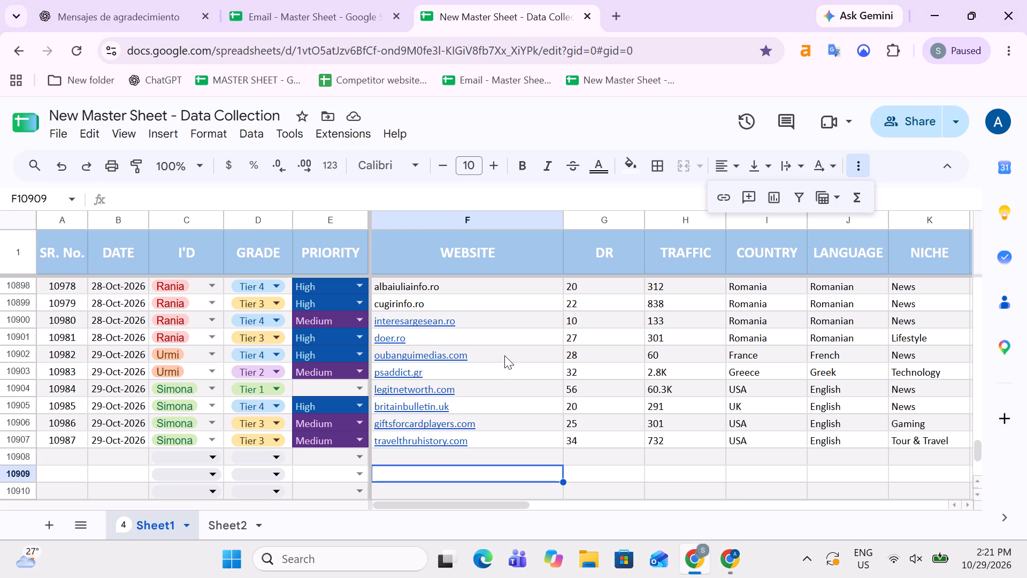
pyautogui.press('Up')
pyautogui.press('Up')
pyautogui.press('Up')
pyautogui.press('Up')
pyautogui.press('Up')
pyautogui.press('Up')
pyautogui.press('Up')
pyautogui.press('Up')
pyautogui.press('Up')
pyautogui.press('Up')
pyautogui.press('Up')
pyautogui.press('Up')
pyautogui.press('Up')
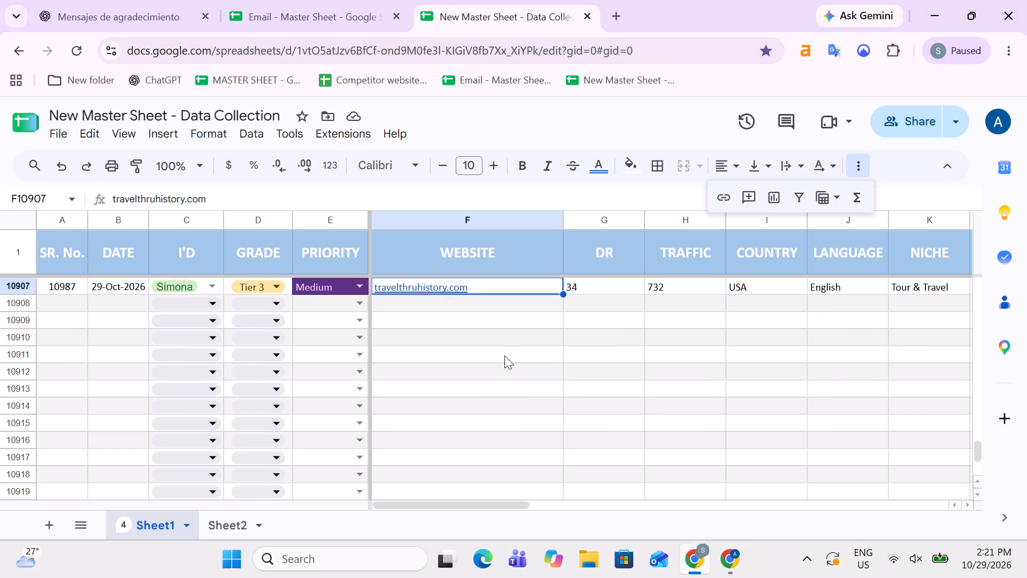
pyautogui.press('Up')
pyautogui.press('Down')
pyautogui.press('Down')
pyautogui.press('Right')
pyautogui.press('Left')
pyautogui.hotkey('alt', 'Tab')
pyautogui.scroll(-1, 594, 346)
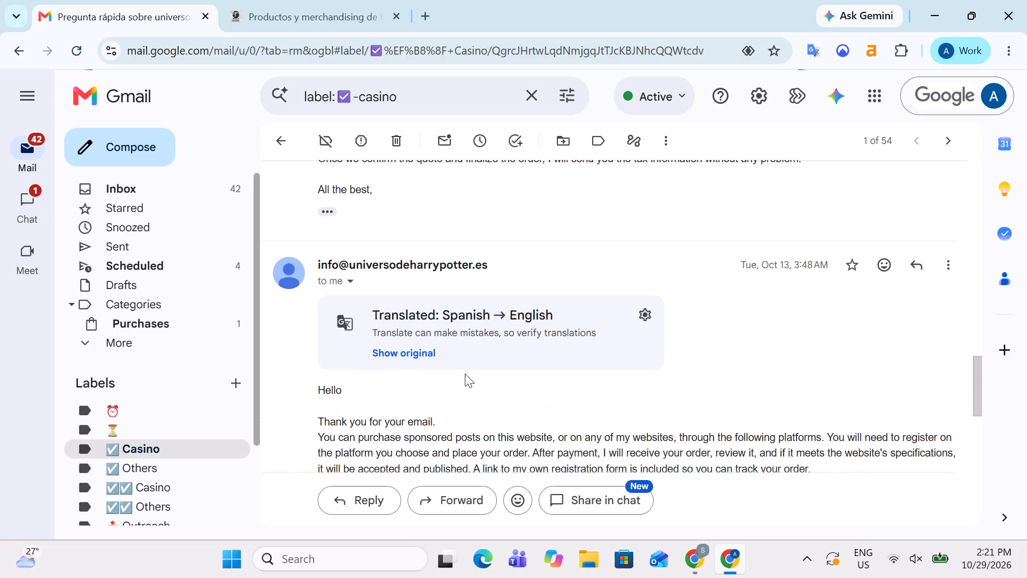
# Review the email thread with universodeharrypotter.es about billing details, publication terms and how to order sponsored posts.
pyautogui.scroll(7, 464, 387)
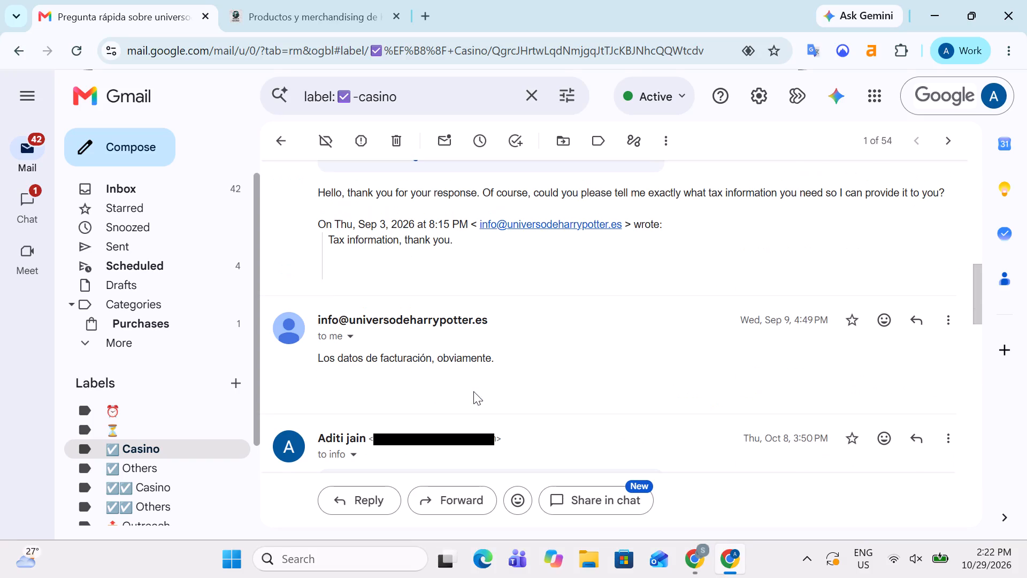
pyautogui.scroll(2, 473, 391)
pyautogui.scroll(-3, 473, 391)
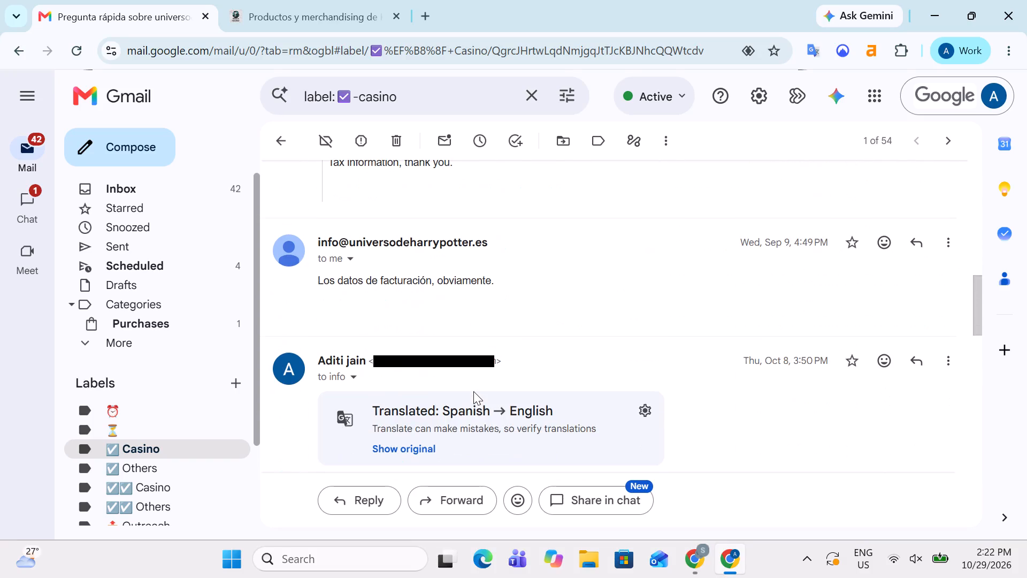
pyautogui.scroll(-1, 497, 374)
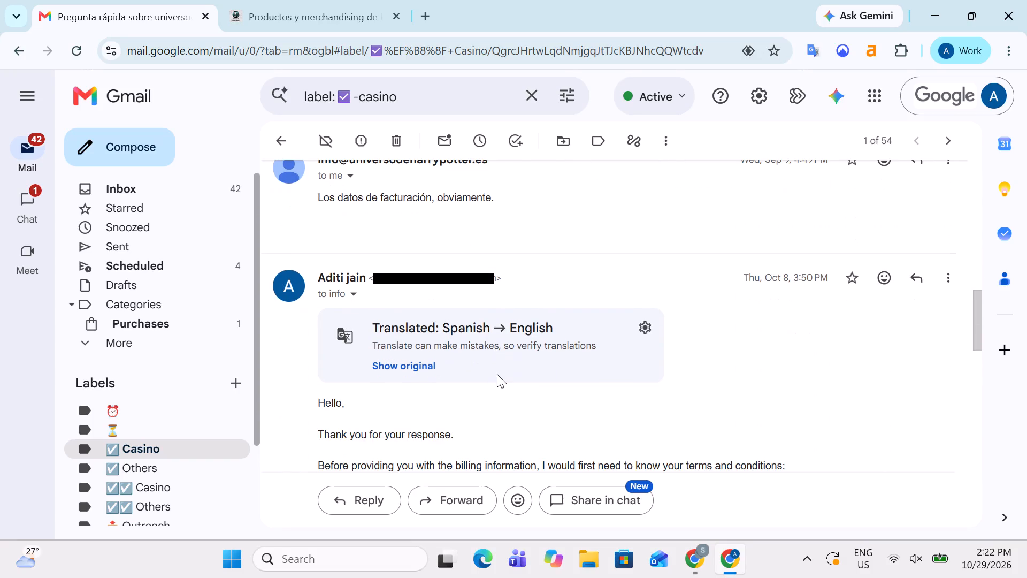
pyautogui.scroll(-5, 497, 374)
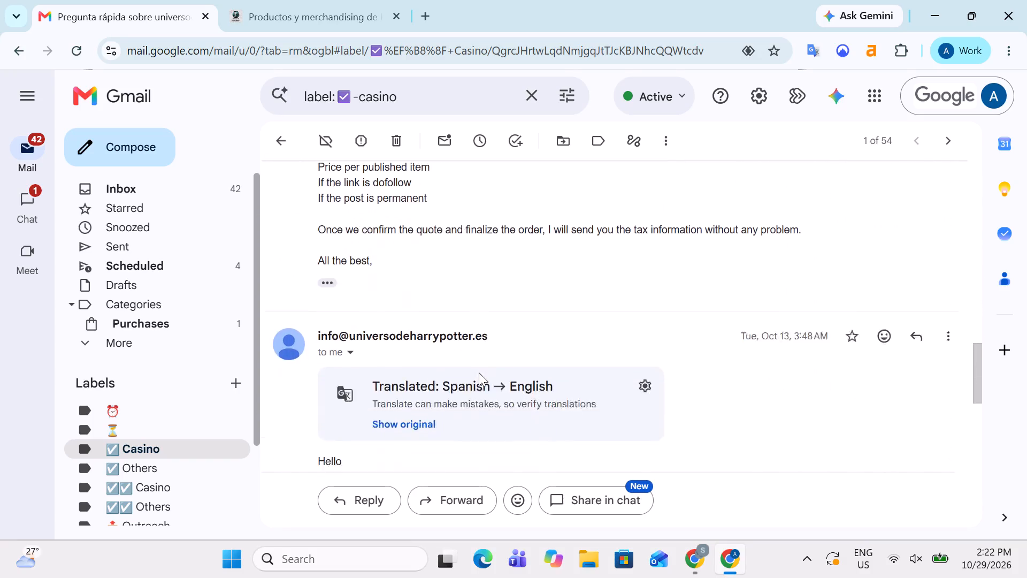
pyautogui.scroll(-2, 479, 372)
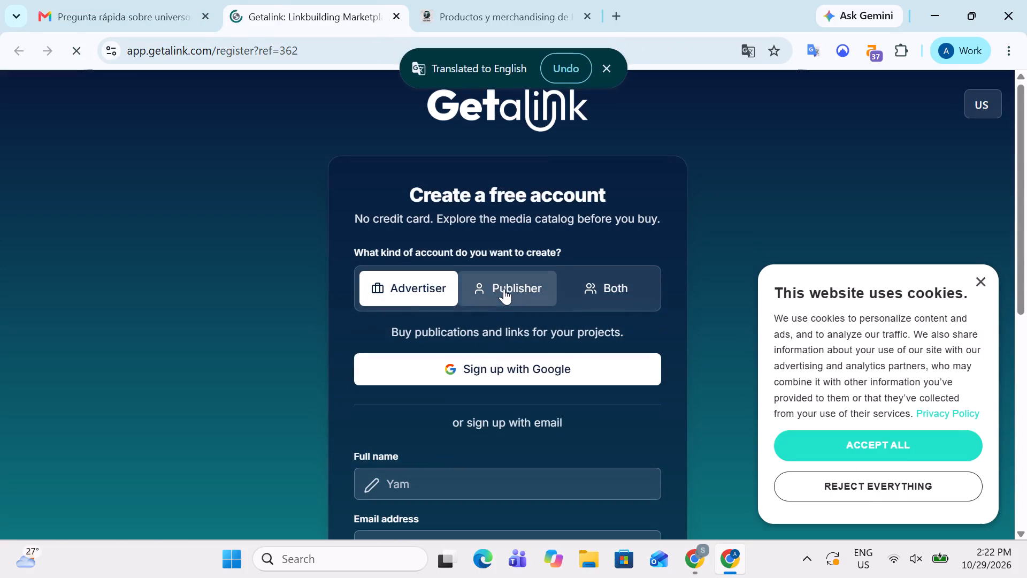
# Set the account type to Both on the Getalink registration form, after trying Publisher.
pyautogui.click(497, 286)
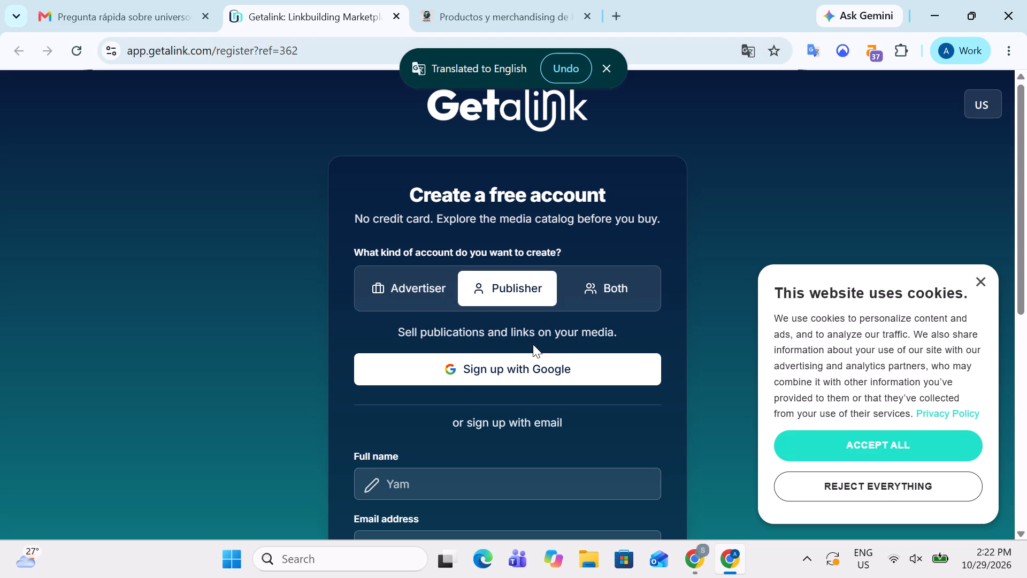
pyautogui.scroll(-2, 520, 434)
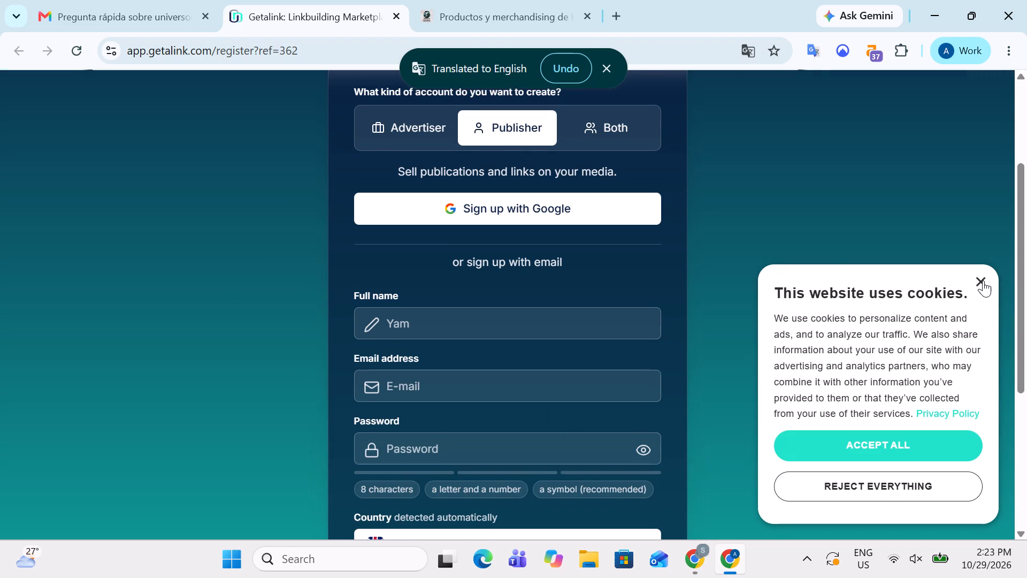
pyautogui.click(607, 137)
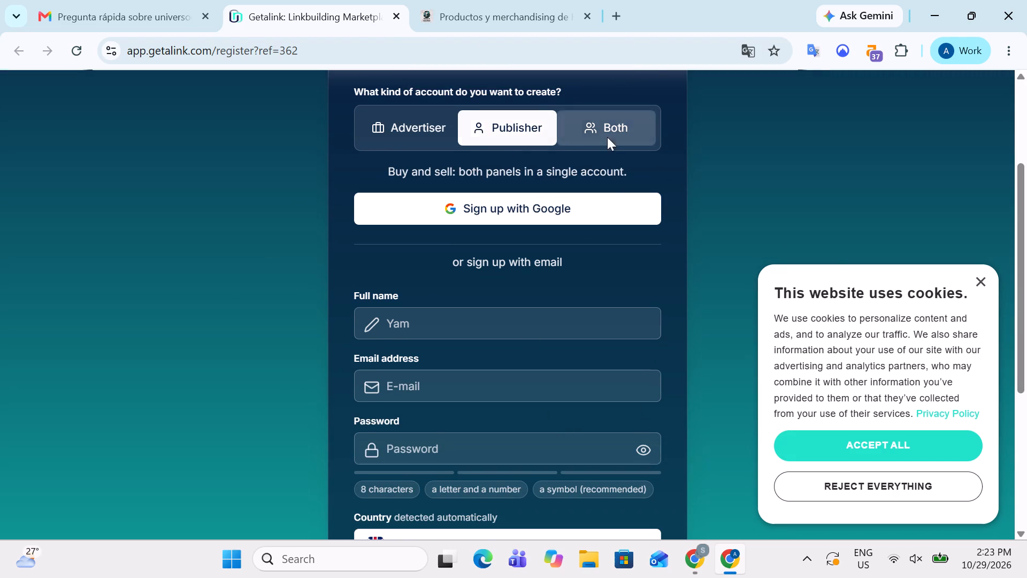
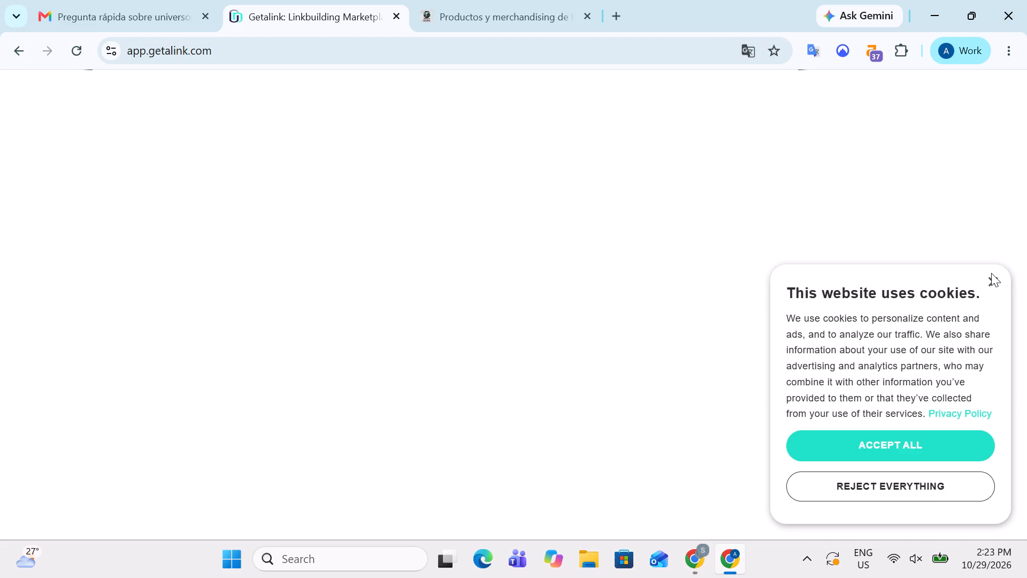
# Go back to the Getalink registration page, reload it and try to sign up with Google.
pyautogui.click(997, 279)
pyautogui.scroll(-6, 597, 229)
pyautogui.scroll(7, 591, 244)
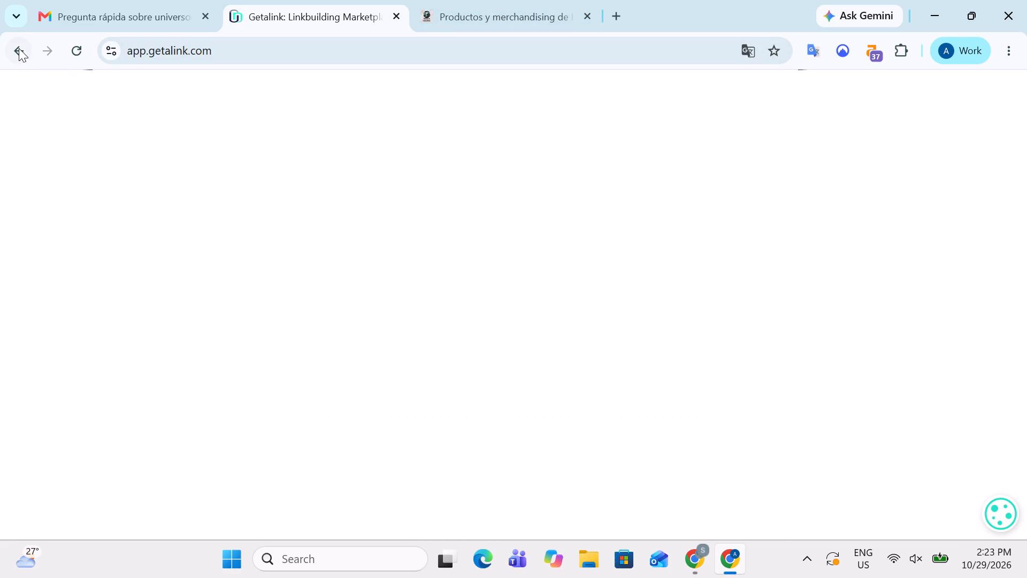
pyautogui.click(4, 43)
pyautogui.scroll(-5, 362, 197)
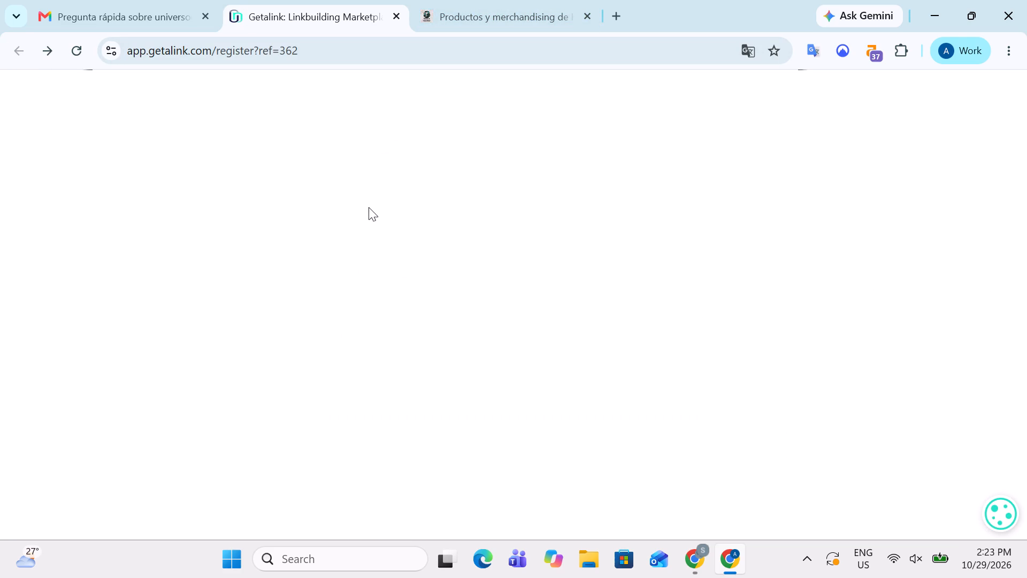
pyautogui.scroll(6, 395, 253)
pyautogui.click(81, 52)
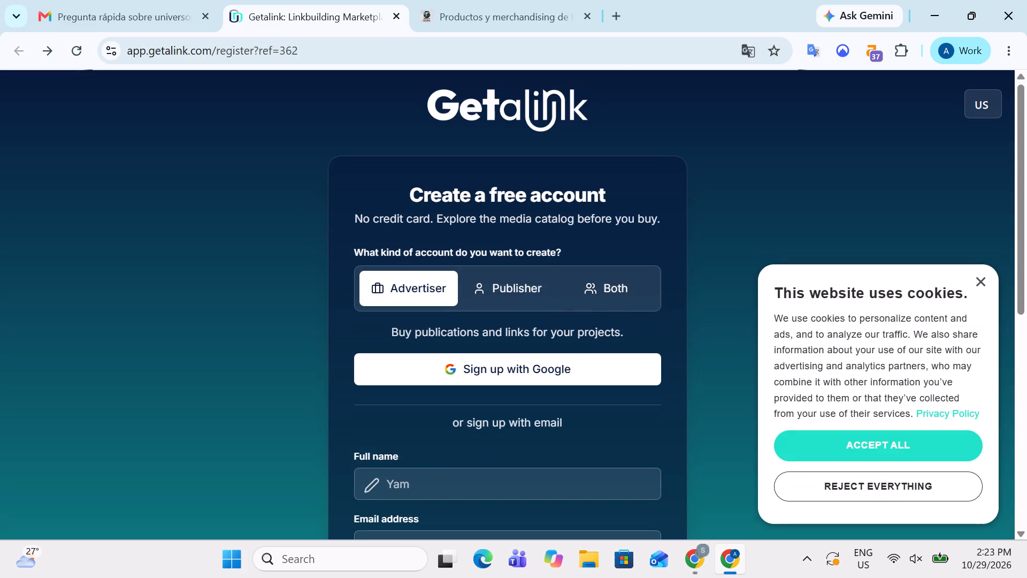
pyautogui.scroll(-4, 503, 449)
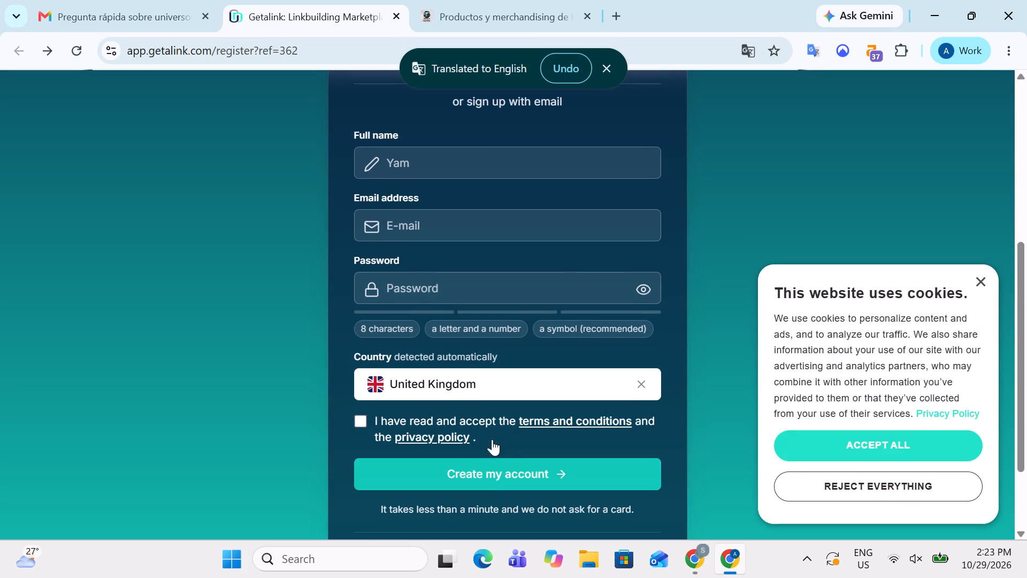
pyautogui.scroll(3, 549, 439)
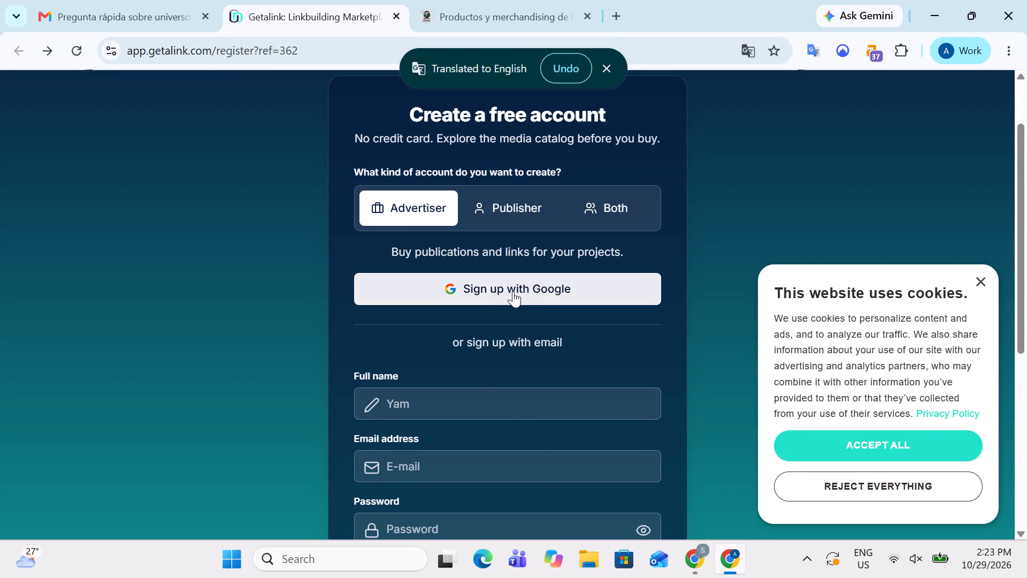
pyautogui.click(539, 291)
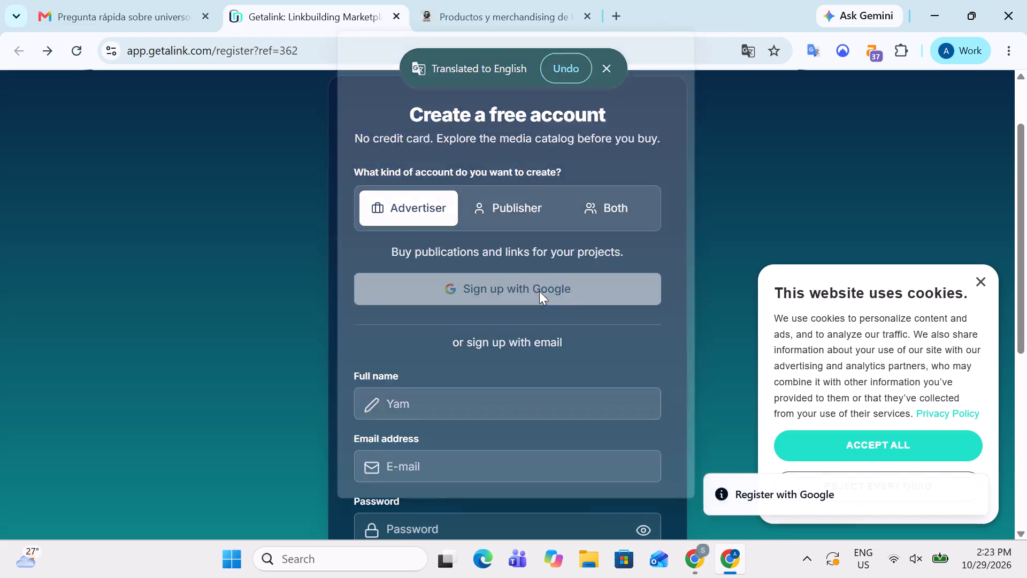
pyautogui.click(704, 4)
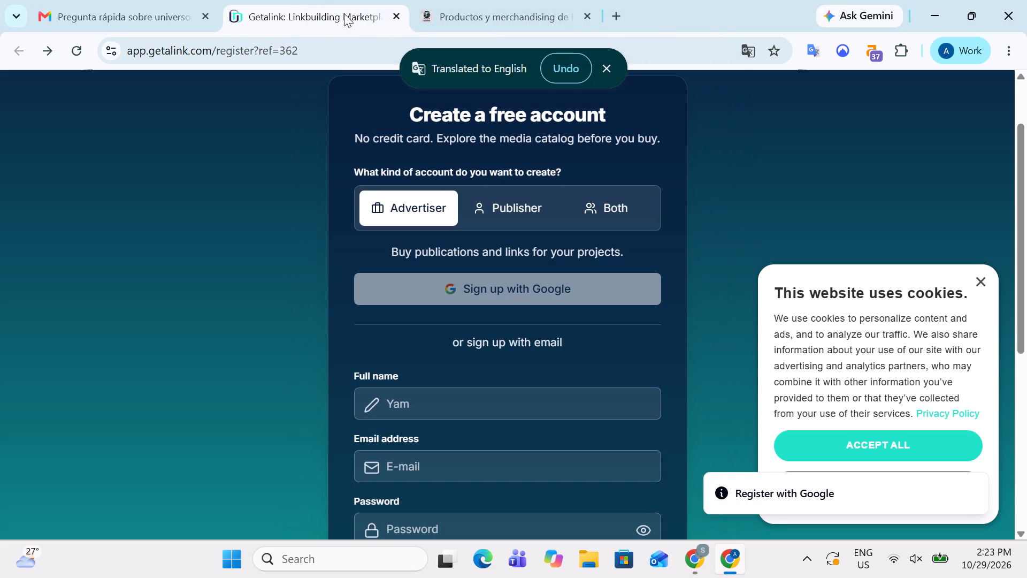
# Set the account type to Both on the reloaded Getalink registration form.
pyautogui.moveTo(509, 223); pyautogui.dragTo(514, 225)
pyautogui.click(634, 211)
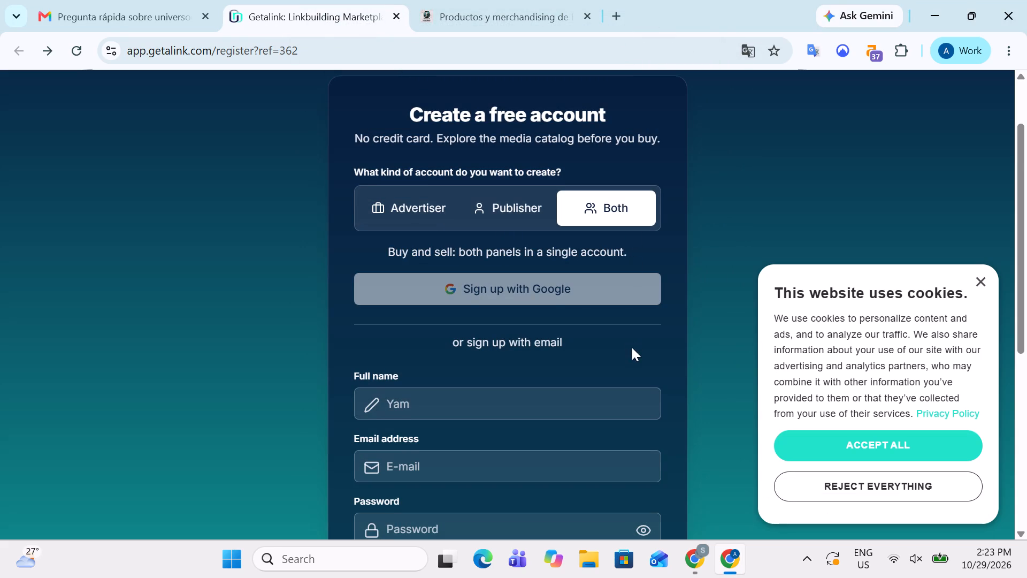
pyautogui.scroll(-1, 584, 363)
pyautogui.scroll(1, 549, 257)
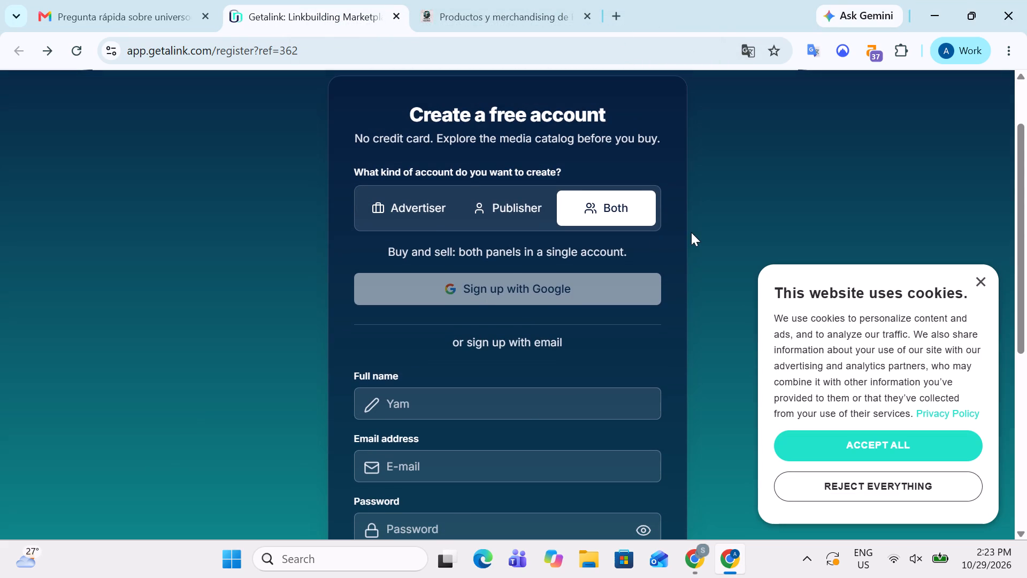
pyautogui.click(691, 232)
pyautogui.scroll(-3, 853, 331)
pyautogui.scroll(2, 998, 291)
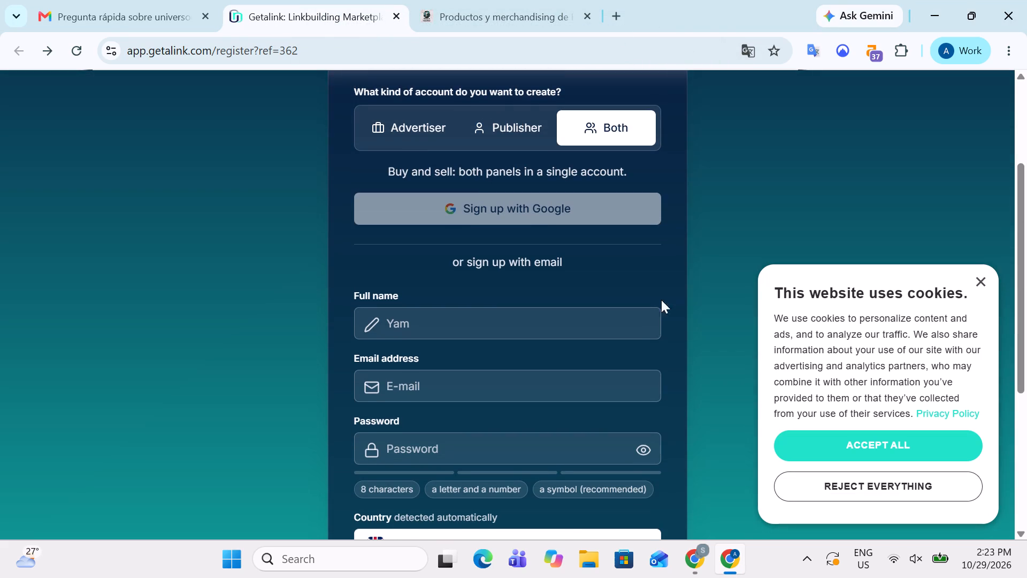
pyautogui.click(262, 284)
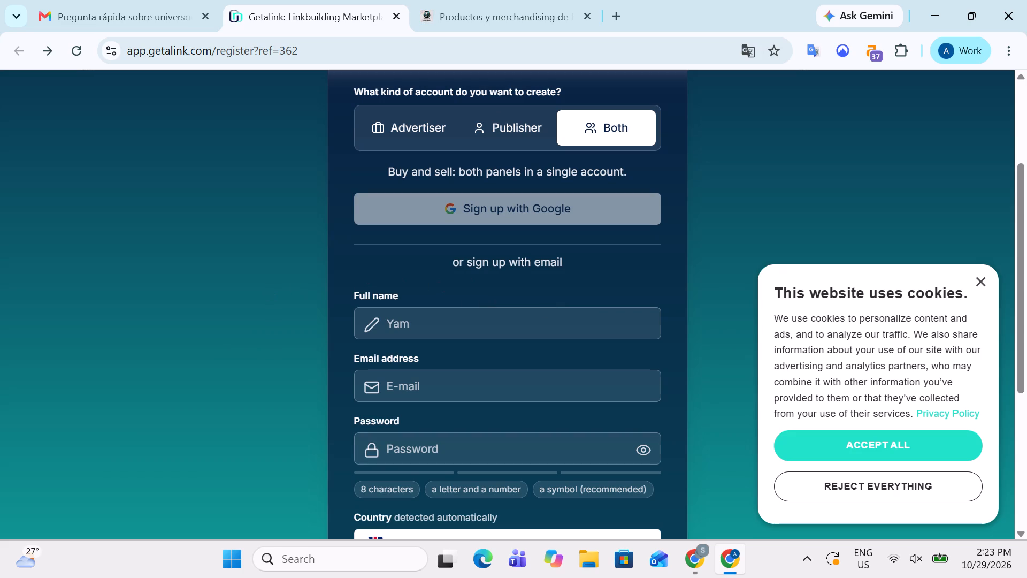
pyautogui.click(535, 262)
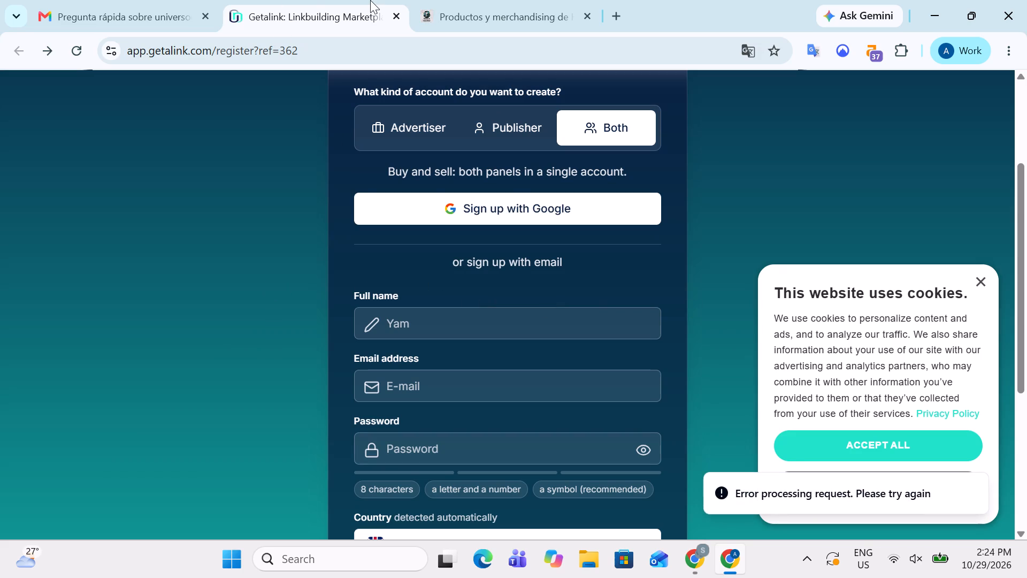
# Close the Getalink registration page and return to the universodeharrypotter.es site.
pyautogui.click(396, 16)
pyautogui.click(319, 7)
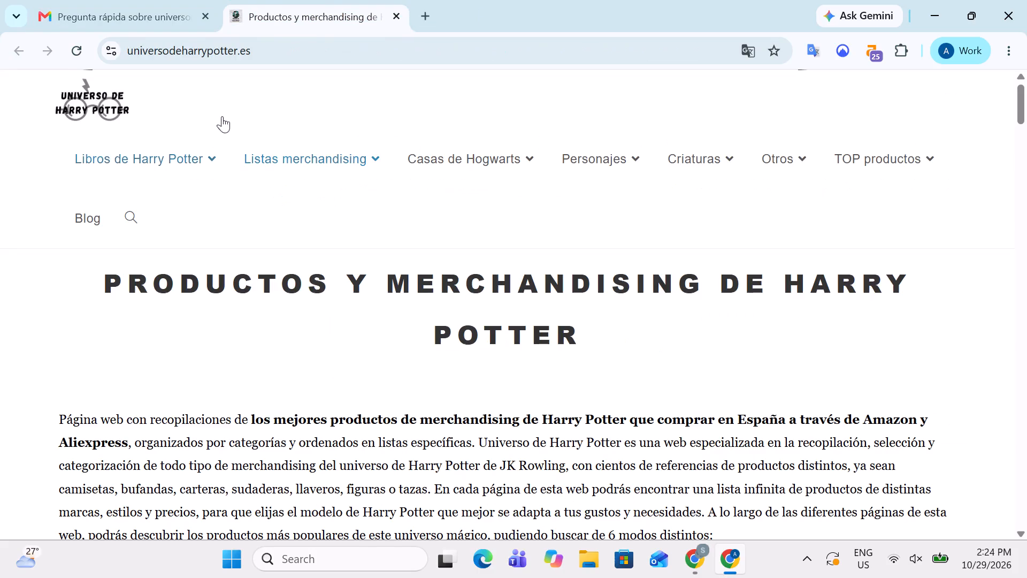
# Copy the domain universodeharrypotter.es into the WEBSITE cell of row 10908 in the New Master Sheet - Data Collection spreadsheet.
pyautogui.click(306, 49)
pyautogui.click(306, 49)
pyautogui.moveTo(306, 49); pyautogui.dragTo(221, 54)
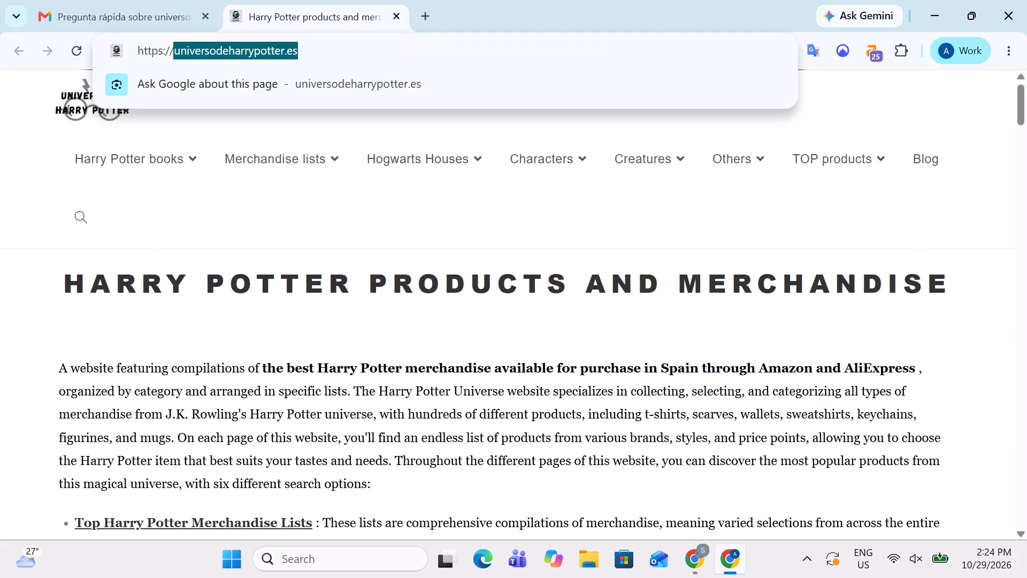
pyautogui.moveTo(221, 54); pyautogui.dragTo(208, 54)
pyautogui.hotkey('ctrl', 'c')
pyautogui.hotkey('ctrl', 'c')
pyautogui.hotkey('ctrl', 'c')
pyautogui.hotkey('alt', 'Tab')
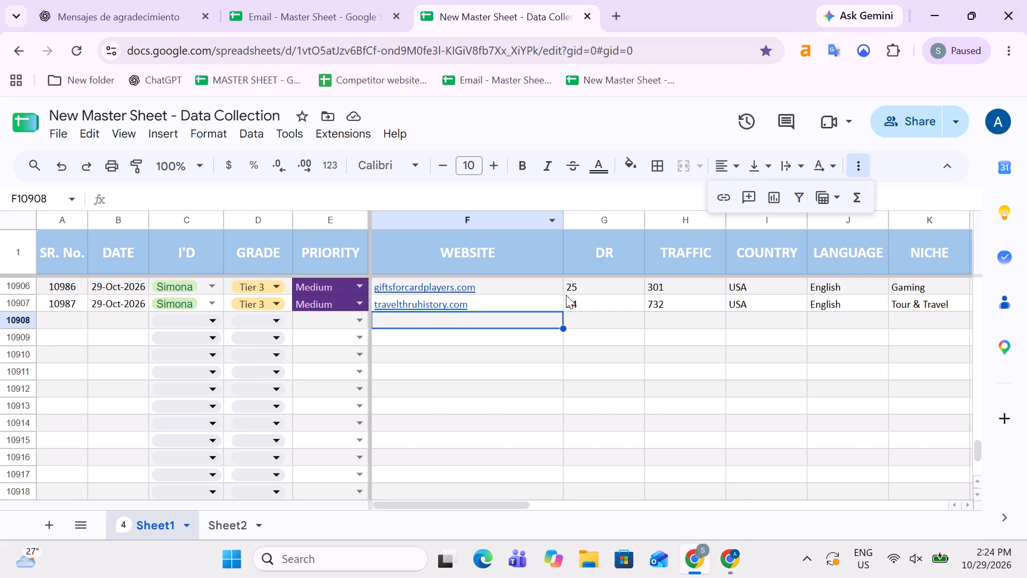
pyautogui.hotkey('ctrl', 'v')
pyautogui.press('Right')
# Look up the site's Ahrefs metrics and enter DR 25 and TRAFFIC 374 in row 10908.
pyautogui.hotkey('alt', 'Tab')
pyautogui.scroll(-2, 855, 471)
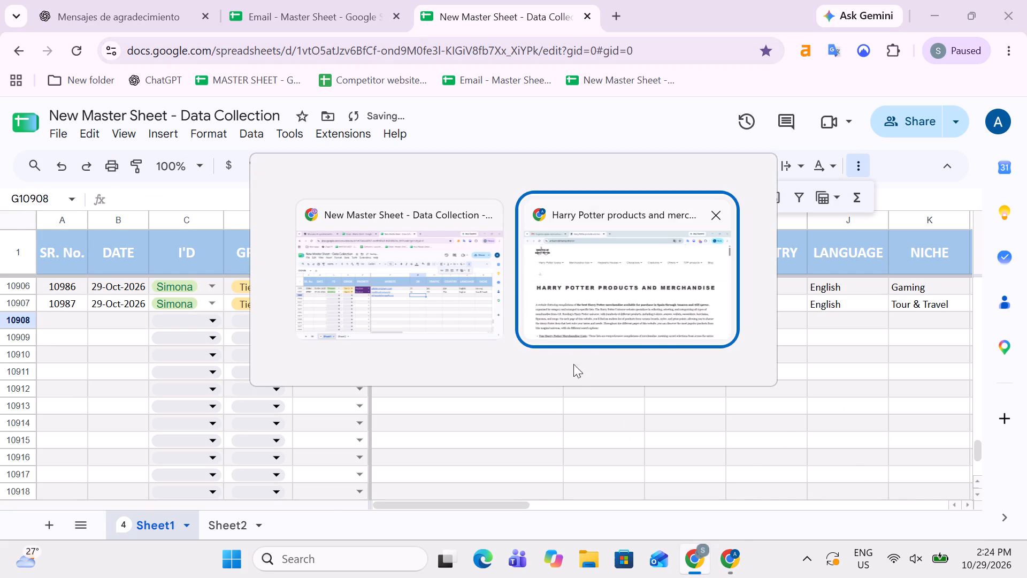
pyautogui.click(617, 284)
pyautogui.scroll(-20, 637, 295)
pyautogui.scroll(20, 638, 295)
pyautogui.scroll(7, 638, 295)
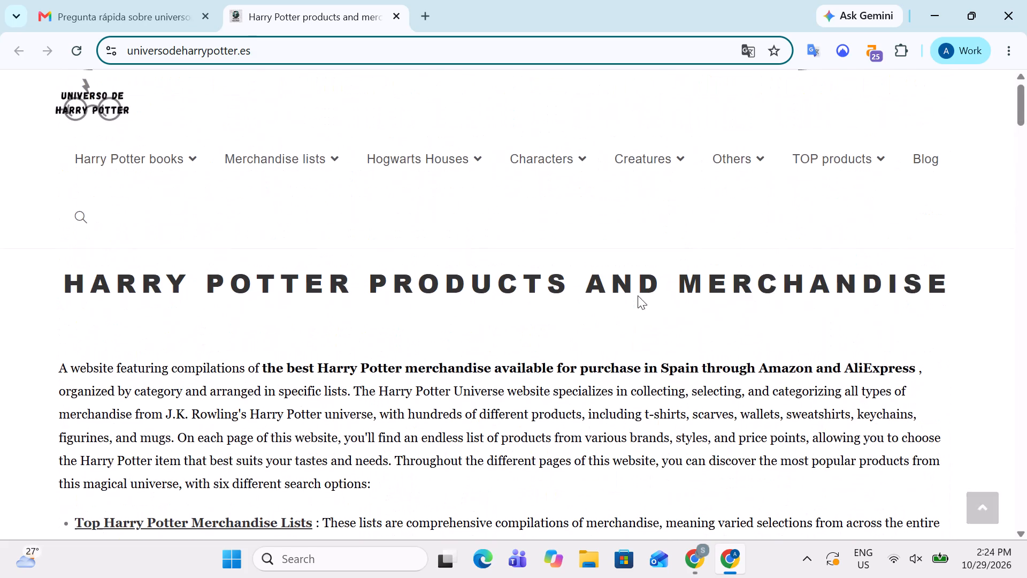
pyautogui.click(873, 51)
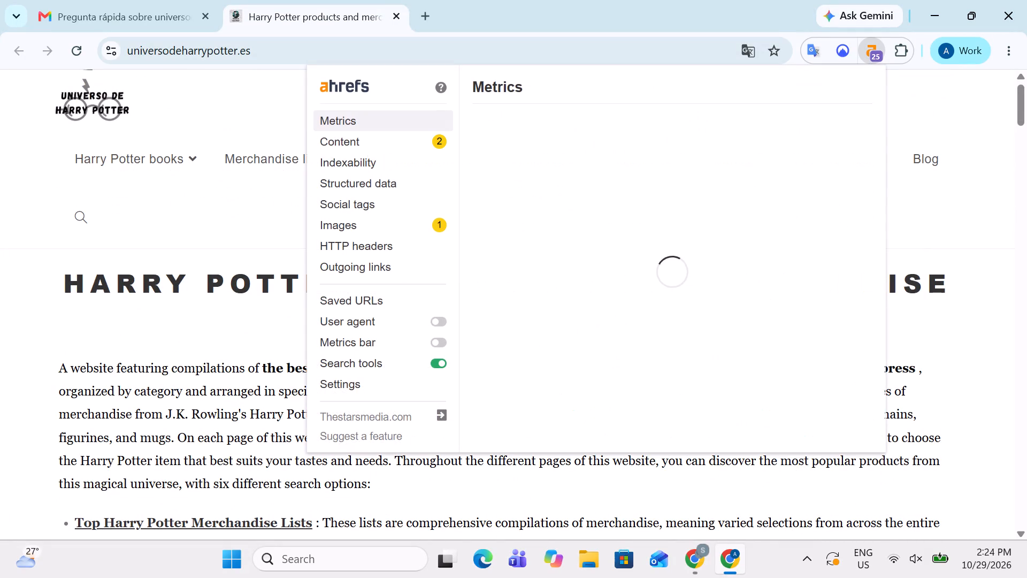
pyautogui.hotkey('alt', 'Tab')
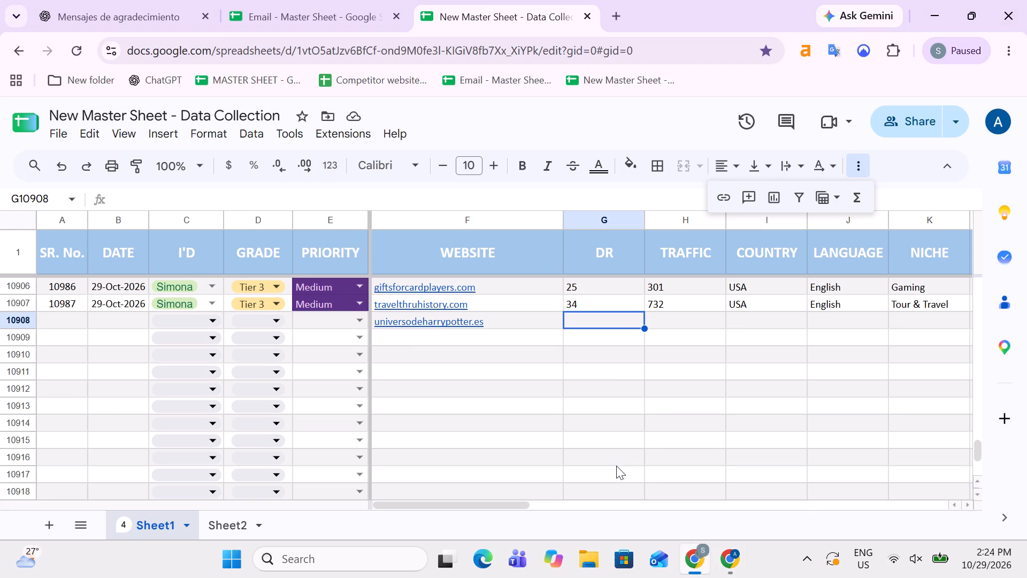
pyautogui.write('25')
pyautogui.press('Right')
pyautogui.hotkey('alt', 'Tab')
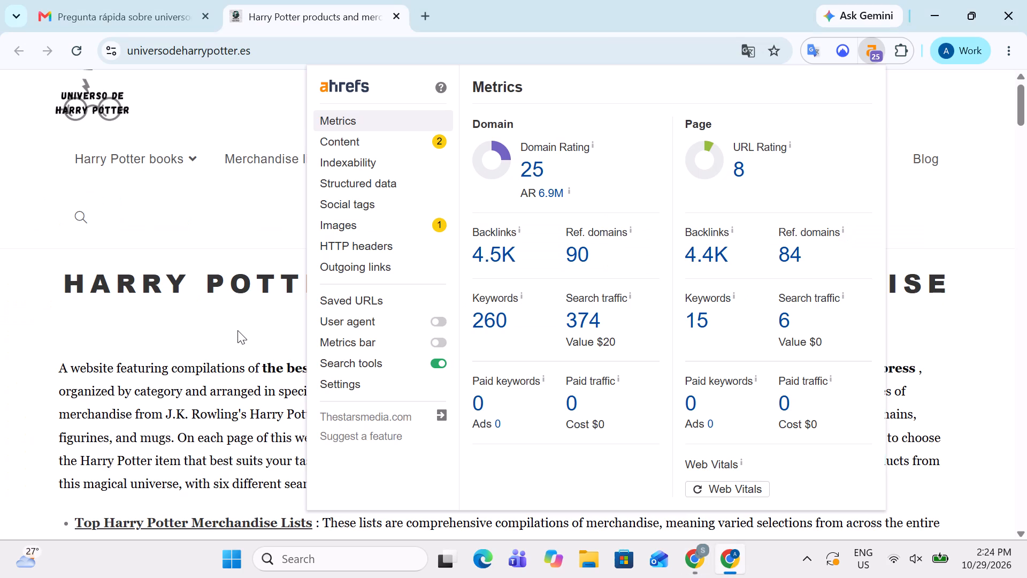
pyautogui.hotkey('alt', 'Tab')
pyautogui.write('374')
pyautogui.press('Right')
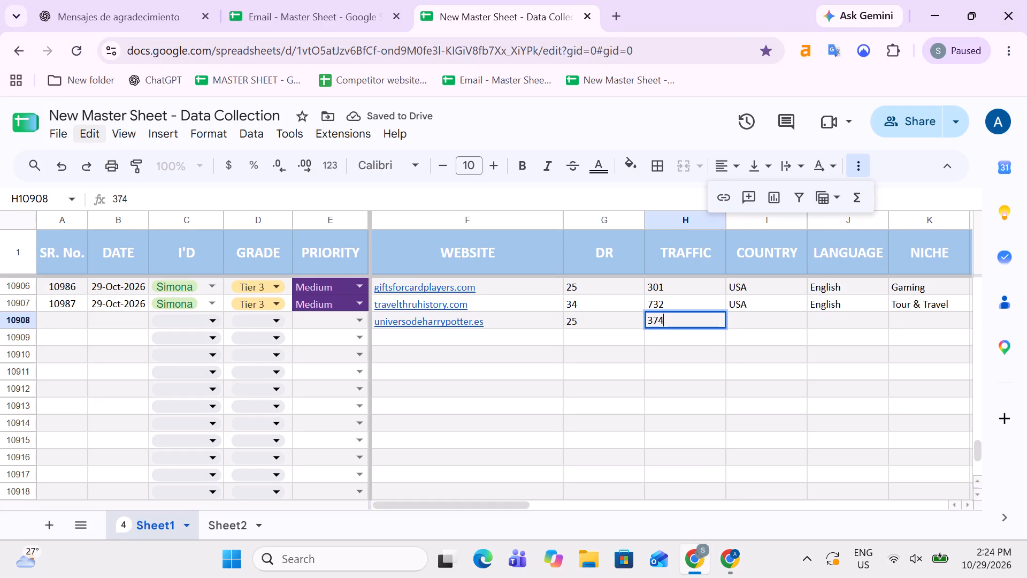
# Enter Spain as the COUNTRY for universodeharrypotter.es in row 10908.
pyautogui.write('Sp')
pyautogui.press('Right')
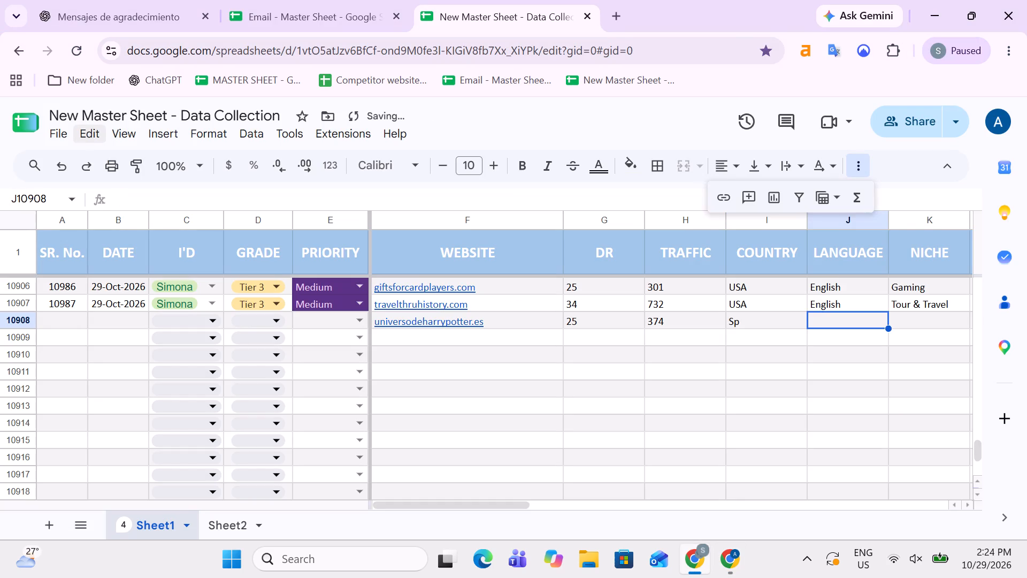
pyautogui.press('Left')
pyautogui.write('Spain')
pyautogui.press('Right')
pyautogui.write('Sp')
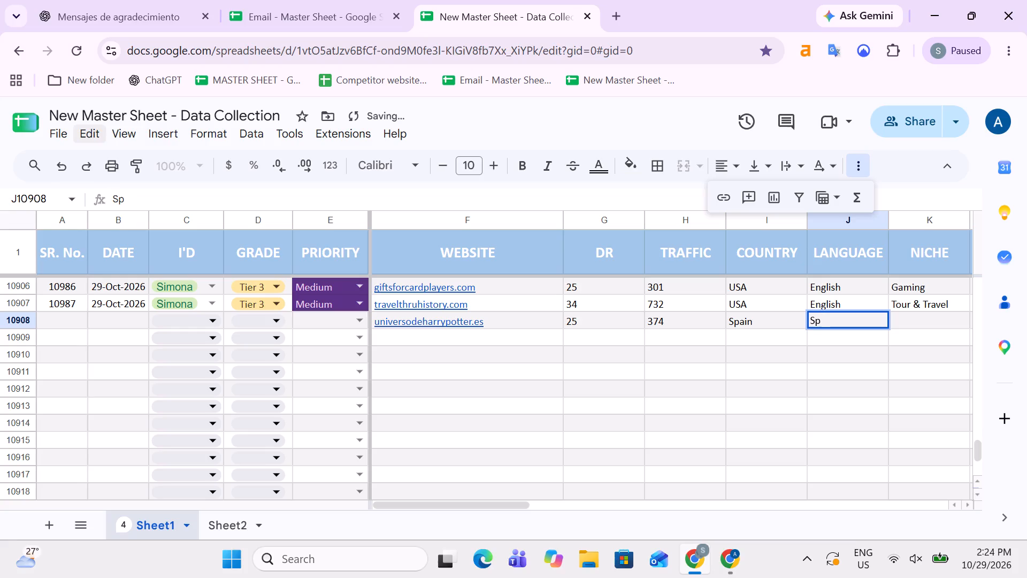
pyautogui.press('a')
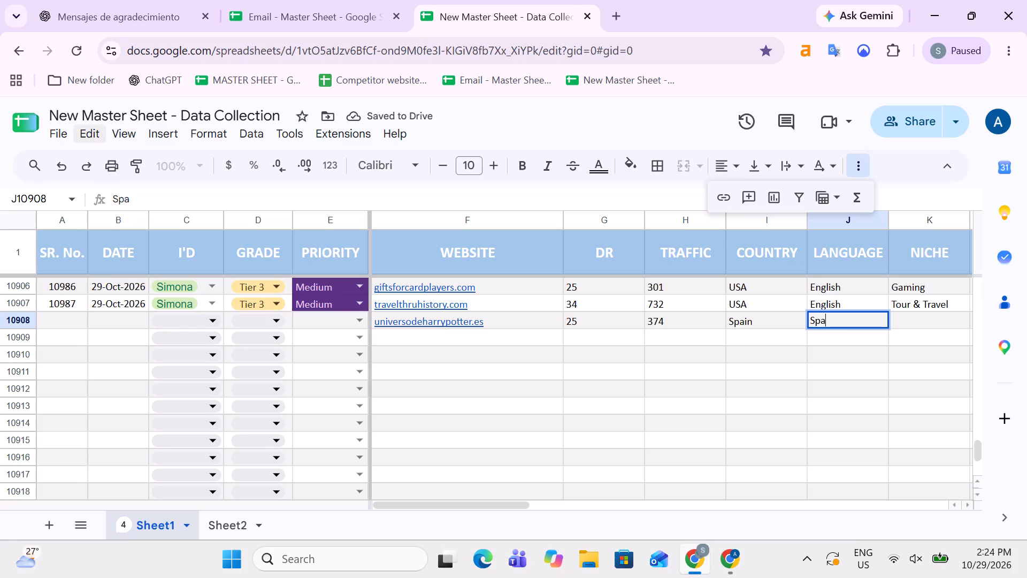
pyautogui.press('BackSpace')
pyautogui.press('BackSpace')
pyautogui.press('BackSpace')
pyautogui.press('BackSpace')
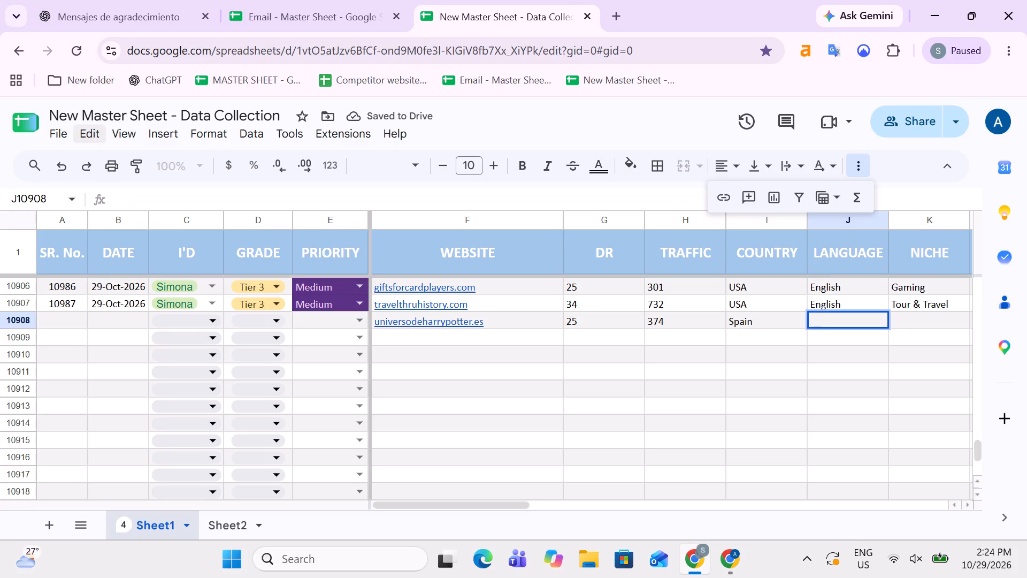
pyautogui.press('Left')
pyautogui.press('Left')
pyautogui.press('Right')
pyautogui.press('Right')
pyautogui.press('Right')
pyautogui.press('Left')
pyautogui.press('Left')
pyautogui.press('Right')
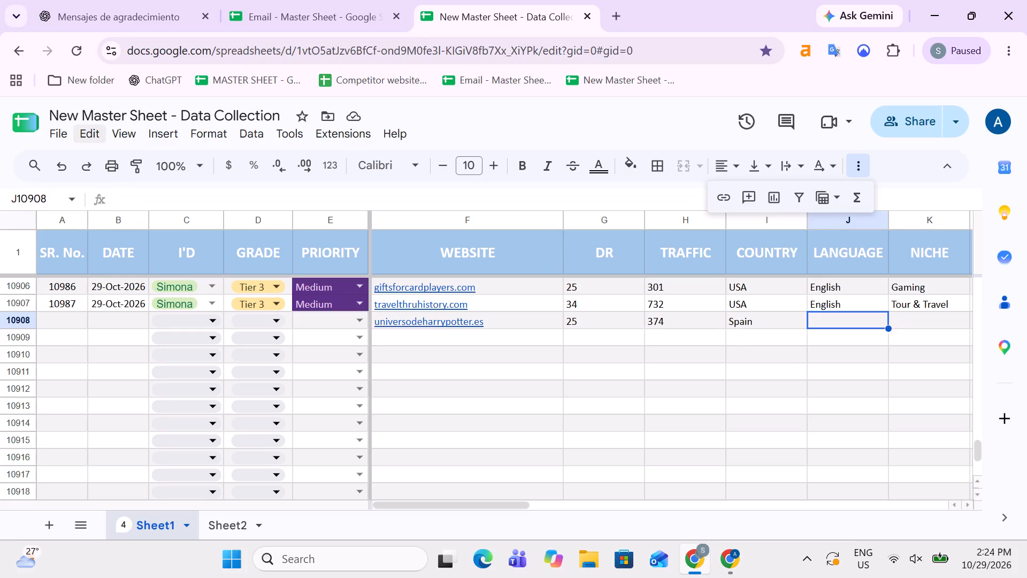
# Copy the LANGUAGE value Spanish from the reviewgorilla.es row and paste it into the LANGUAGE cell of row 10908.
pyautogui.press('Up')
pyautogui.press('Up')
pyautogui.press('Up')
pyautogui.press('Up')
pyautogui.press('Up')
pyautogui.press('Up')
pyautogui.press('Up')
pyautogui.press('Up')
pyautogui.press('Up')
pyautogui.press('Up')
pyautogui.press('Up')
pyautogui.press('Up')
pyautogui.press('Up')
pyautogui.press('Up')
pyautogui.press('Up')
pyautogui.press('Up')
pyautogui.press('Up')
pyautogui.press('Up')
pyautogui.press('Up')
pyautogui.press('Up')
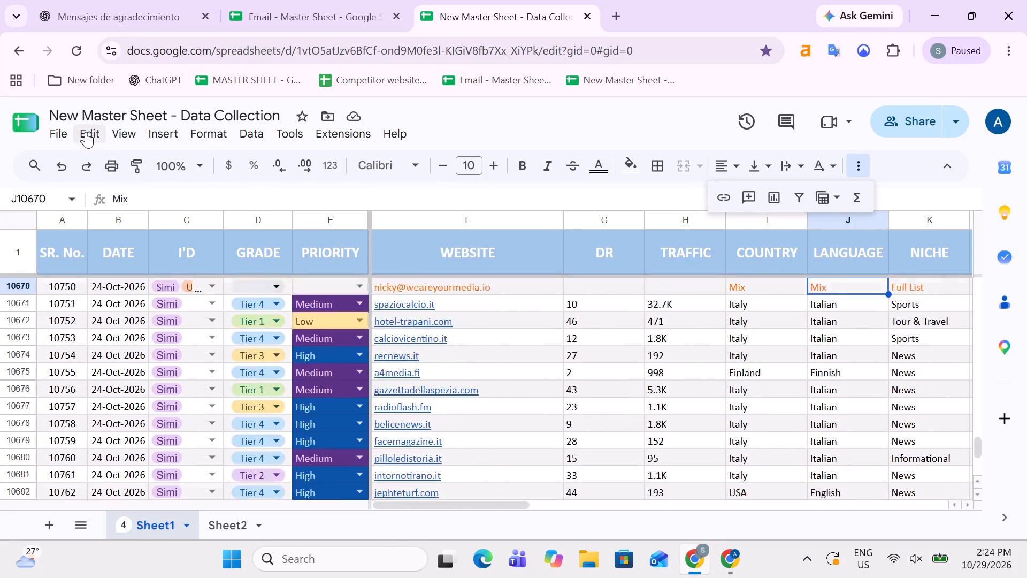
pyautogui.hotkey('ctrl', 'c')
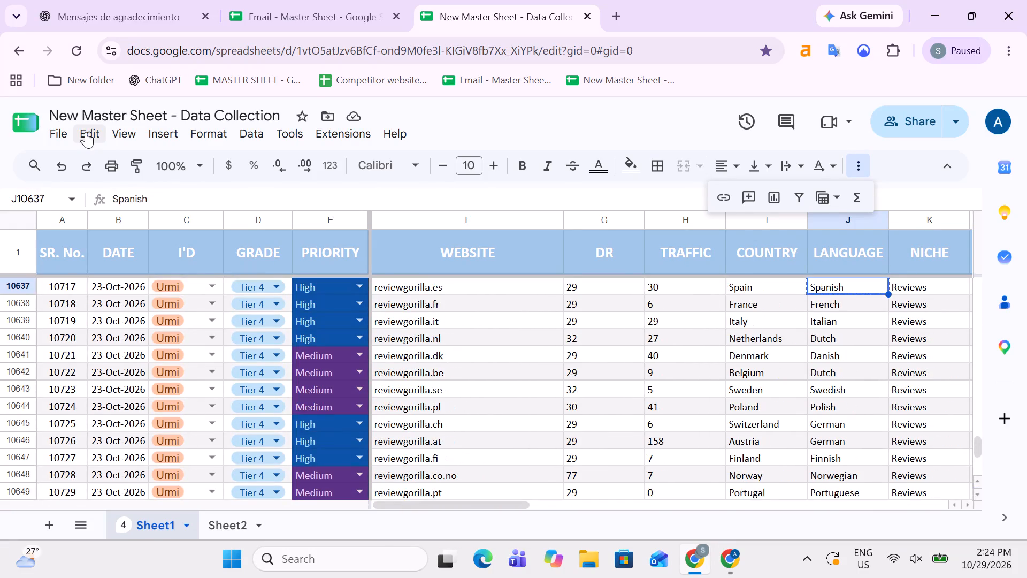
pyautogui.press('Down')
pyautogui.hotkey('ctrl', 'Down')
pyautogui.press('Down')
pyautogui.press('Down')
pyautogui.press('Down')
pyautogui.press('Down')
pyautogui.press('Up')
pyautogui.press('Up')
pyautogui.press('Up')
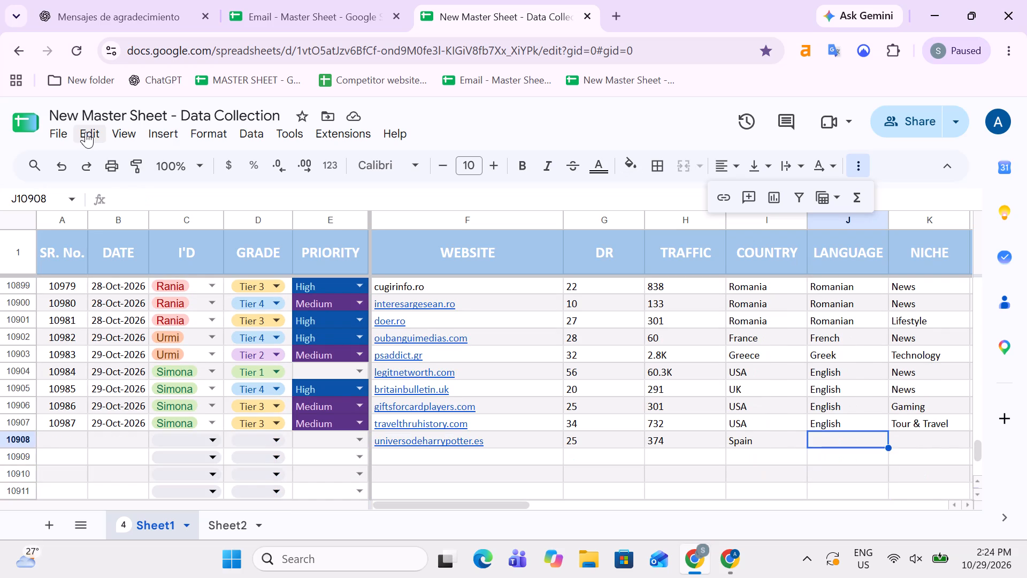
pyautogui.press('Return')
pyautogui.hotkey('ctrl', 'v')
pyautogui.press('Tab')
# With the NICHE cell of row 10908 selected, examine the universodeharrypotter.es homepage and open its site search.
pyautogui.press('Right')
pyautogui.press('Right')
pyautogui.press('Left')
pyautogui.press('Left')
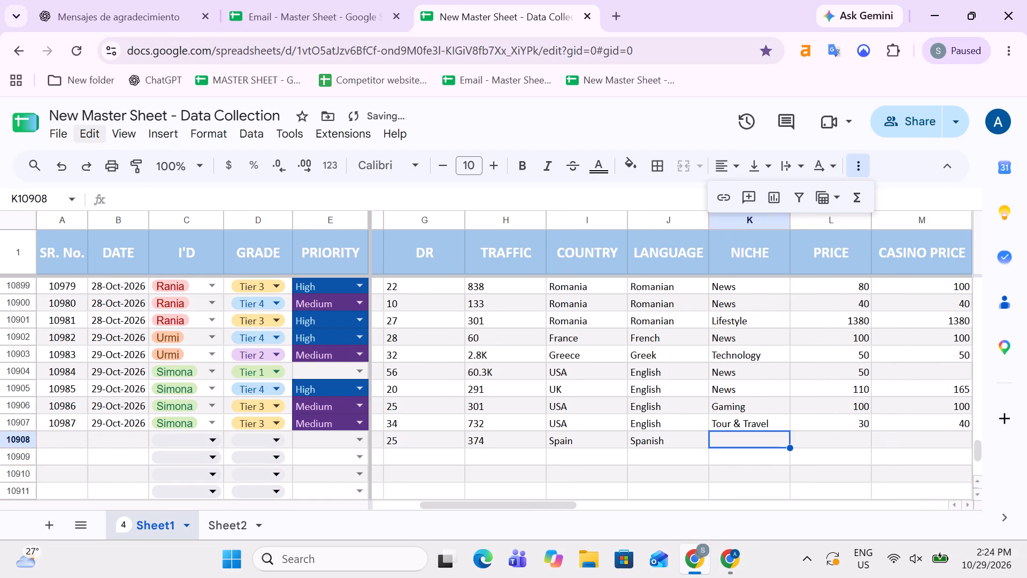
pyautogui.hotkey('alt', 'Tab')
pyautogui.click(0, 203)
pyautogui.scroll(3, 276, 207)
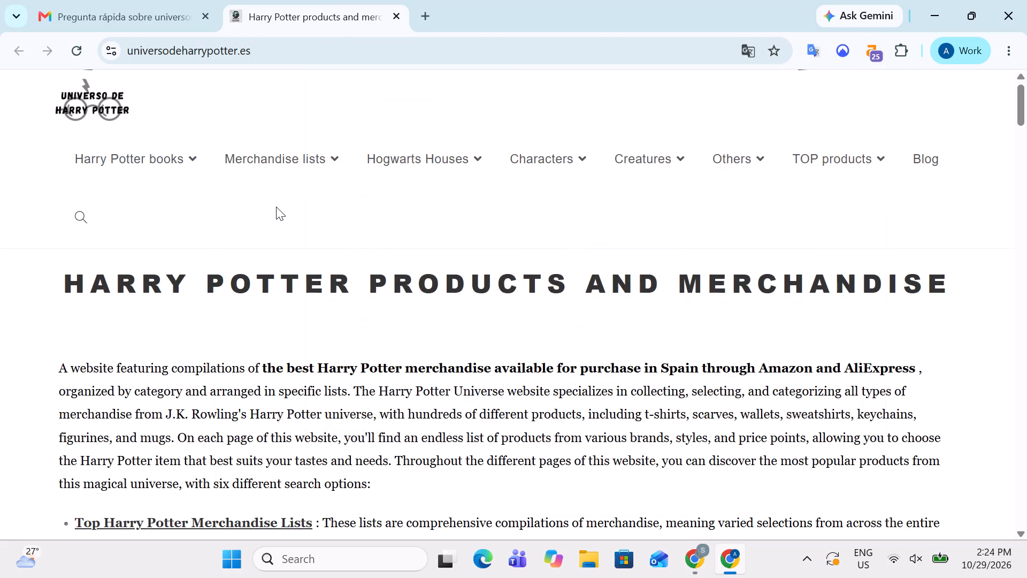
pyautogui.scroll(6, 276, 207)
pyautogui.scroll(-5, 474, 170)
pyautogui.scroll(8, 562, 229)
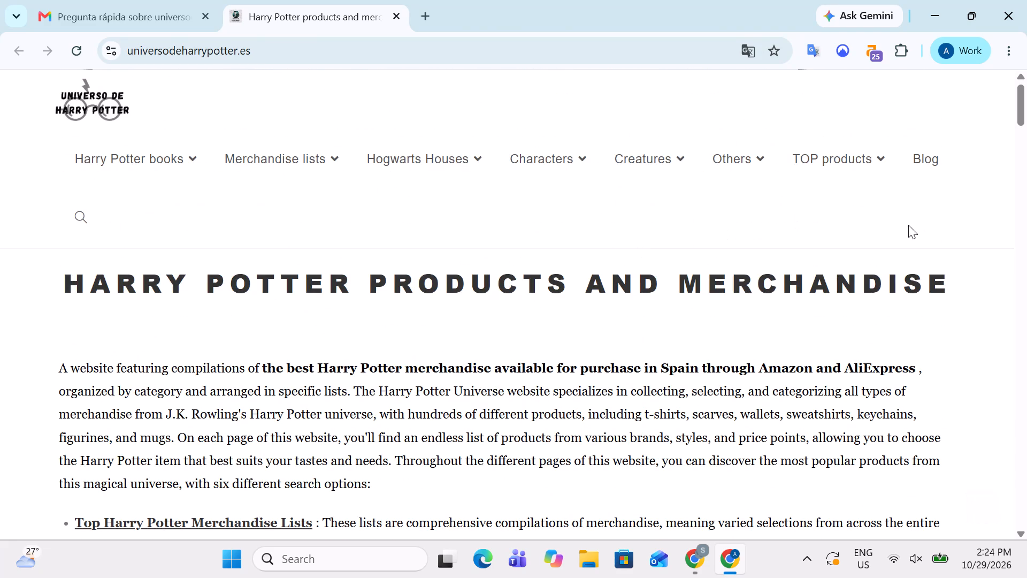
pyautogui.click(79, 209)
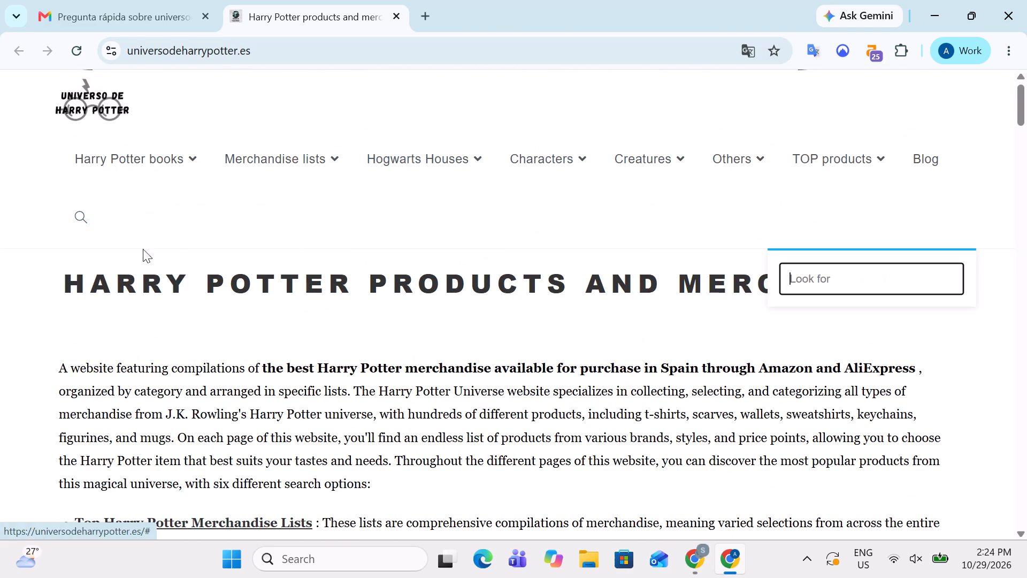
# Search universodeharrypotter.es for Casino777, check the search results page, and close the site.
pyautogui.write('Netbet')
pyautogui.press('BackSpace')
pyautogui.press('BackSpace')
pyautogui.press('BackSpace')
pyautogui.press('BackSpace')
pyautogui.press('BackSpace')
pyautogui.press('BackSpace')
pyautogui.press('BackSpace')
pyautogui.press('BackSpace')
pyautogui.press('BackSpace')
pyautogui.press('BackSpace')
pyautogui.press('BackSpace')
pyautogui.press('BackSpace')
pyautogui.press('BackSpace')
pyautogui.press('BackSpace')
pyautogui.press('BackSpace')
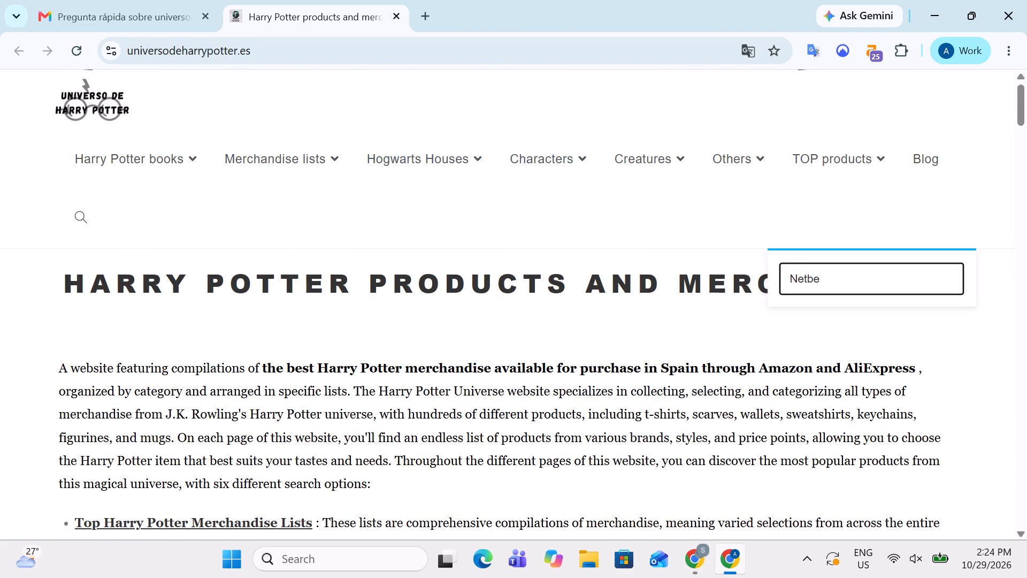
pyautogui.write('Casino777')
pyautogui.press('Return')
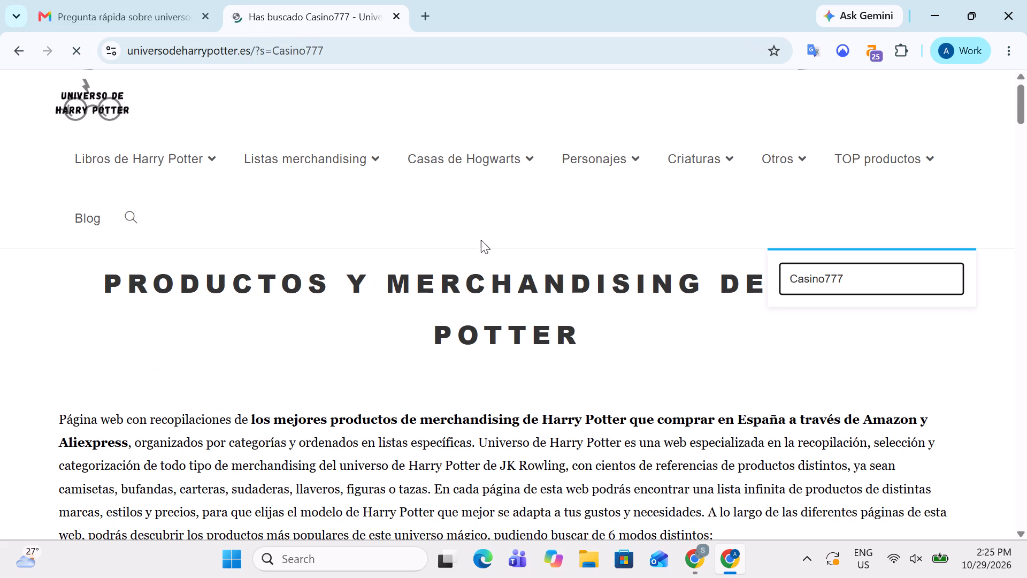
pyautogui.scroll(-2, 449, 282)
pyautogui.scroll(-3, 632, 407)
pyautogui.scroll(1, 332, 245)
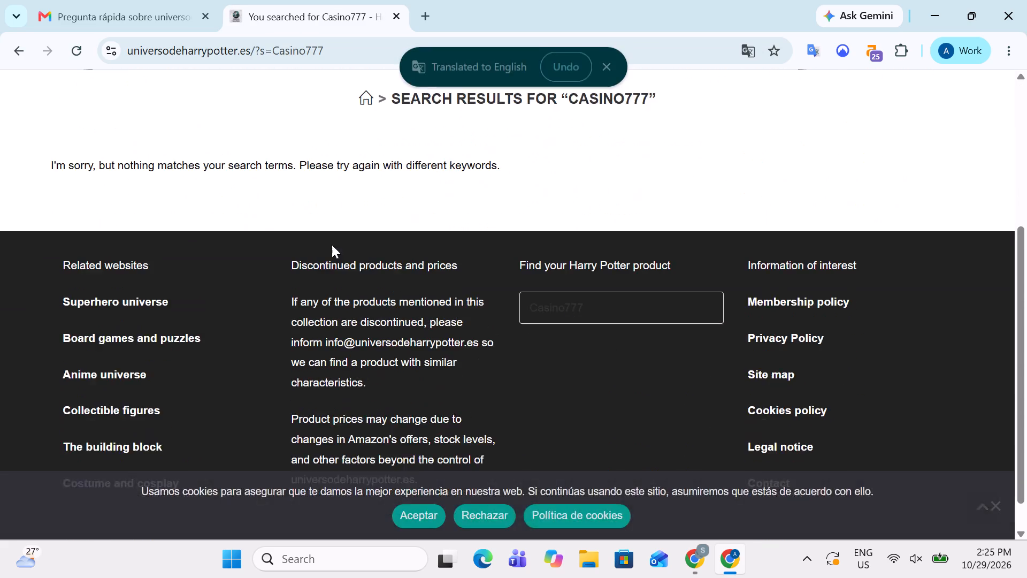
pyautogui.click(398, 12)
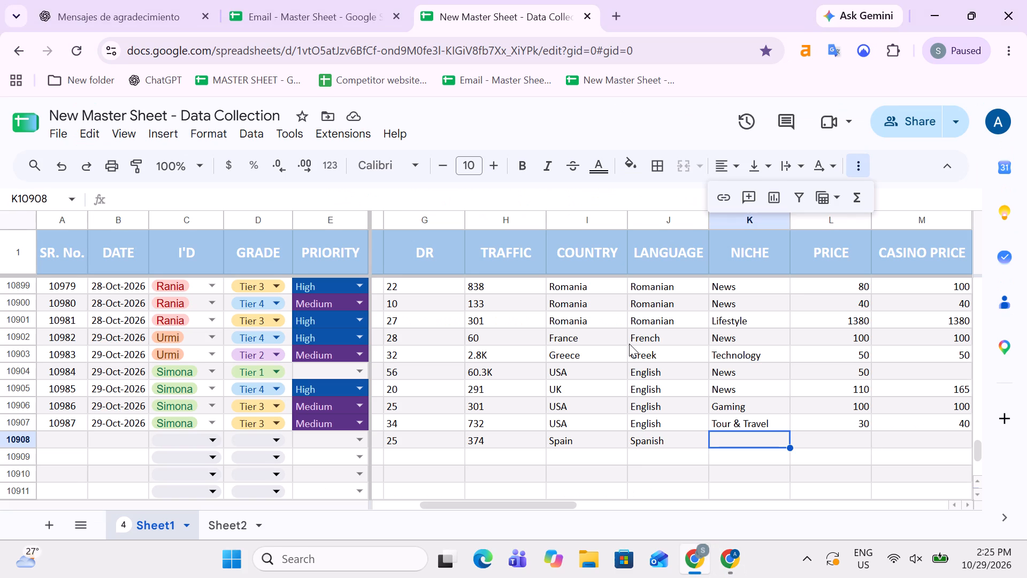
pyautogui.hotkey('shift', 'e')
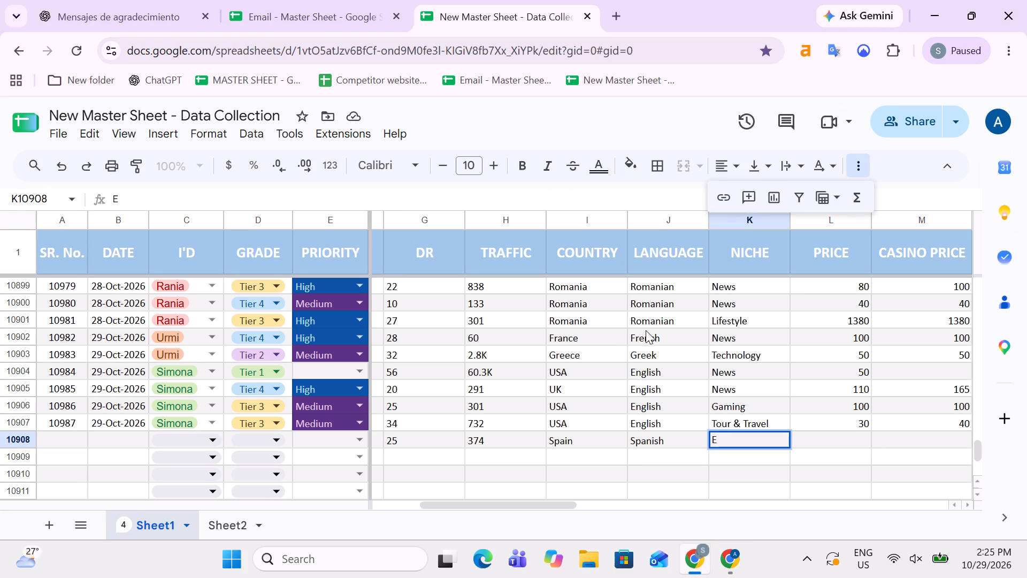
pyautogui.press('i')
pyautogui.press('BackSpace')
pyautogui.press('BackSpace')
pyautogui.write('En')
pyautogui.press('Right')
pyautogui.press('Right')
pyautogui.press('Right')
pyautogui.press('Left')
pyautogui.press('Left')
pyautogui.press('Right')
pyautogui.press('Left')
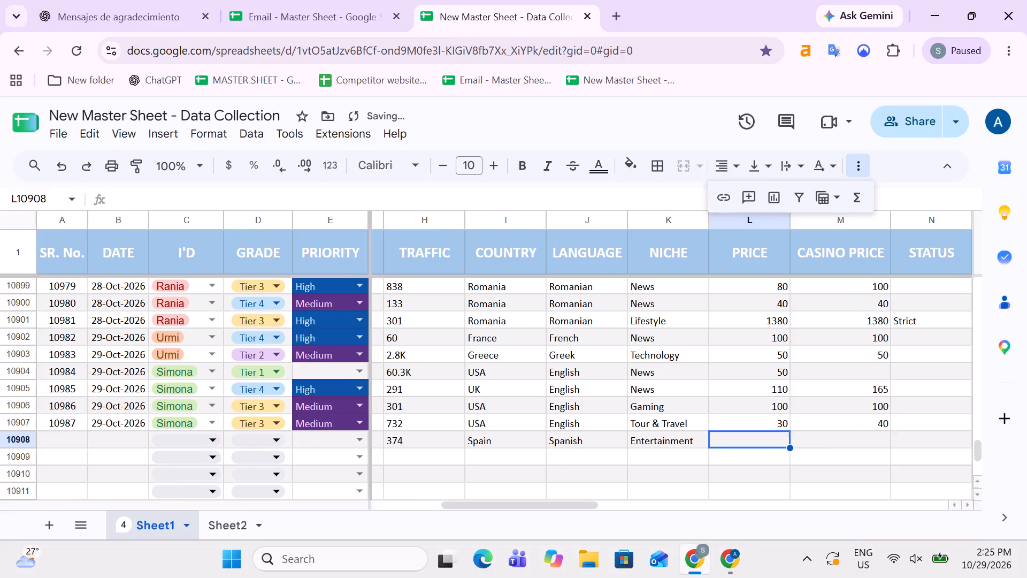
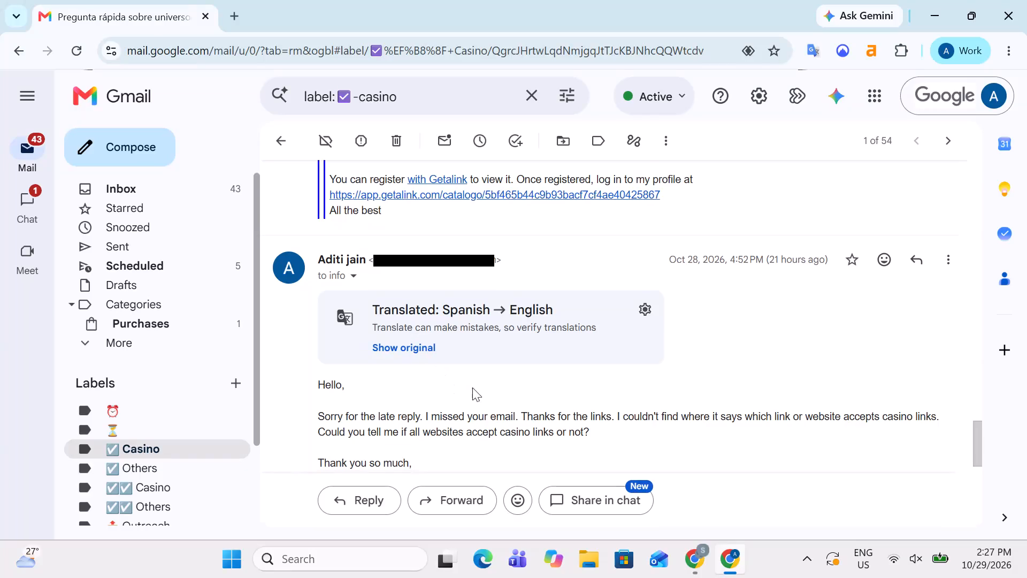
# Read the latest replies on casino links in the email thread and open the publisher's linked Getalink catalogue to browse its sites.
pyautogui.scroll(-9, 472, 387)
pyautogui.scroll(3, 484, 384)
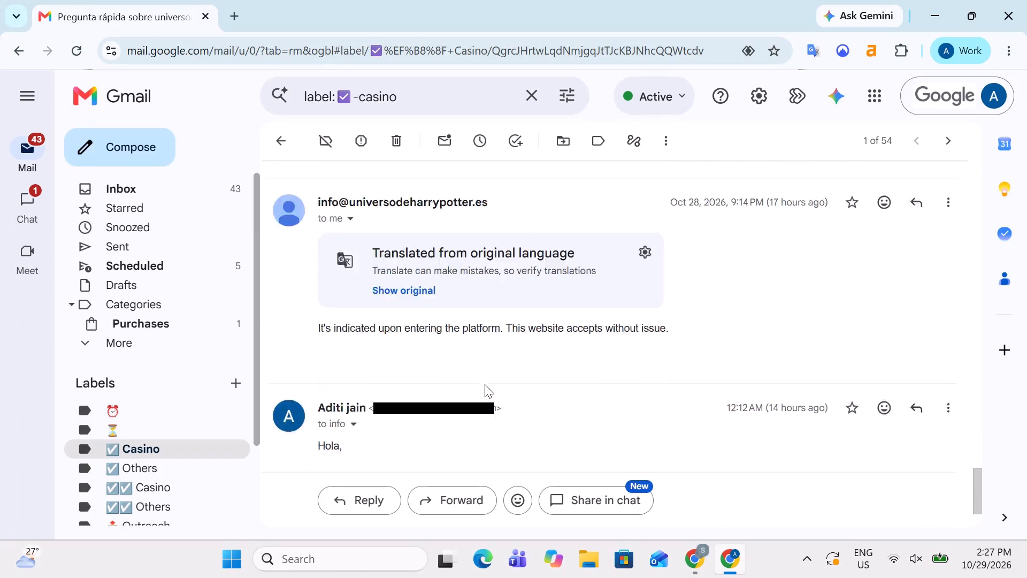
pyautogui.scroll(3, 485, 384)
pyautogui.click(440, 198)
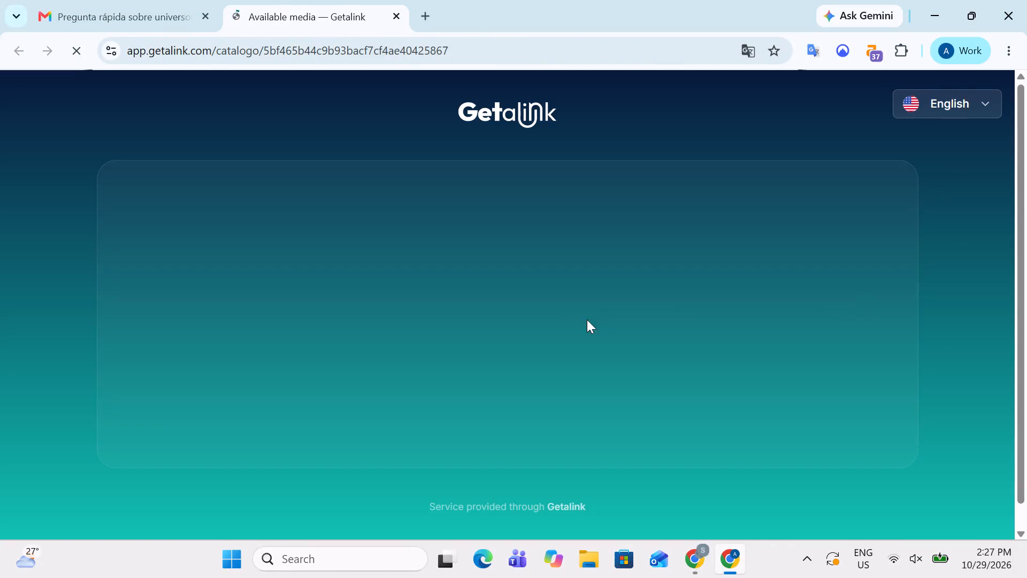
pyautogui.scroll(-8, 580, 380)
pyautogui.scroll(-1, 505, 416)
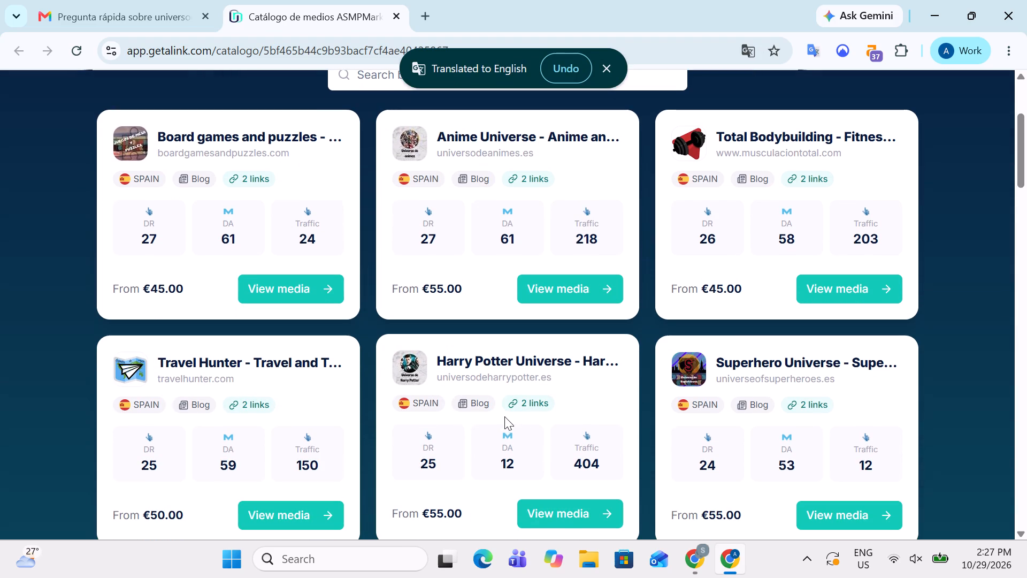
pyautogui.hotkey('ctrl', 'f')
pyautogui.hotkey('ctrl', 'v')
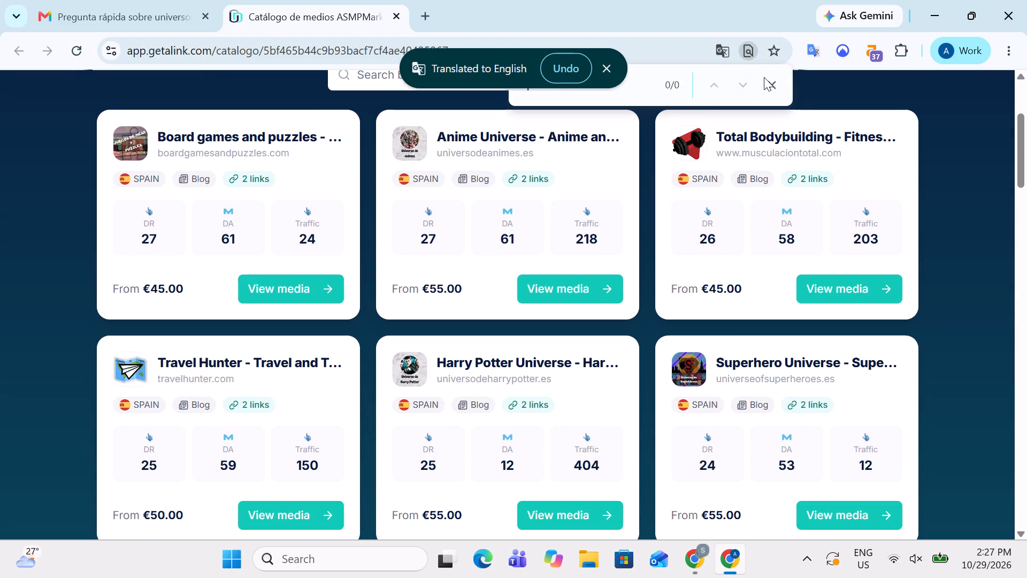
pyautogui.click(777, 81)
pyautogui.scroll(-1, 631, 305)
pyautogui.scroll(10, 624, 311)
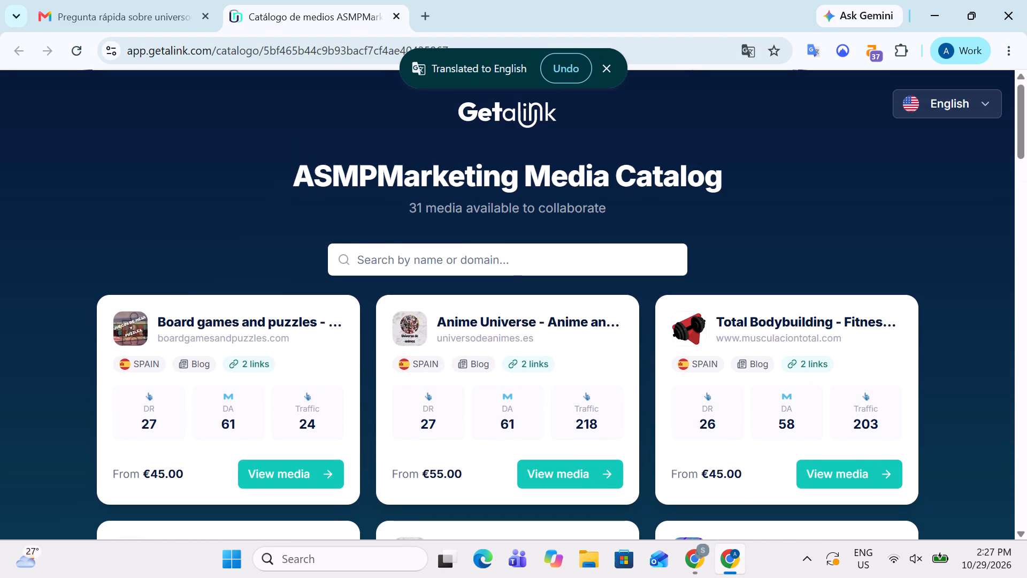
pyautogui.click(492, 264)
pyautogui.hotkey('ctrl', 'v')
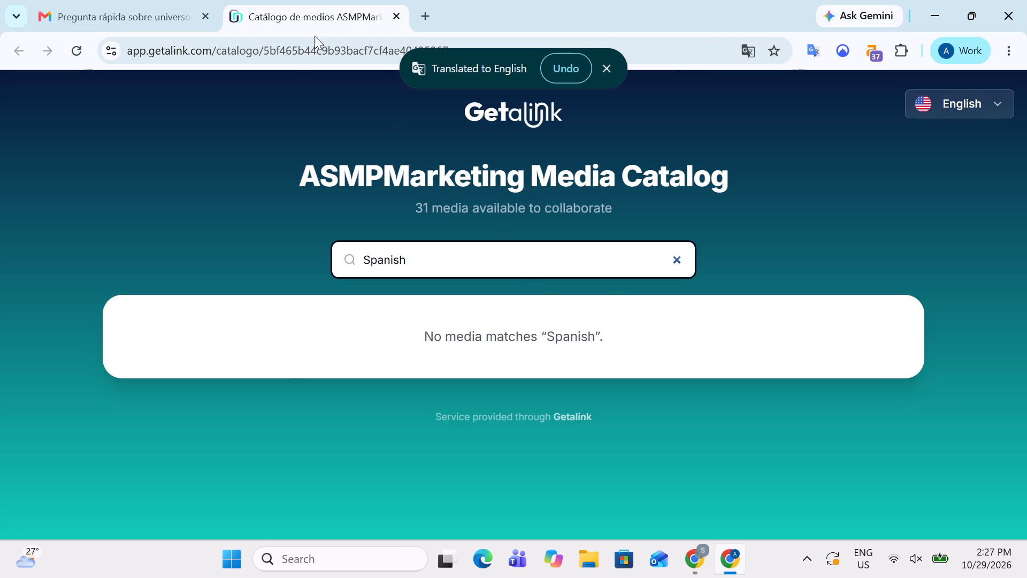
# Copy the domain universodeharrypotter.es from row 10908 of the New Master Sheet and search the Getalink catalogue for it.
pyautogui.hotkey('alt', 'Tab')
pyautogui.press('Left')
pyautogui.press('Left')
pyautogui.press('Left')
pyautogui.press('Left')
pyautogui.press('Left')
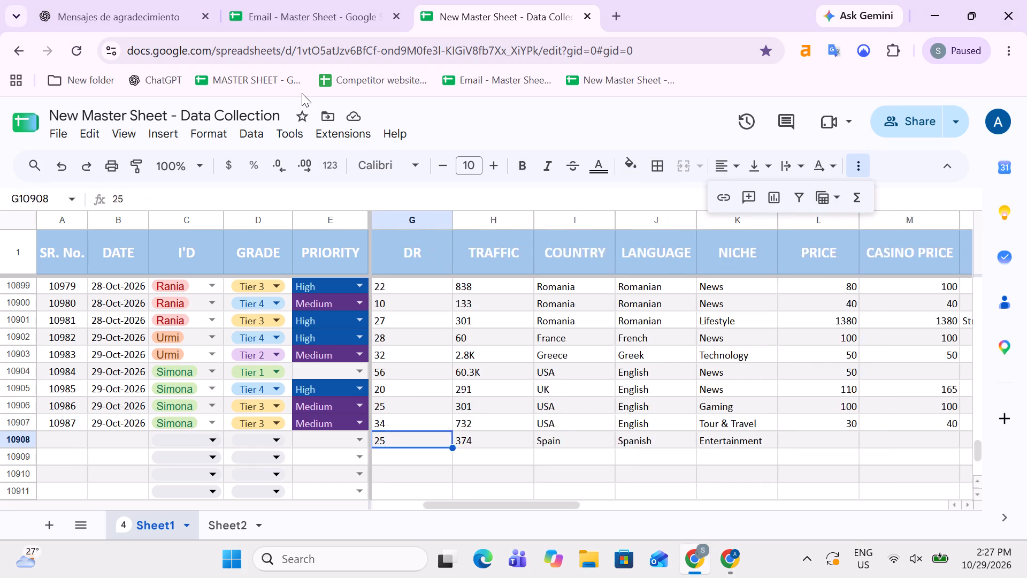
pyautogui.press('Left')
pyautogui.press('Left')
pyautogui.press('Right')
pyautogui.press('Right')
pyautogui.press('Left')
pyautogui.hotkey('ctrl', 'c')
pyautogui.hotkey('alt', 'Tab')
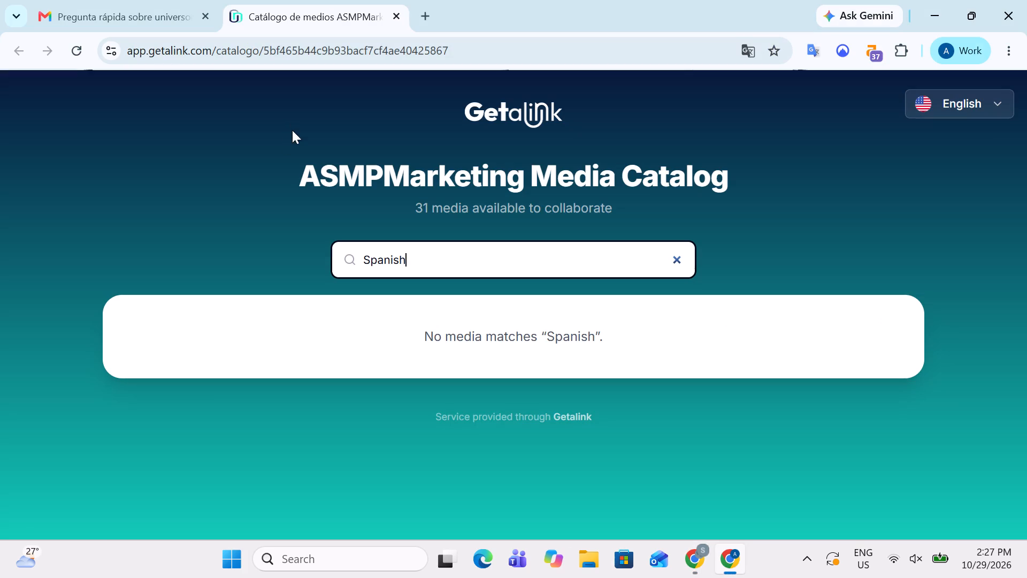
pyautogui.click(420, 247)
pyautogui.tripleClick(418, 257)
pyautogui.hotkey('ctrl', 'v')
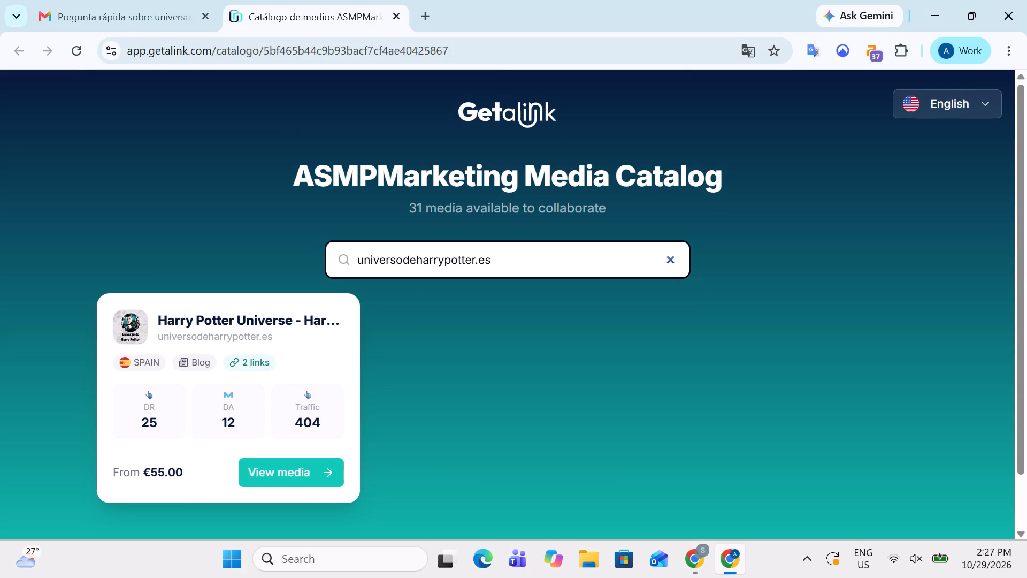
# Open the universodeharrypotter.es listing on Getalink and examine its details, looking for link terms and prices.
pyautogui.click(282, 483)
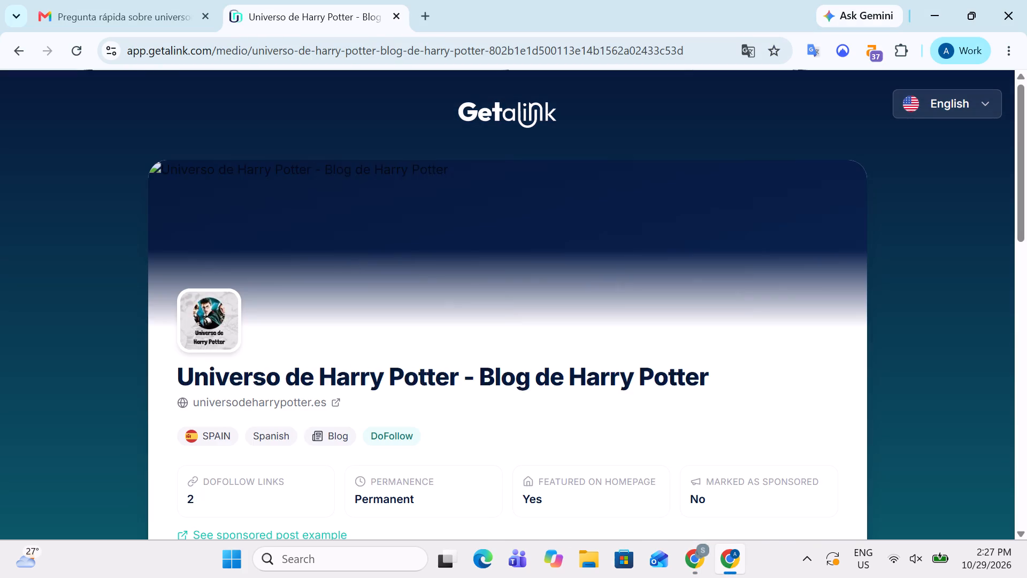
pyautogui.scroll(-3, 482, 378)
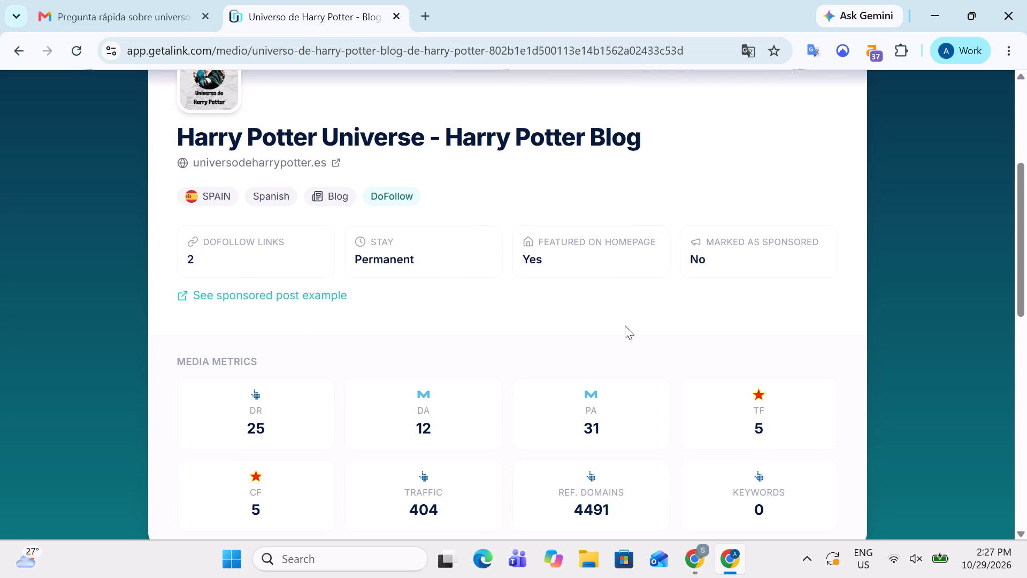
# Examine the universodeharrypotter.es listing on Getalink for link conditions, media metrics, service prices and accepted categories.
pyautogui.scroll(-4, 395, 278)
pyautogui.scroll(-2, 421, 346)
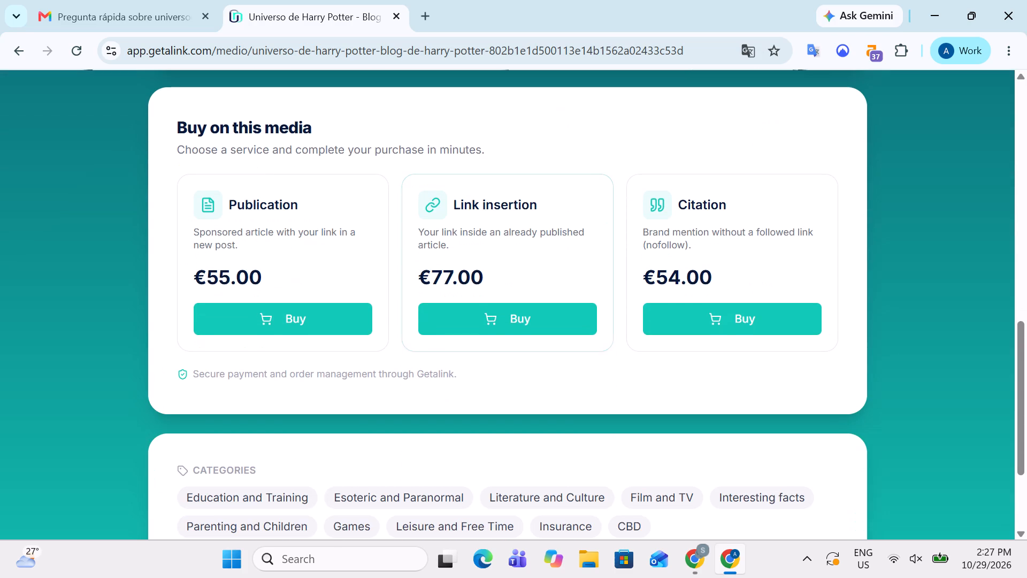
pyautogui.scroll(-3, 590, 340)
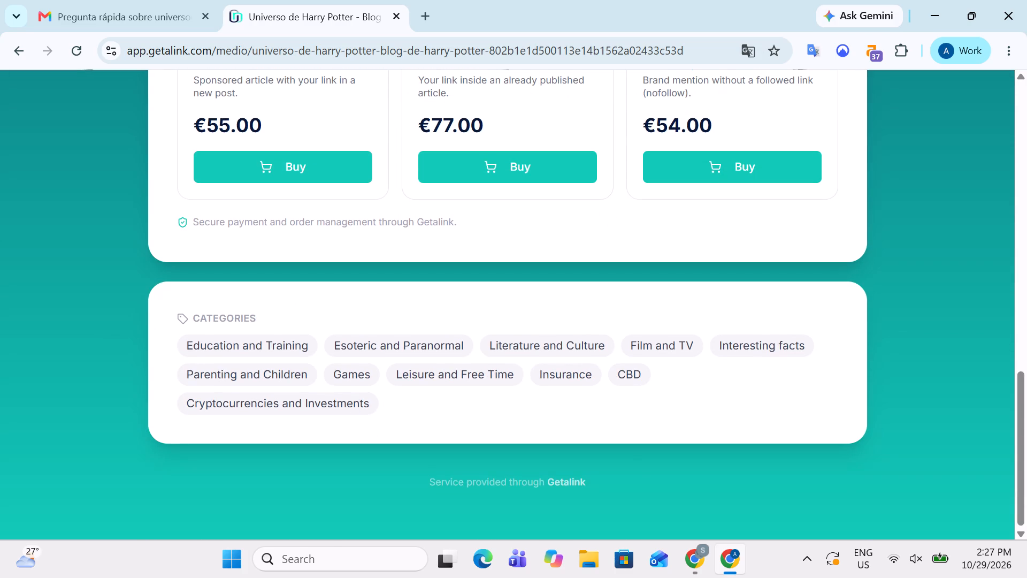
pyautogui.scroll(3, 343, 409)
pyautogui.scroll(1, 275, 349)
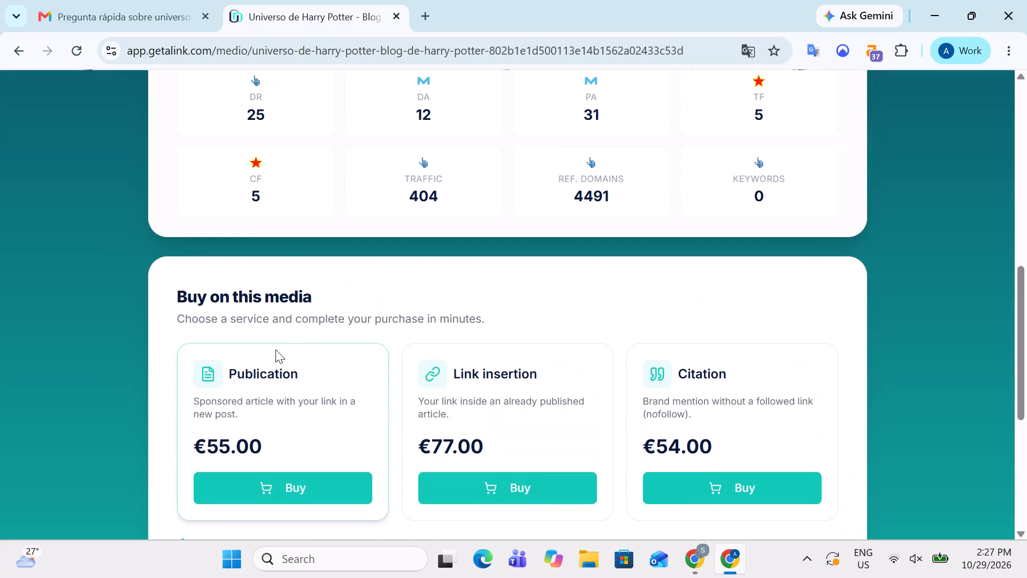
pyautogui.scroll(4, 303, 414)
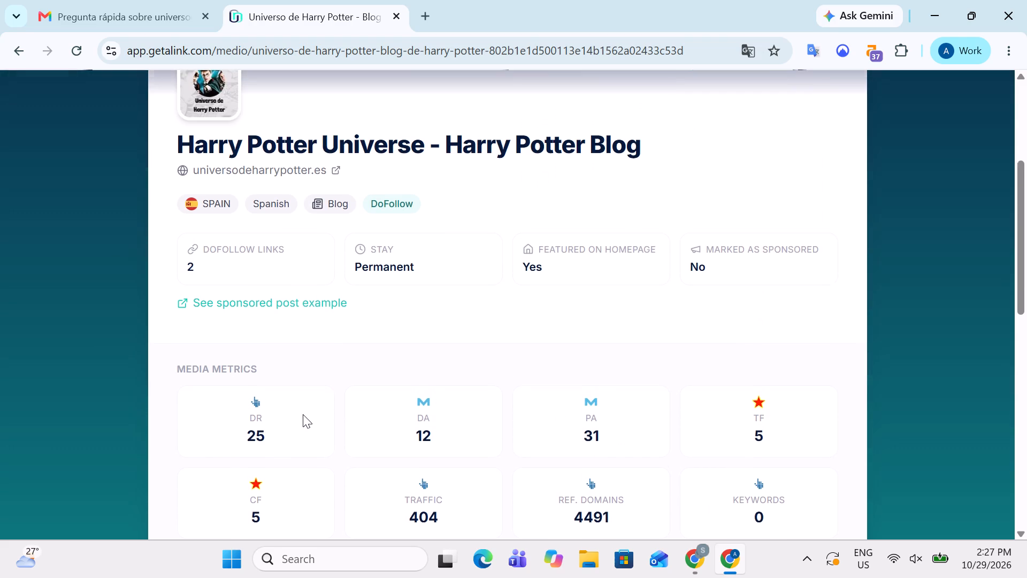
pyautogui.scroll(1, 275, 340)
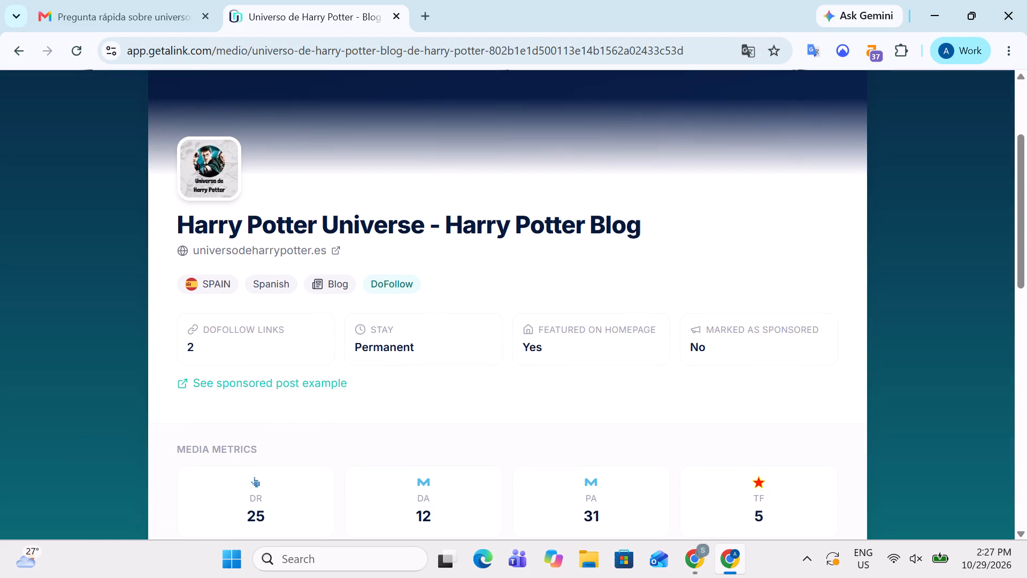
pyautogui.scroll(-1, 746, 353)
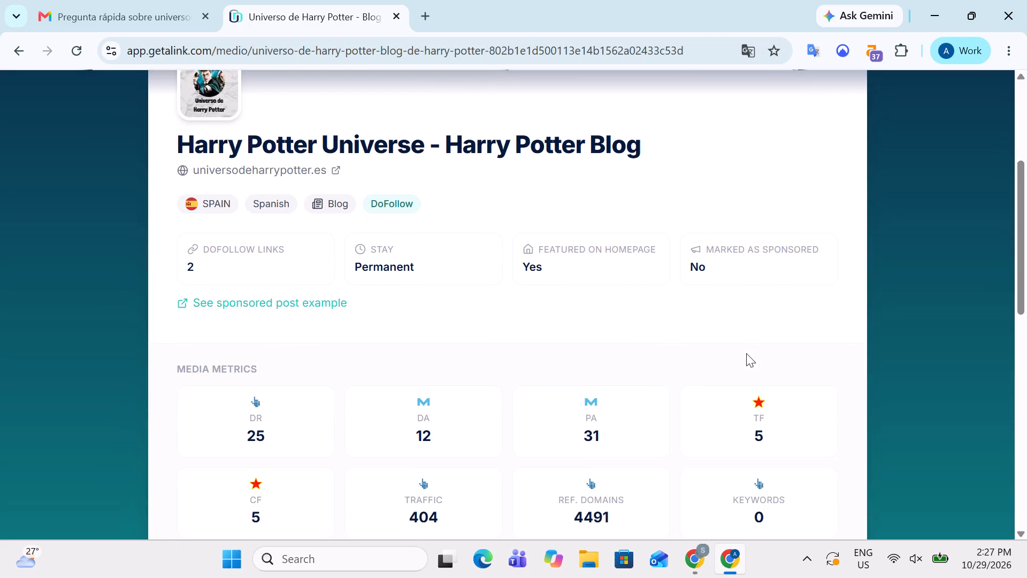
pyautogui.scroll(-3, 742, 379)
pyautogui.scroll(-2, 693, 387)
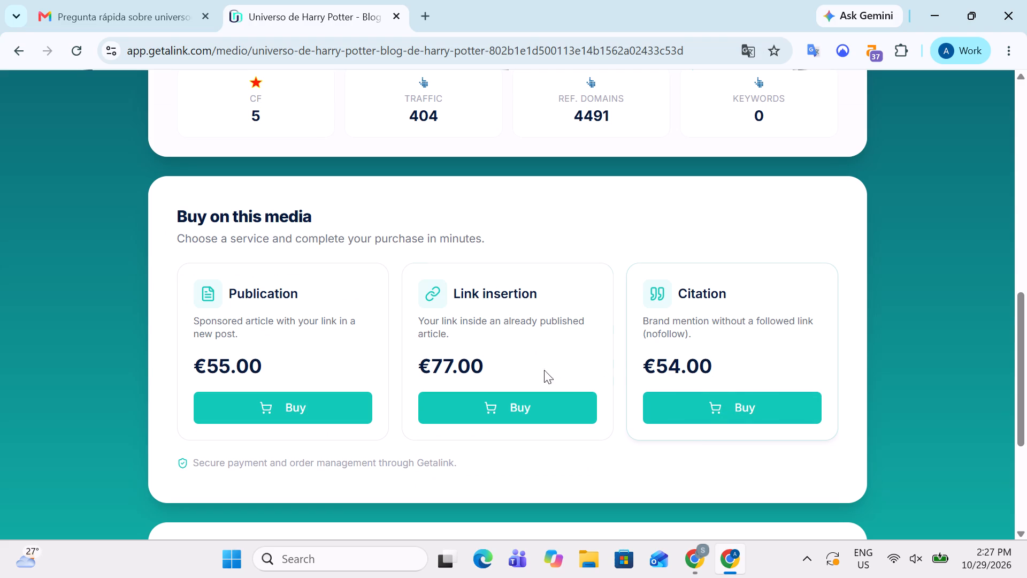
pyautogui.scroll(-3, 507, 364)
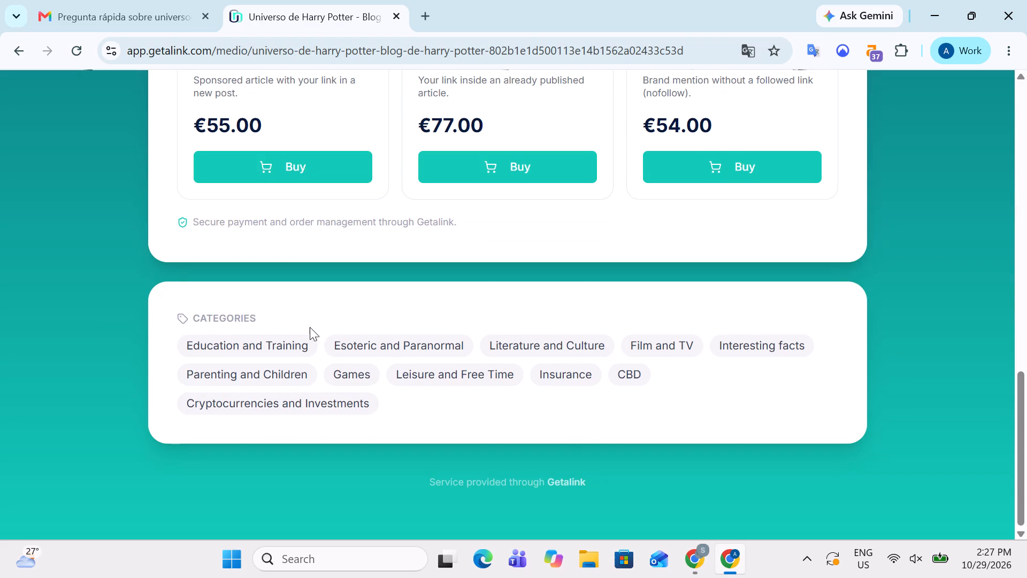
pyautogui.scroll(3, 302, 317)
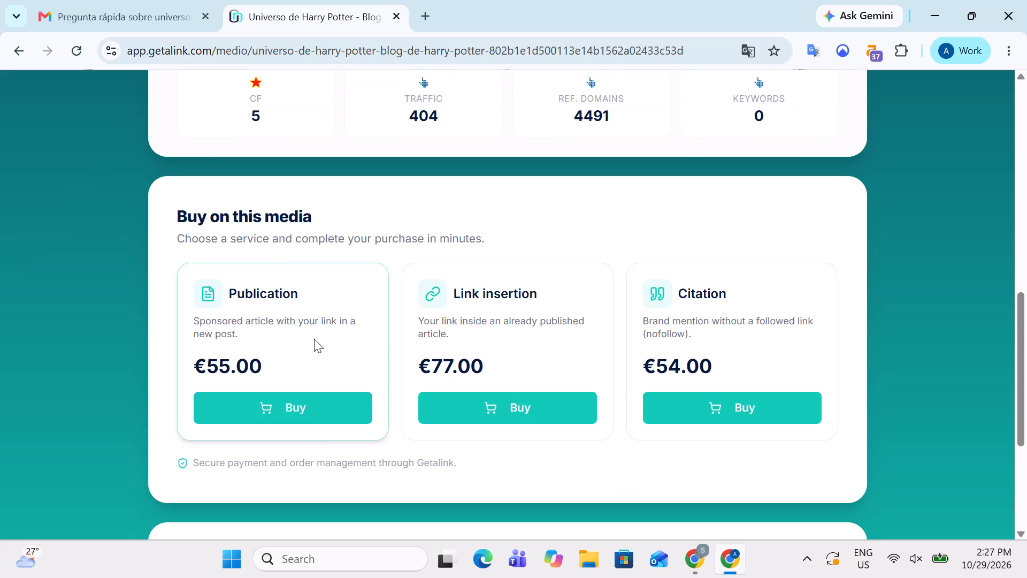
pyautogui.scroll(6, 312, 340)
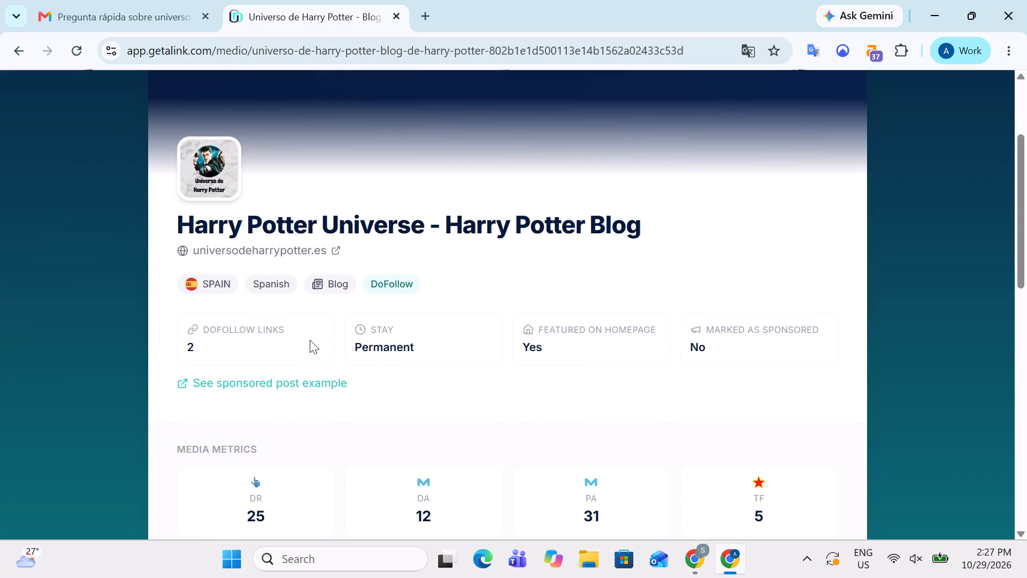
pyautogui.scroll(-2, 264, 330)
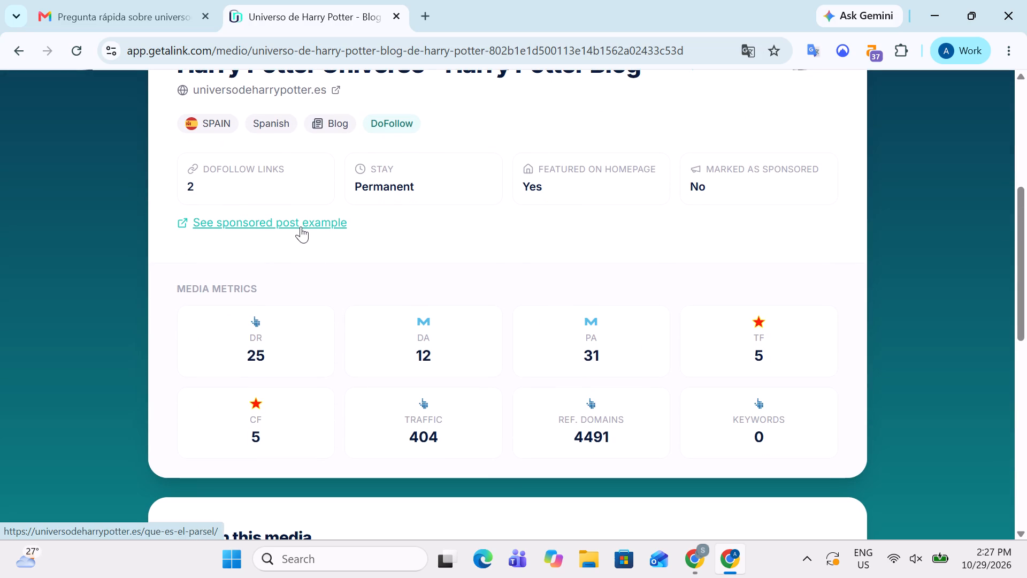
pyautogui.scroll(-2, 326, 331)
pyautogui.scroll(-2, 679, 305)
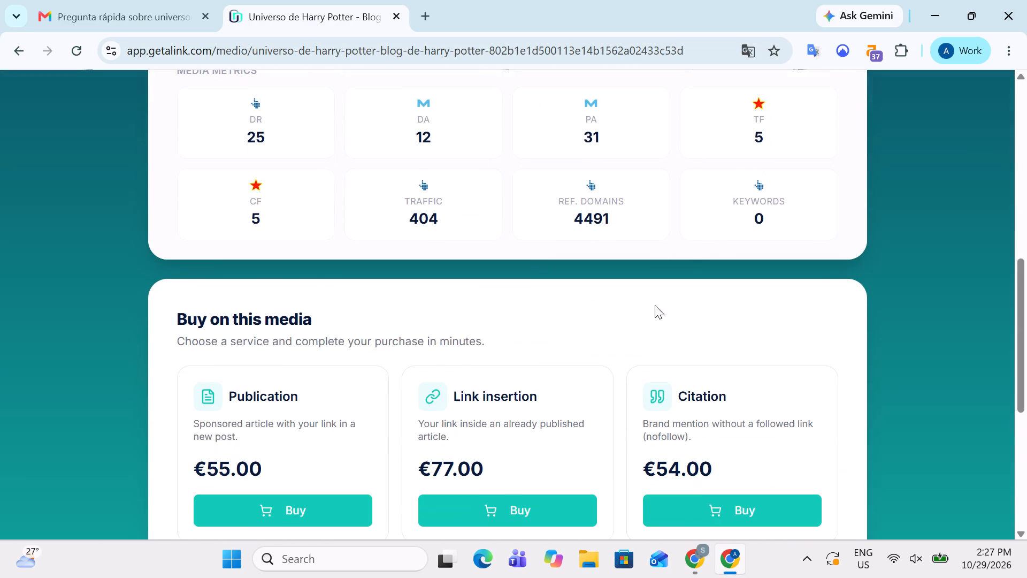
pyautogui.scroll(-2, 320, 279)
pyautogui.scroll(-2, 390, 320)
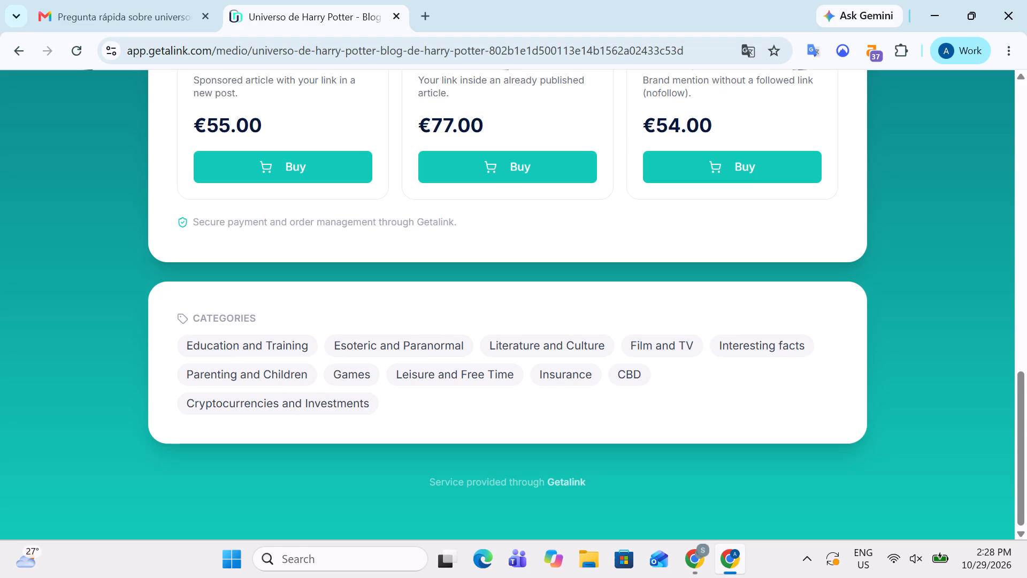
pyautogui.scroll(9, 359, 378)
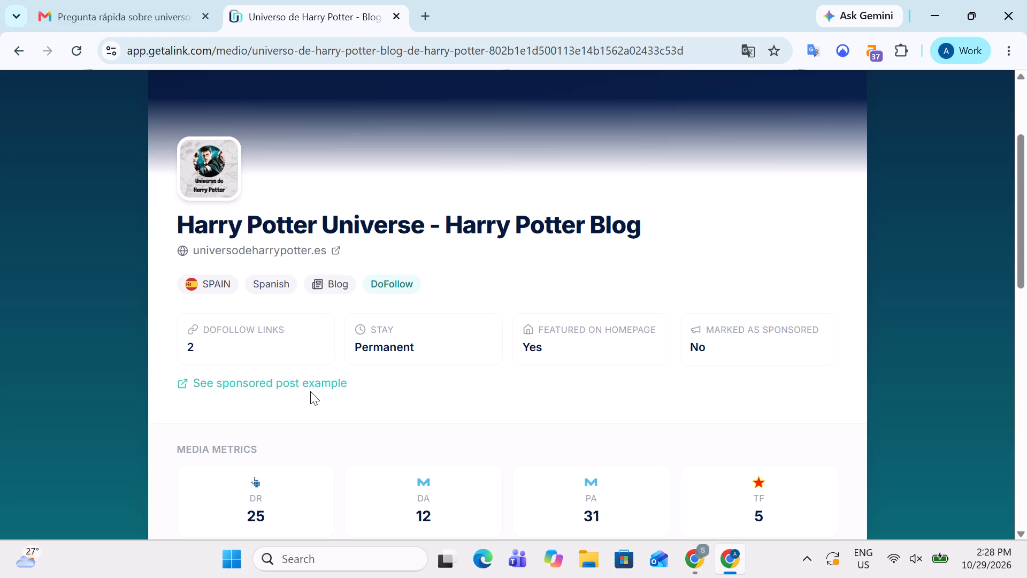
pyautogui.scroll(-2, 319, 347)
pyautogui.scroll(3, 319, 347)
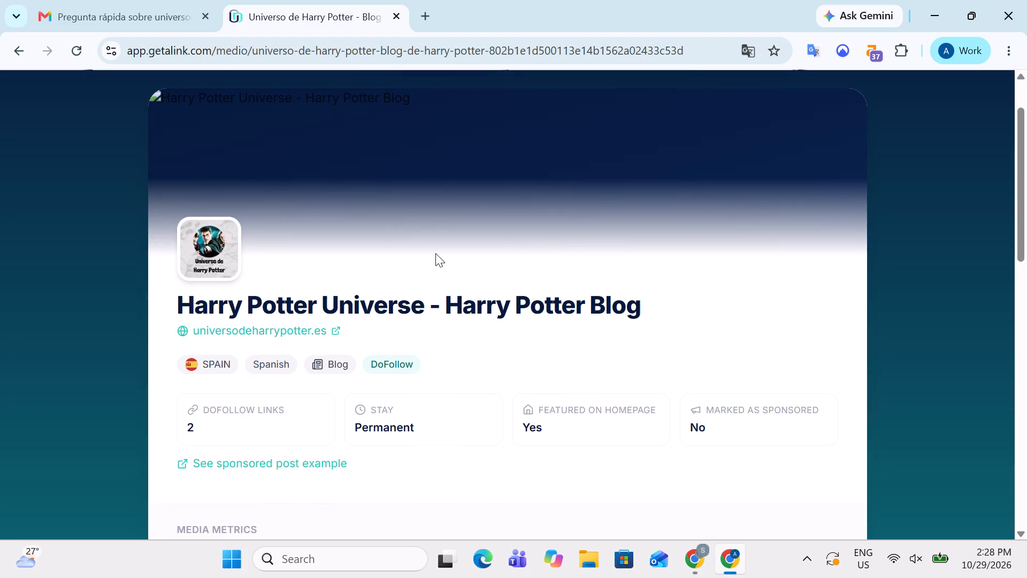
pyautogui.scroll(-2, 415, 275)
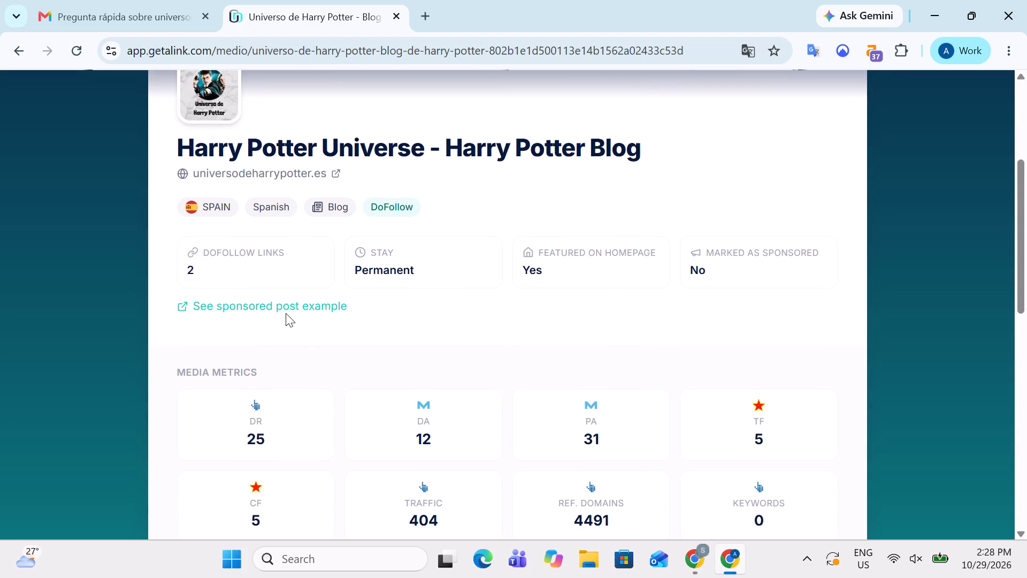
pyautogui.click(439, 259)
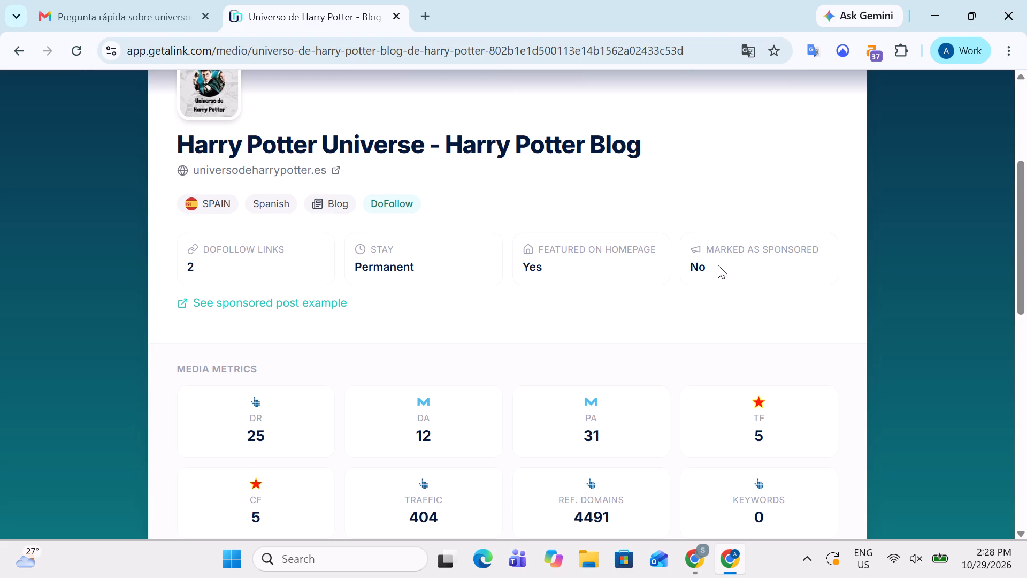
pyautogui.scroll(-3, 273, 314)
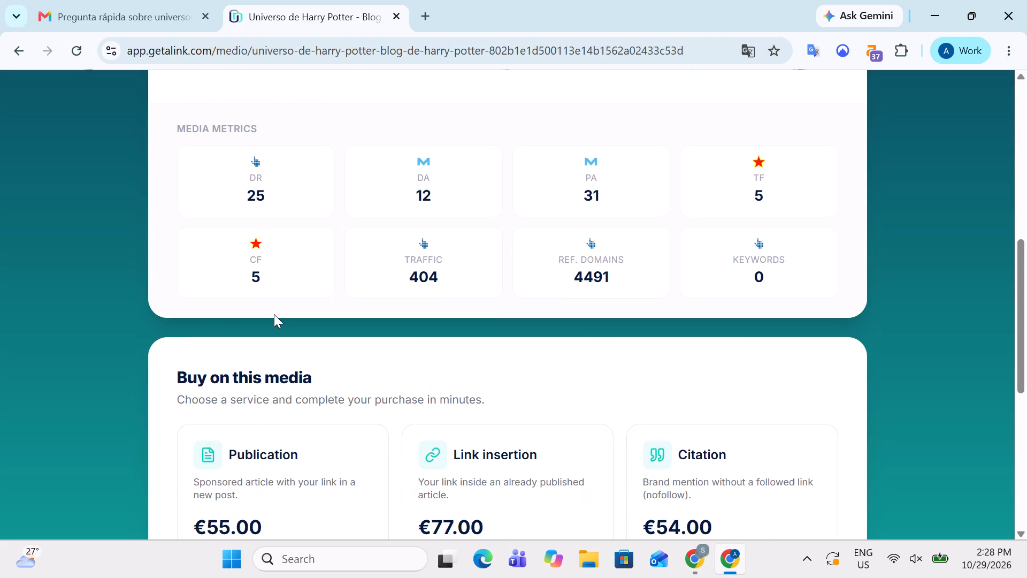
pyautogui.scroll(-1, 578, 303)
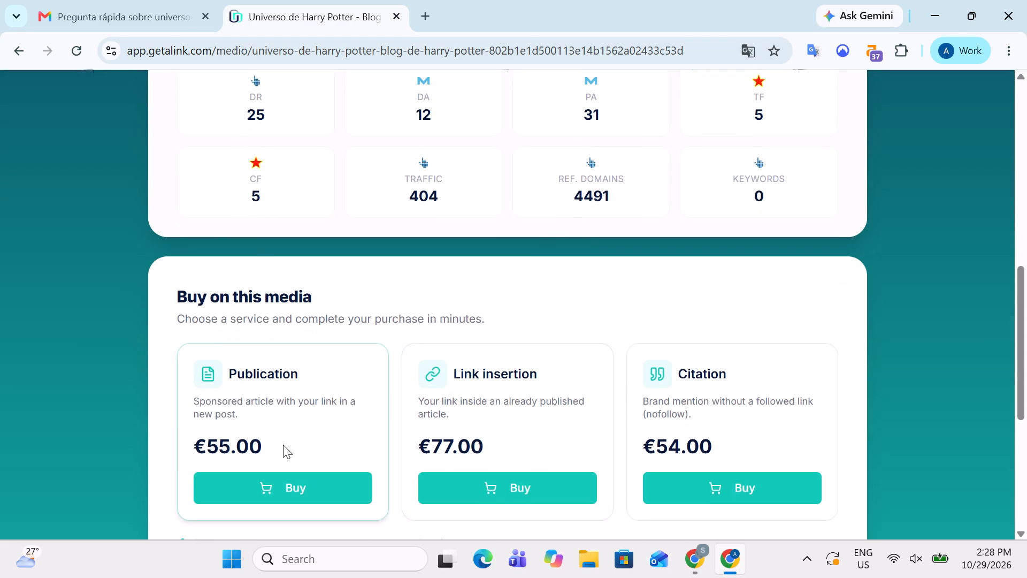
# Open the purchase form for the Publication service and look through its order details and briefing fields.
pyautogui.scroll(-2, 283, 447)
pyautogui.click(293, 329)
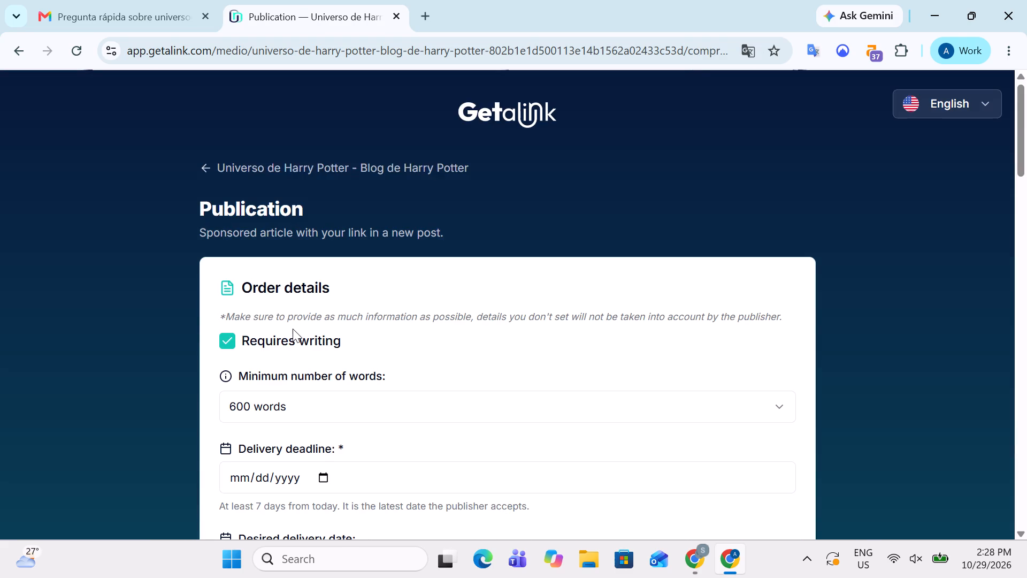
pyautogui.scroll(-5, 442, 313)
pyautogui.scroll(1, 421, 366)
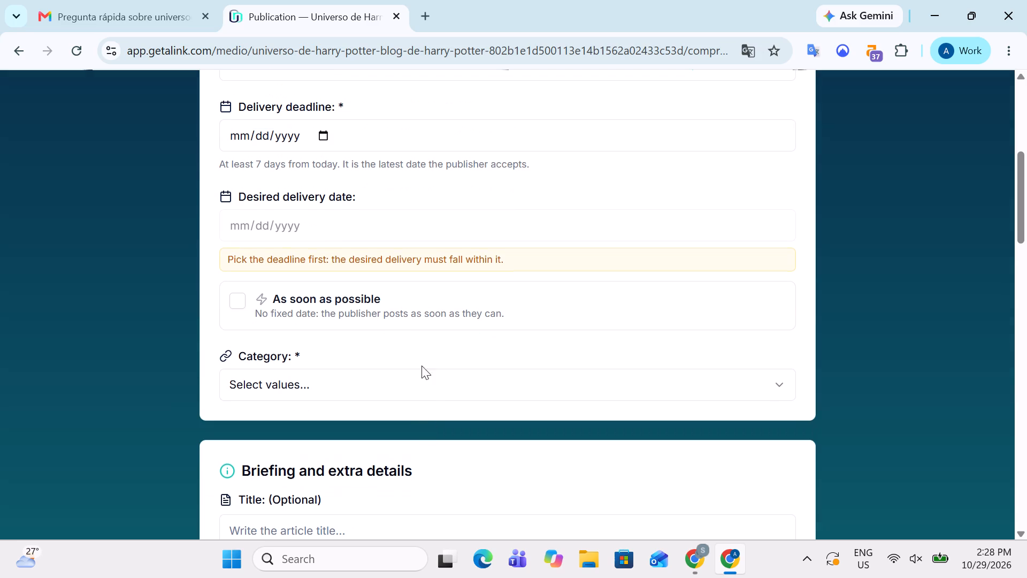
pyautogui.scroll(1, 407, 343)
pyautogui.scroll(-4, 407, 343)
pyautogui.scroll(1, 393, 367)
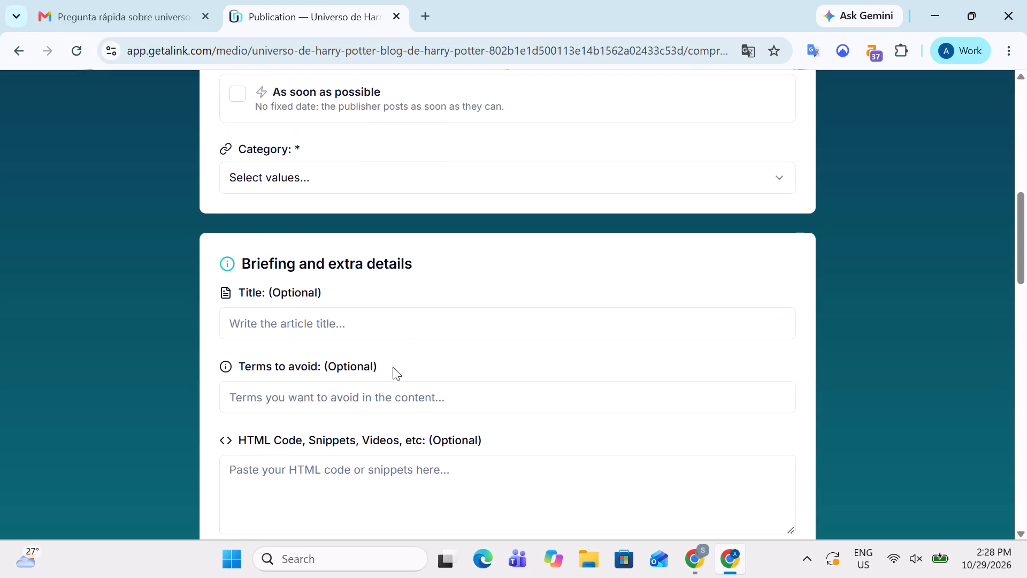
pyautogui.scroll(-2, 394, 298)
pyautogui.scroll(2, 392, 308)
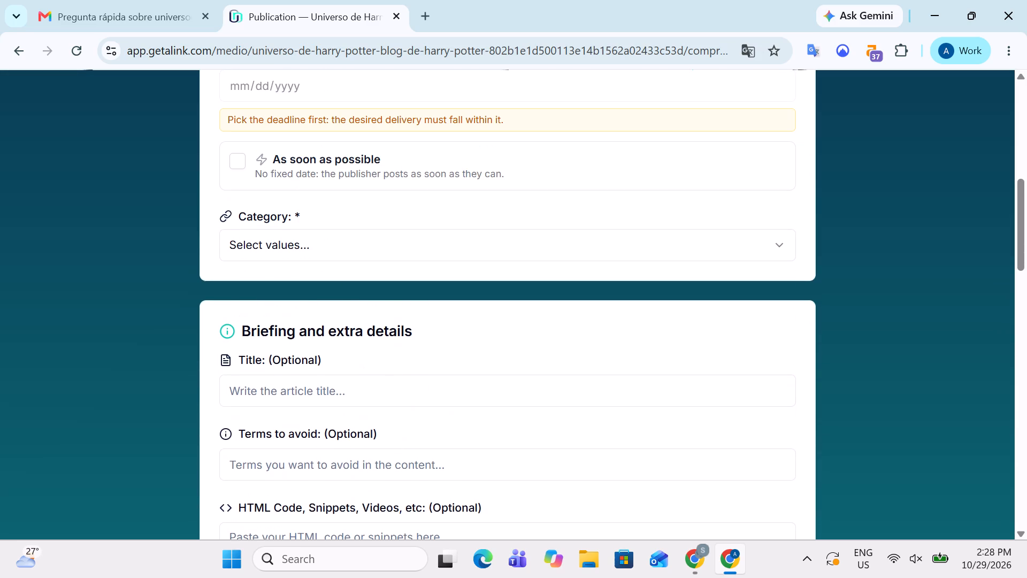
# Examine the full list of Category options in the Publication order form, including any surcharges for special topics.
pyautogui.click(324, 238)
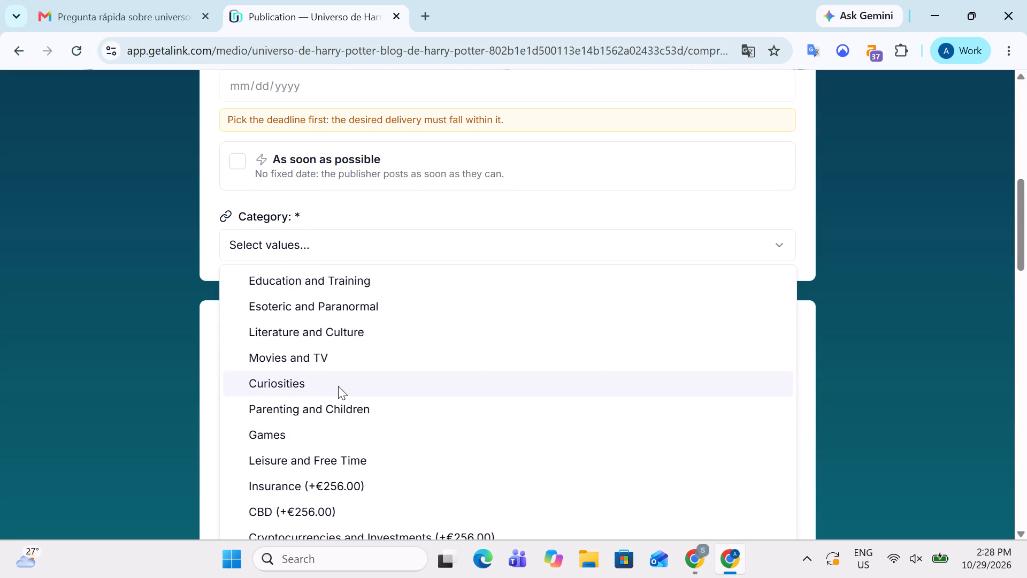
pyautogui.scroll(-1, 334, 409)
pyautogui.scroll(-4, 335, 484)
pyautogui.scroll(-5, 325, 324)
pyautogui.scroll(-6, 712, 387)
pyautogui.click(987, 310)
pyautogui.scroll(-1, 938, 286)
pyautogui.click(507, 171)
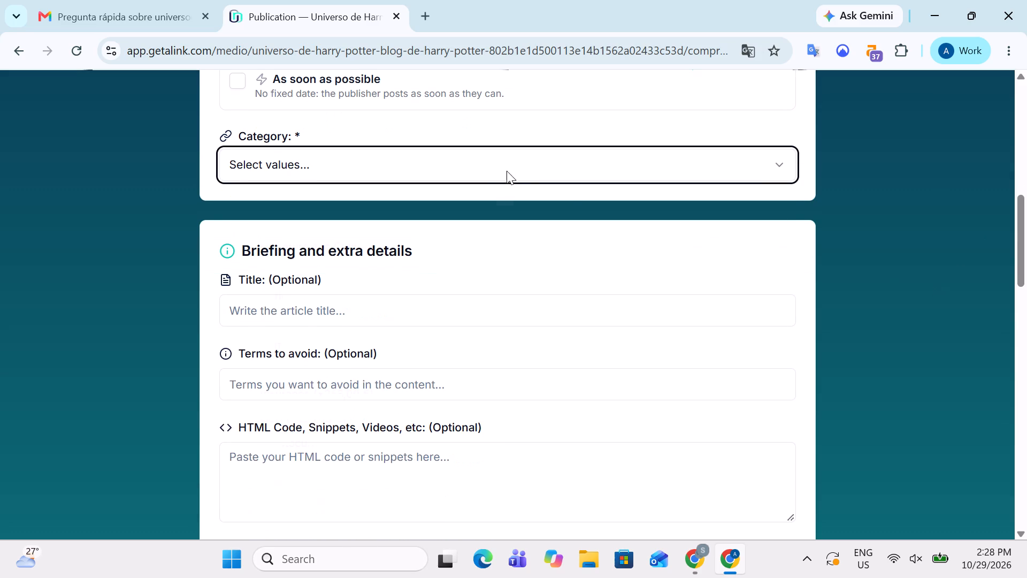
pyautogui.scroll(-2, 423, 323)
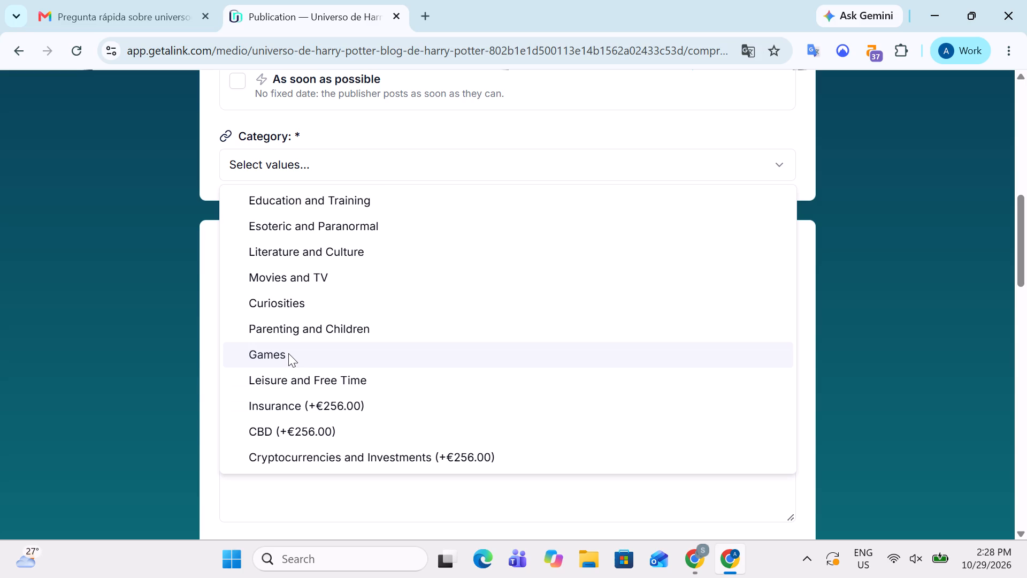
pyautogui.scroll(-4, 467, 415)
pyautogui.click(150, 322)
pyautogui.scroll(-8, 400, 359)
pyautogui.scroll(7, 346, 390)
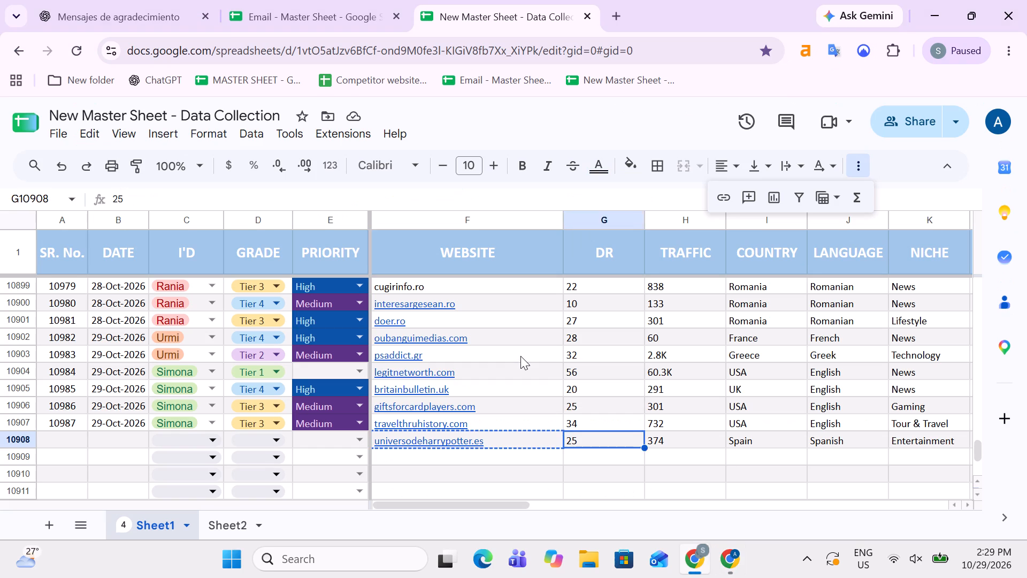
pyautogui.press('Right')
pyautogui.press('Right')
pyautogui.press('Right')
pyautogui.press('Right')
pyautogui.press('Right')
pyautogui.press('Left')
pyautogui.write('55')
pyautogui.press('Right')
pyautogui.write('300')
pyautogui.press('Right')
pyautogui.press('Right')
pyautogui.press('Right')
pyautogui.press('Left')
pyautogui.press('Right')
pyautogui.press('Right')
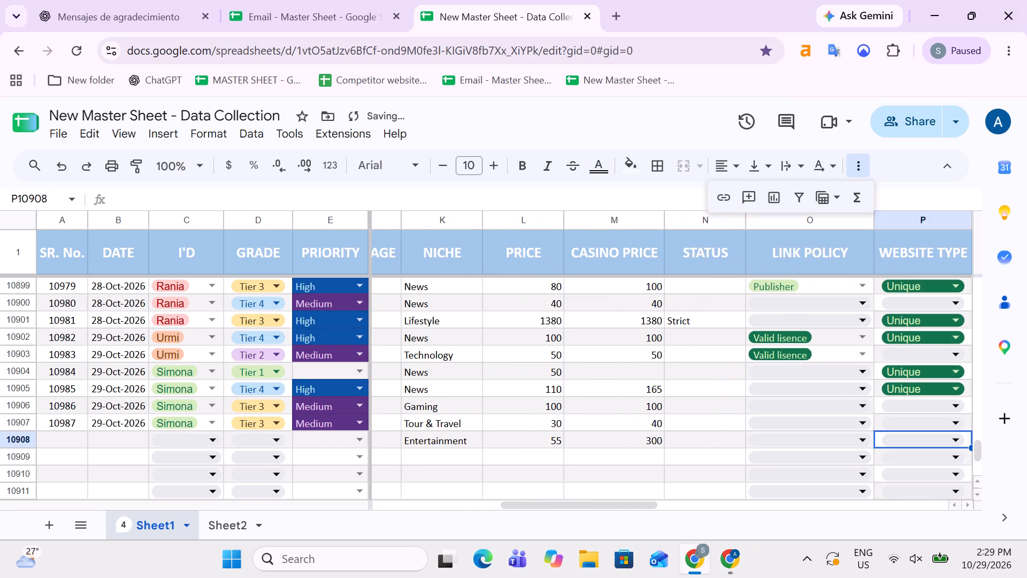
# Set the WEBSITE TYPE of row 10908 to Unique.
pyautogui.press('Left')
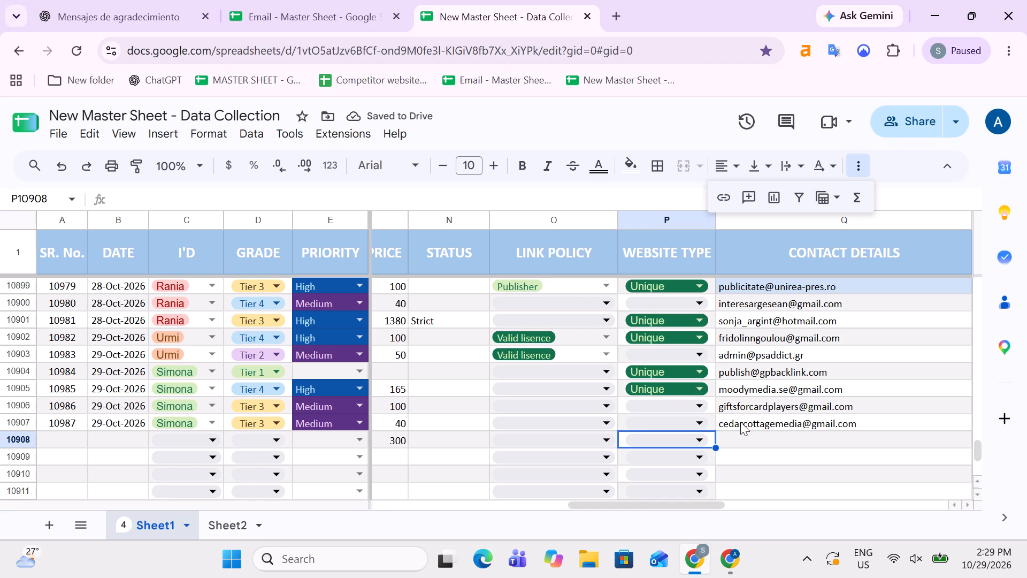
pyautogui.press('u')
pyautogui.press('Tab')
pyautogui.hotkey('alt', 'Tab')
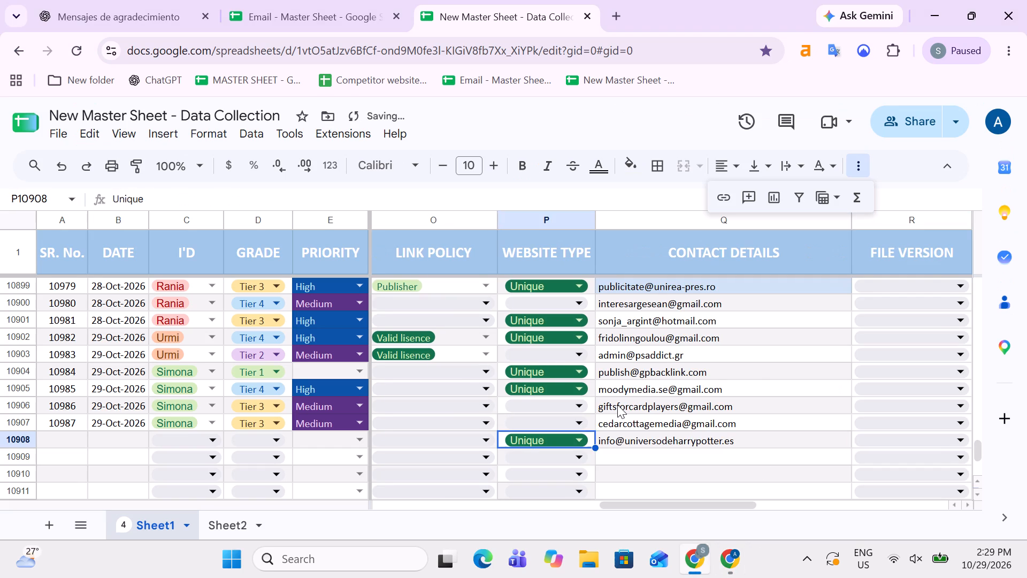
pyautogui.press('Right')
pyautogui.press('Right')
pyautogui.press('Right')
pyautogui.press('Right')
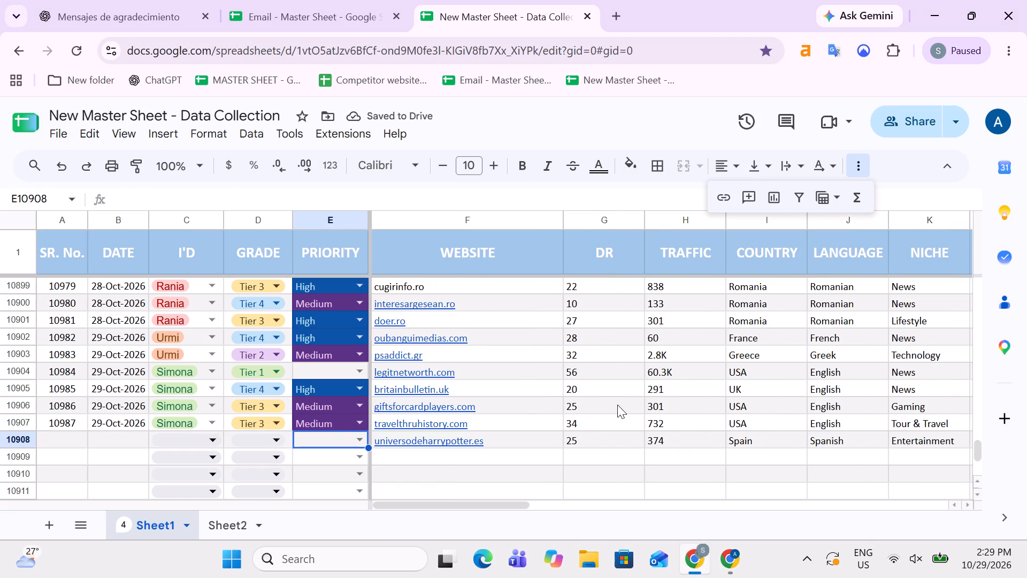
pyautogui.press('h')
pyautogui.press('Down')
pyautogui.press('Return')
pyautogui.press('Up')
# Set the GRADE of row 10908 to Tier 3.
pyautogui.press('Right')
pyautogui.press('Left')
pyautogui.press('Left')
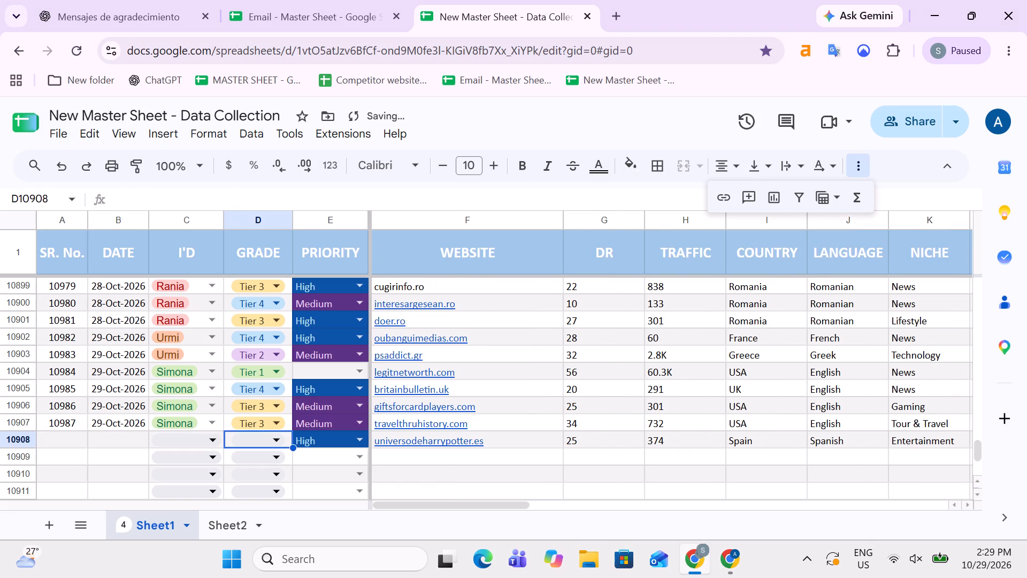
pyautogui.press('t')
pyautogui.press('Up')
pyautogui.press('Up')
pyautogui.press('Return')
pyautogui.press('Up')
# Set the I'D of row 10908 to Adi.
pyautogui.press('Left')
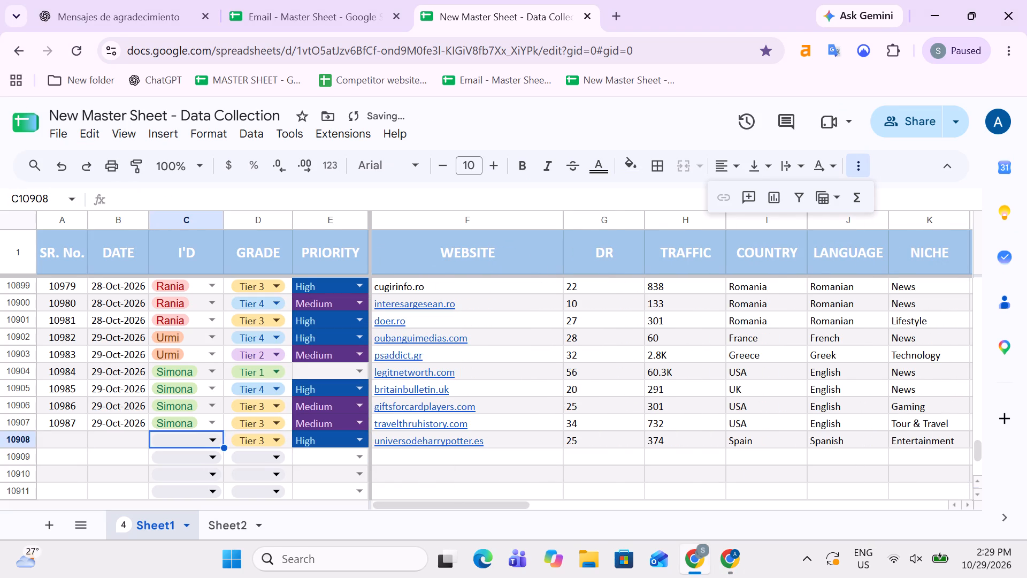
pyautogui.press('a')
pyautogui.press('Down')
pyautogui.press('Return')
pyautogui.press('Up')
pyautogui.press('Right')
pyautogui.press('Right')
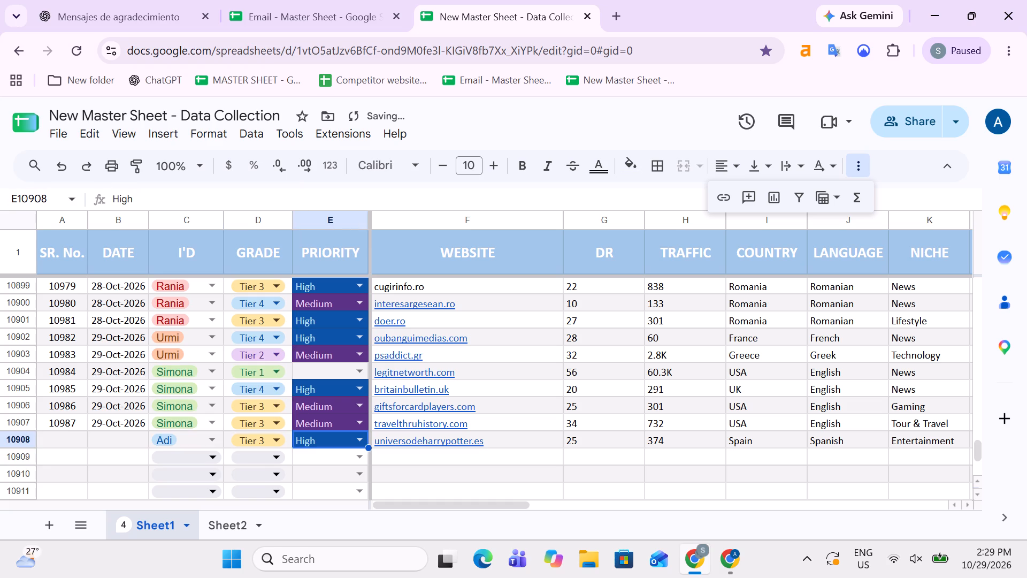
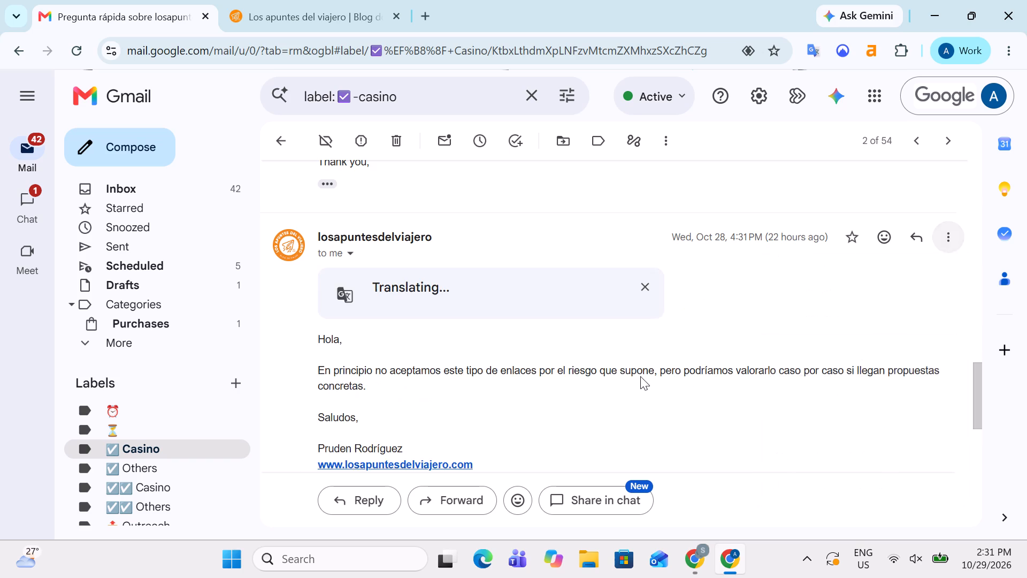
# Read the losapuntesdelviajero publisher's translated reply about casino links and the sample-article message sent in response.
pyautogui.scroll(-1, 640, 376)
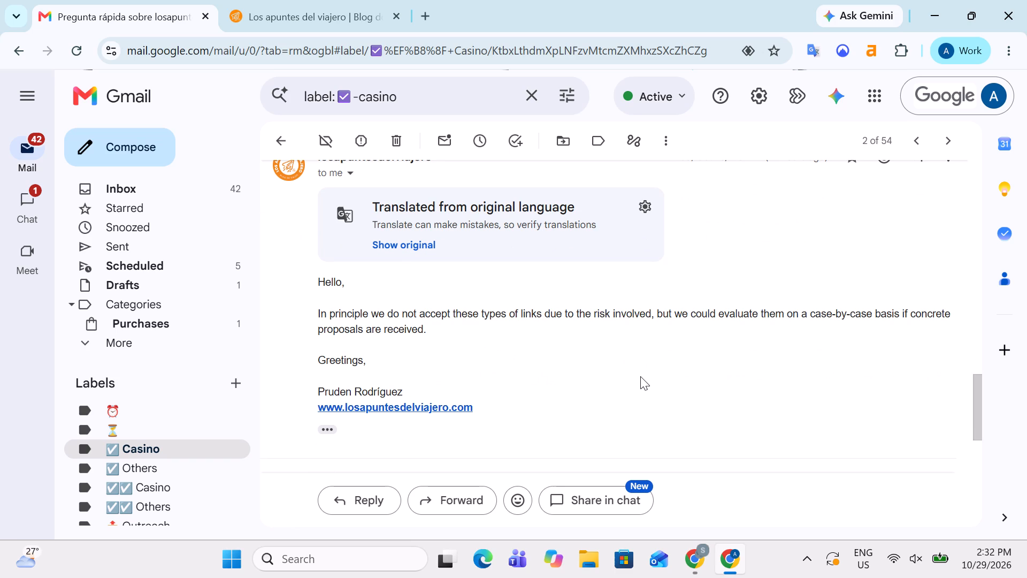
pyautogui.scroll(-3, 553, 311)
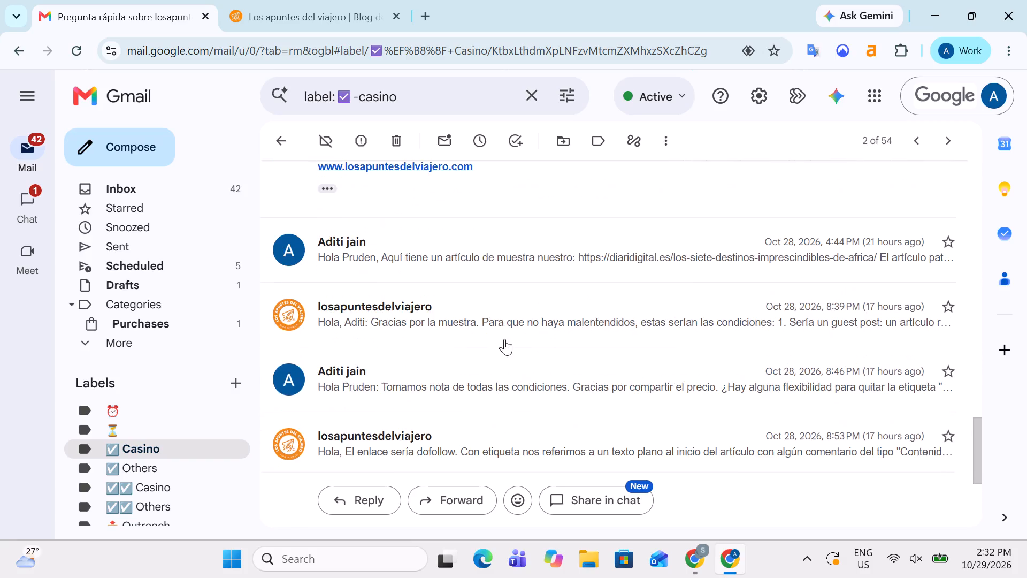
pyautogui.click(442, 258)
pyautogui.scroll(-2, 792, 331)
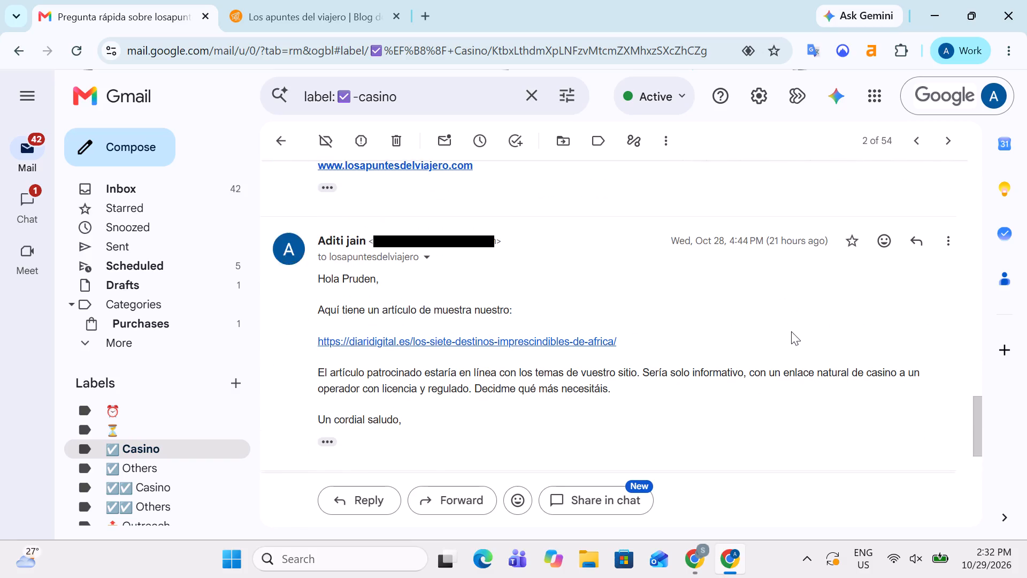
# Open the publisher's 8:39 PM reply in the losapuntesdelviajero thread, translate it, and read the guest-post conditions and price.
pyautogui.scroll(-1, 791, 331)
pyautogui.click(527, 270)
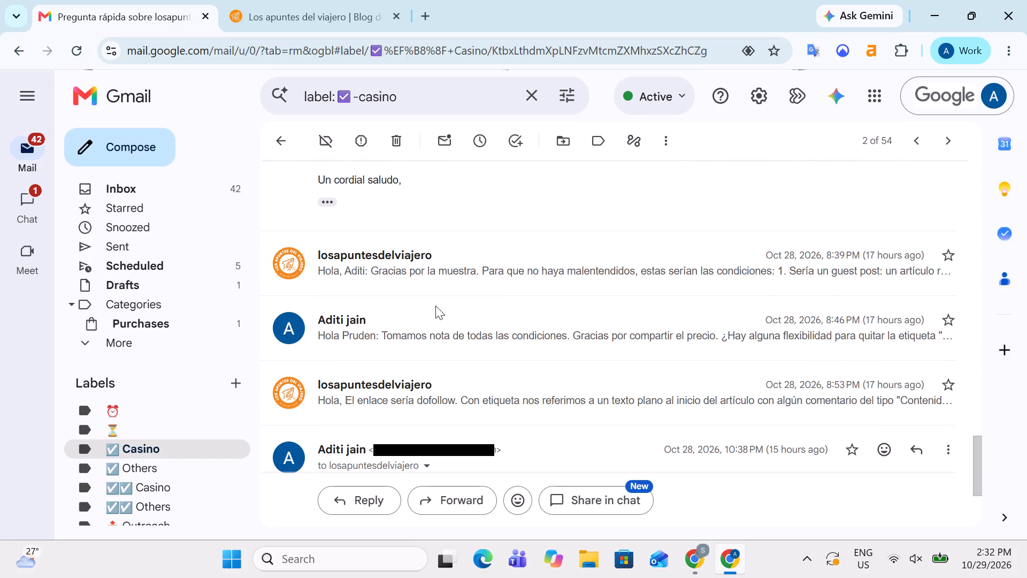
pyautogui.click(949, 261)
pyautogui.scroll(-3, 868, 332)
pyautogui.click(821, 382)
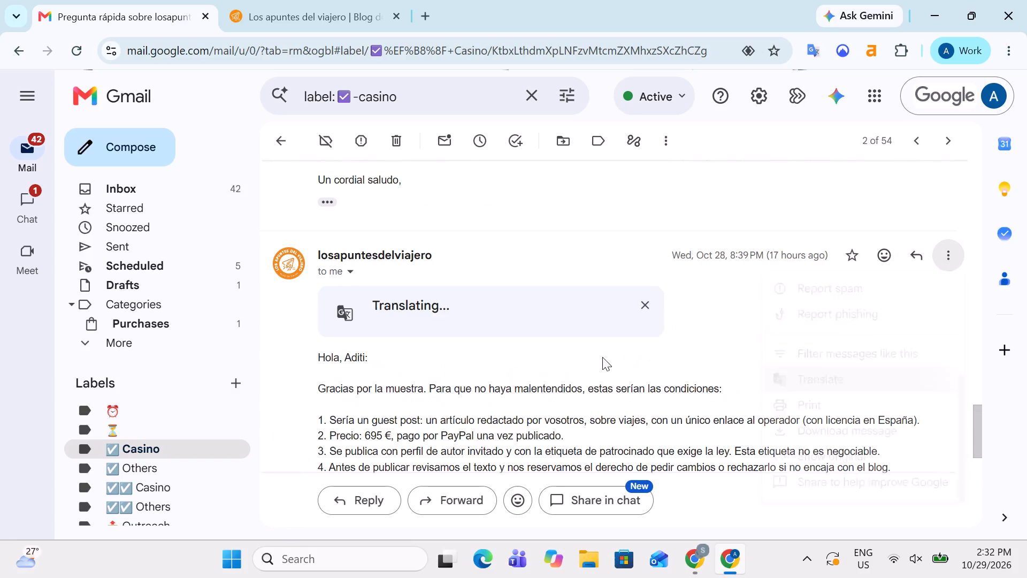
pyautogui.scroll(-2, 554, 335)
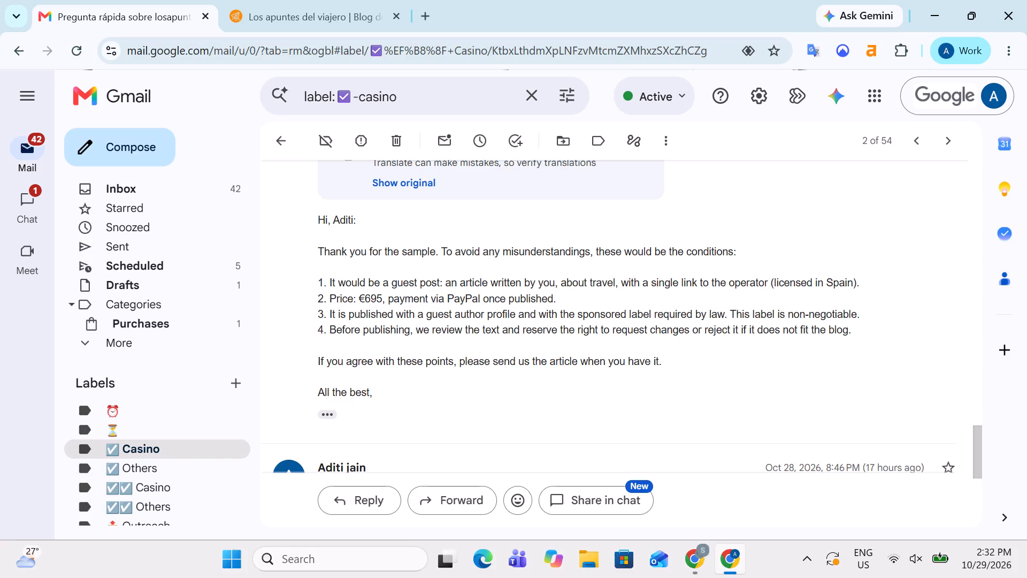
pyautogui.scroll(-2, 693, 252)
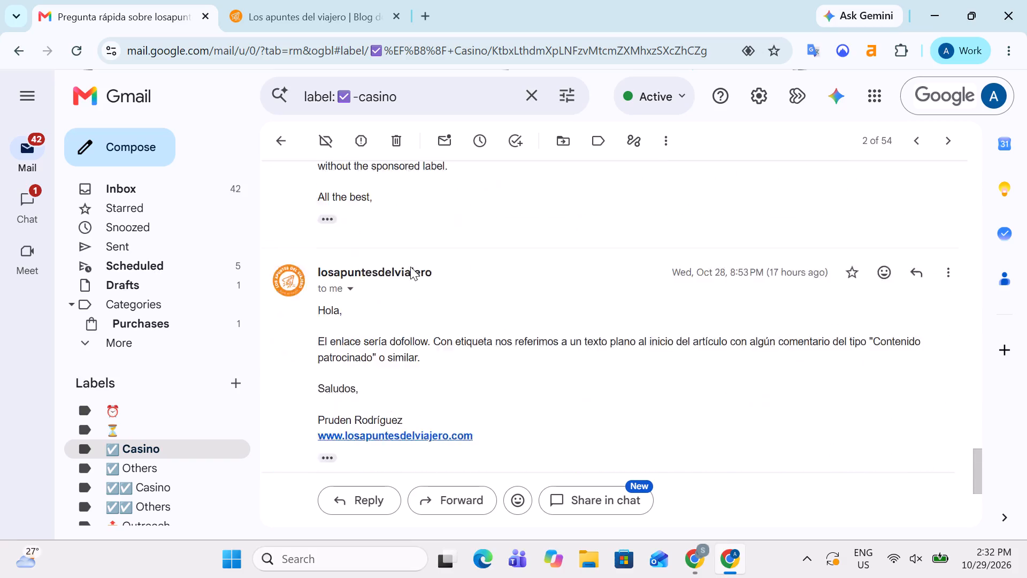
pyautogui.click(951, 172)
pyautogui.scroll(-2, 883, 263)
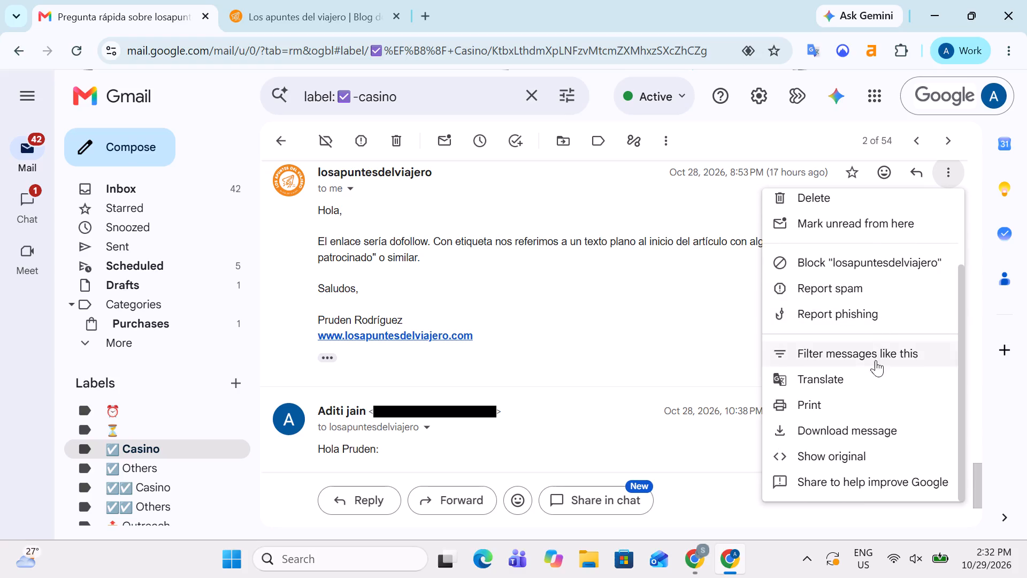
pyautogui.click(846, 377)
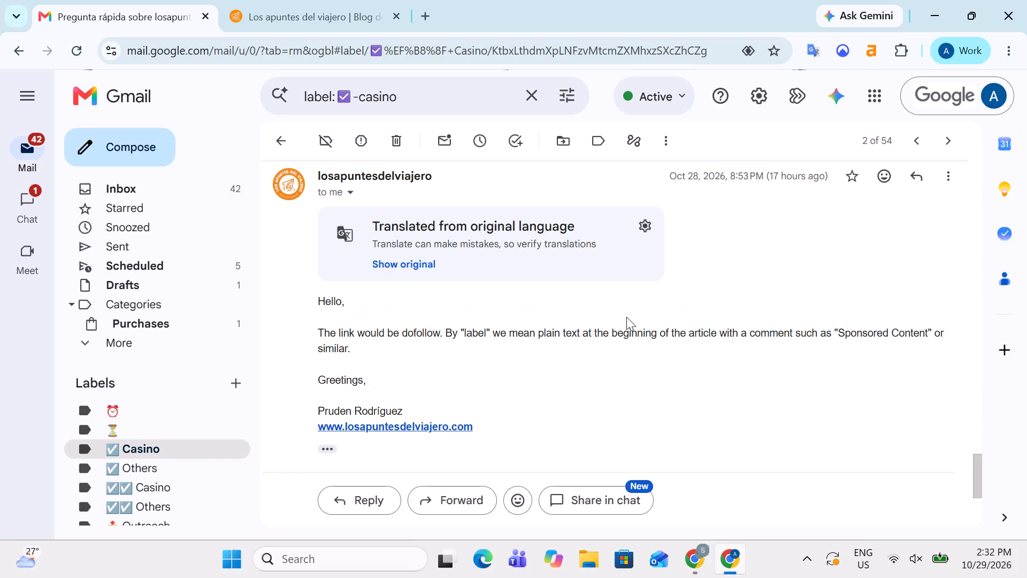
pyautogui.scroll(-4, 608, 314)
pyautogui.scroll(2, 527, 354)
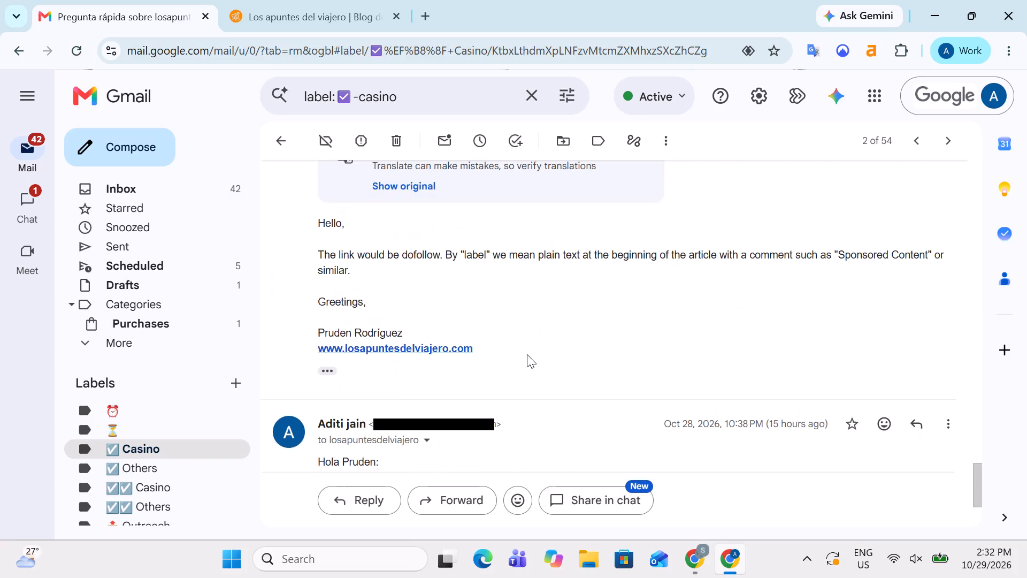
pyautogui.scroll(8, 527, 354)
# Copy the domain losapuntesdelviajero.com from the site's address and enter it as the website in row 10909 of the New Master Sheet.
pyautogui.click(242, 0)
pyautogui.click(287, 47)
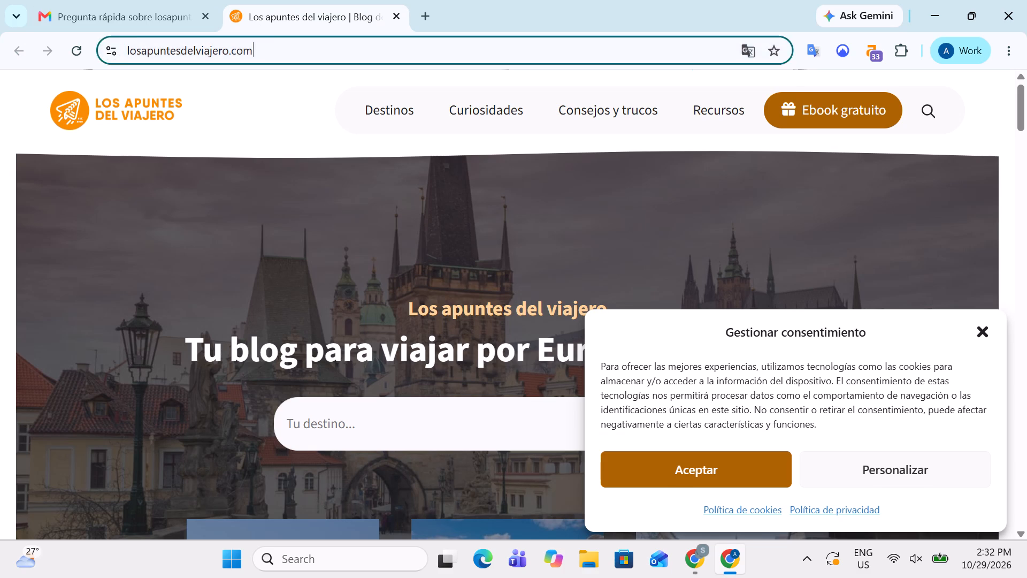
pyautogui.moveTo(287, 47); pyautogui.dragTo(263, 48)
pyautogui.hotkey('ctrl', 'c')
pyautogui.hotkey('ctrl', 'c')
pyautogui.hotkey('ctrl', 'c')
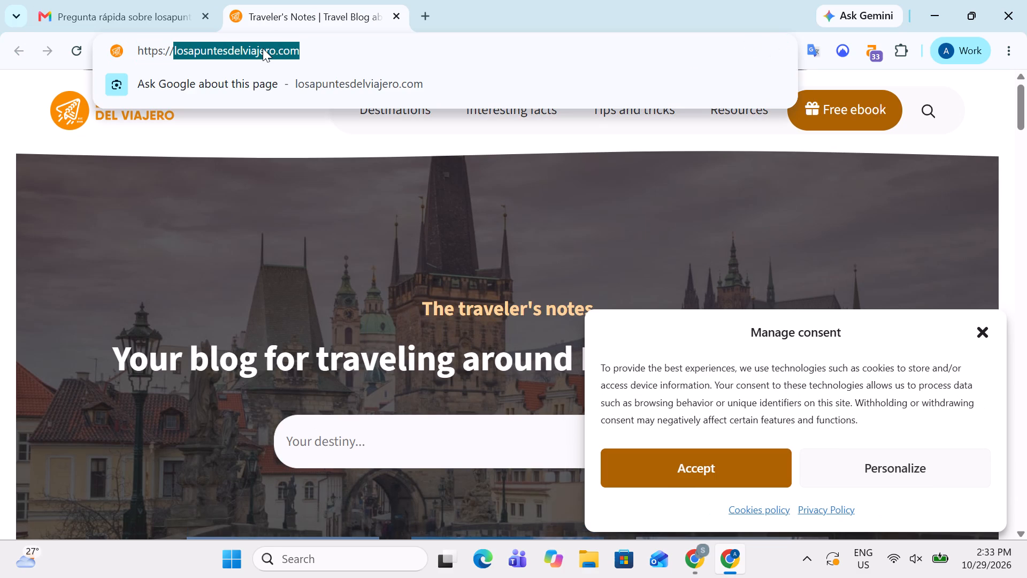
pyautogui.hotkey('alt', 'Tab')
pyautogui.press('Down')
pyautogui.press('Return')
pyautogui.hotkey('ctrl', 'v')
pyautogui.press('Tab')
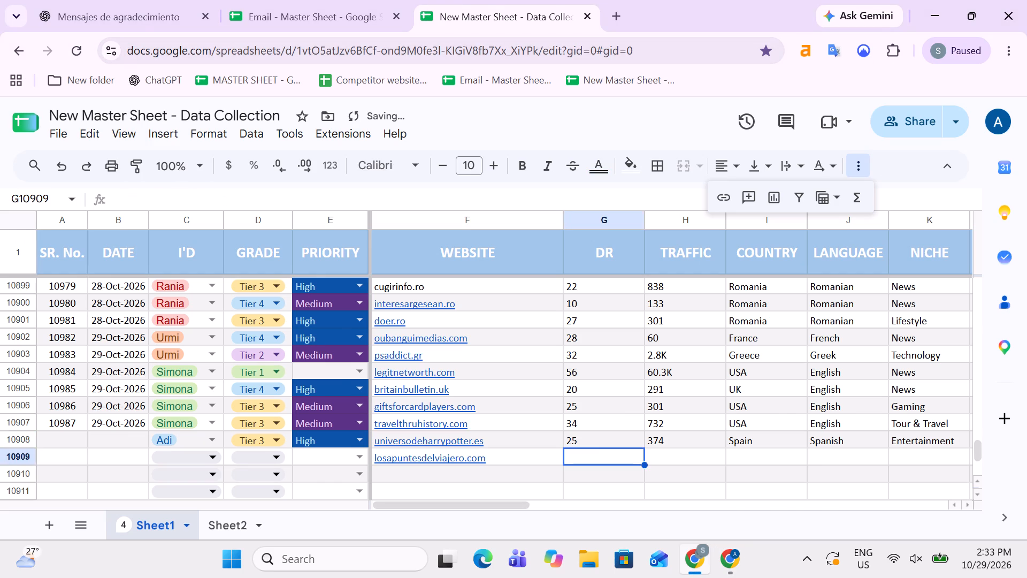
# Look up the DR of losapuntesdelviajero.com on its open site and return to its DR cell in row 10909 of the New Master Sheet.
pyautogui.hotkey('alt', 'Tab')
pyautogui.click(884, 57)
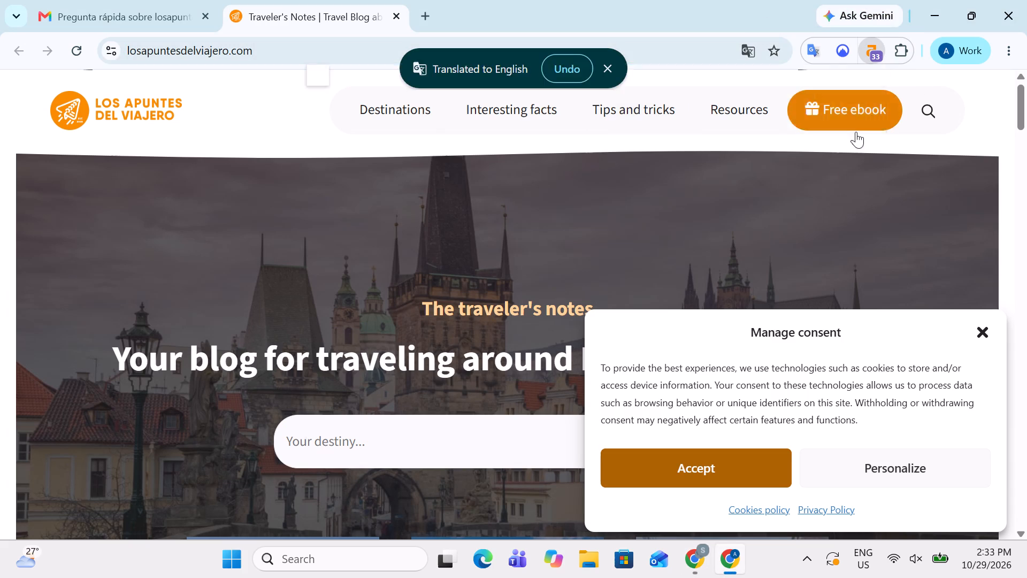
pyautogui.hotkey('alt', 'Tab')
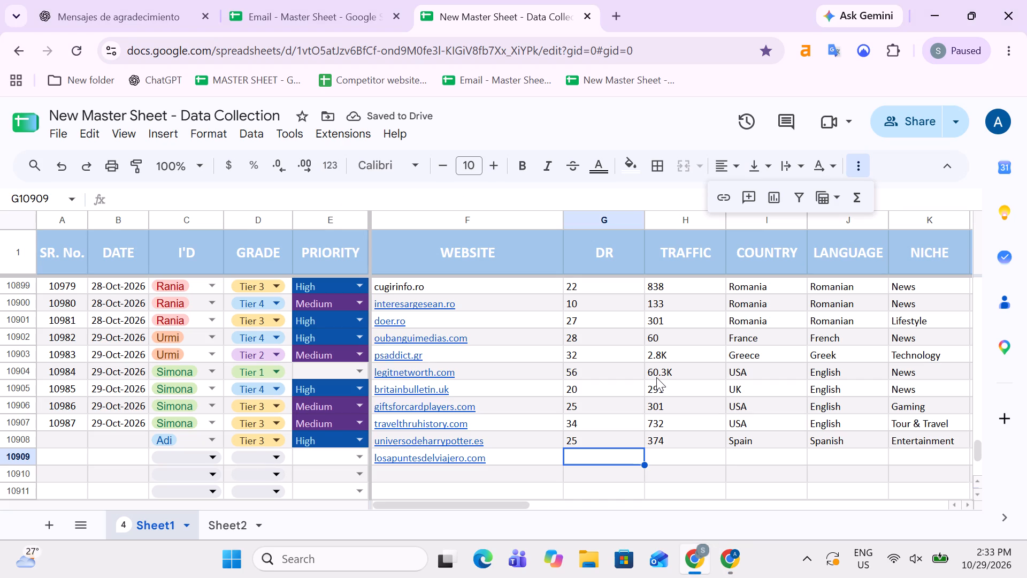
# Fill in the losapuntesdelviajero.com row with DR 33, traffic 14.2K, country Spain, language Spanish and niche Tour & Travel.
pyautogui.write('33')
pyautogui.press('Right')
pyautogui.write('14.2')
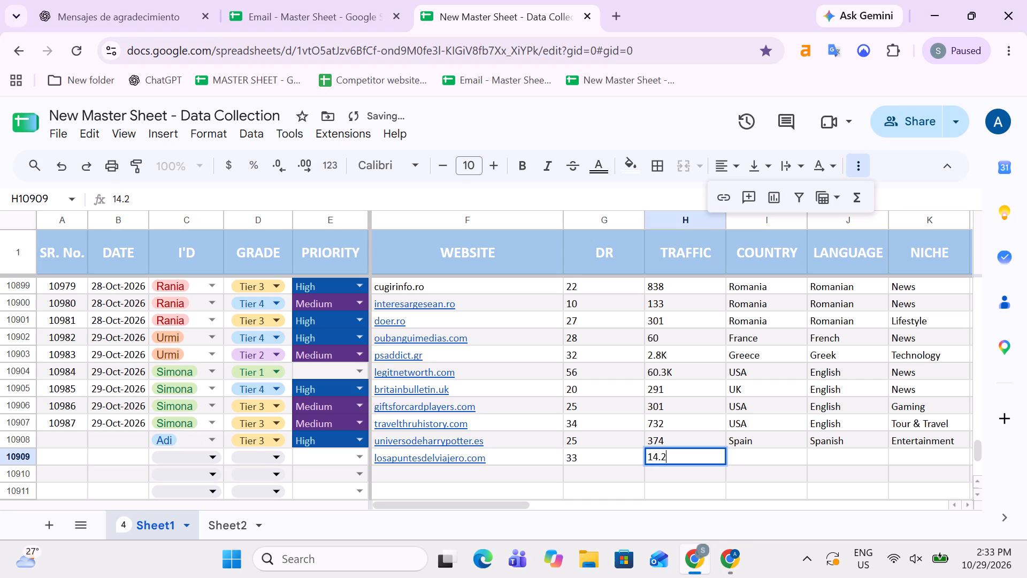
pyautogui.hotkey('shift', 'k')
pyautogui.press('Right')
pyautogui.write('Sp')
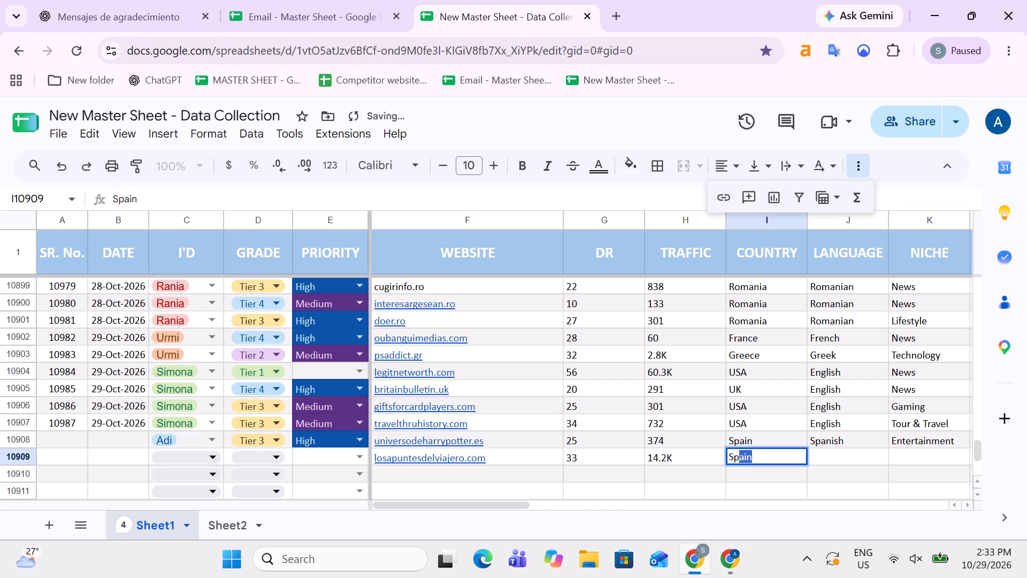
pyautogui.press('Right')
pyautogui.write('Sp')
pyautogui.press('Right')
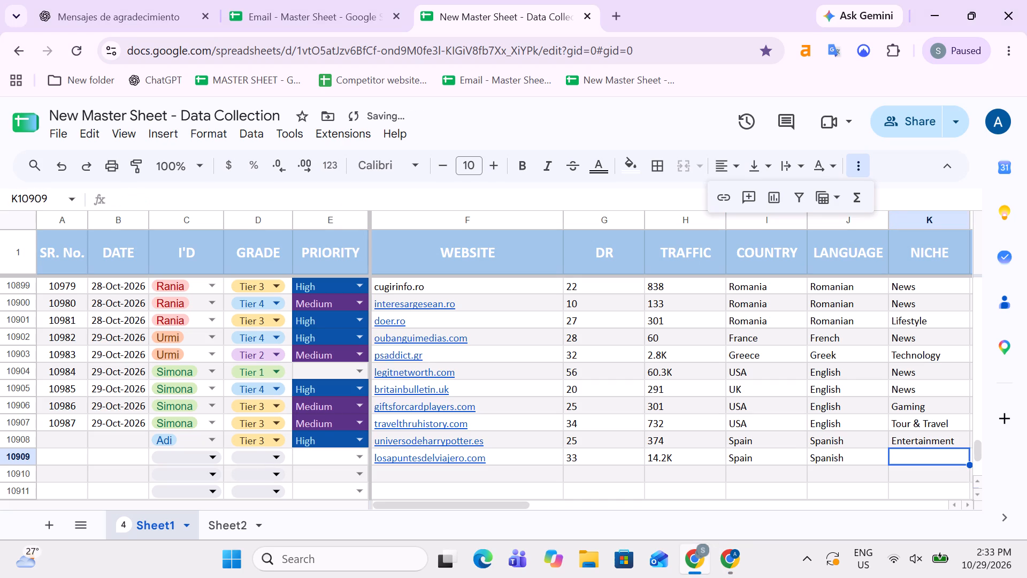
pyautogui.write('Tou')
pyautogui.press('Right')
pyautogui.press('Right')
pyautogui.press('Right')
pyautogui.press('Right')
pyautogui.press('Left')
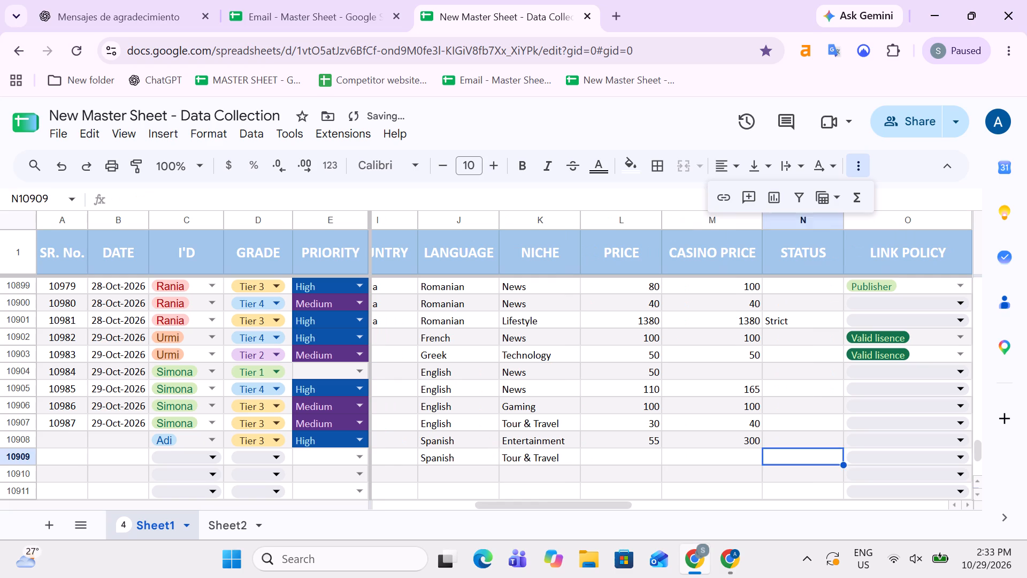
# Switch to the losapuntesdelviajero.com website and search it for casino777.
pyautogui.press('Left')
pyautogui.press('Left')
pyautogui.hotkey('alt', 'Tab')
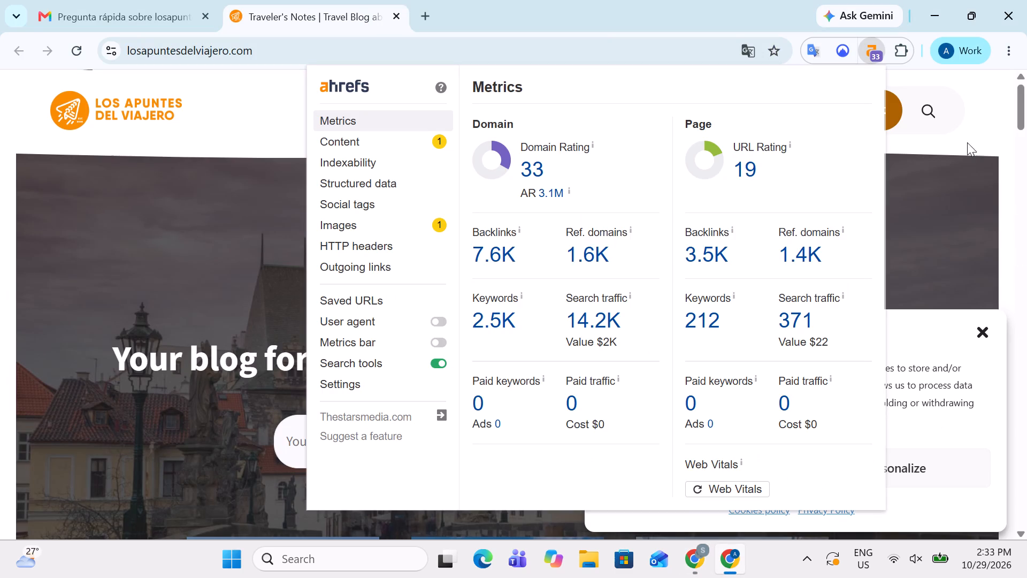
pyautogui.click(922, 112)
pyautogui.click(541, 214)
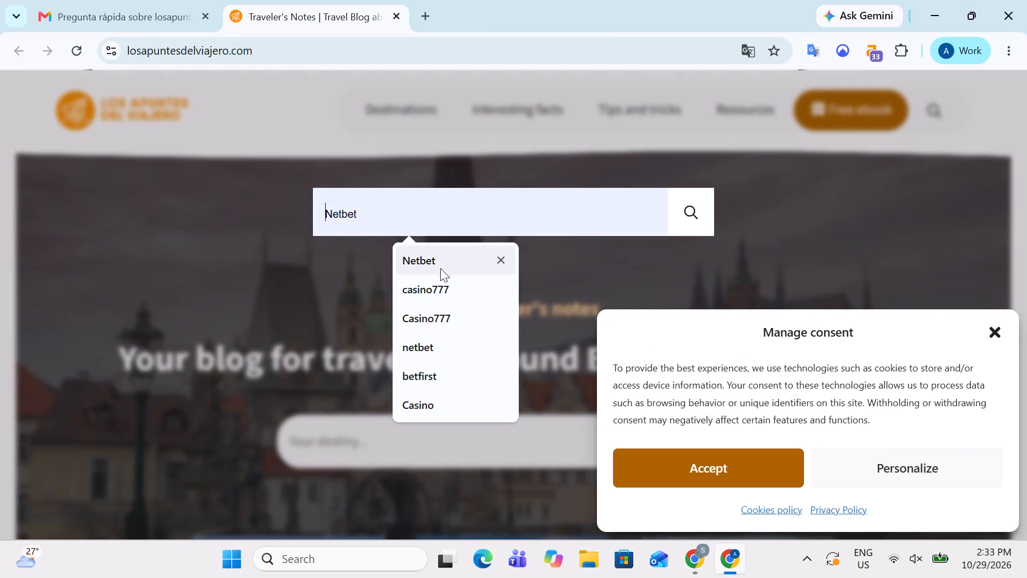
pyautogui.click(442, 287)
pyautogui.press('Return')
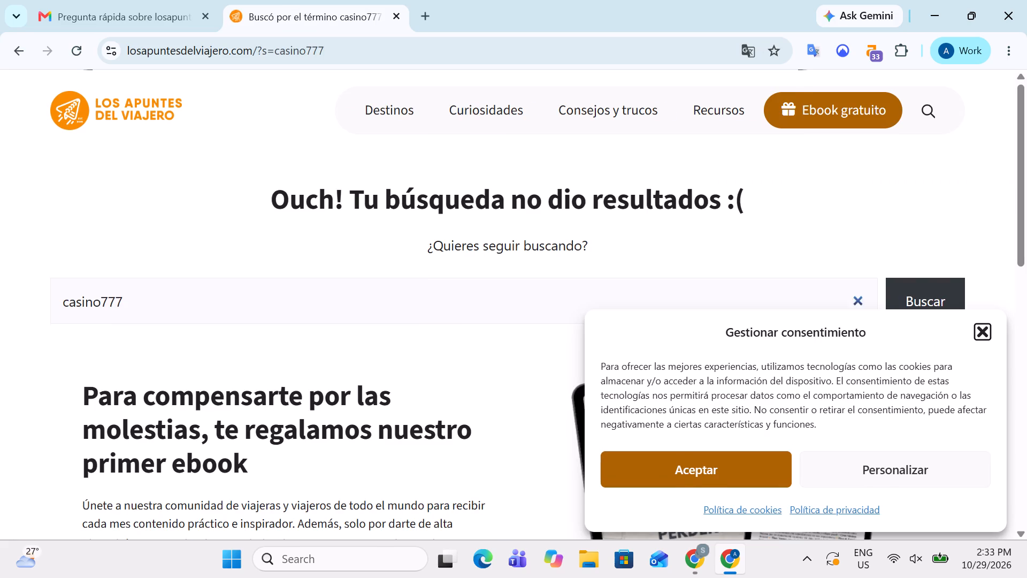
# Examine the casino777 search results page for casino content, accept the cookie consent, and close the website tab.
pyautogui.scroll(-2, 233, 310)
pyautogui.scroll(-4, 282, 337)
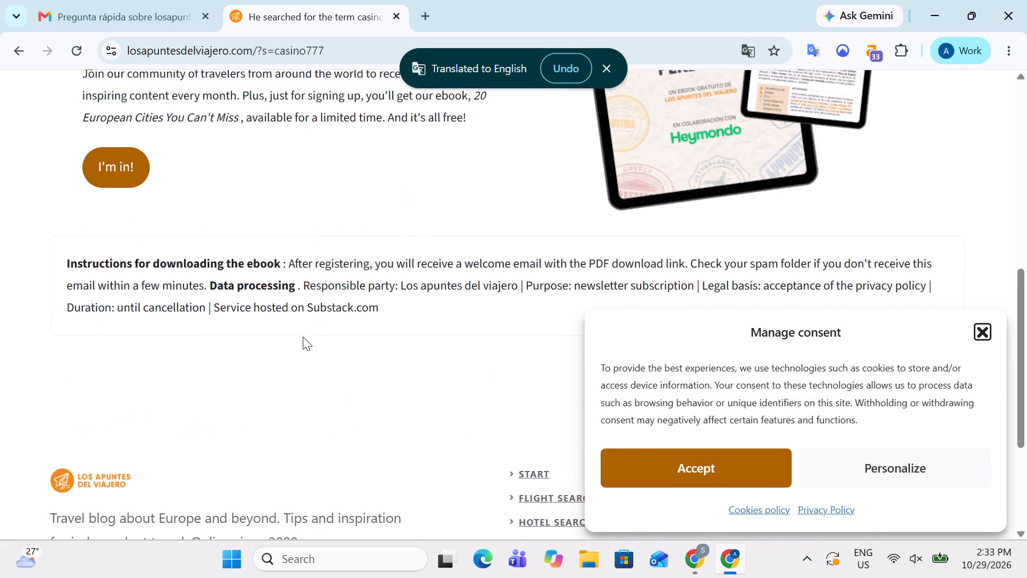
pyautogui.scroll(-4, 303, 337)
pyautogui.scroll(4, 313, 353)
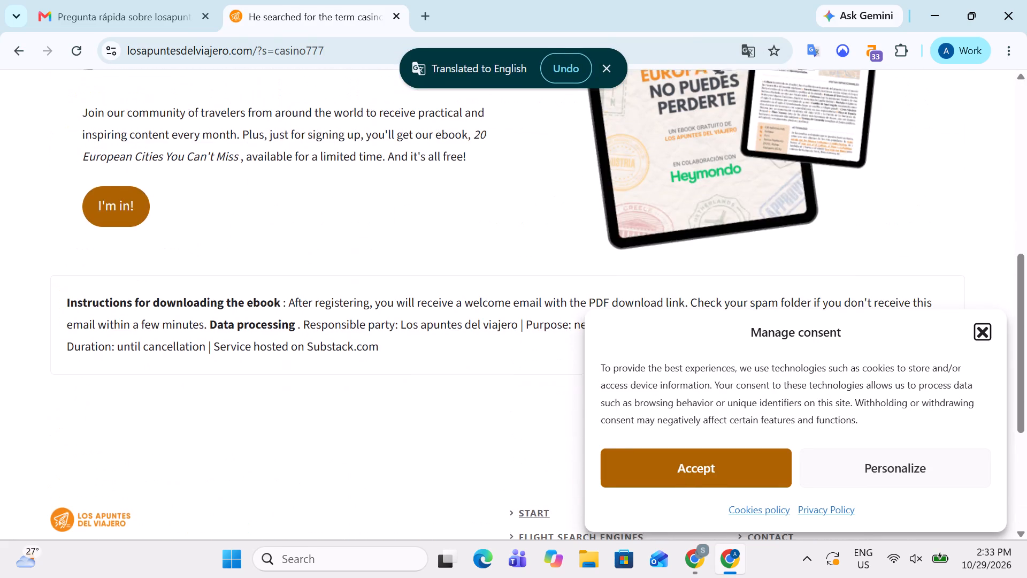
pyautogui.scroll(4, 313, 353)
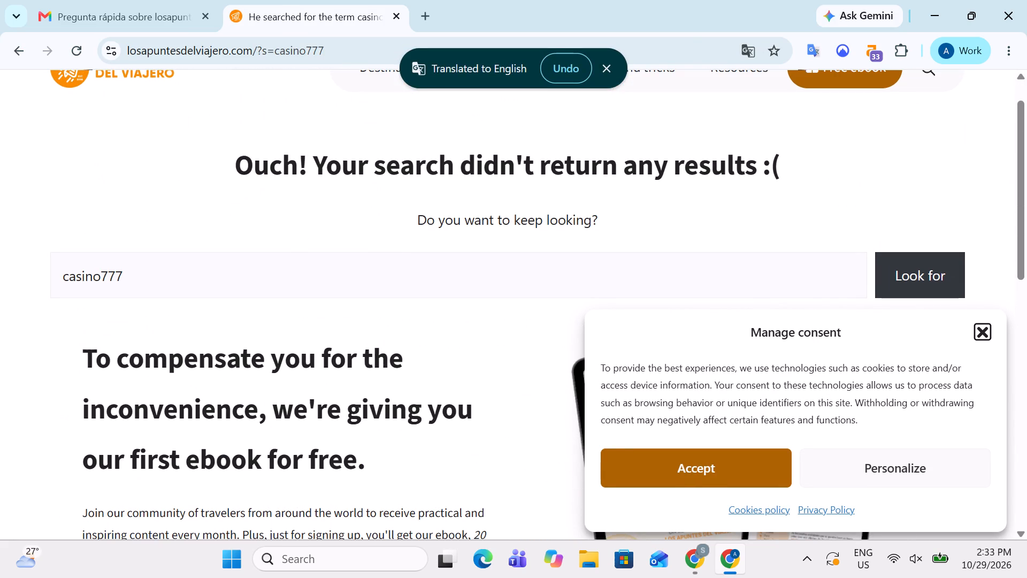
pyautogui.scroll(-1, 294, 467)
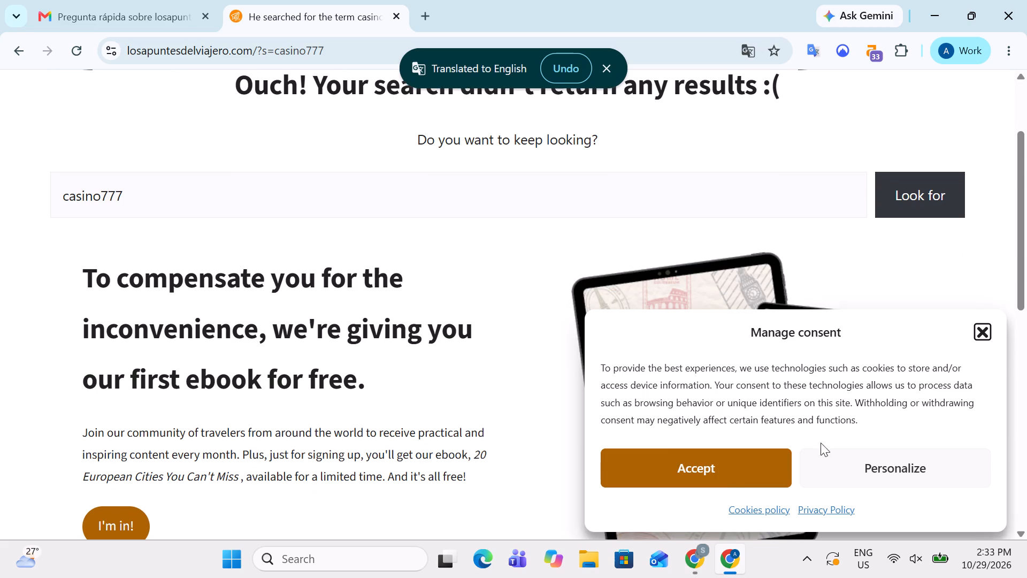
pyautogui.click(733, 467)
pyautogui.scroll(-6, 671, 377)
pyautogui.scroll(2, 637, 364)
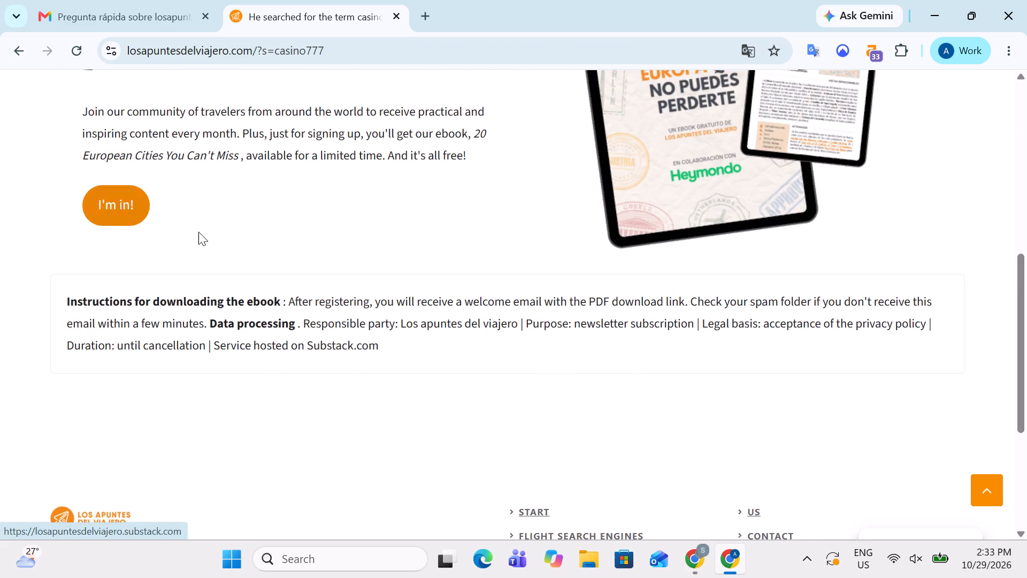
pyautogui.scroll(-3, 345, 425)
pyautogui.scroll(15, 323, 401)
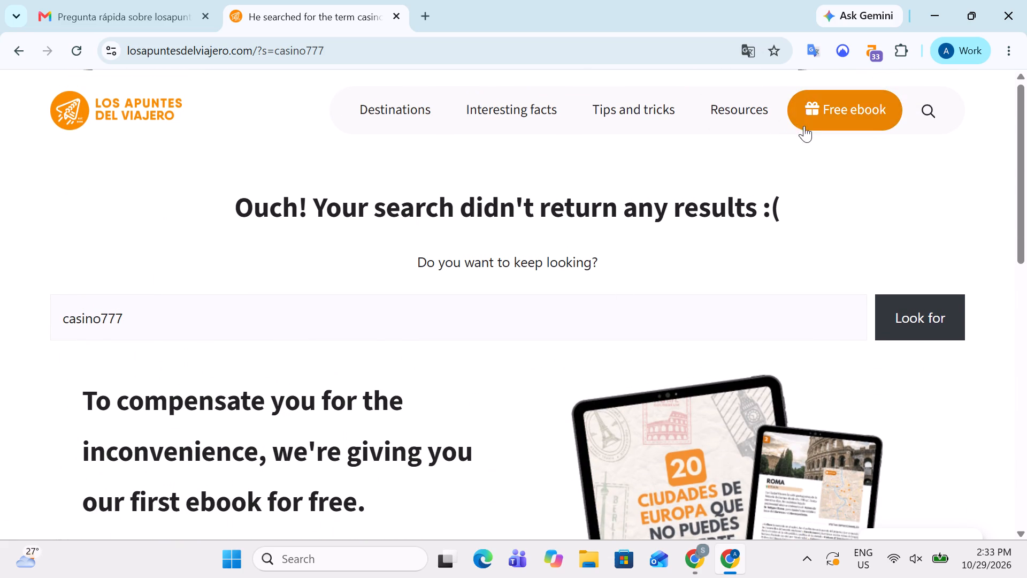
pyautogui.click(395, 20)
# Check the guest-post price in the publisher's email and enter 695 as both Price and Casino Price in the losapuntesdelviajero.com row.
pyautogui.hotkey('alt', 'Tab')
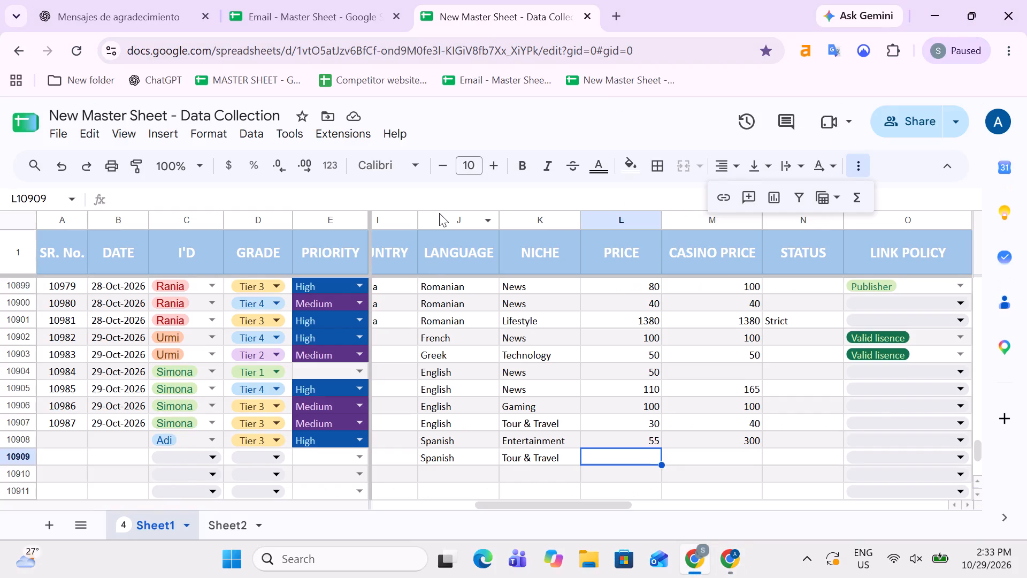
pyautogui.hotkey('alt', 'Tab')
pyautogui.scroll(-1, 385, 254)
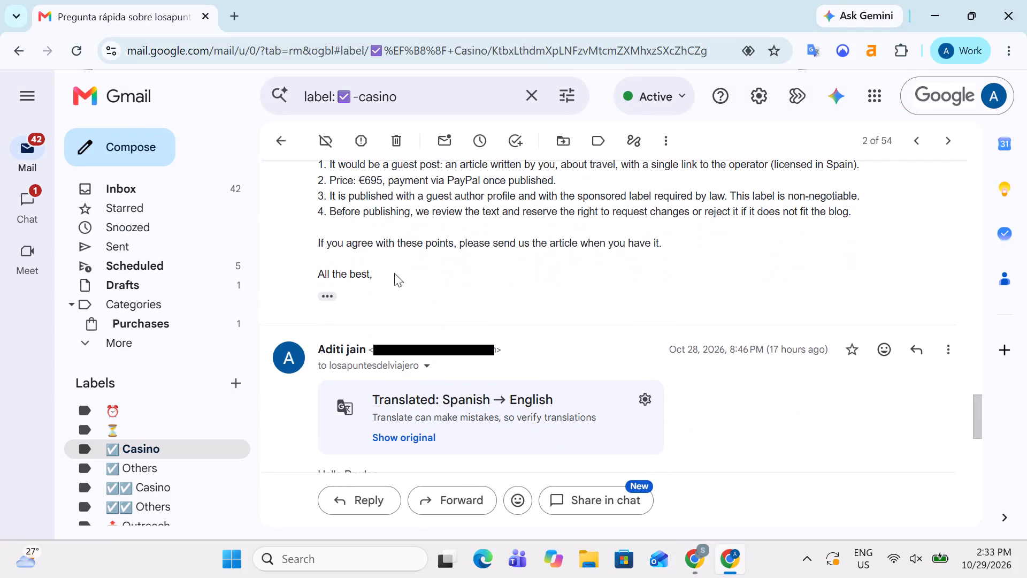
pyautogui.hotkey('alt', 'Tab')
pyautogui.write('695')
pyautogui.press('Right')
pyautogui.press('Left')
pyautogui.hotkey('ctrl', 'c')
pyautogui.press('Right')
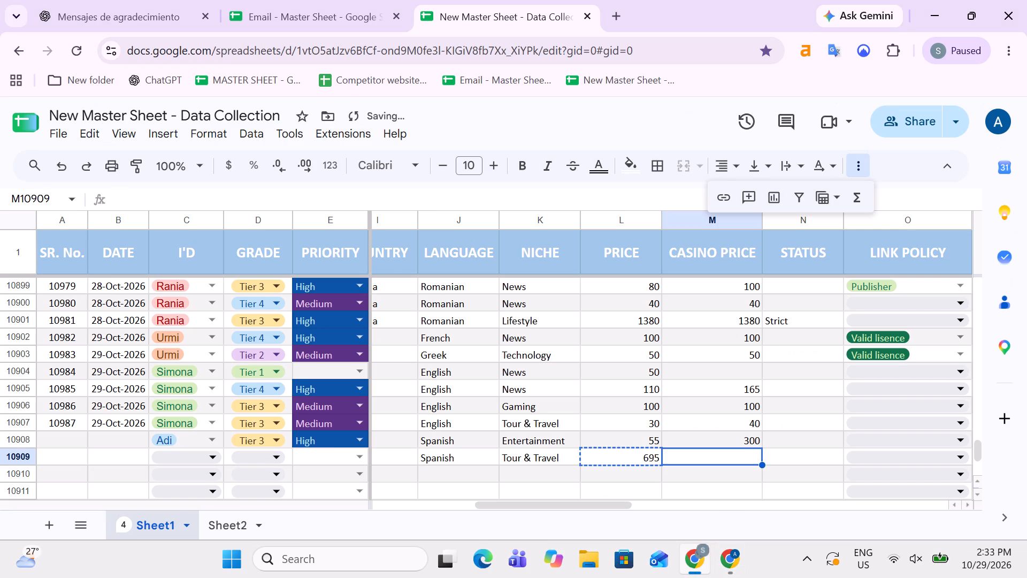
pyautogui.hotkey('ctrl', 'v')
# Set the Link Policy of the losapuntesdelviajero.com row to Sponsored Tag.
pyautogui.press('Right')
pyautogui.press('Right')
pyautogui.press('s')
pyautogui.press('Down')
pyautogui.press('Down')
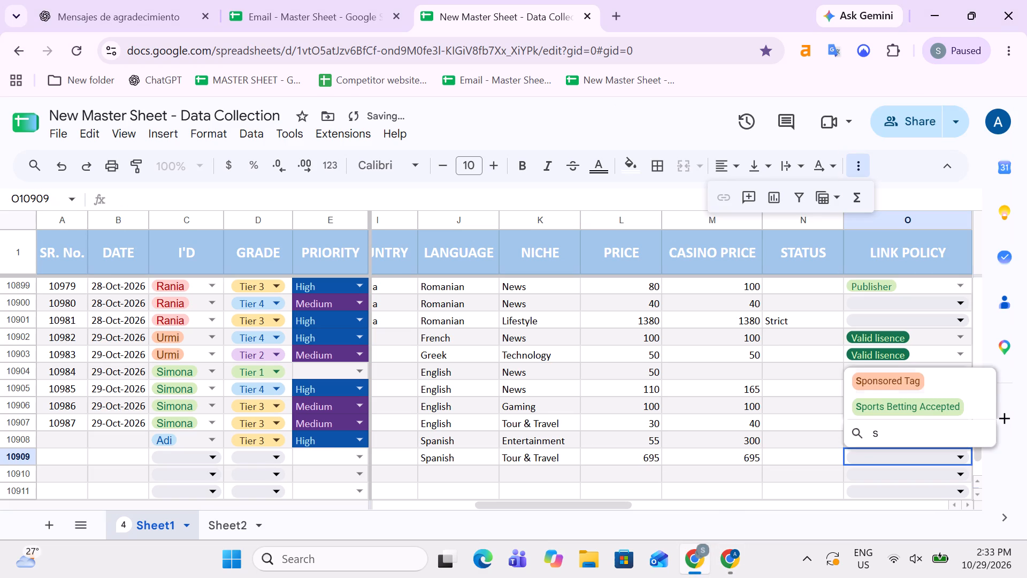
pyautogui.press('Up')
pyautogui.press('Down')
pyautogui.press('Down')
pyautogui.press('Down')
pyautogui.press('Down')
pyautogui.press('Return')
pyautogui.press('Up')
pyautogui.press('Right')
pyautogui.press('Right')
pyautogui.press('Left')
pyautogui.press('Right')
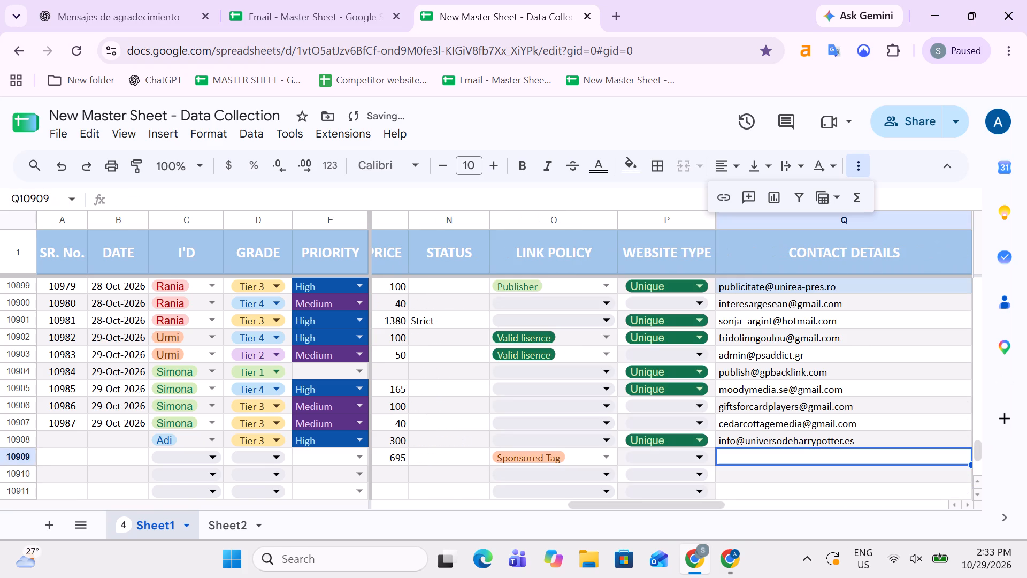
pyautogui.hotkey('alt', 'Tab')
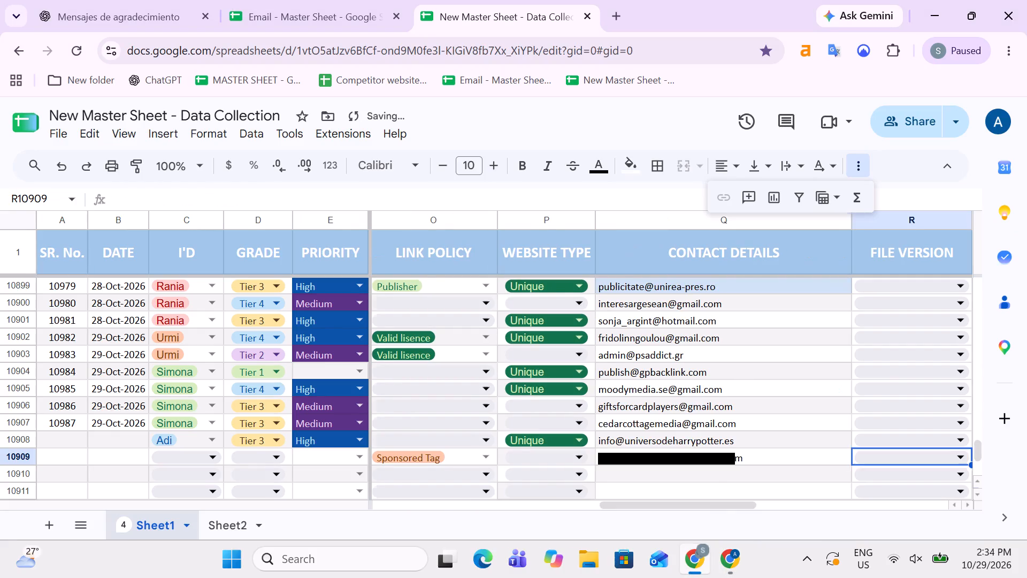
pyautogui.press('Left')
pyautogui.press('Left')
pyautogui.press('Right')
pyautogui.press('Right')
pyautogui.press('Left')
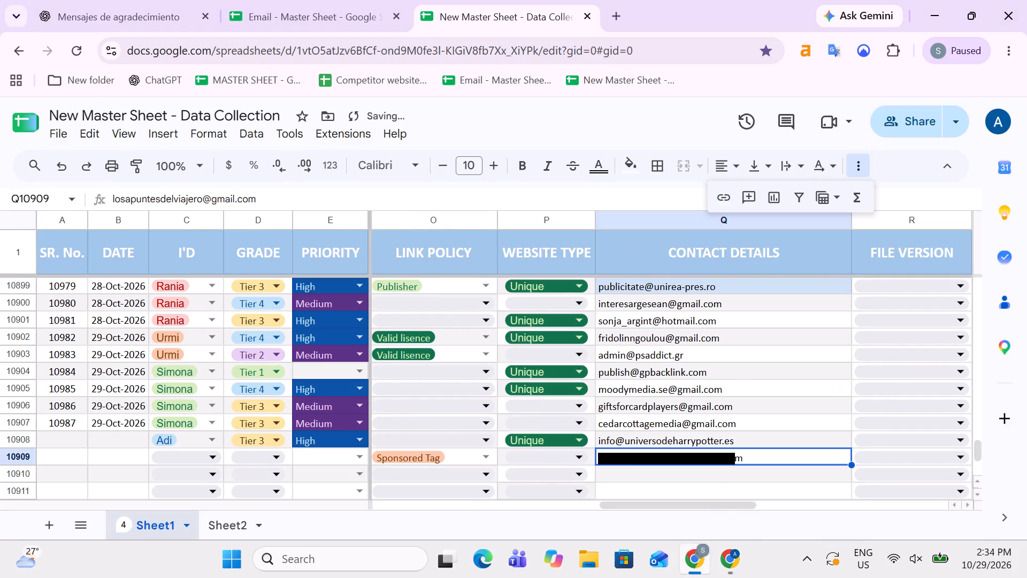
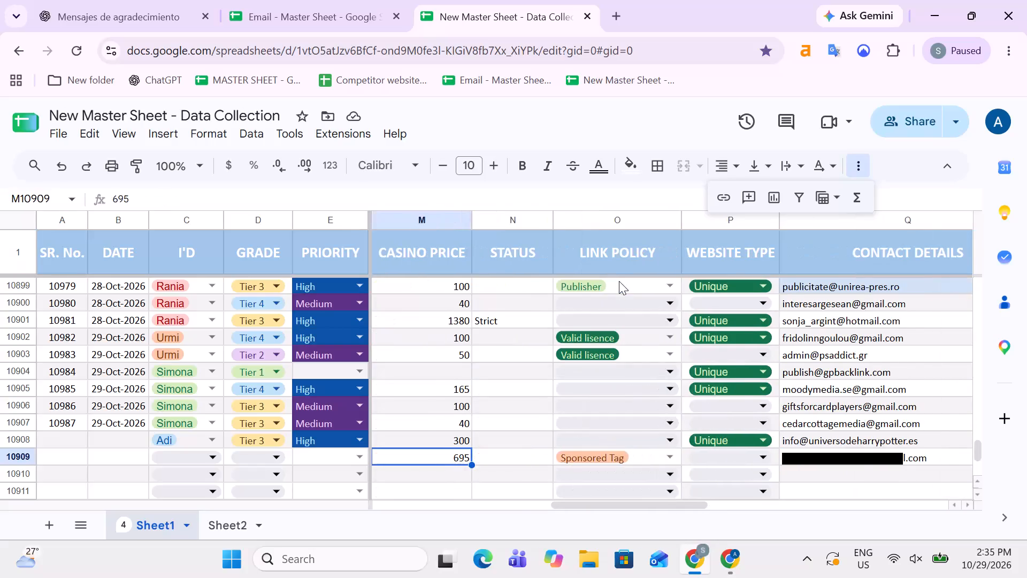
# Review the losapuntesdelviajero.com entry in row 10909 across the status, link policy, website type, contact details and file version columns.
pyautogui.press('Right')
pyautogui.press('Right')
pyautogui.press('Right')
pyautogui.press('Right')
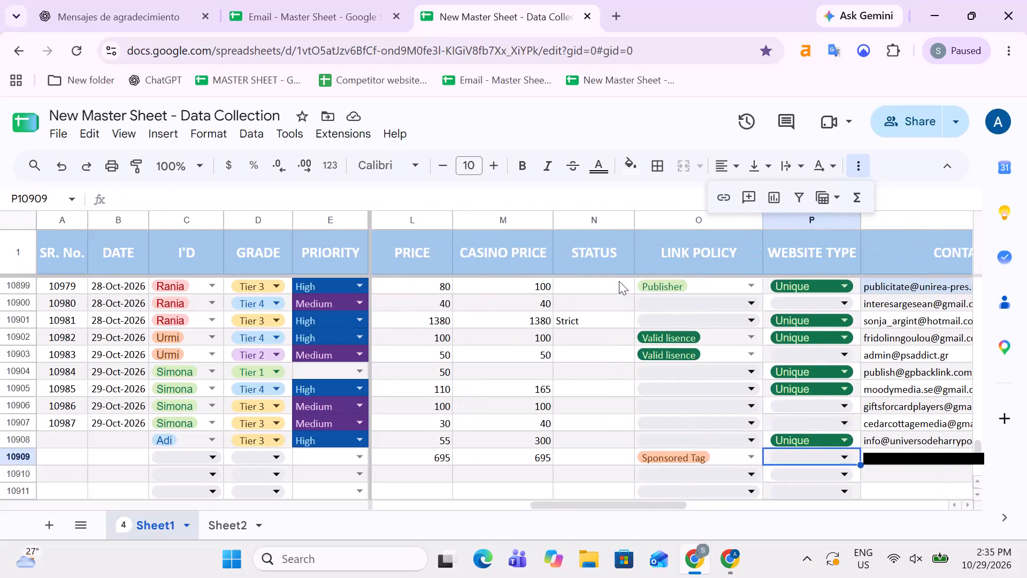
pyautogui.press('Right')
pyautogui.press('Right')
pyautogui.press('Right')
pyautogui.press('Left')
pyautogui.press('Left')
pyautogui.press('Left')
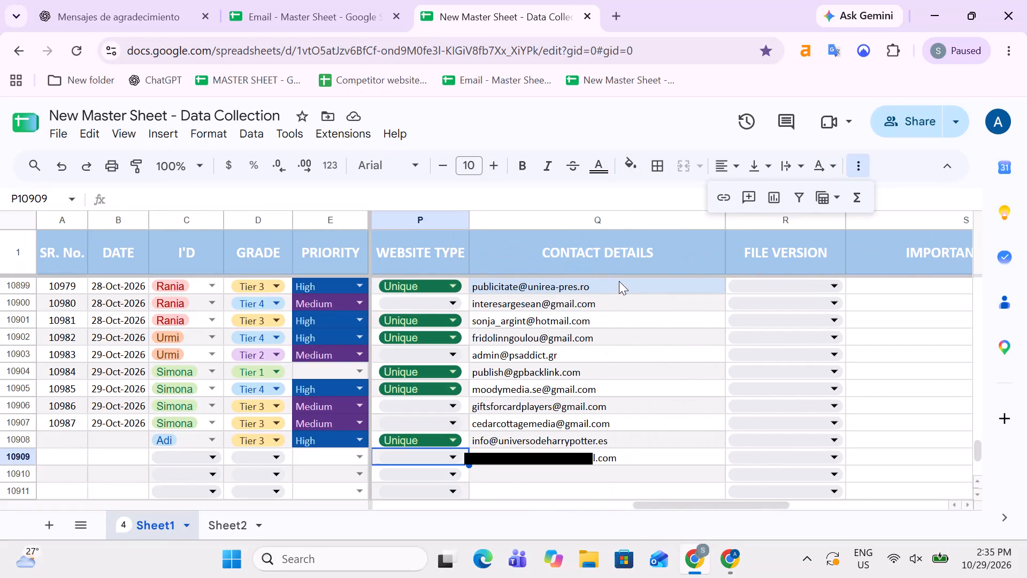
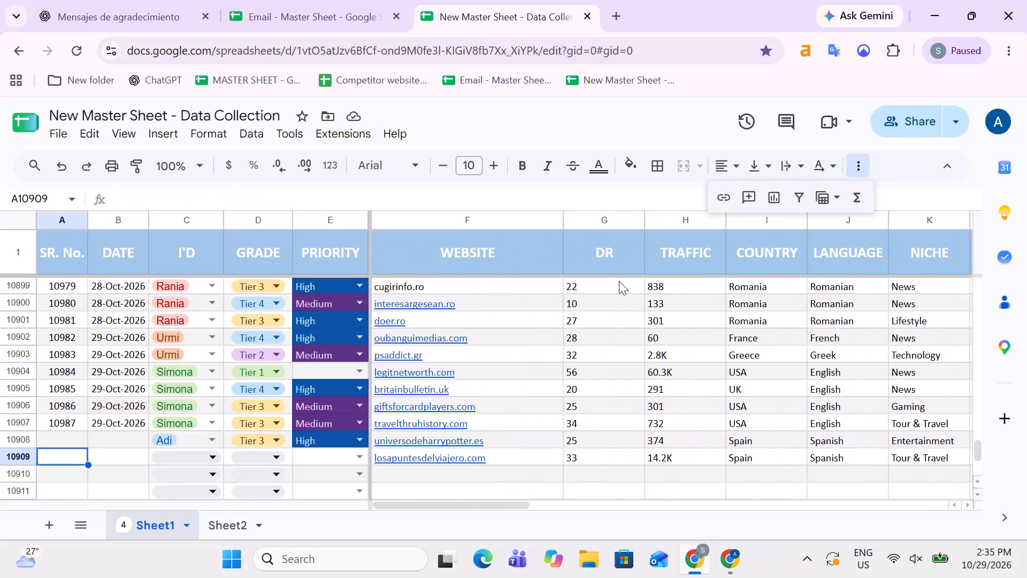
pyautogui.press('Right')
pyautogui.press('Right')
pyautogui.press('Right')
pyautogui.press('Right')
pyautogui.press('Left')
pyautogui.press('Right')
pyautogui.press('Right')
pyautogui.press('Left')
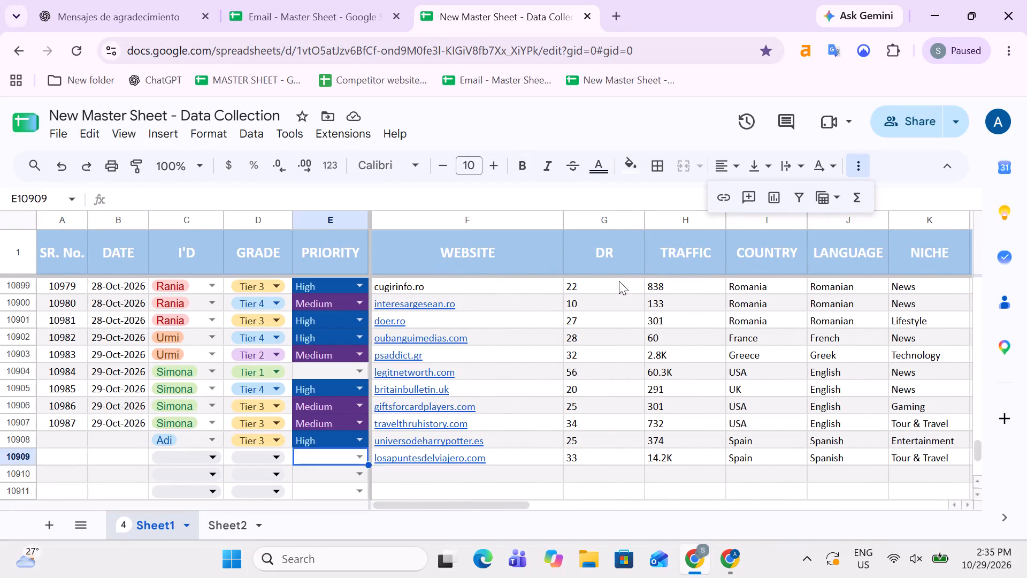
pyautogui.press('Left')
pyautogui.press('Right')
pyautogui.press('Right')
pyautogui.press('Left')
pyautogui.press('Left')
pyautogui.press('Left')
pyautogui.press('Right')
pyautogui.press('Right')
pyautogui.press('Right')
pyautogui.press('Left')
# Review the losapuntesdelviajero.com entry in row 10909 across its metrics, pricing, status and link policy columns.
pyautogui.press('Right')
pyautogui.press('Right')
pyautogui.press('Right')
pyautogui.press('Right')
pyautogui.press('Right')
pyautogui.press('Right')
pyautogui.press('Right')
pyautogui.press('Right')
pyautogui.press('Right')
pyautogui.press('Right')
pyautogui.press('Right')
pyautogui.press('Left')
pyautogui.press('Left')
pyautogui.press('Left')
pyautogui.press('Left')
pyautogui.press('Left')
pyautogui.press('Left')
pyautogui.press('Left')
pyautogui.press('Left')
pyautogui.press('Left')
pyautogui.press('Left')
pyautogui.press('Left')
pyautogui.press('Left')
pyautogui.press('Left')
pyautogui.press('Left')
pyautogui.press('Left')
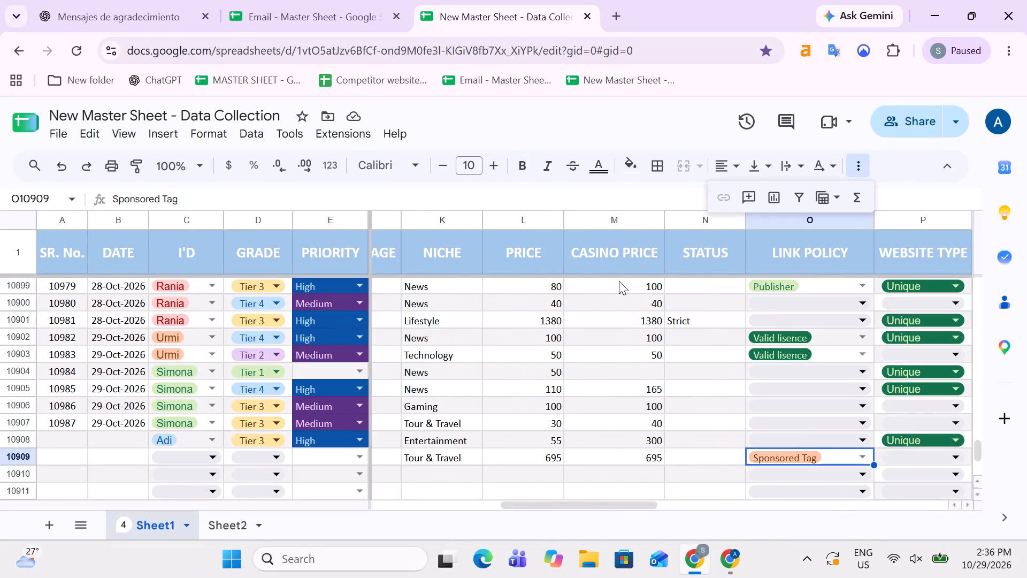
# Set the website type of the losapuntesdelviajero.com entry in row 10909 to Unique.
pyautogui.press('Right')
pyautogui.press('Right')
pyautogui.press('Right')
pyautogui.press('Right')
pyautogui.press('Right')
pyautogui.press('Right')
pyautogui.press('Right')
pyautogui.press('Right')
pyautogui.press('Right')
pyautogui.press('Right')
pyautogui.press('Right')
pyautogui.press('Right')
pyautogui.press('Right')
pyautogui.press('Right')
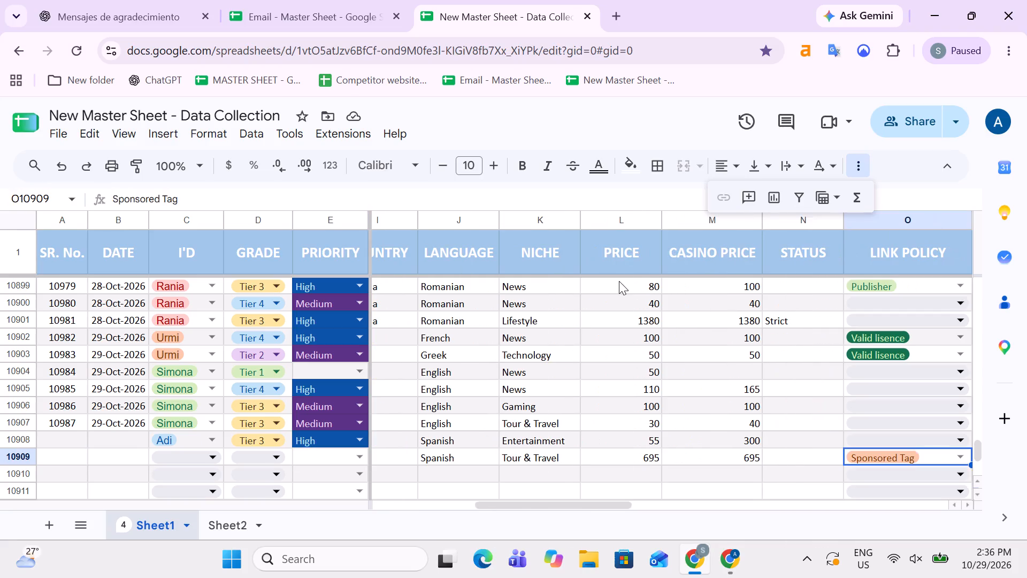
pyautogui.press('Left')
pyautogui.press('Right')
pyautogui.press('Right')
pyautogui.press('Right')
pyautogui.press('Left')
pyautogui.press('u')
pyautogui.press('Tab')
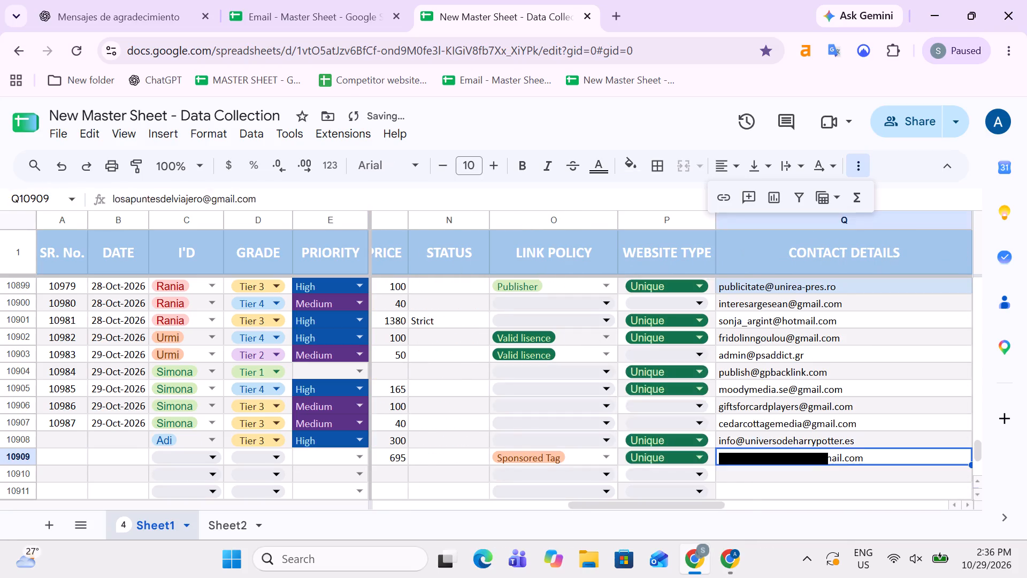
# Set the priority of the losapuntesdelviajero.com entry in row 10909 to High and move to its grade cell.
pyautogui.press('Right')
pyautogui.press('Left')
pyautogui.press('Left')
pyautogui.press('Right')
pyautogui.press('Left')
pyautogui.press('Left')
pyautogui.press('Left')
pyautogui.press('Left')
pyautogui.press('Left')
pyautogui.press('Left')
pyautogui.press('Left')
pyautogui.press('Left')
pyautogui.press('Left')
pyautogui.press('Left')
pyautogui.press('Left')
pyautogui.press('Left')
pyautogui.press('Left')
pyautogui.press('Left')
pyautogui.press('Left')
pyautogui.press('Left')
pyautogui.press('Left')
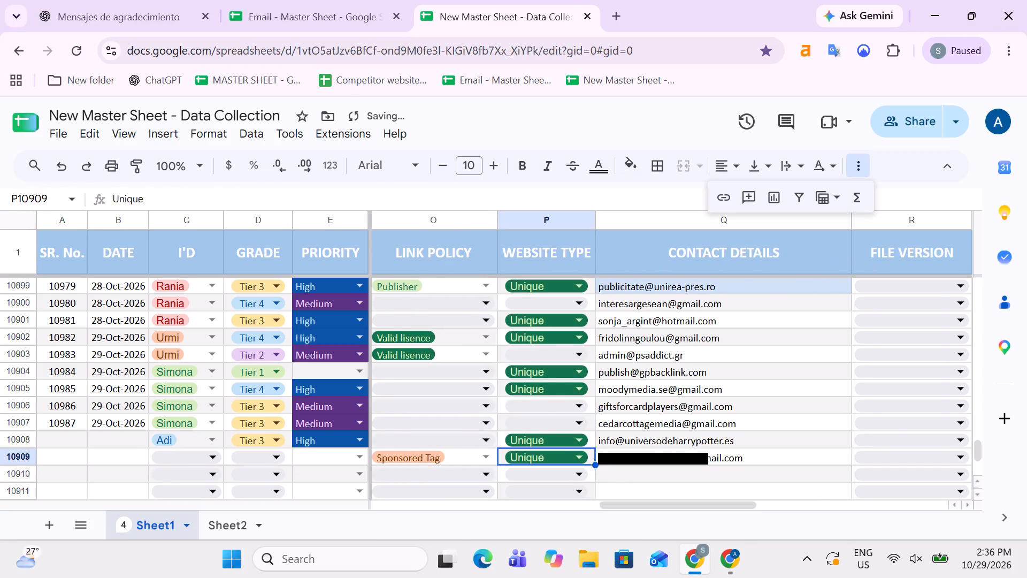
pyautogui.press('Right')
pyautogui.press('Right')
pyautogui.press('Right')
pyautogui.press('Right')
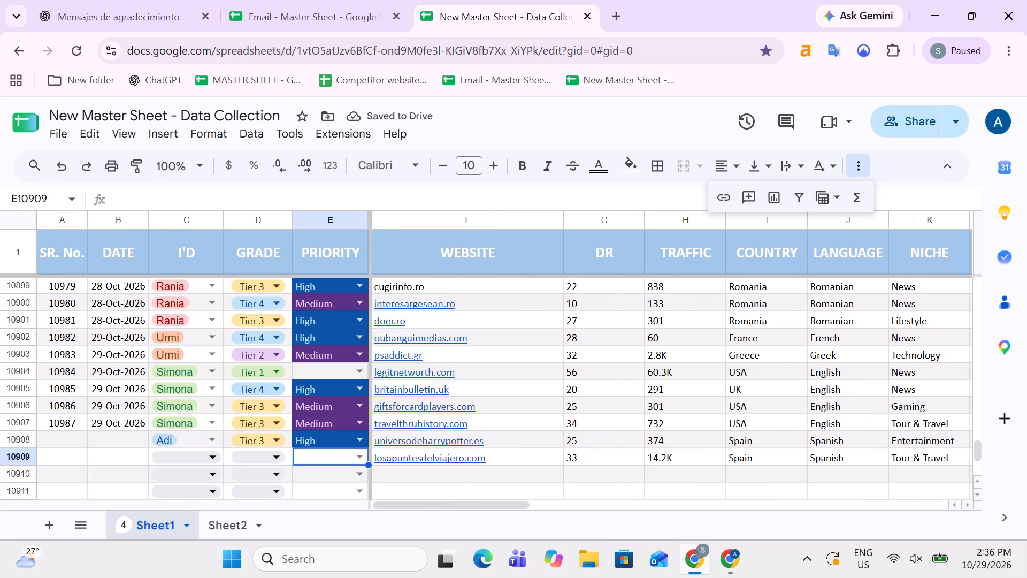
pyautogui.press('h')
pyautogui.press('Down')
pyautogui.press('Return')
pyautogui.press('Up')
pyautogui.press('Left')
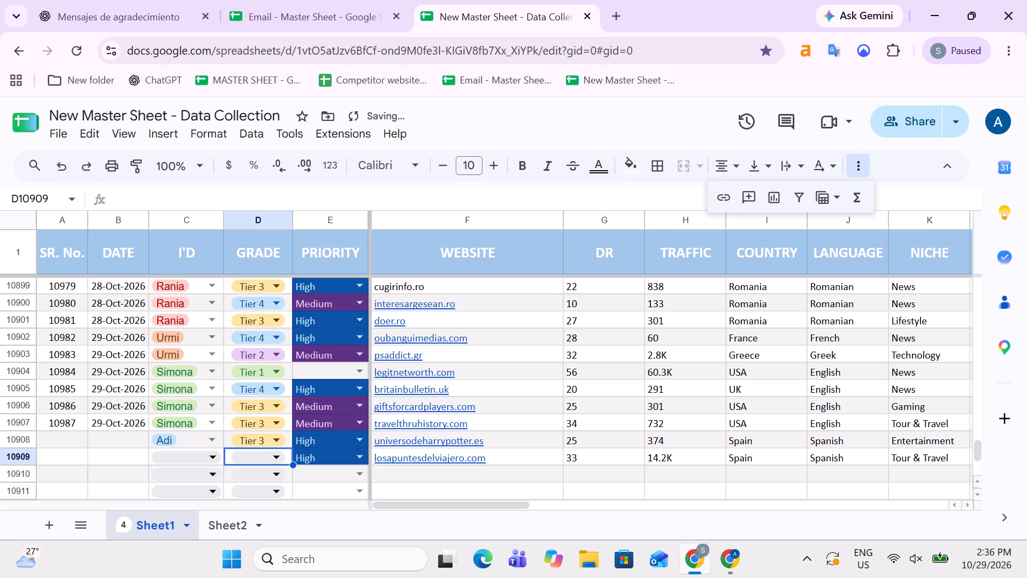
# Set the grade of the losapuntesdelviajero.com entry in row 10909 to Tier 2.
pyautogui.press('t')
pyautogui.press('Up')
pyautogui.press('Up')
pyautogui.press('Up')
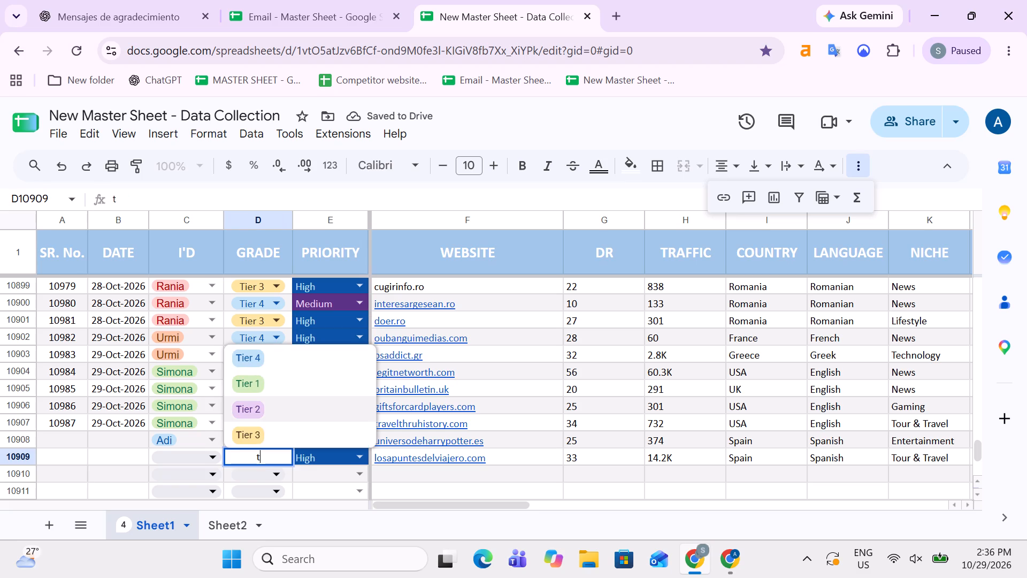
pyautogui.press('Return')
pyautogui.press('Up')
pyautogui.press('Right')
pyautogui.press('Left')
pyautogui.press('Left')
pyautogui.press('Left')
pyautogui.press('Right')
pyautogui.press('Right')
pyautogui.press('Right')
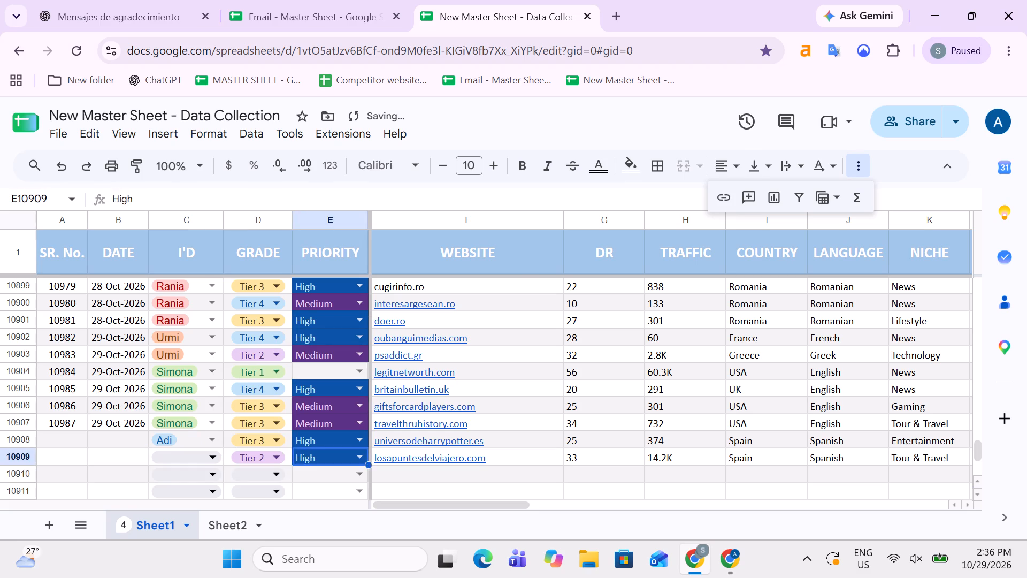
pyautogui.press('Right')
pyautogui.hotkey('alt', 'Tab')
pyautogui.scroll(-4, 783, 245)
pyautogui.scroll(-2, 636, 273)
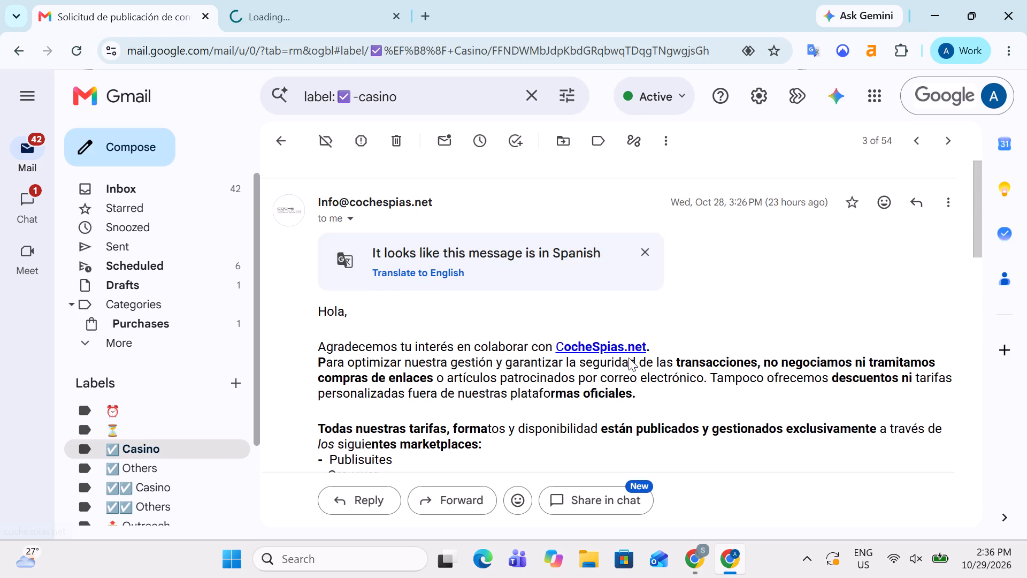
pyautogui.scroll(-1, 629, 358)
pyautogui.click(437, 186)
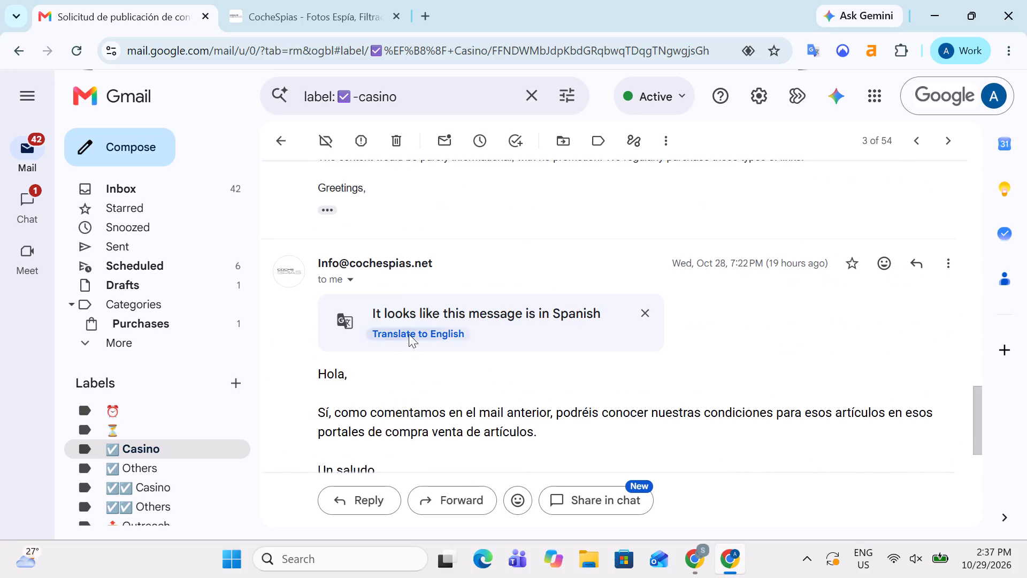
pyautogui.scroll(-3, 482, 310)
pyautogui.scroll(2, 481, 309)
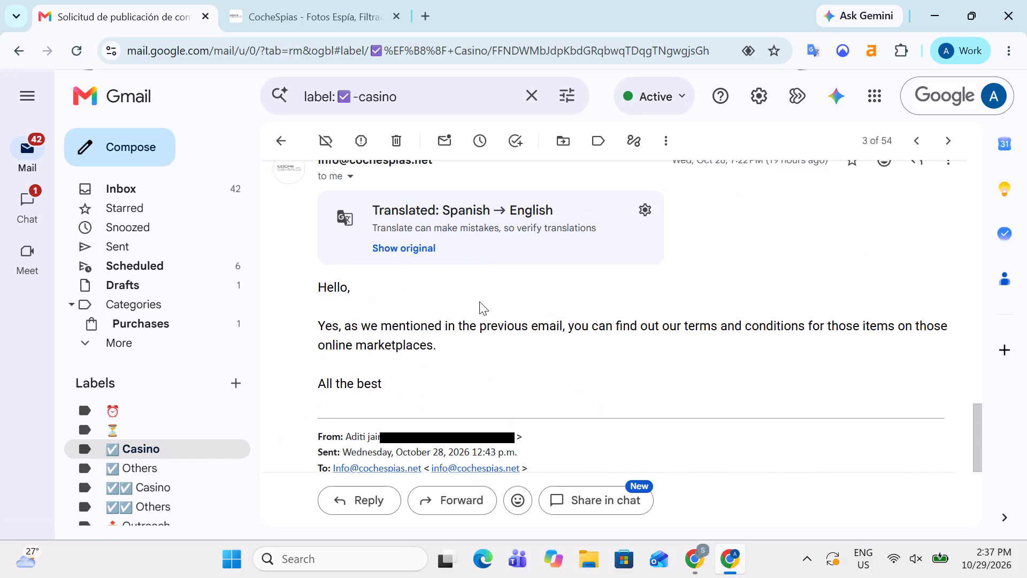
pyautogui.scroll(-3, 479, 300)
# Switch to the CocheSpias website and accept all its cookies.
pyautogui.click(327, 0)
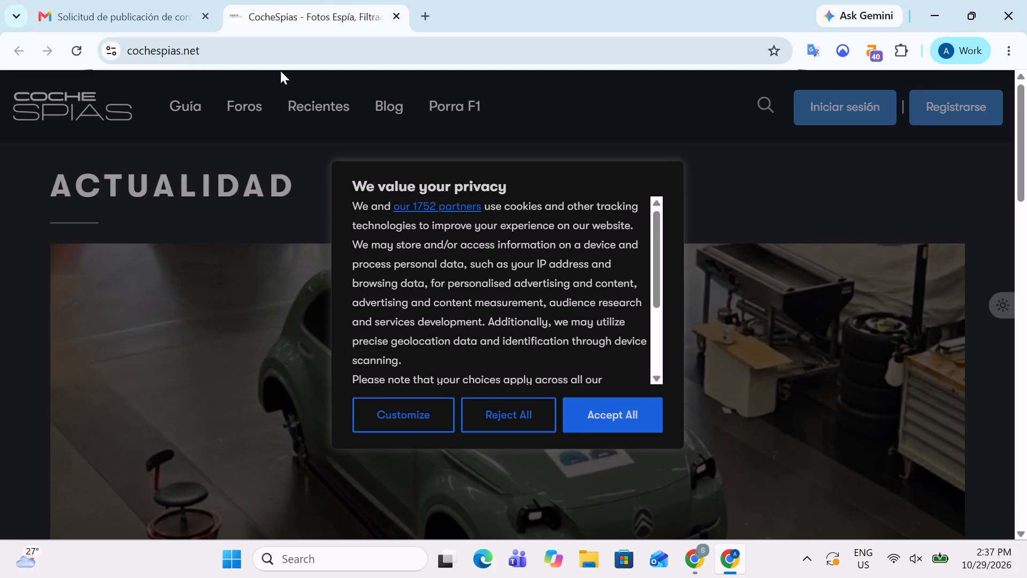
pyautogui.click(605, 410)
# Copy the domain cochespias.net from the site's address into the website column of row 10910 in the New Master Sheet.
pyautogui.click(351, 41)
pyautogui.moveTo(351, 41); pyautogui.dragTo(343, 41)
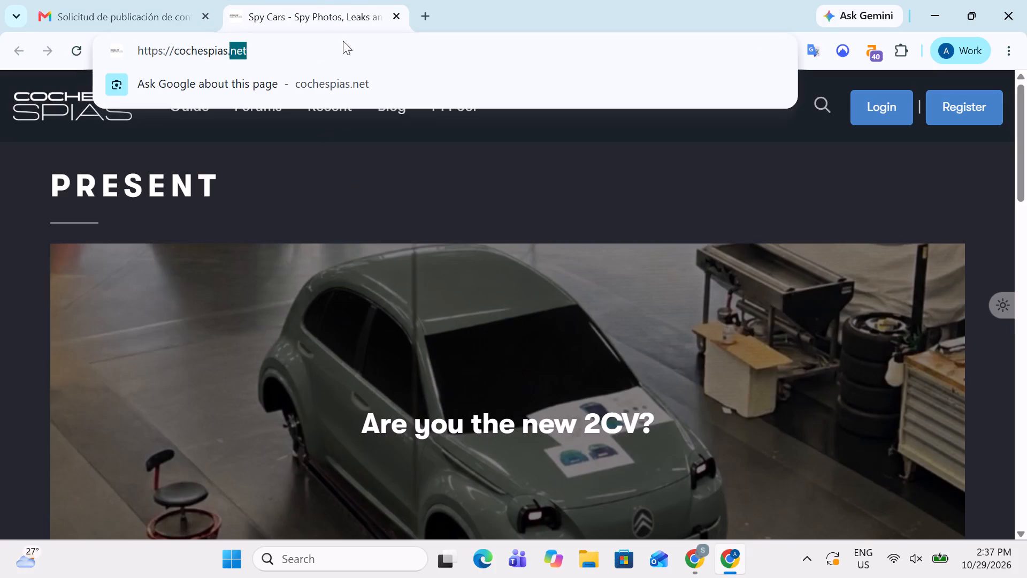
pyautogui.moveTo(343, 41); pyautogui.dragTo(211, 47)
pyautogui.hotkey('ctrl', 'c')
pyautogui.hotkey('ctrl', 'c')
pyautogui.hotkey('ctrl', 'c')
pyautogui.hotkey('ctrl', 'c')
pyautogui.hotkey('ctrl', 'c')
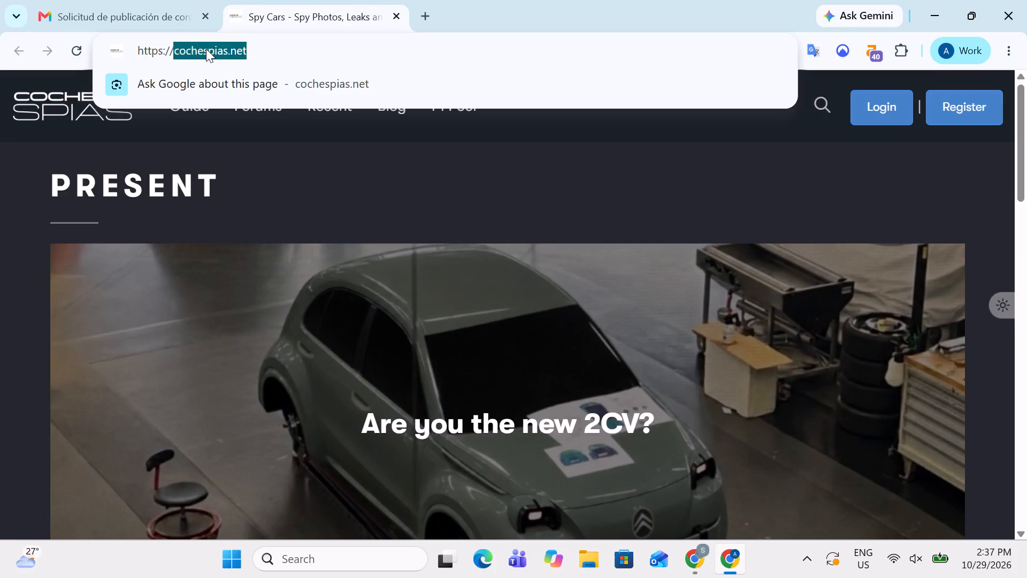
pyautogui.hotkey('alt', 'Tab')
pyautogui.press('Down')
pyautogui.press('Return')
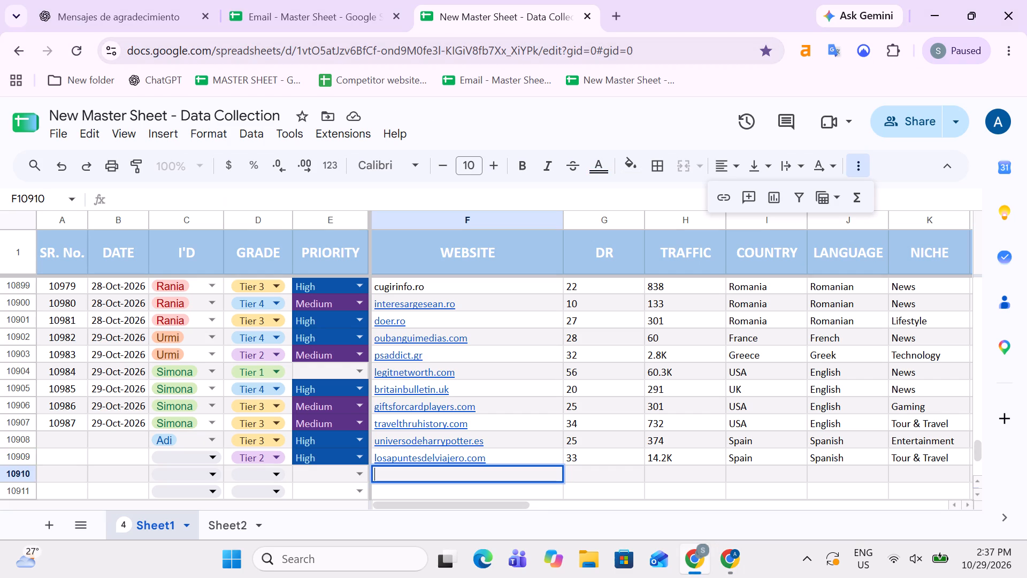
pyautogui.hotkey('ctrl', 'v')
pyautogui.press('Tab')
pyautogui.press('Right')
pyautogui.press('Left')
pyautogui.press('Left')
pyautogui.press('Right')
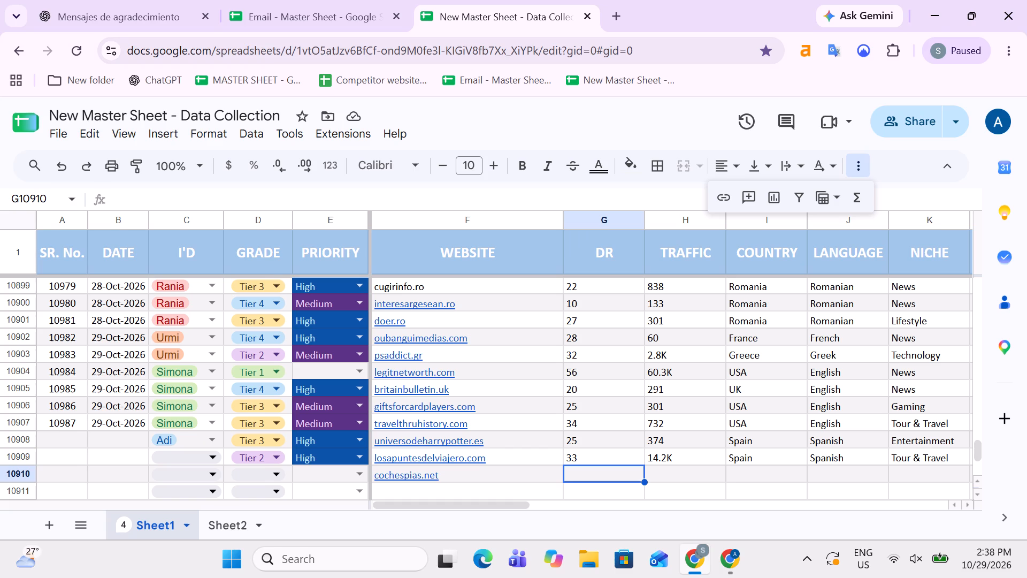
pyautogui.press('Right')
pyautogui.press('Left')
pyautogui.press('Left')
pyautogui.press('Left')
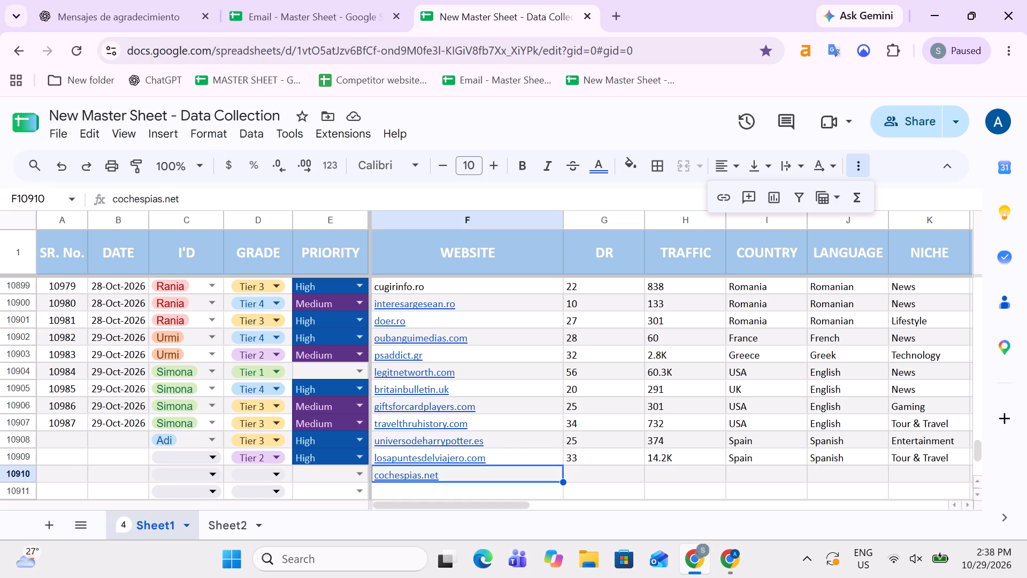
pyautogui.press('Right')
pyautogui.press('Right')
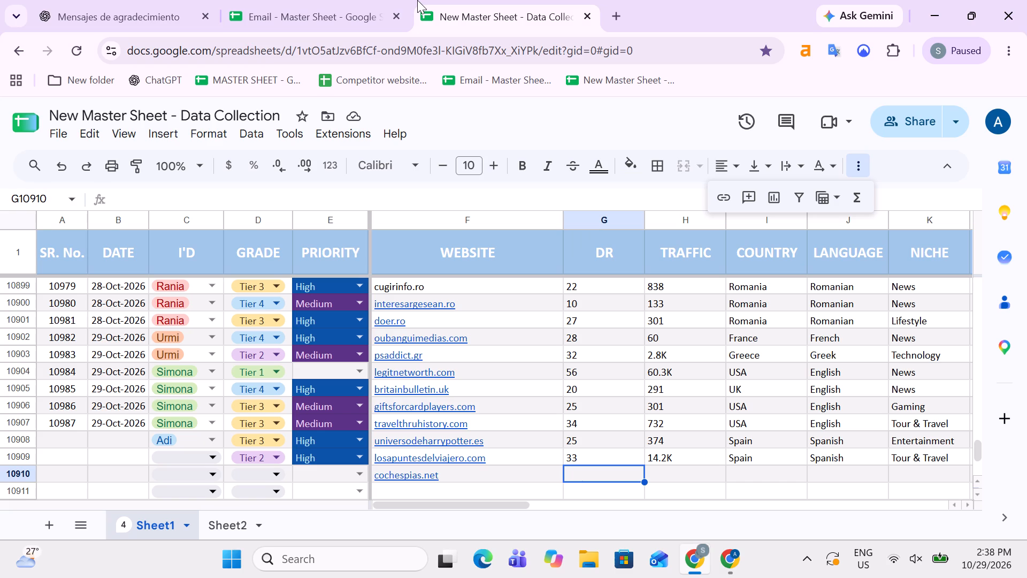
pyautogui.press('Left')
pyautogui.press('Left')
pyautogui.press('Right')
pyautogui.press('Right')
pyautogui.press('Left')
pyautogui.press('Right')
# Return to the CocheSpias homepage and look through its sections to judge the site's content.
pyautogui.hotkey('alt', 'Tab')
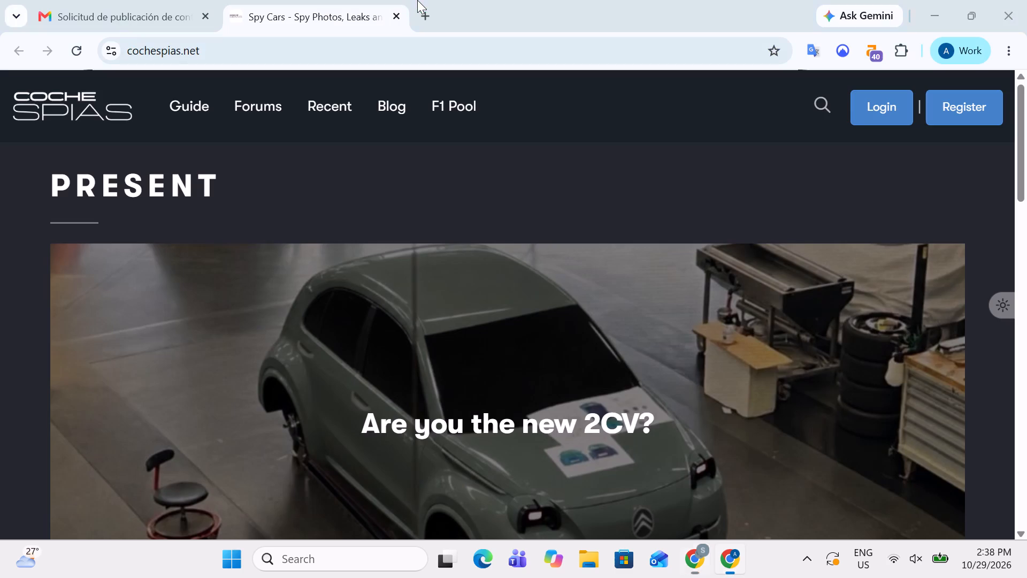
pyautogui.click(0, 220)
pyautogui.scroll(-7, 596, 280)
pyautogui.scroll(-7, 712, 386)
pyautogui.scroll(4, 709, 393)
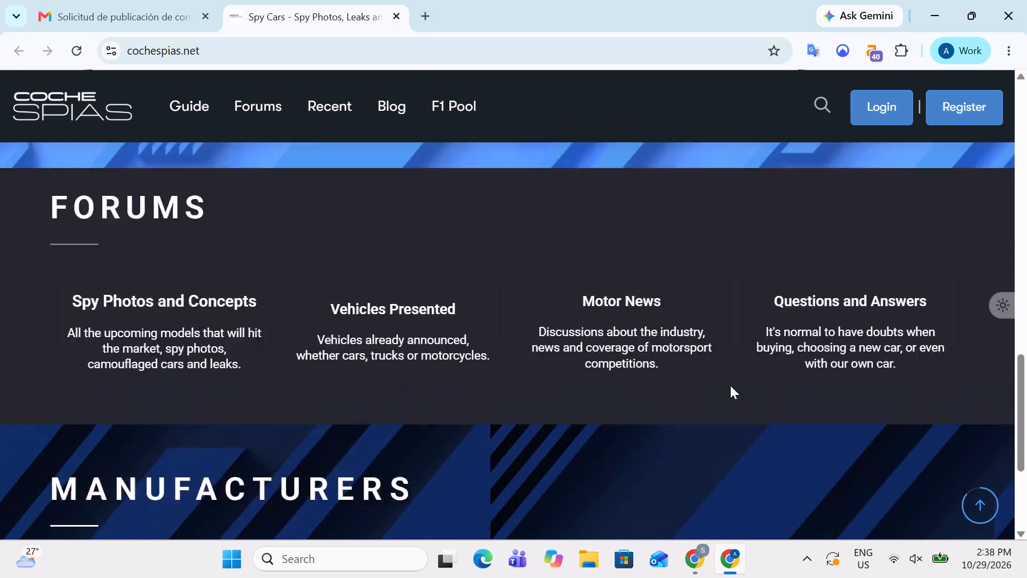
pyautogui.scroll(16, 730, 385)
# Search the CocheSpias website for Casino777 to check whether it carries casino content.
pyautogui.click(827, 104)
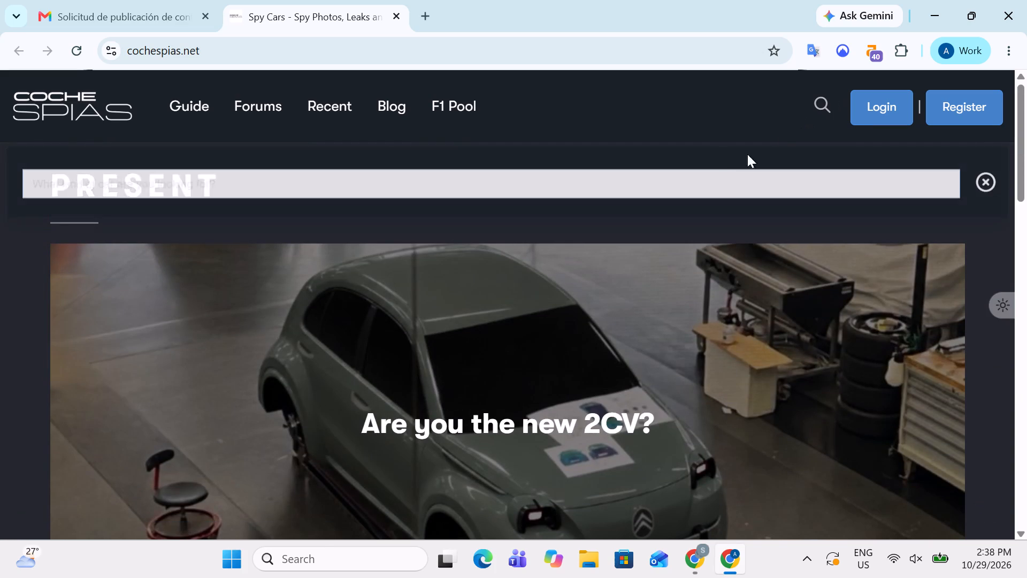
pyautogui.click(681, 176)
pyautogui.write('Netb\\\\\\\\')
pyautogui.press('BackSpace')
pyautogui.press('BackSpace')
pyautogui.press('BackSpace')
pyautogui.press('BackSpace')
pyautogui.press('BackSpace')
pyautogui.press('BackSpace')
pyautogui.press('BackSpace')
pyautogui.press('BackSpace')
pyautogui.press('BackSpace')
pyautogui.press('BackSpace')
pyautogui.press('BackSpace')
pyautogui.press('BackSpace')
pyautogui.press('BackSpace')
pyautogui.press('BackSpace')
pyautogui.press('BackSpace')
pyautogui.press('BackSpace')
pyautogui.press('BackSpace')
pyautogui.press('BackSpace')
pyautogui.press('BackSpace')
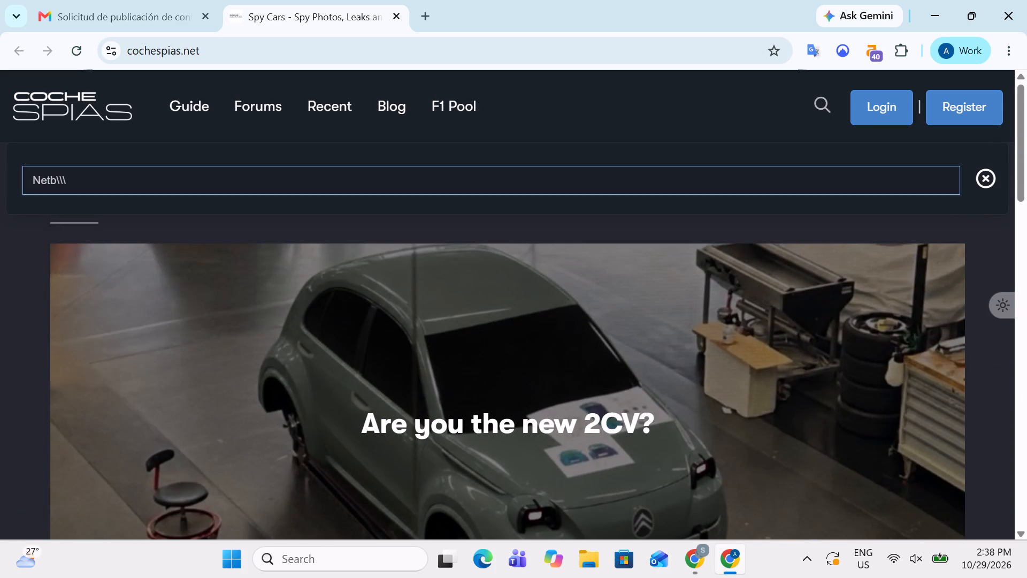
pyautogui.write('Casino777')
pyautogui.press('Return')
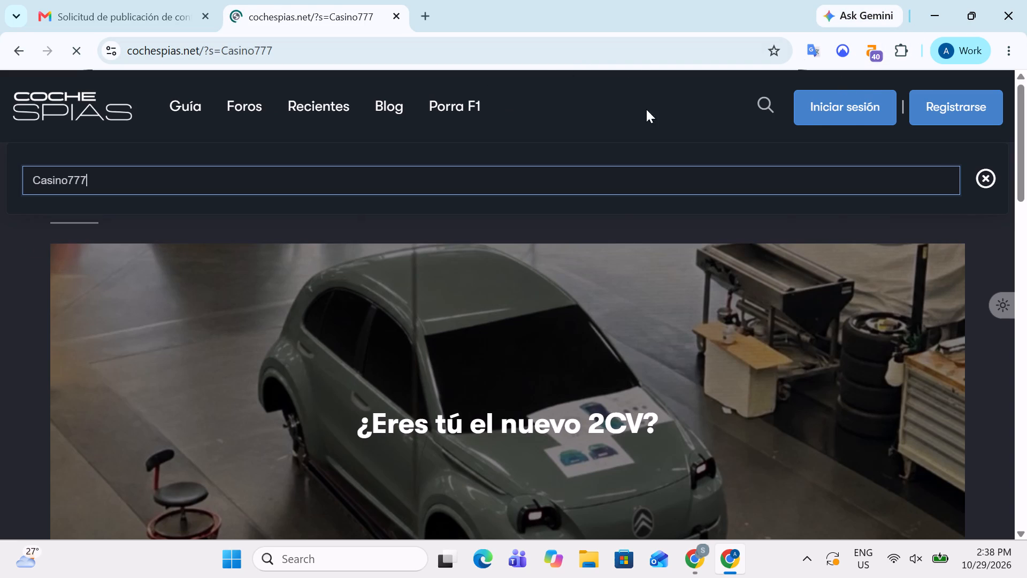
# Check the CocheSpias domain metrics in Ahrefs and record DR 40 and traffic 1.7K in row 10910 of the New Master Sheet.
pyautogui.click(873, 52)
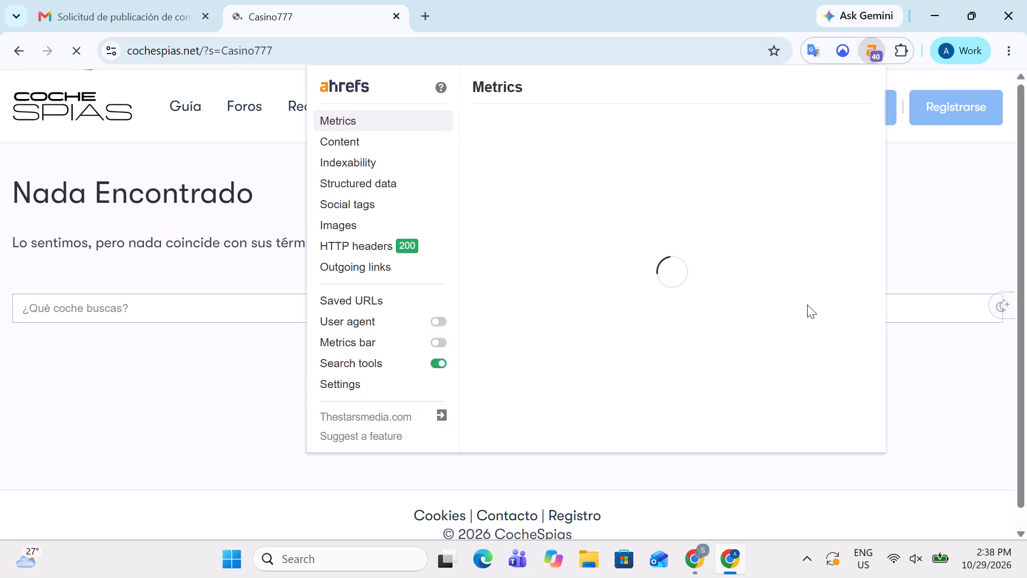
pyautogui.hotkey('alt', 'Tab')
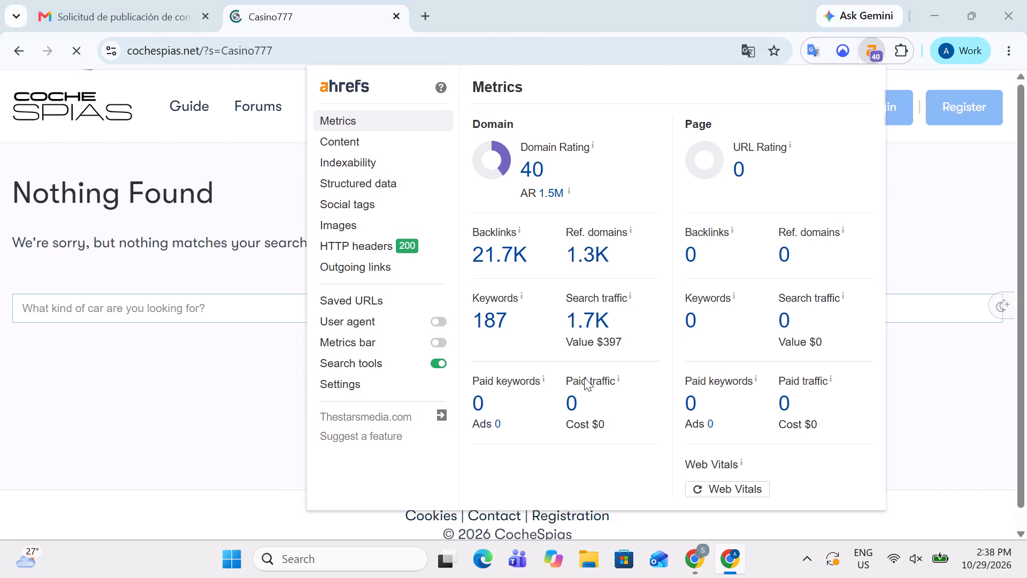
pyautogui.write('40')
pyautogui.press('Right')
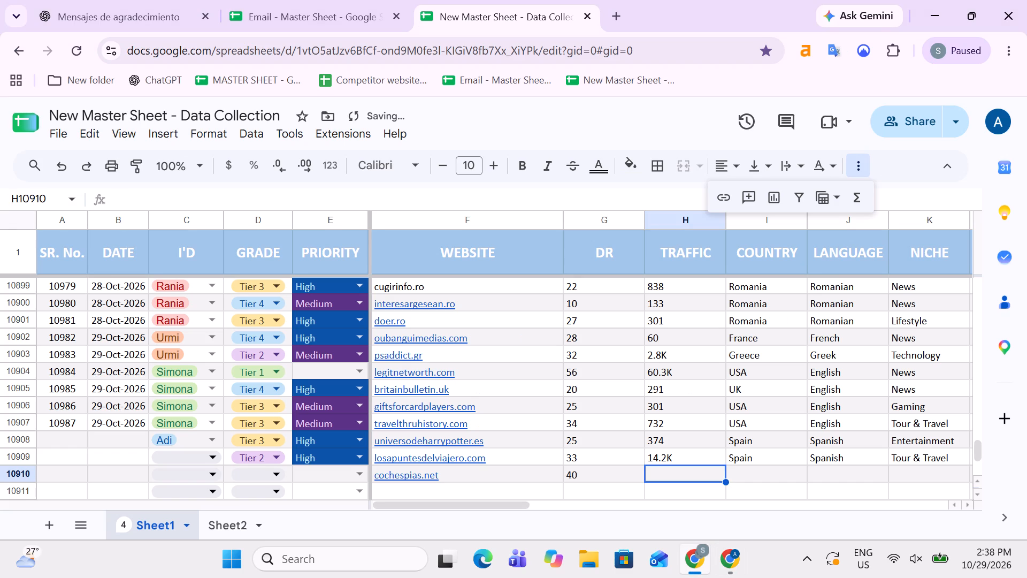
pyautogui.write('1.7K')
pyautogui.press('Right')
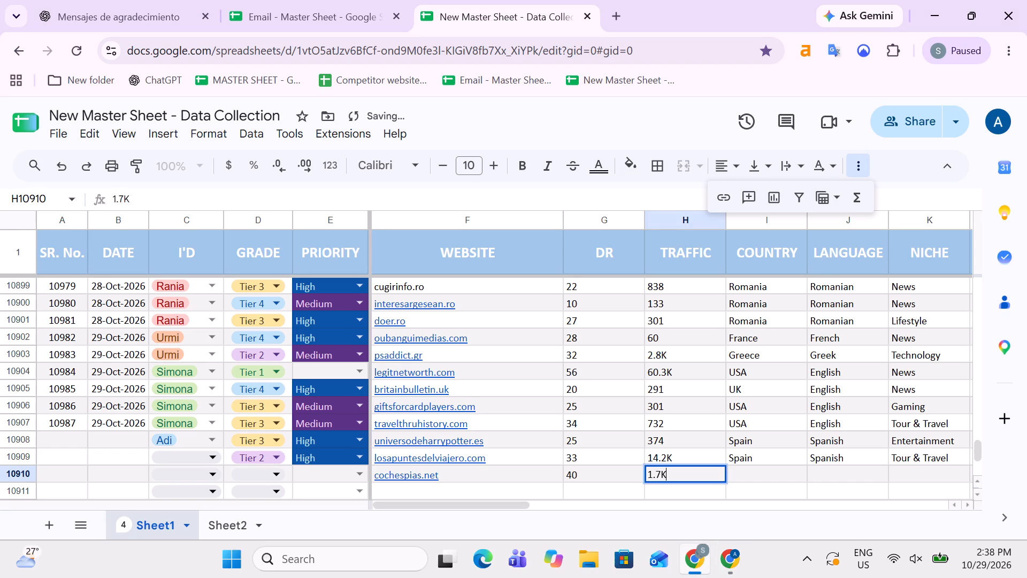
# Fill in row 10910 of the New Master Sheet with country Spain, language Spanish and niche Automotive.
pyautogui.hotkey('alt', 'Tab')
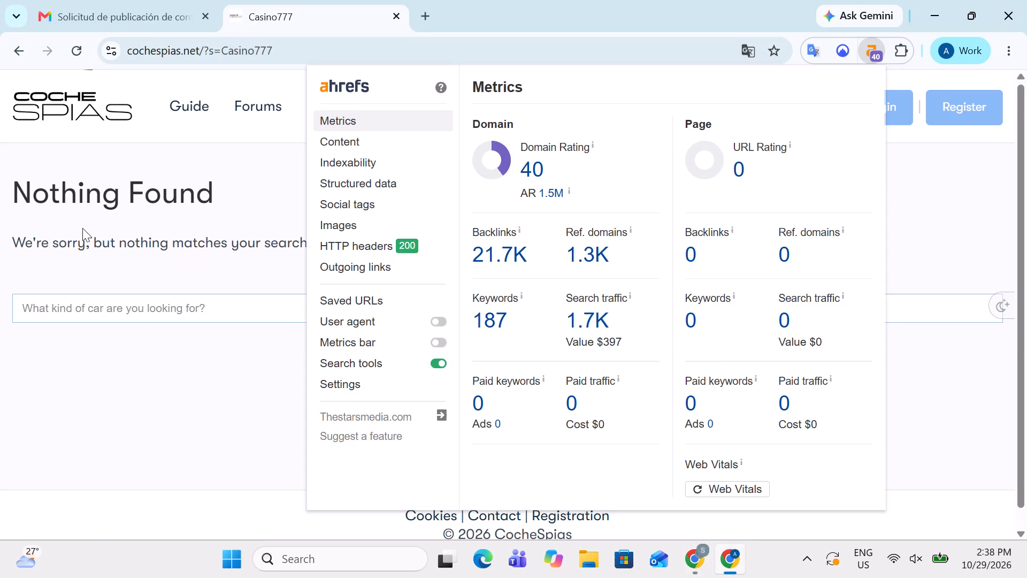
pyautogui.tripleClick(85, 230)
pyautogui.click(749, 54)
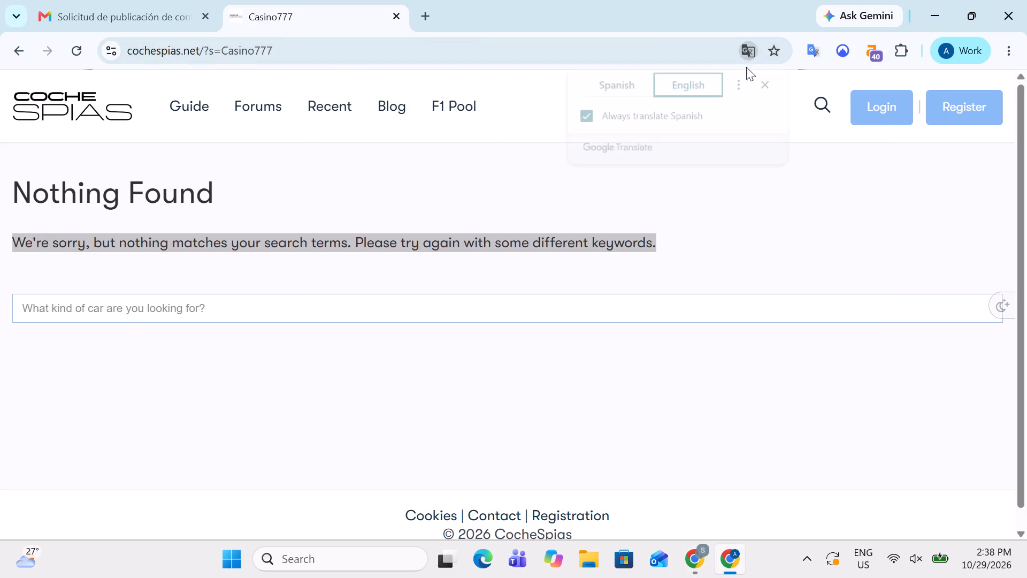
pyautogui.hotkey('alt', 'Tab')
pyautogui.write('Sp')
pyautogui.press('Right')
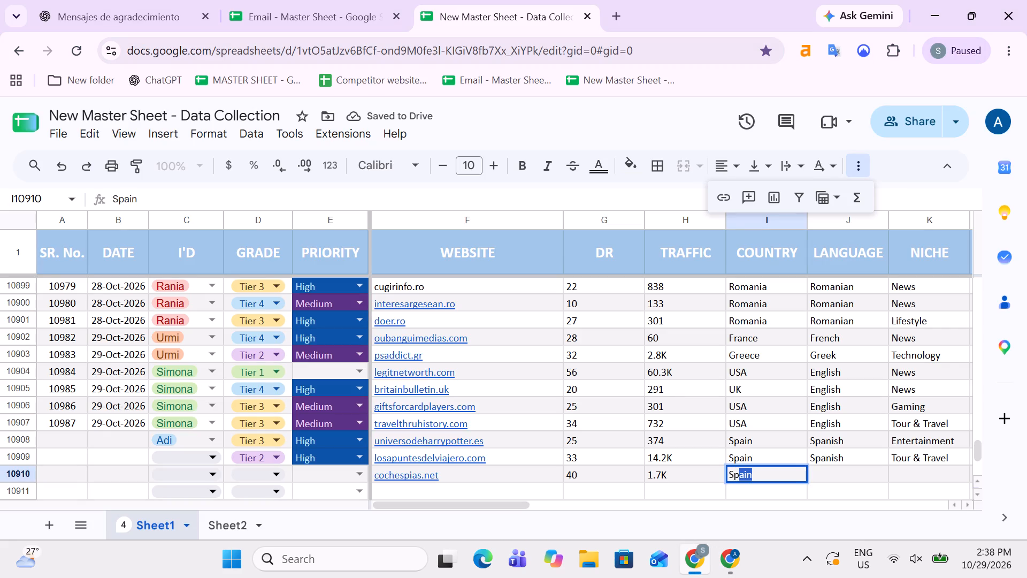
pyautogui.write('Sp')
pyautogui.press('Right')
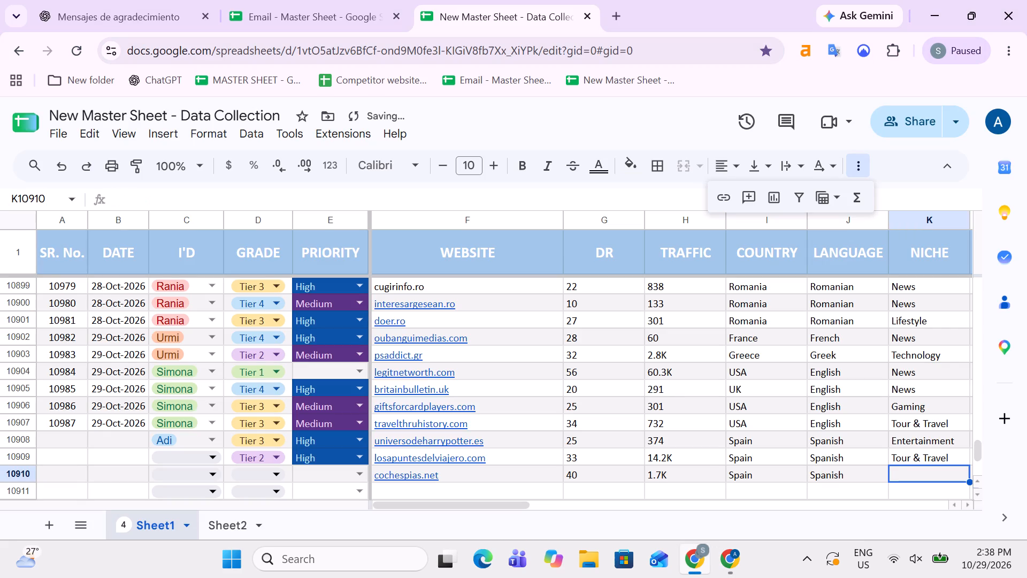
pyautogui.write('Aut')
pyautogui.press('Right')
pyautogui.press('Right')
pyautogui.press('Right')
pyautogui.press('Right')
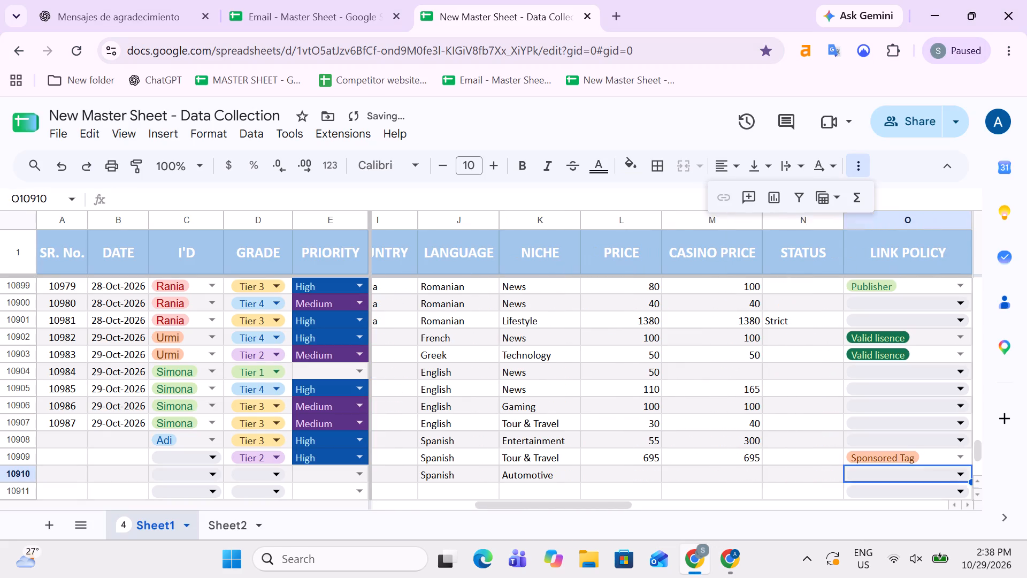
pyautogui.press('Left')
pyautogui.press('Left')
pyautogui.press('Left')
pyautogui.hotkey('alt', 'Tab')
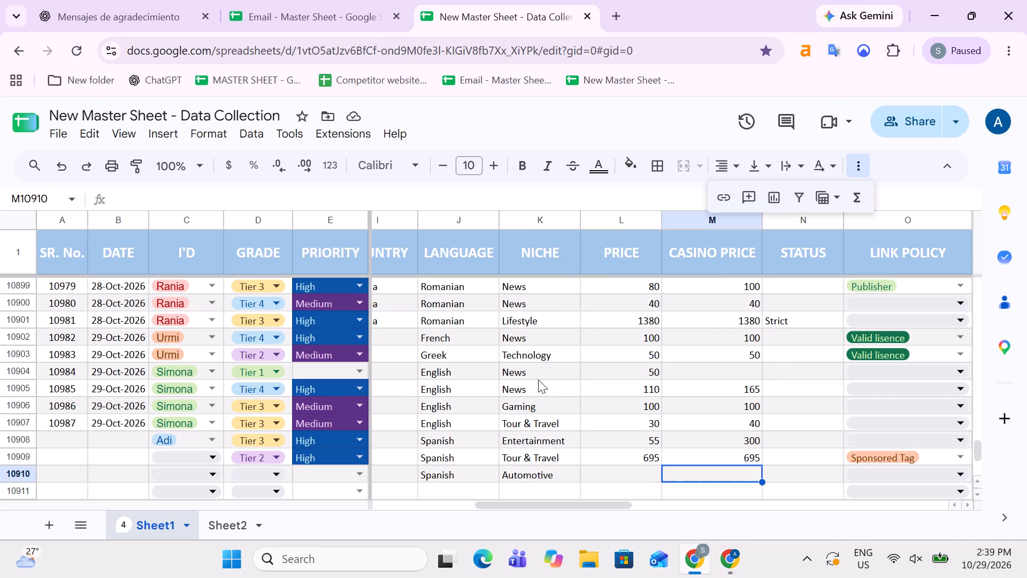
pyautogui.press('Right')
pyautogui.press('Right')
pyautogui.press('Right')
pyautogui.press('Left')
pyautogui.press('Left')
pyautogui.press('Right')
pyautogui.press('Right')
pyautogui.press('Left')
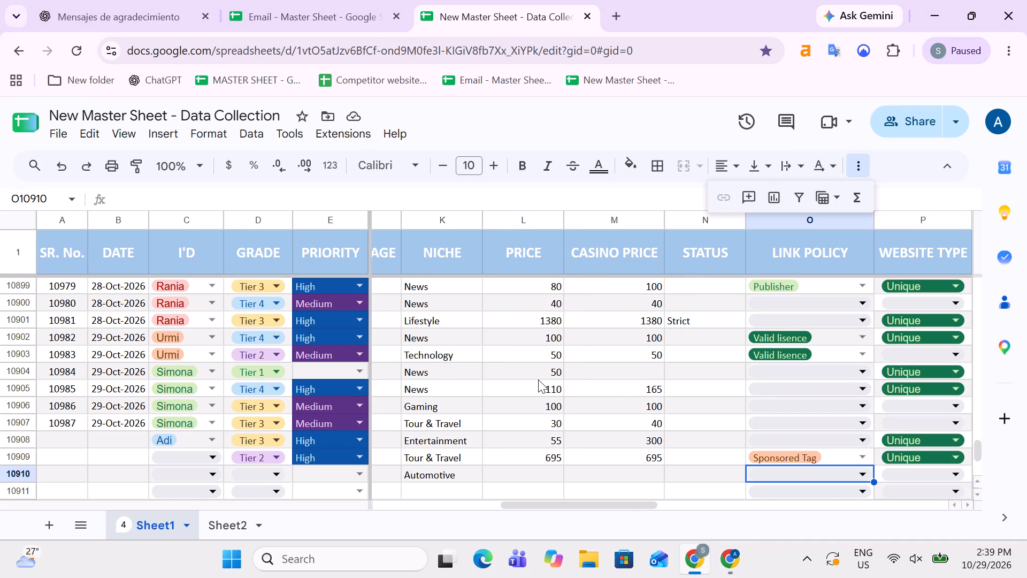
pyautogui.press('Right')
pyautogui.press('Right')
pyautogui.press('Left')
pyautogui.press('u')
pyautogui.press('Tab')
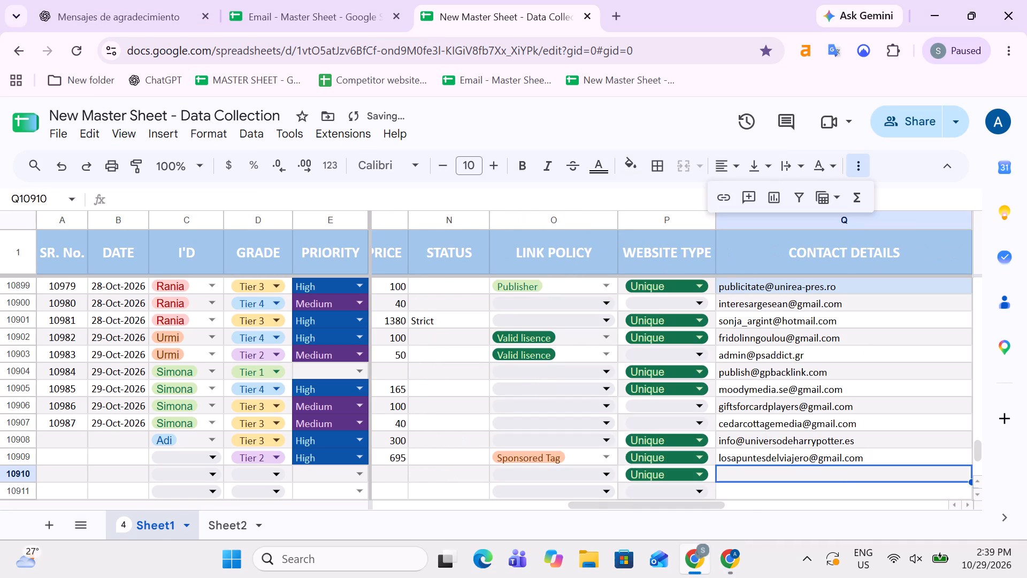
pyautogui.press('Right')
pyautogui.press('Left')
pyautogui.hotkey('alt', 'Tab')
pyautogui.scroll(2, 439, 326)
pyautogui.scroll(2, 349, 270)
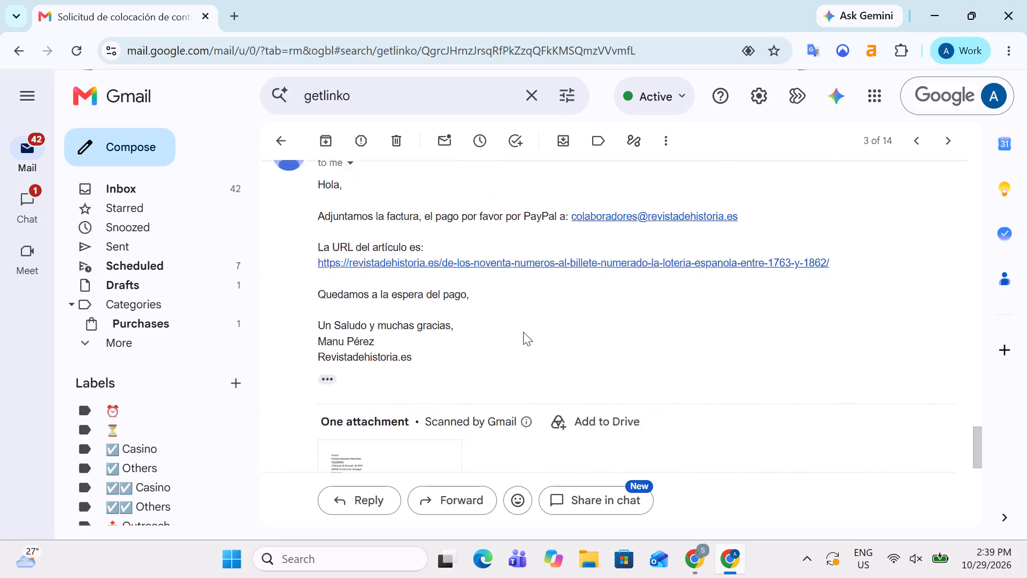
pyautogui.scroll(-10, 523, 332)
pyautogui.scroll(7, 526, 330)
pyautogui.scroll(2, 479, 328)
pyautogui.scroll(3, 376, 312)
pyautogui.scroll(6, 691, 340)
pyautogui.scroll(5, 801, 341)
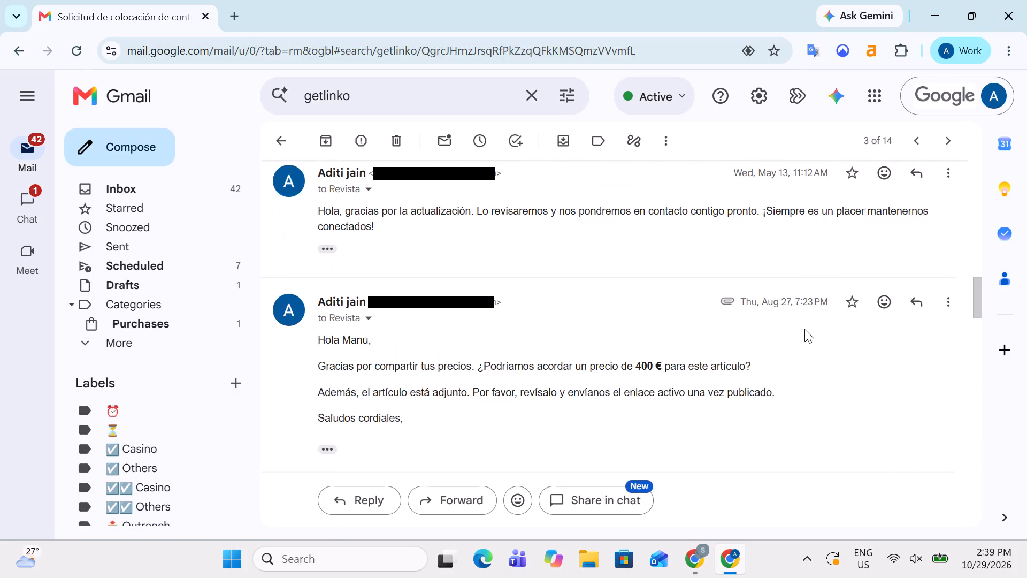
pyautogui.scroll(8, 815, 277)
pyautogui.scroll(3, 764, 295)
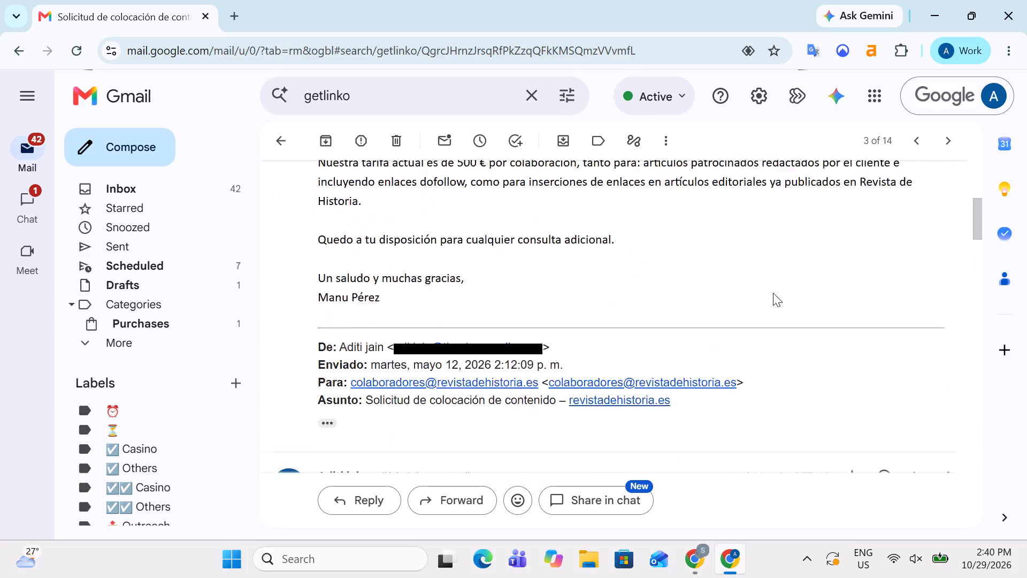
# Open the Getlinko website from the link in the Revista de Historia email and look over its homepage.
pyautogui.scroll(1, 773, 293)
pyautogui.click(825, 325)
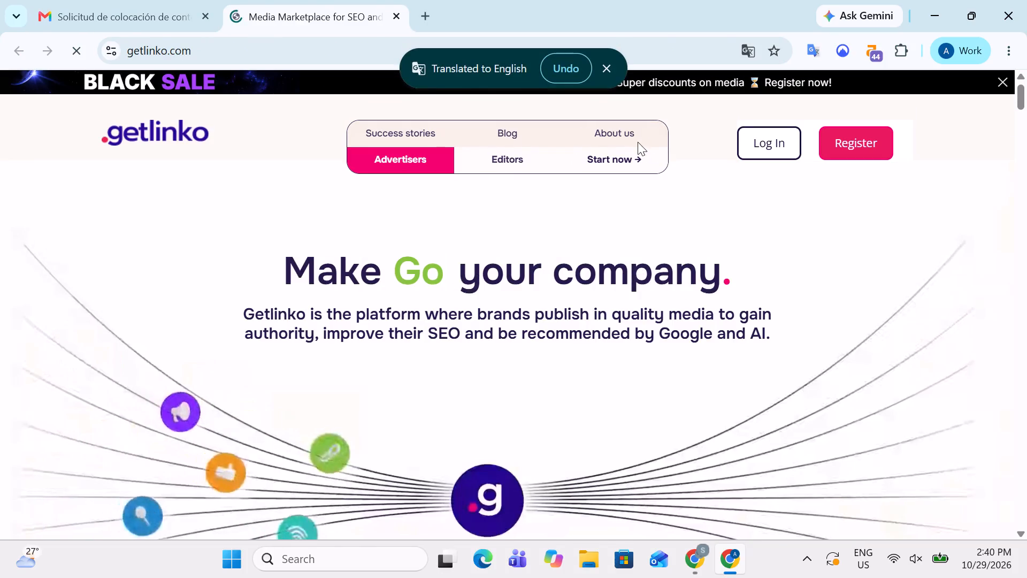
pyautogui.scroll(-4, 585, 209)
pyautogui.scroll(7, 588, 227)
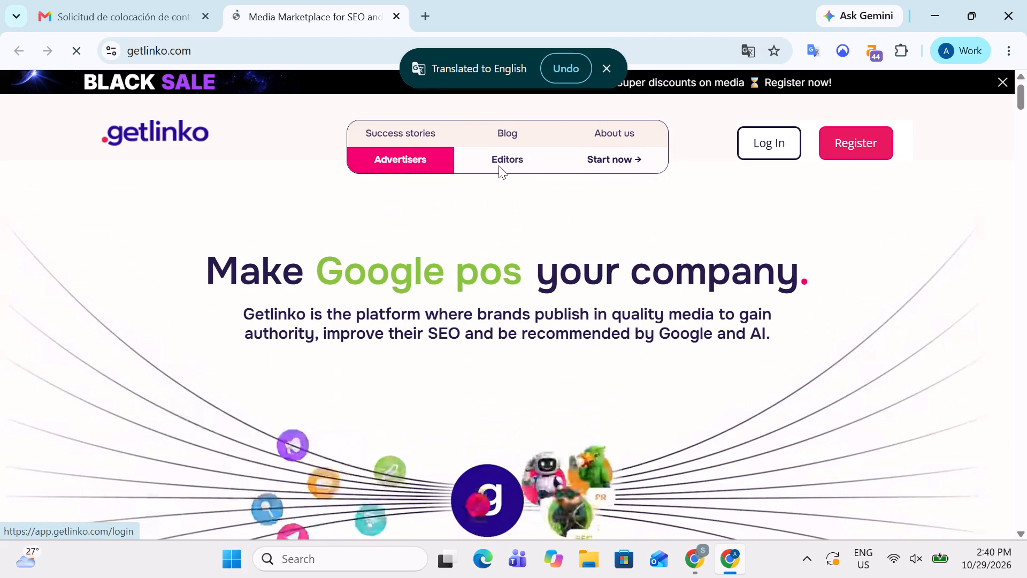
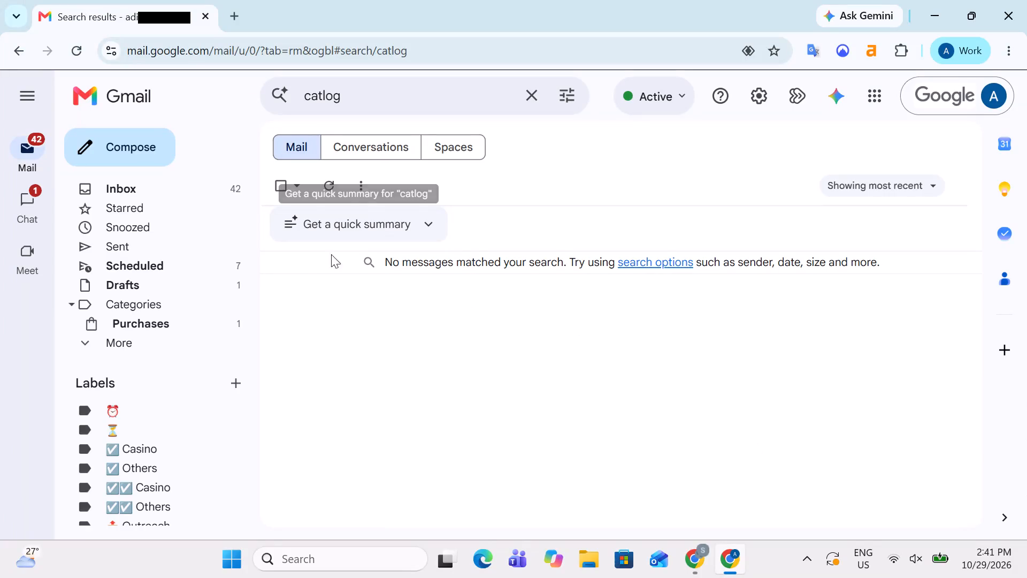
pyautogui.click(543, 93)
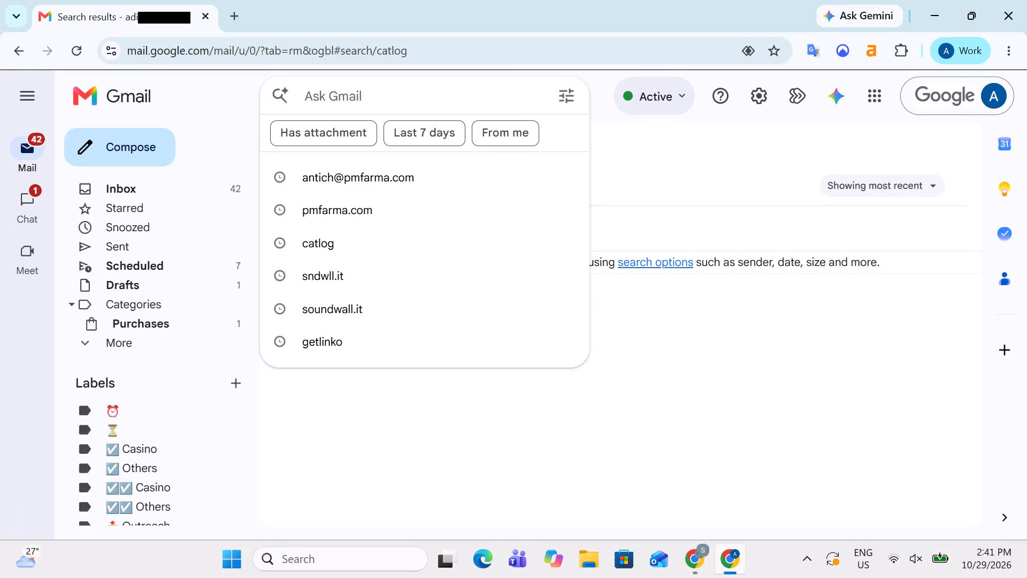
pyautogui.hotkey('alt', 'Tab')
pyautogui.press('Up')
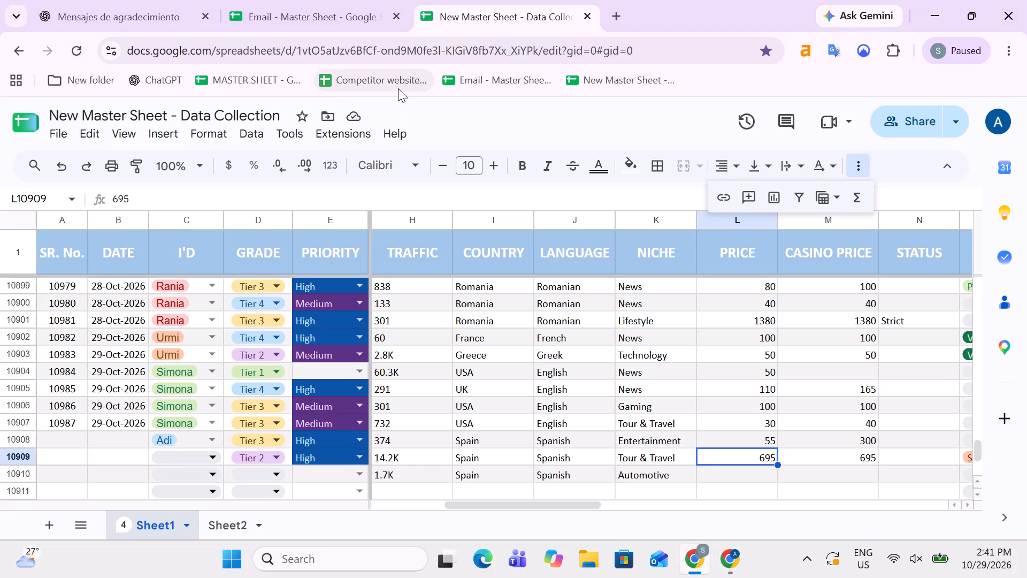
pyautogui.press('Right')
pyautogui.press('Right')
pyautogui.press('Right')
pyautogui.press('Right')
pyautogui.press('Right')
pyautogui.press('Right')
pyautogui.press('Left')
pyautogui.hotkey('ctrl', 'c')
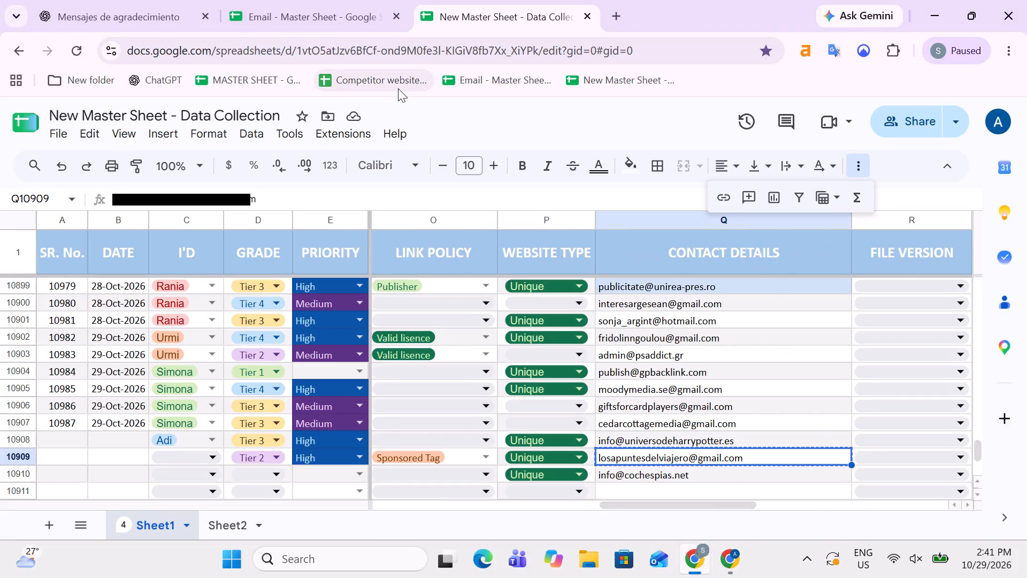
pyautogui.hotkey('alt', 'Tab')
pyautogui.click(429, 93)
pyautogui.hotkey('ctrl', 'v')
pyautogui.press('Return')
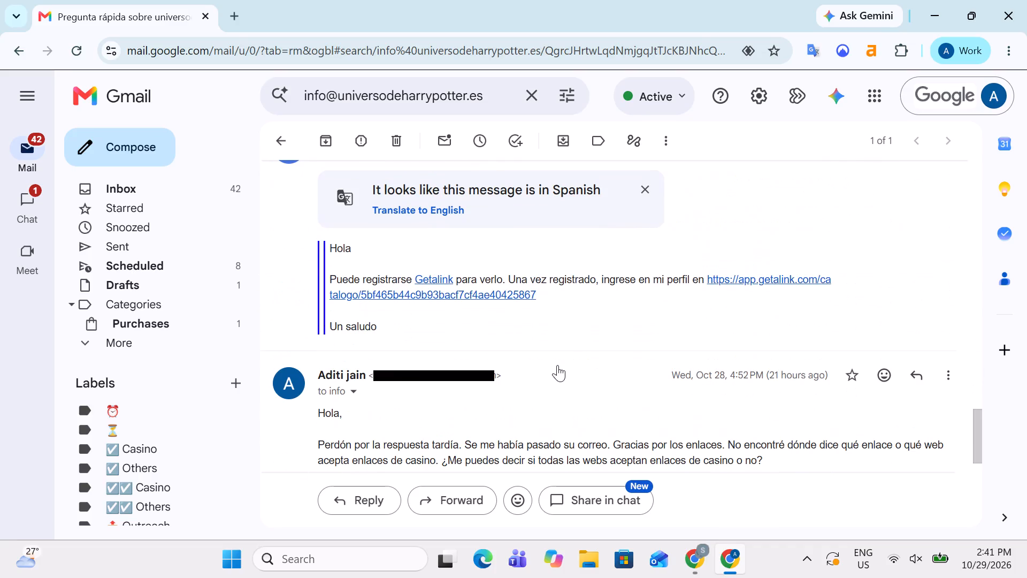
pyautogui.scroll(-5, 638, 338)
pyautogui.scroll(-2, 585, 341)
pyautogui.scroll(14, 585, 350)
pyautogui.scroll(7, 534, 348)
pyautogui.scroll(3, 482, 360)
pyautogui.scroll(1, 446, 332)
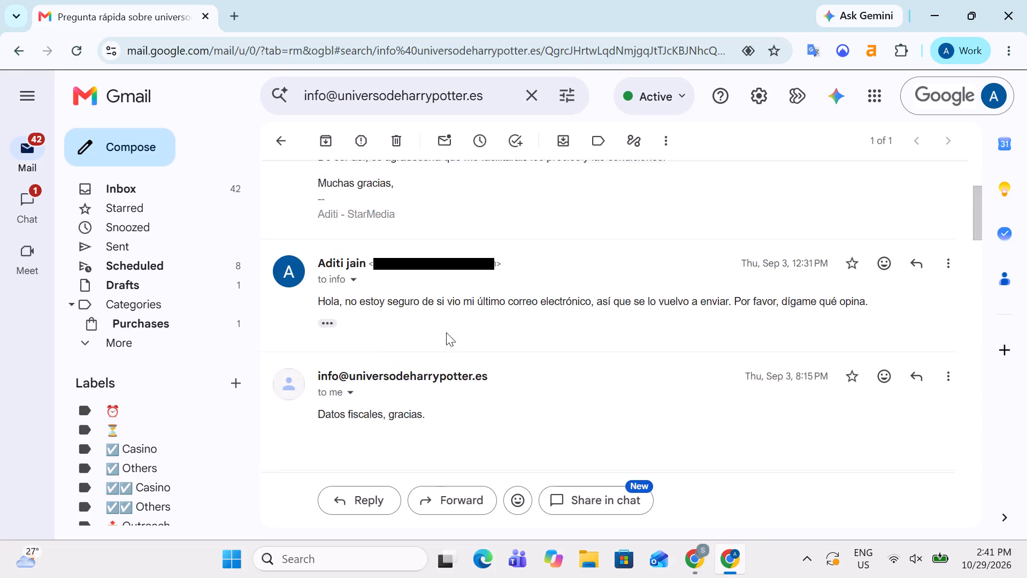
pyautogui.scroll(2, 446, 332)
pyautogui.scroll(-3, 448, 335)
pyautogui.scroll(-4, 539, 281)
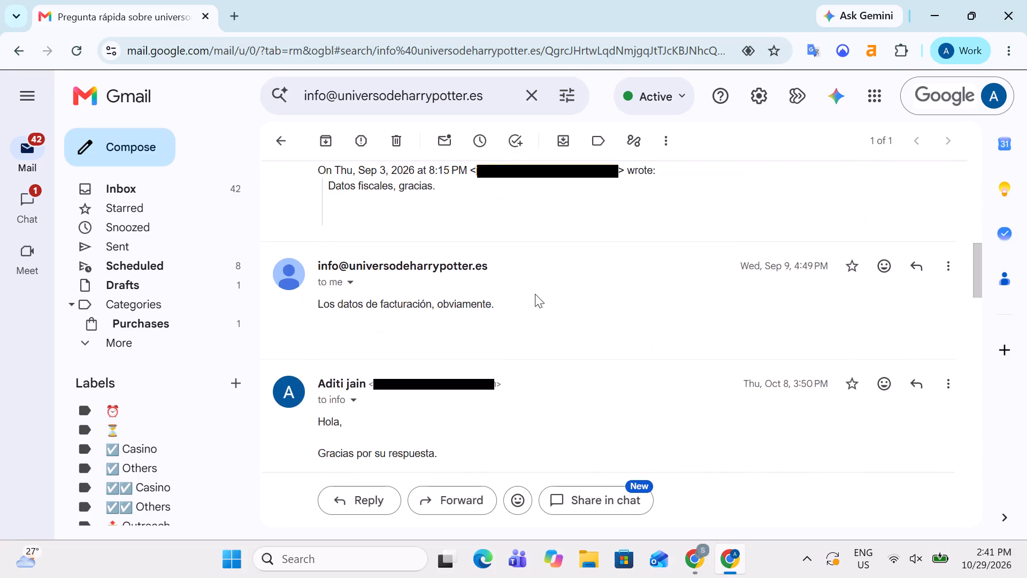
pyautogui.scroll(-7, 522, 319)
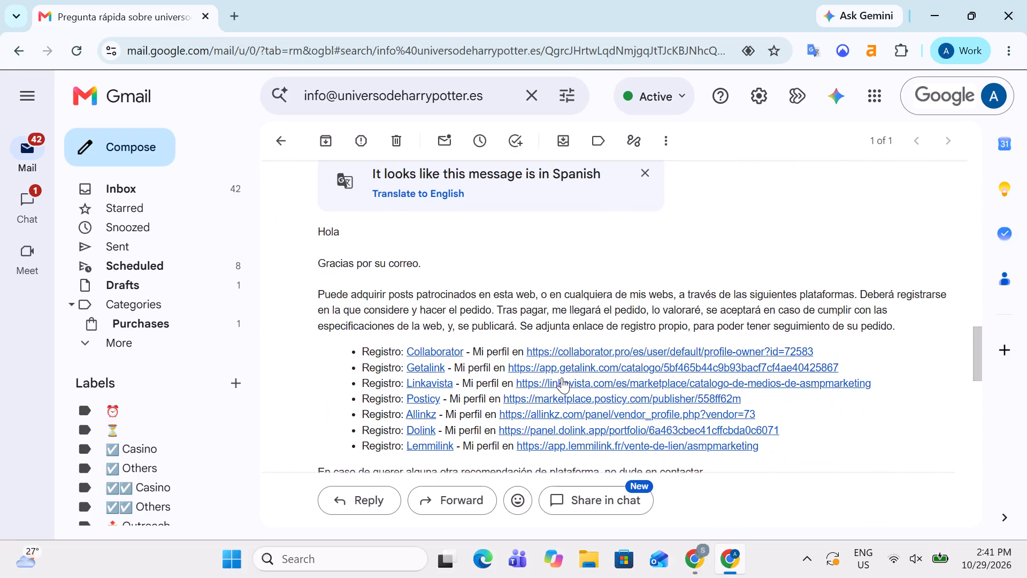
# Open the publisher's Getalink catalogue from the profile link in the universodeharrypotter.es thread.
pyautogui.click(578, 372)
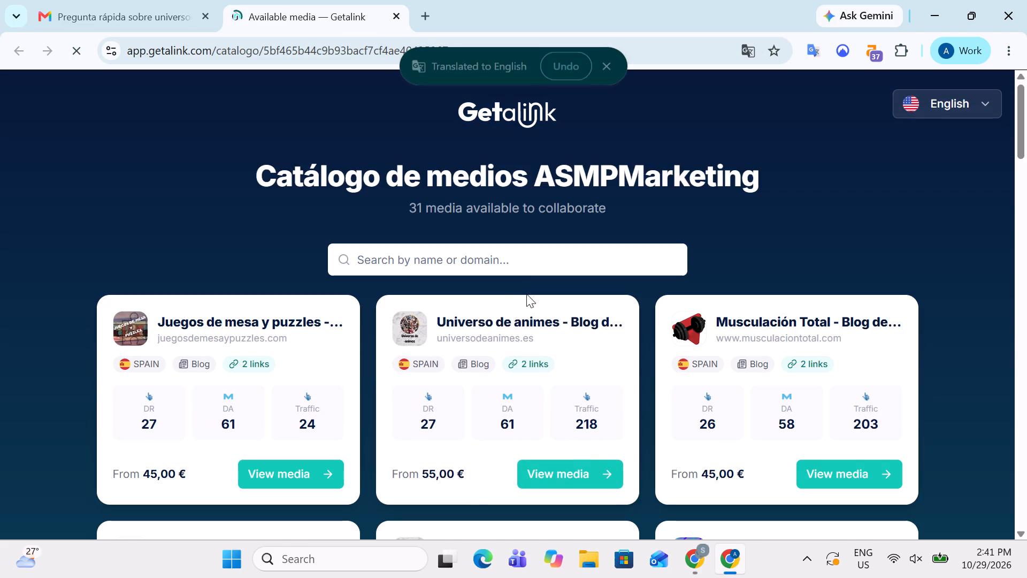
# Copy cochespias.net from row 10910 of the New Master Sheet, search the ASMPMarketing catalogue on Getalink for it, and clear the search.
pyautogui.hotkey('alt', 'Tab')
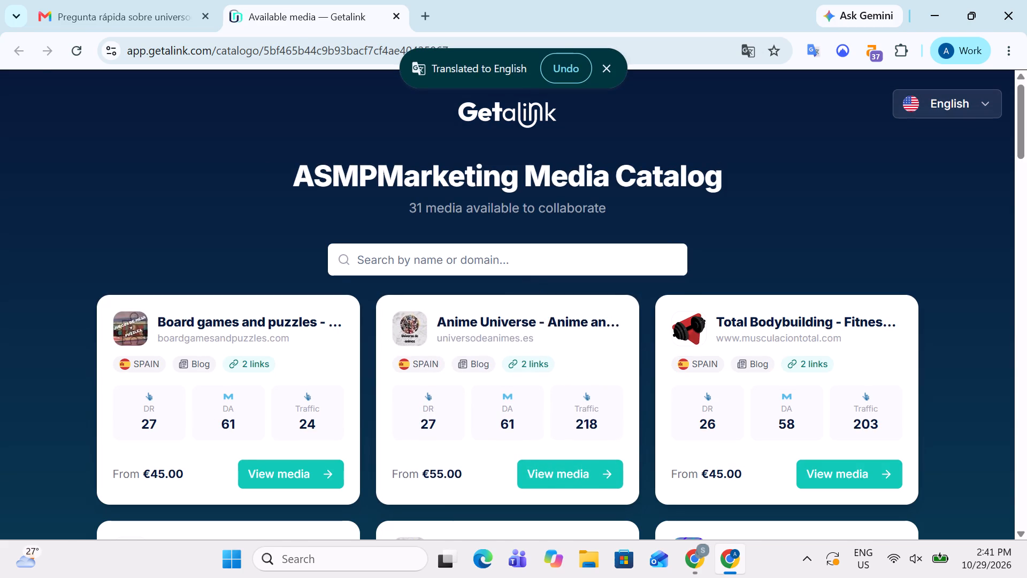
pyautogui.press('Left')
pyautogui.press('Left')
pyautogui.press('Down')
pyautogui.press('Down')
pyautogui.press('Right')
pyautogui.press('Right')
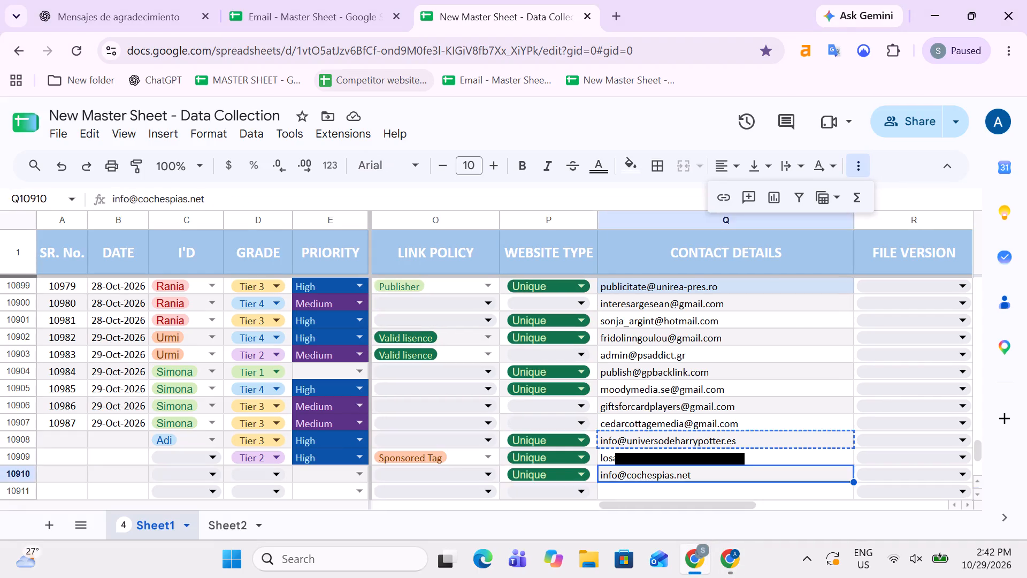
pyautogui.press('Left')
pyautogui.press('Left')
pyautogui.press('Left')
pyautogui.press('Left')
pyautogui.press('Left')
pyautogui.press('Left')
pyautogui.press('Left')
pyautogui.press('Left')
pyautogui.press('Left')
pyautogui.press('Left')
pyautogui.press('Left')
pyautogui.press('Left')
pyautogui.press('Left')
pyautogui.press('Right')
pyautogui.press('Right')
pyautogui.press('Left')
pyautogui.press('Right')
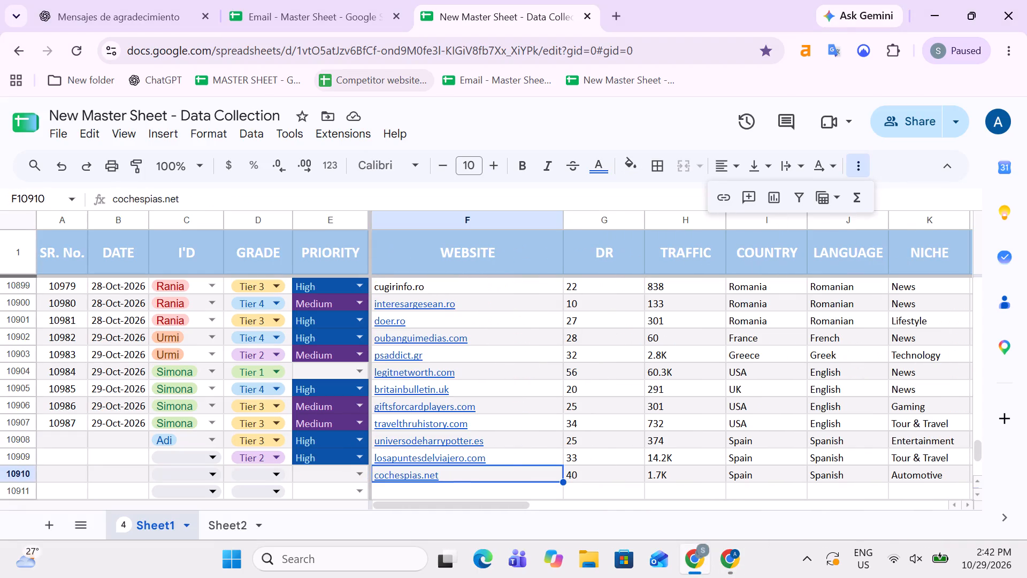
pyautogui.hotkey('ctrl', 'c')
pyautogui.hotkey('alt', 'Tab')
pyautogui.click(432, 263)
pyautogui.hotkey('ctrl', 'v')
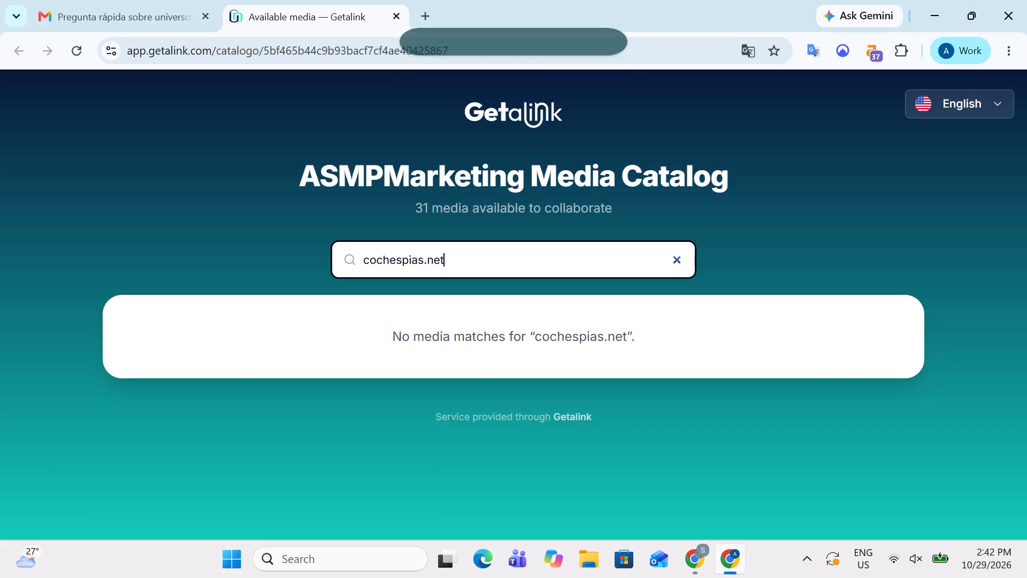
pyautogui.click(670, 255)
pyautogui.click(674, 258)
# Follow the publisher's Collaborator profile link from the universodeharrypotter.es thread and complete the human verification.
pyautogui.click(90, 0)
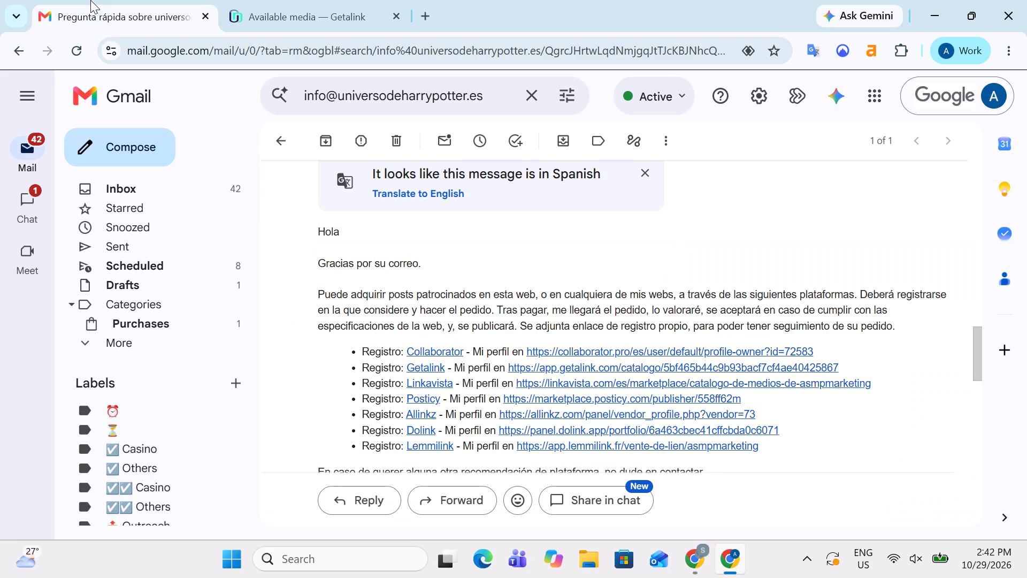
pyautogui.click(612, 350)
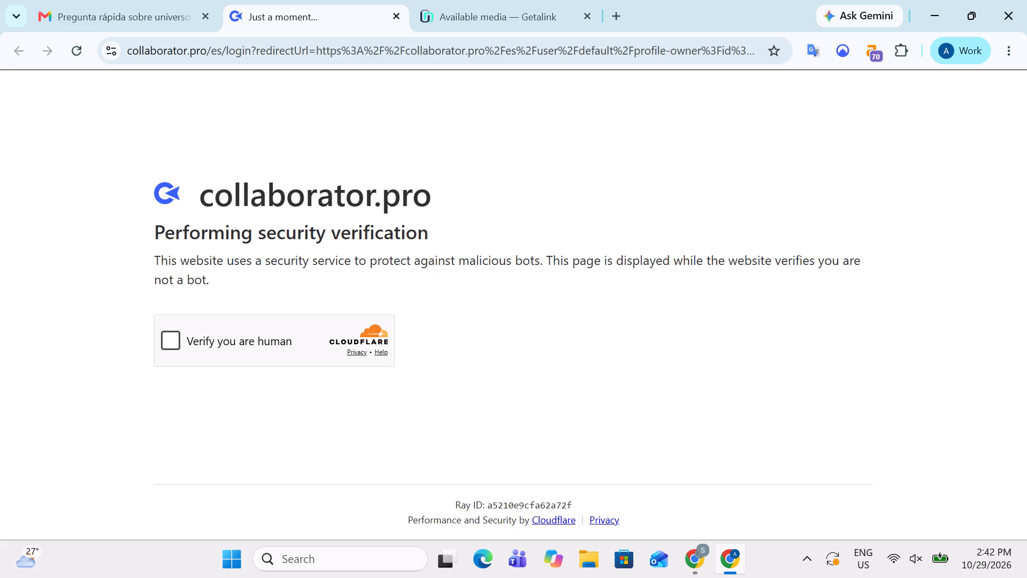
pyautogui.click(156, 352)
pyautogui.click(163, 342)
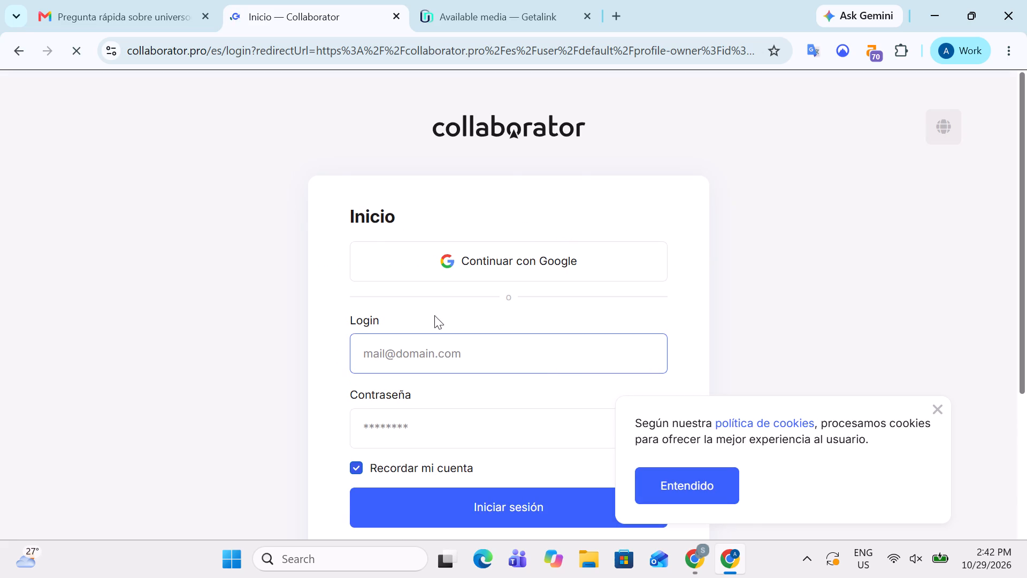
# Dismiss the cookie notice on the Collaborator login page and look through the ASMPMarketing media catalog on Getalink.
pyautogui.click(939, 404)
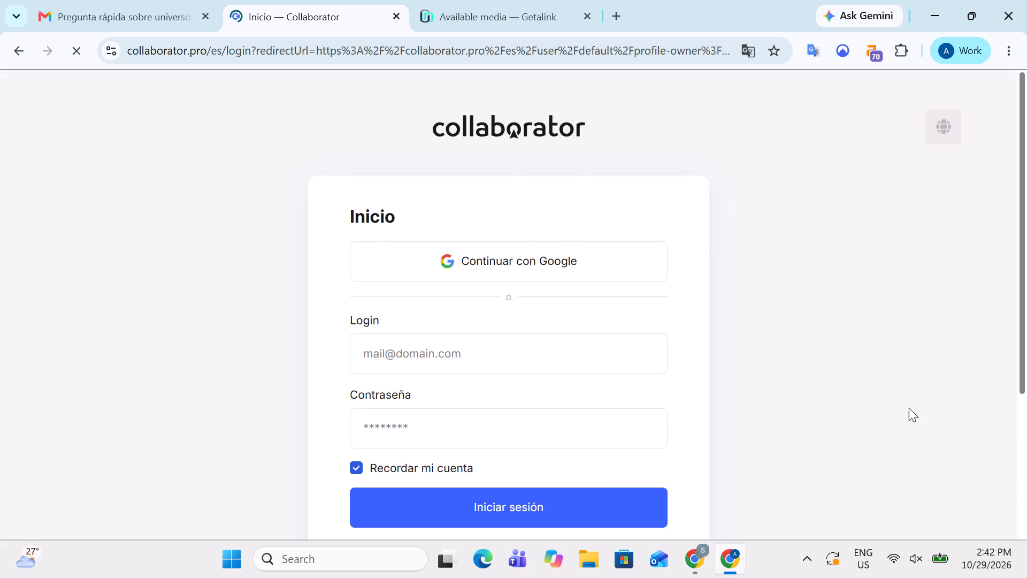
pyautogui.click(519, 3)
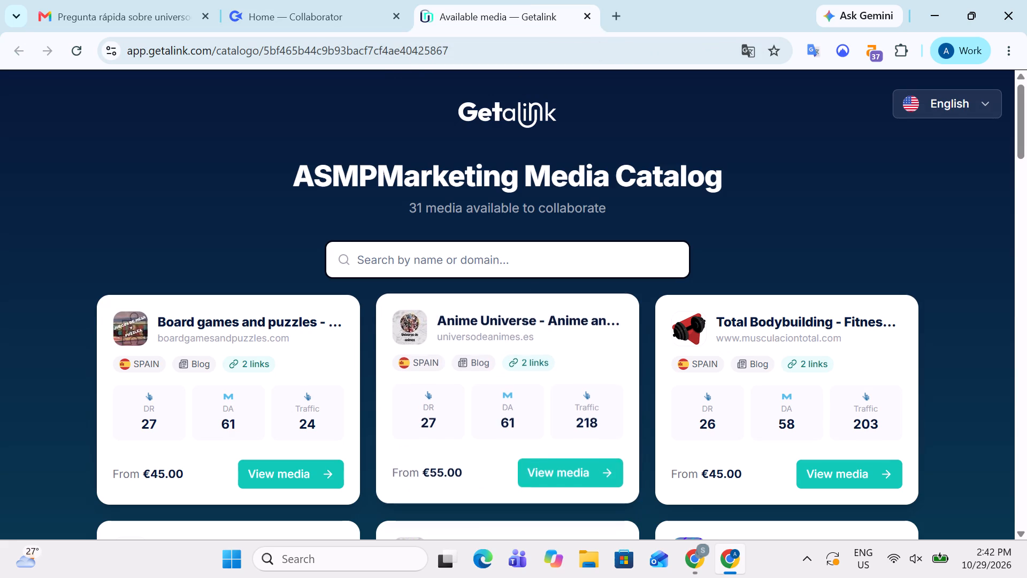
pyautogui.scroll(-3, 528, 317)
pyautogui.scroll(-20, 548, 340)
pyautogui.scroll(-8, 548, 340)
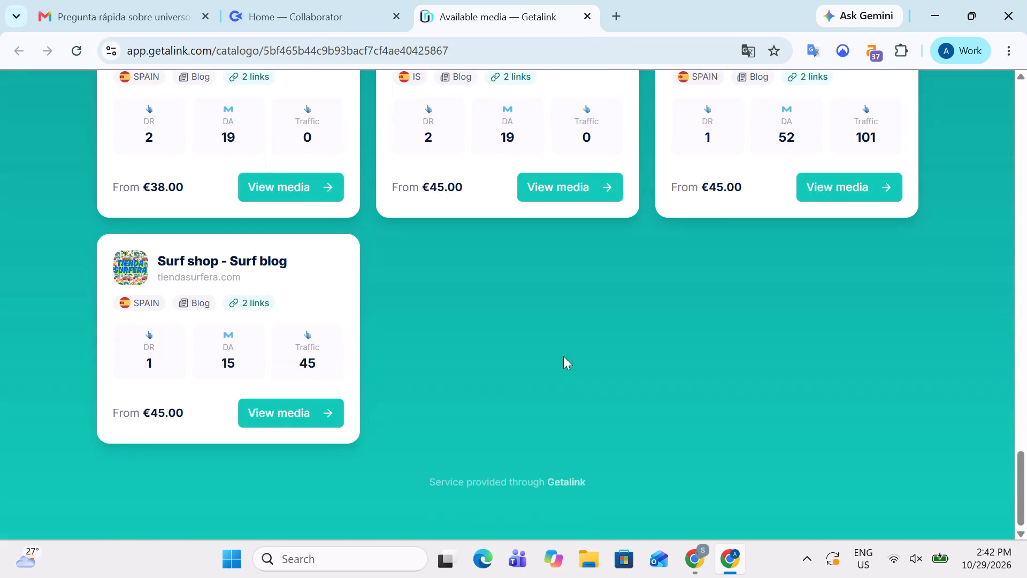
pyautogui.scroll(20, 550, 478)
pyautogui.scroll(8, 550, 478)
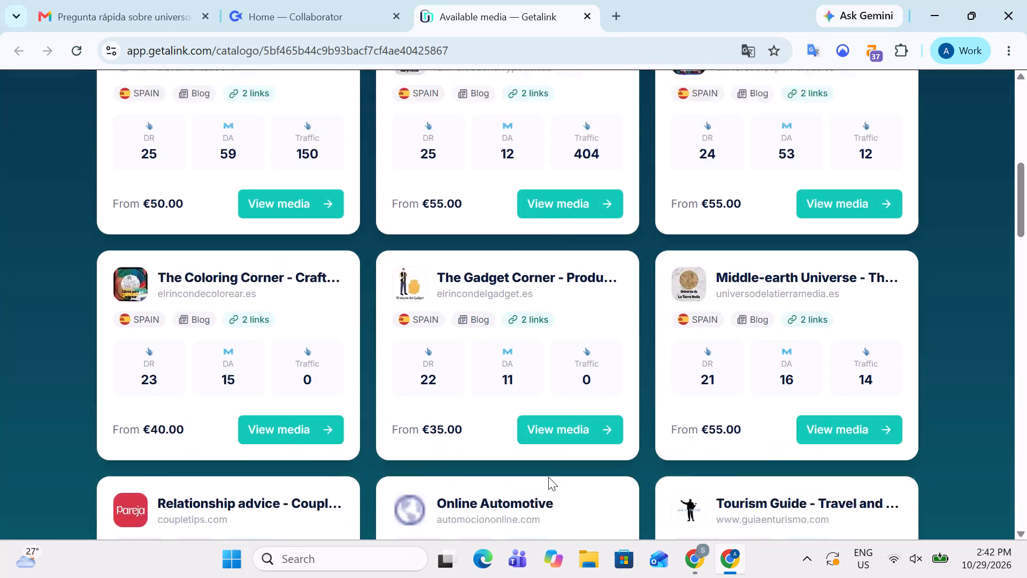
pyautogui.scroll(11, 548, 477)
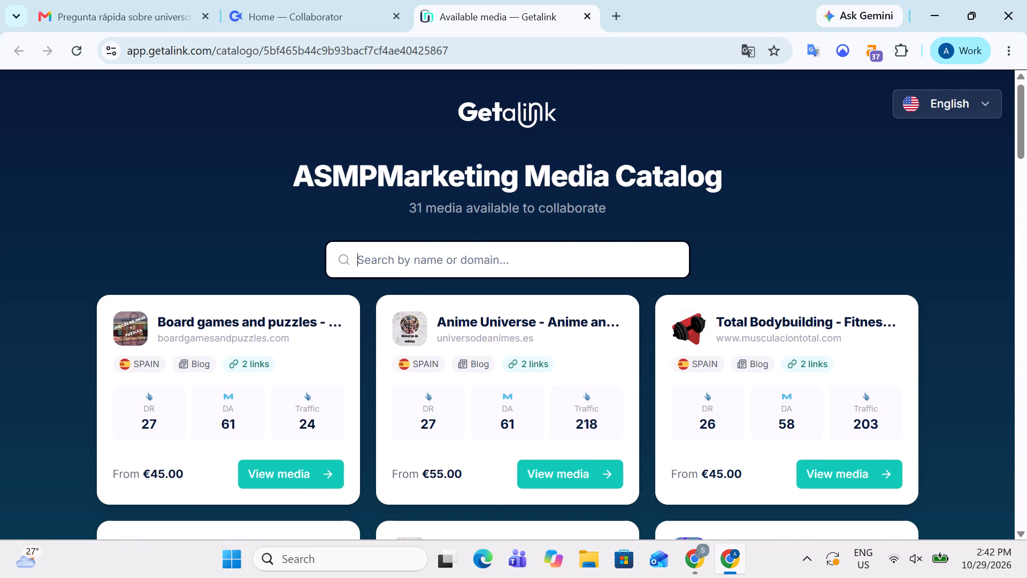
pyautogui.click(349, 0)
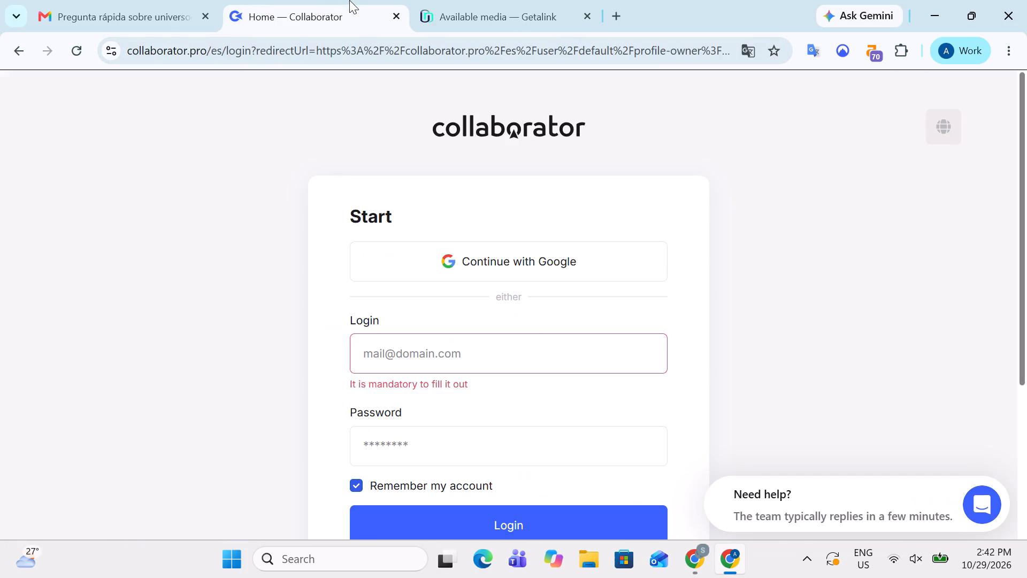
# Close the Collaborator and Getalink pages and search the mailbox for getalink.com.
pyautogui.click(399, 17)
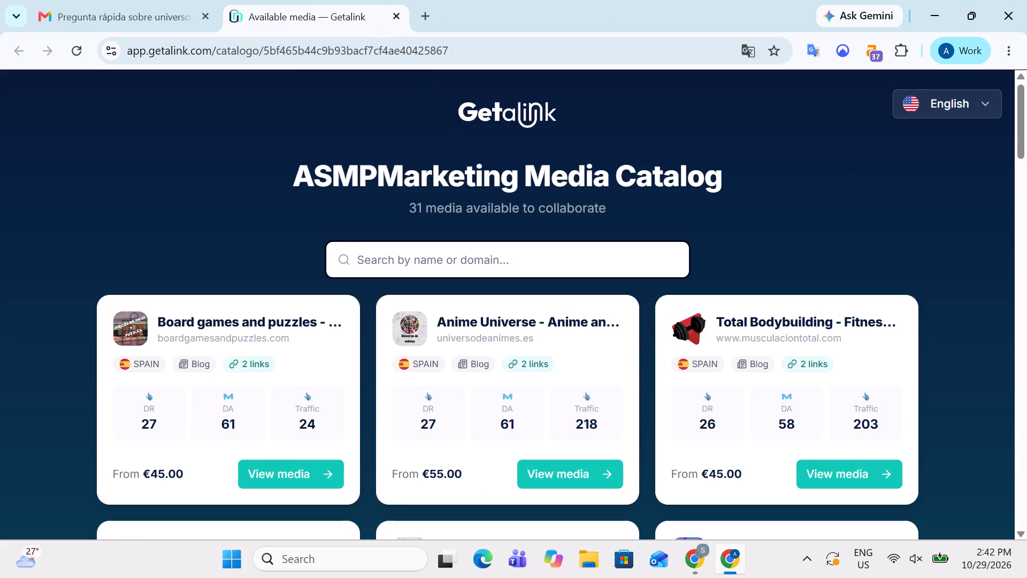
pyautogui.click(206, 47)
pyautogui.moveTo(206, 47); pyautogui.dragTo(208, 57)
pyautogui.hotkey('ctrl', 'c')
pyautogui.hotkey('ctrl', 'c')
pyautogui.click(397, 10)
pyautogui.click(526, 93)
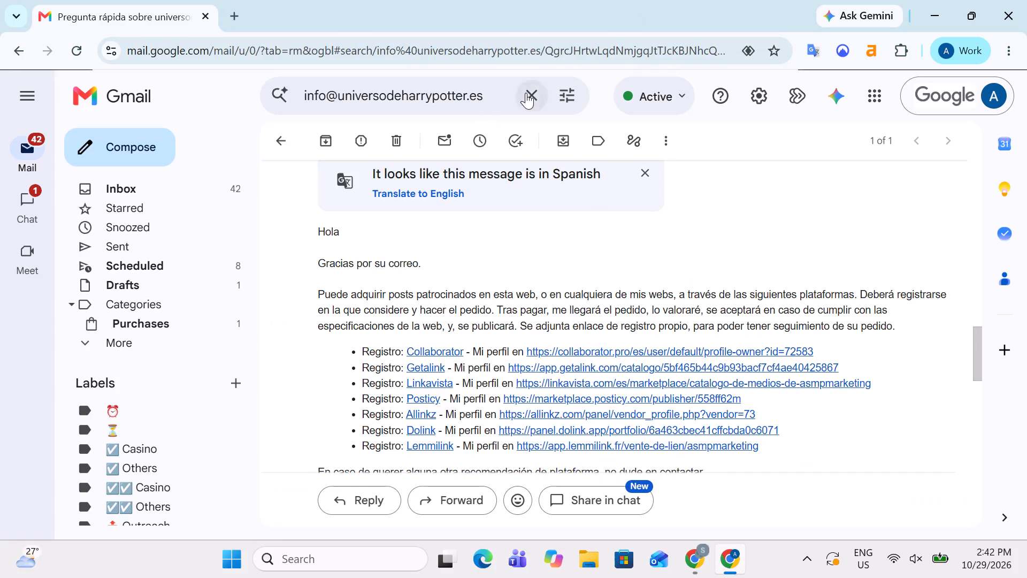
pyautogui.hotkey('ctrl', 'v')
pyautogui.press('Return')
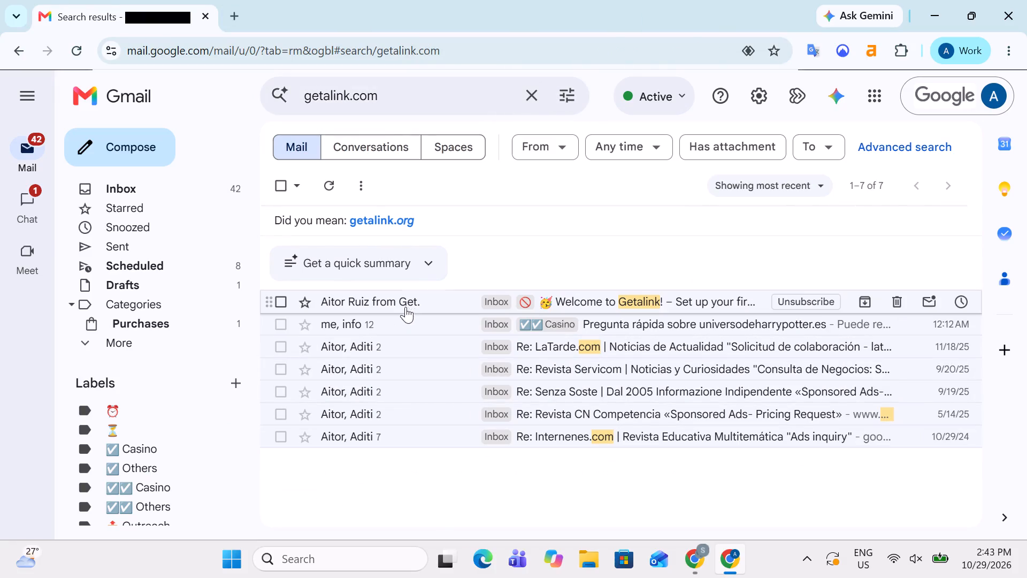
# Look through the Getalink welcome email and the universodeharrypotter.es thread among the search results.
pyautogui.click(405, 303)
pyautogui.scroll(-3, 435, 395)
pyautogui.scroll(-5, 494, 398)
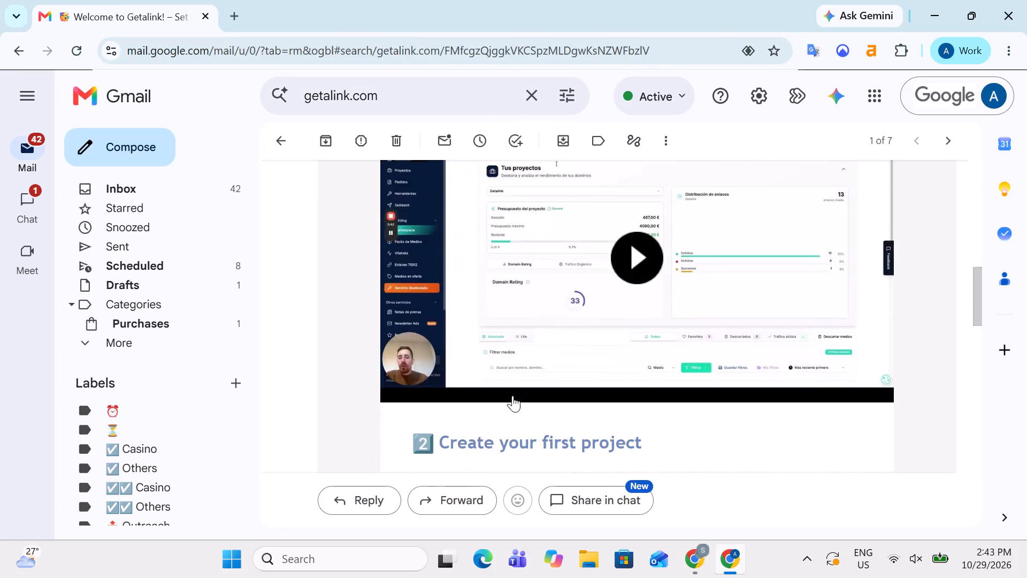
pyautogui.scroll(-9, 515, 394)
pyautogui.click(285, 142)
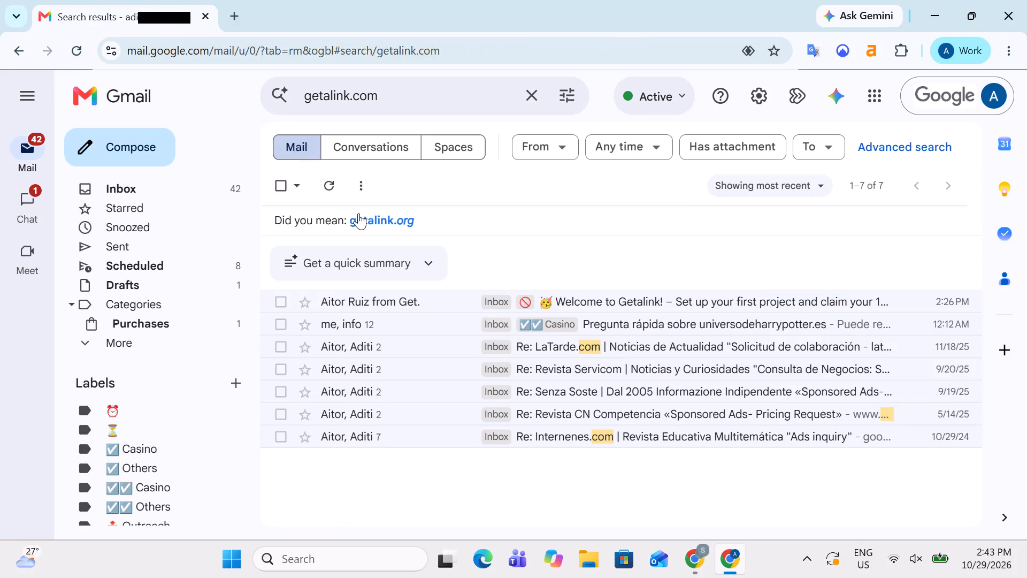
pyautogui.click(377, 320)
pyautogui.scroll(-6, 466, 352)
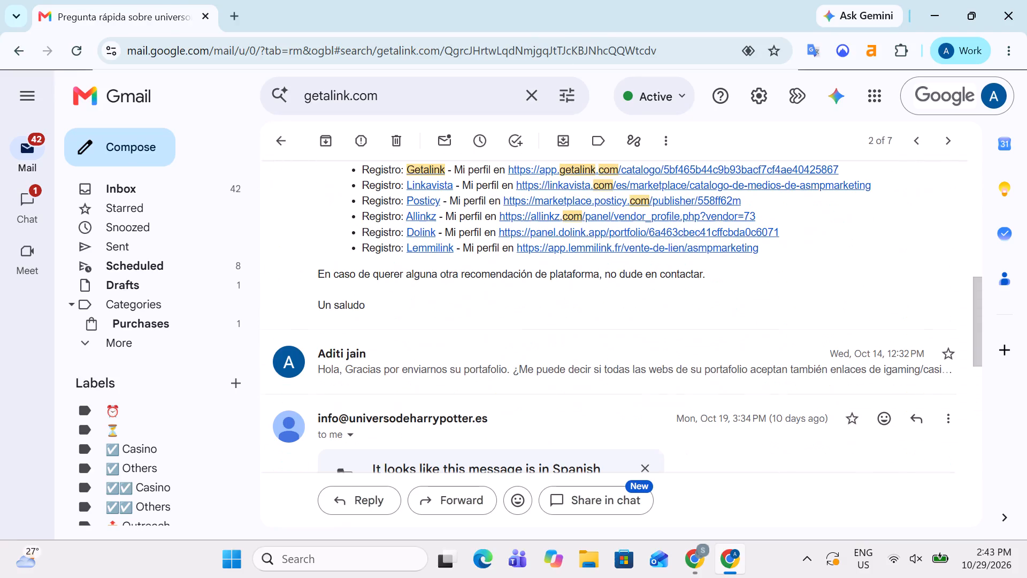
pyautogui.click(275, 139)
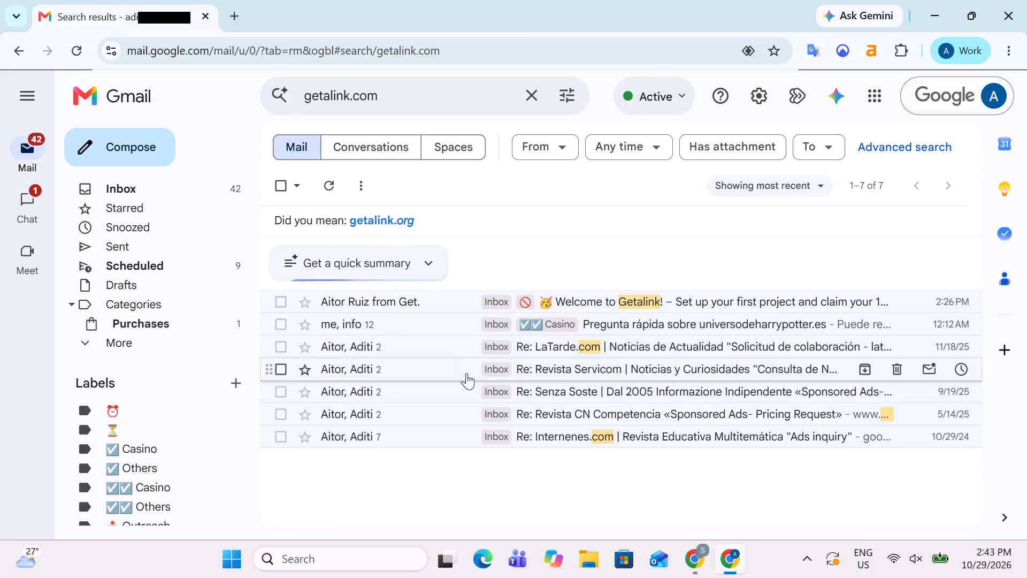
# Read through the LaTarde.com thread for Getalink's offer and pricing details, and return to the search results.
pyautogui.click(393, 345)
pyautogui.scroll(-3, 449, 390)
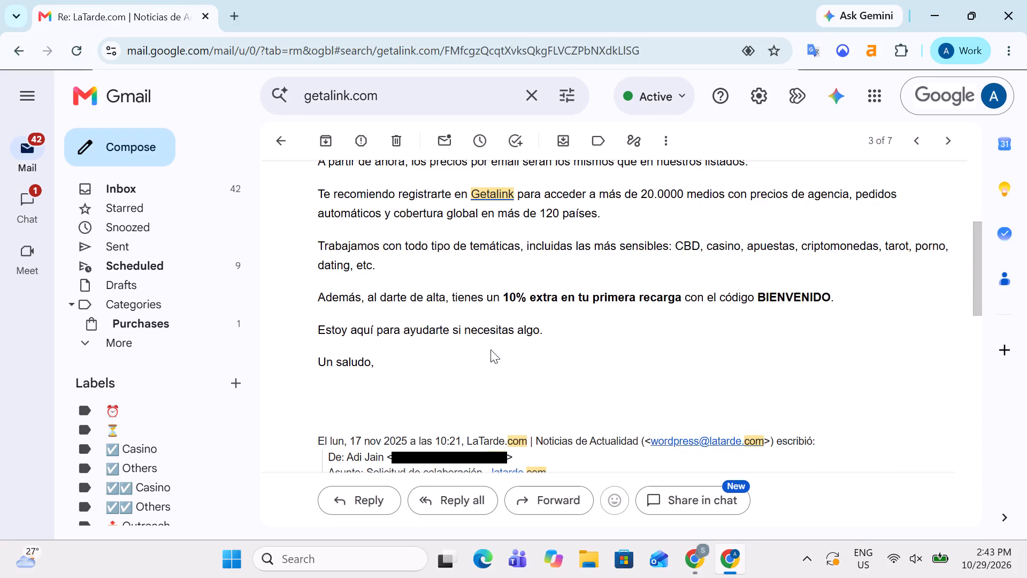
pyautogui.scroll(-3, 787, 345)
pyautogui.scroll(-5, 535, 396)
pyautogui.scroll(-3, 476, 417)
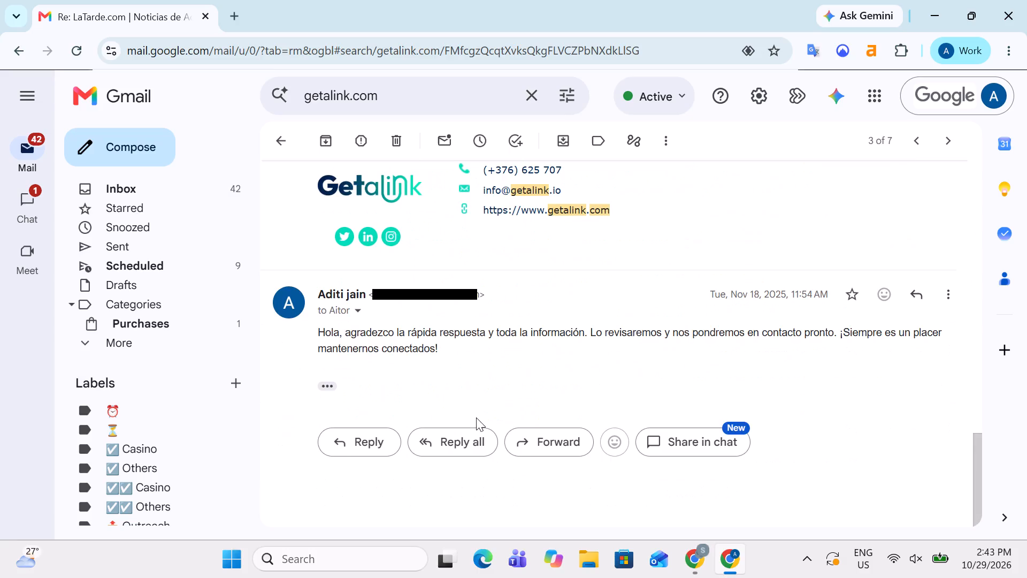
pyautogui.scroll(6, 496, 401)
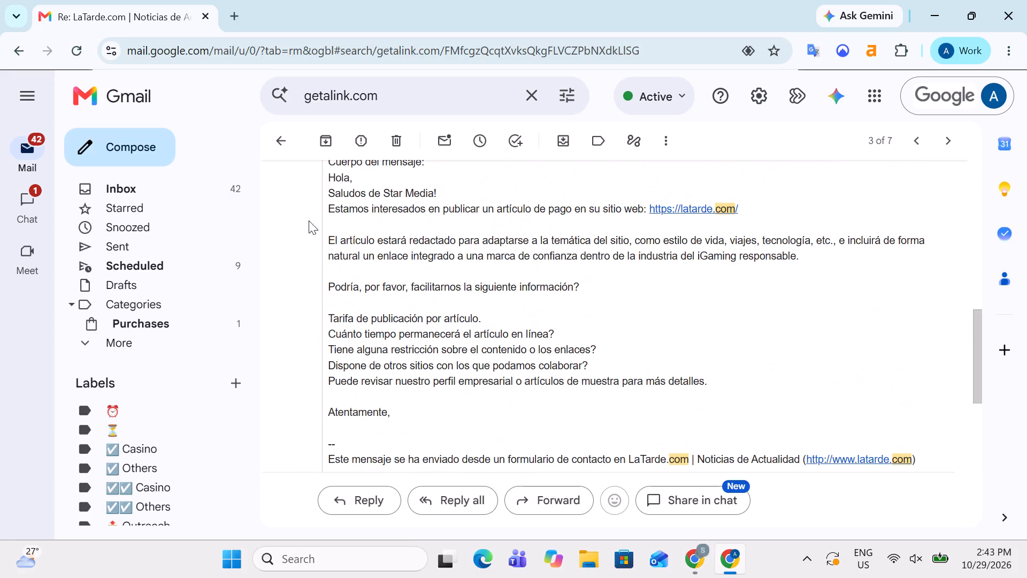
pyautogui.click(273, 146)
# Check the Senza Soste thread and open the Google Sheets spreadsheet linked in it.
pyautogui.click(405, 392)
pyautogui.scroll(-3, 459, 405)
pyautogui.scroll(2, 459, 405)
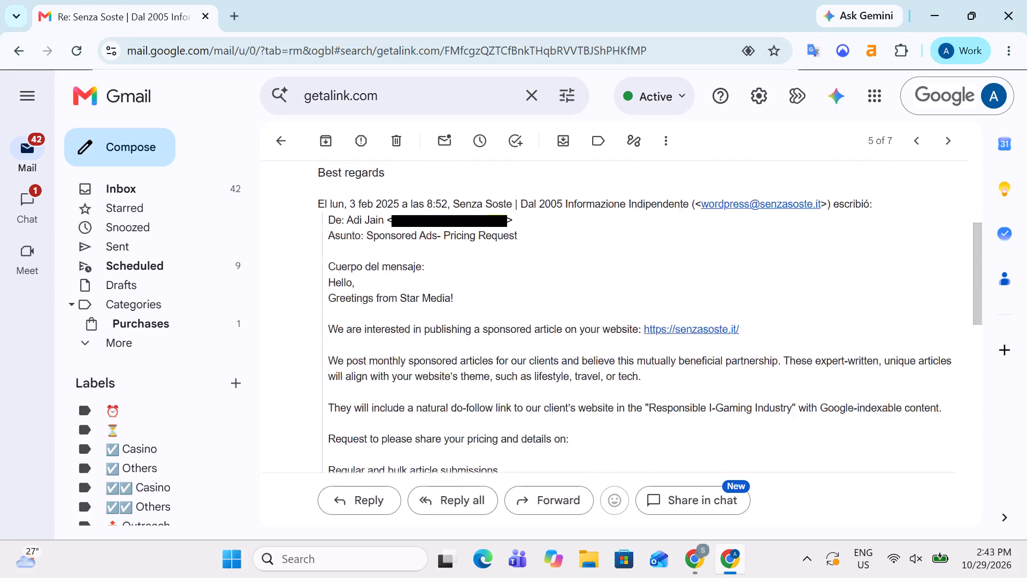
pyautogui.click(496, 264)
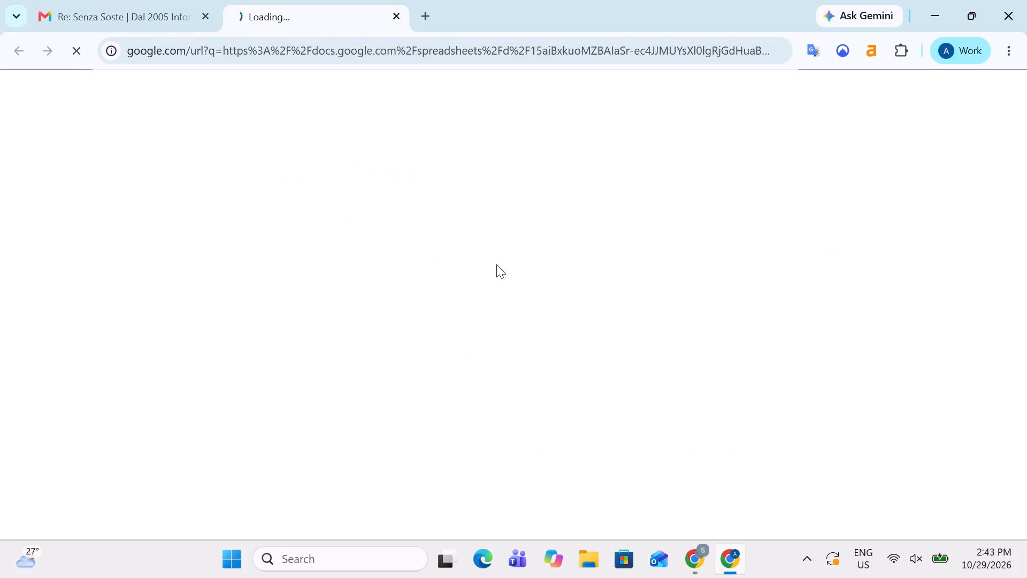
# Switch to the New Master Sheet and copy the cochespias.net domain from row 10910.
pyautogui.hotkey('alt', 'Tab')
pyautogui.press('Right')
pyautogui.press('Left')
pyautogui.hotkey('ctrl', 'c')
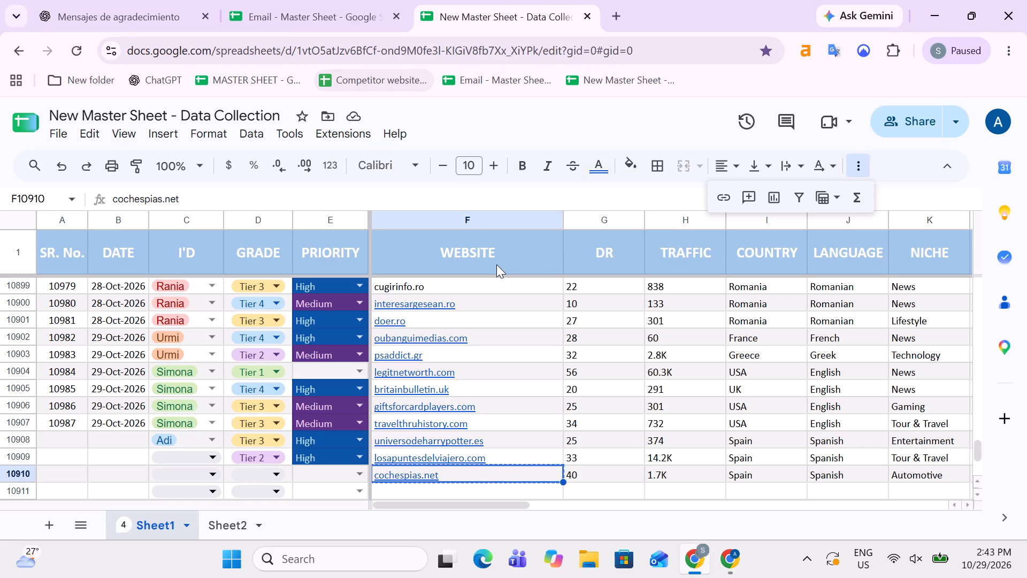
# Search the GETALINK.COM price spreadsheet for cochespias.net, checking the Exclusive Sites and Spanish sheets.
pyautogui.hotkey('alt', 'Tab')
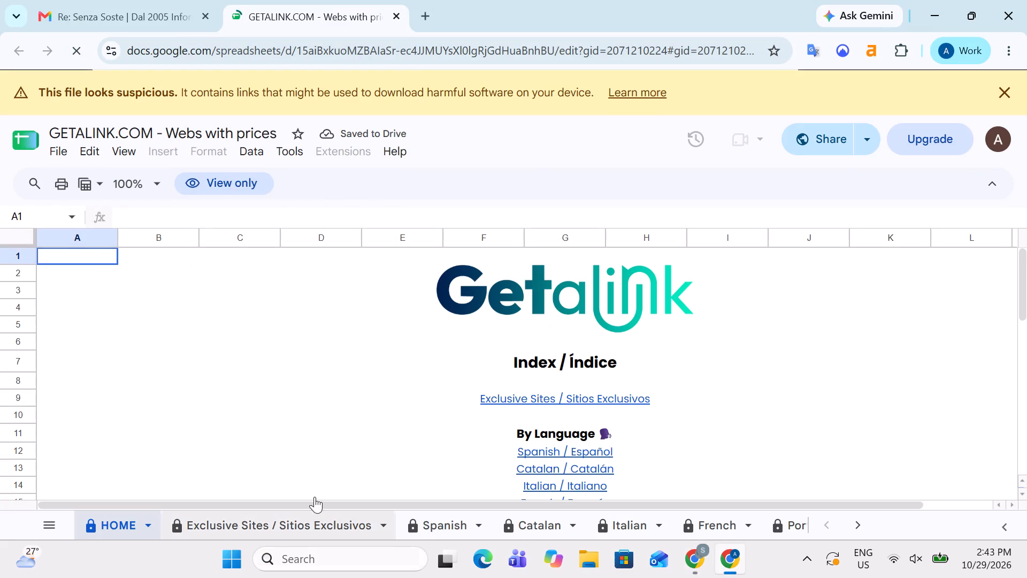
pyautogui.hotkey('ctrl', 'f')
pyautogui.hotkey('ctrl', 'v')
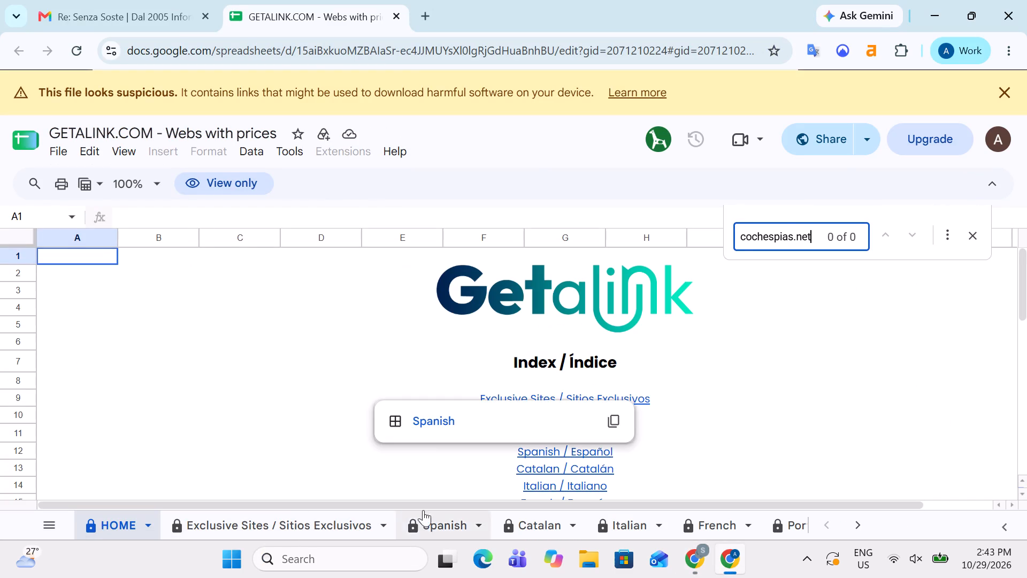
pyautogui.click(287, 528)
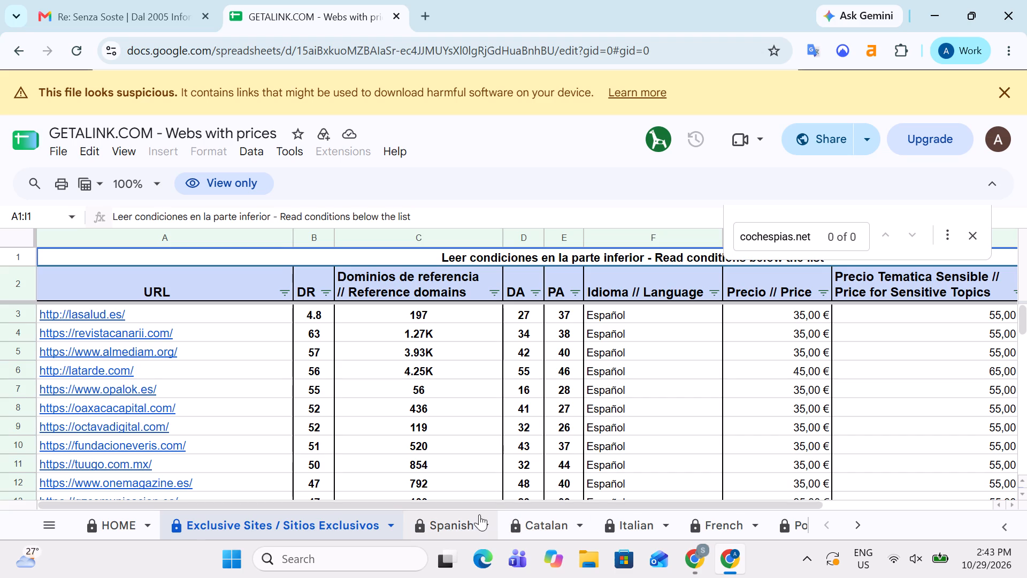
pyautogui.click(464, 521)
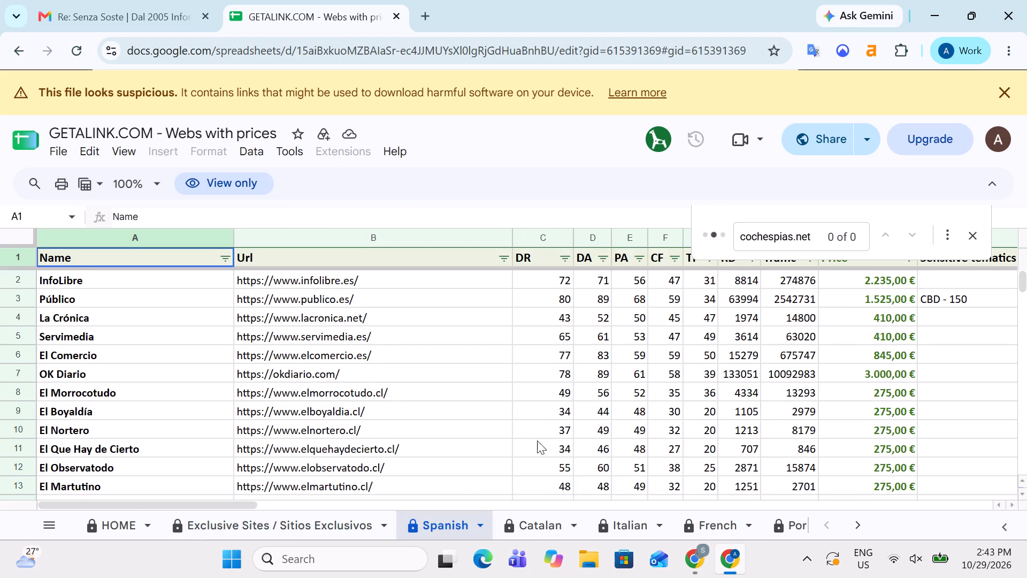
pyautogui.click(916, 232)
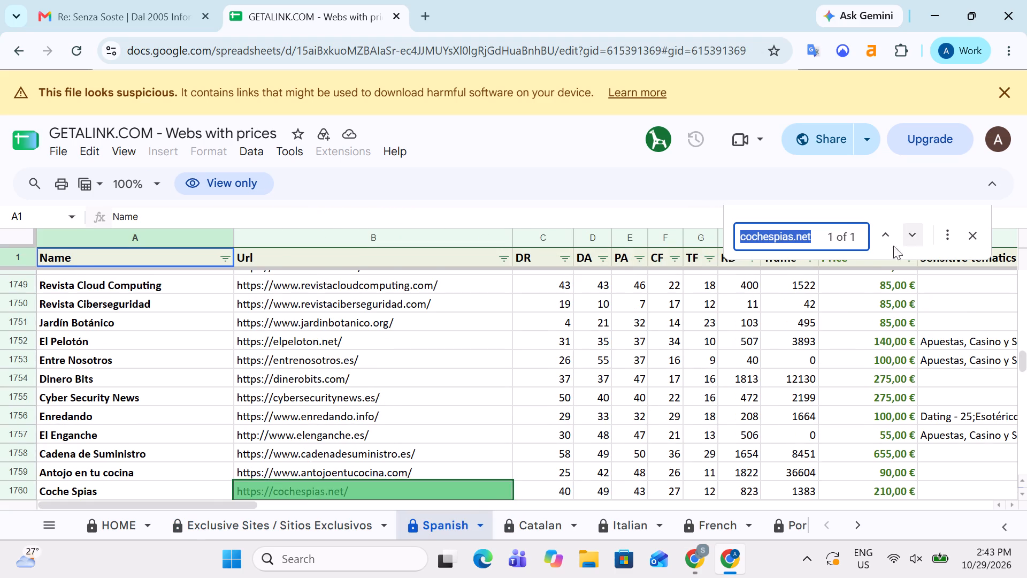
# Examine the Coche Spias row in the Spanish sheet for its price and accepted sensitive topics.
pyautogui.click(542, 488)
pyautogui.press('Right')
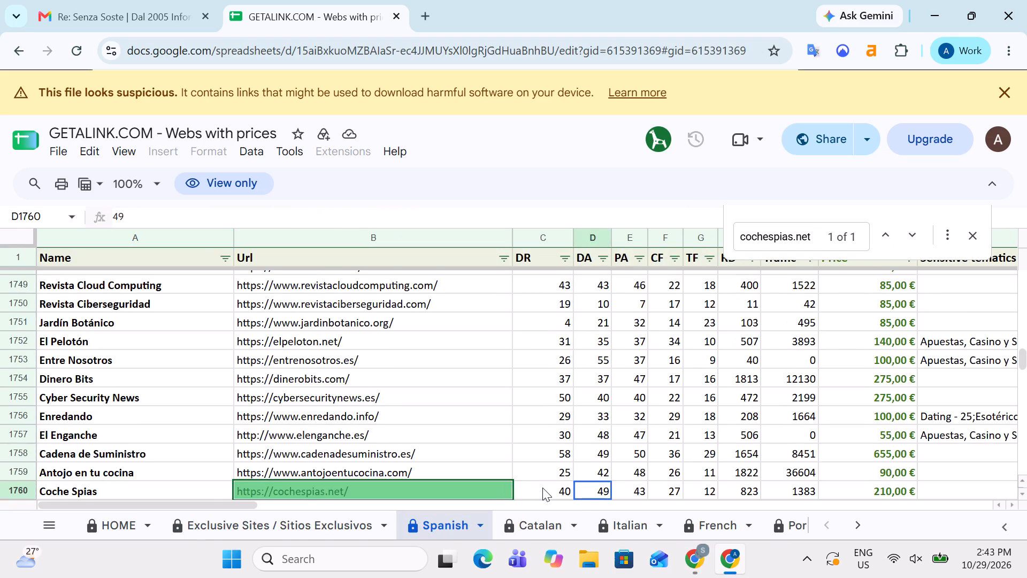
pyautogui.press('Right')
pyautogui.press('Right')
pyautogui.press('Right')
pyautogui.press('Right')
pyautogui.press('Right')
pyautogui.press('Right')
pyautogui.press('Right')
pyautogui.press('Right')
pyautogui.press('Left')
pyautogui.press('Left')
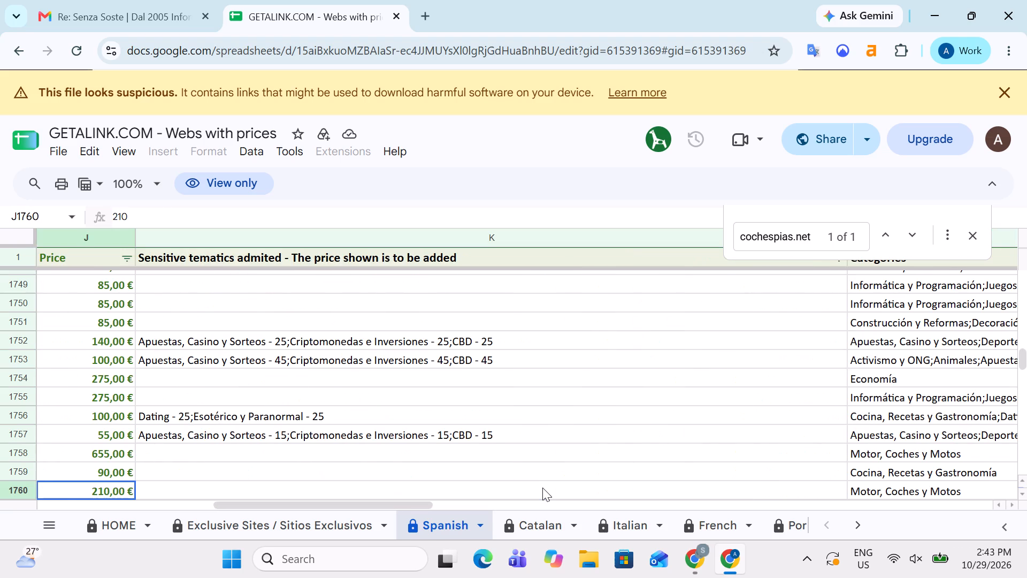
pyautogui.press('Right')
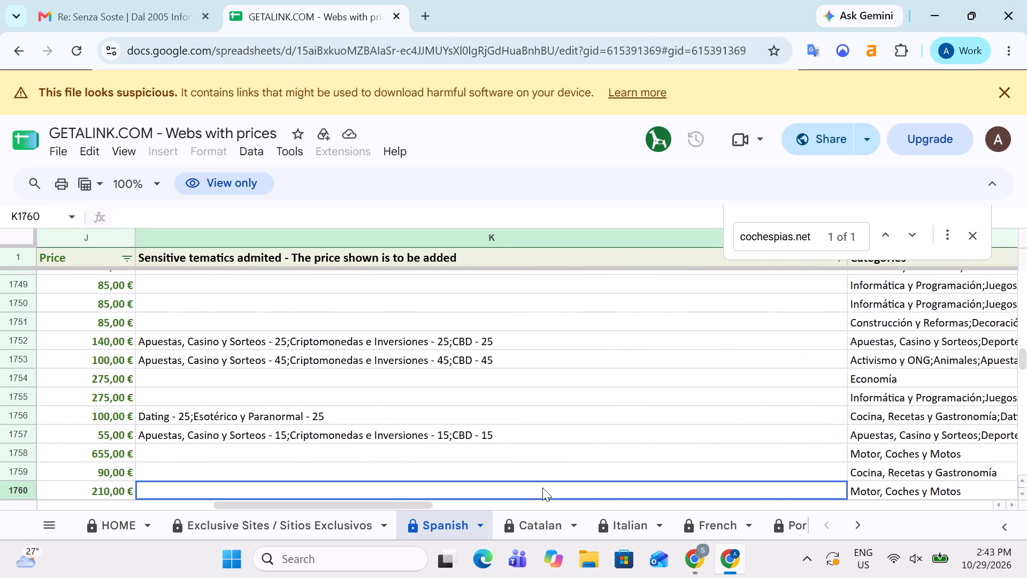
pyautogui.press('Right')
pyautogui.press('Right')
pyautogui.press('Left')
pyautogui.press('Right')
pyautogui.press('Right')
pyautogui.press('Right')
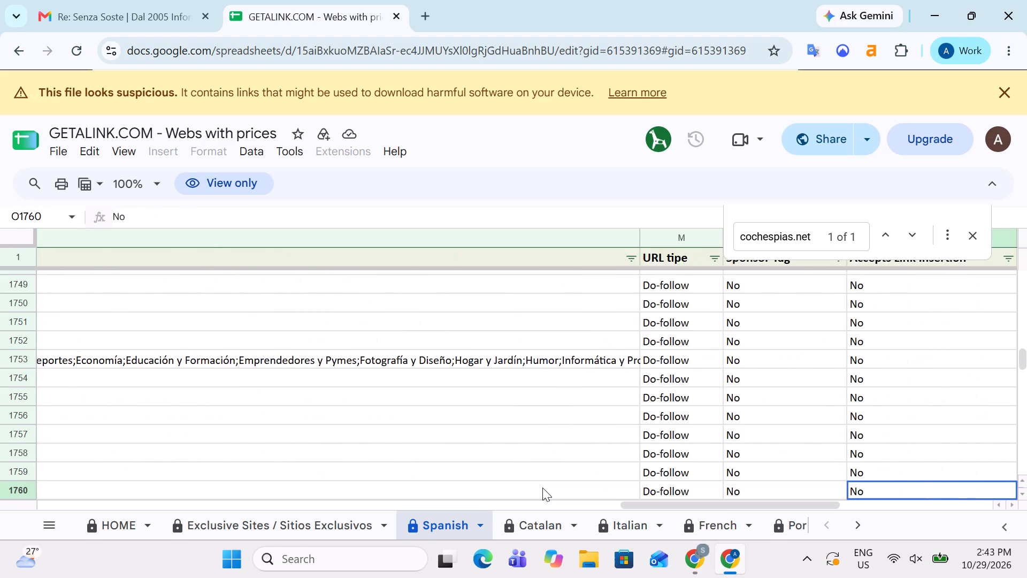
pyautogui.press('Right')
pyautogui.press('Left')
pyautogui.press('Left')
pyautogui.press('Left')
pyautogui.press('Left')
pyautogui.press('Left')
pyautogui.press('Left')
pyautogui.press('Left')
pyautogui.press('Left')
pyautogui.press('Left')
pyautogui.press('Left')
pyautogui.press('Left')
pyautogui.press('Right')
pyautogui.press('Right')
pyautogui.press('Right')
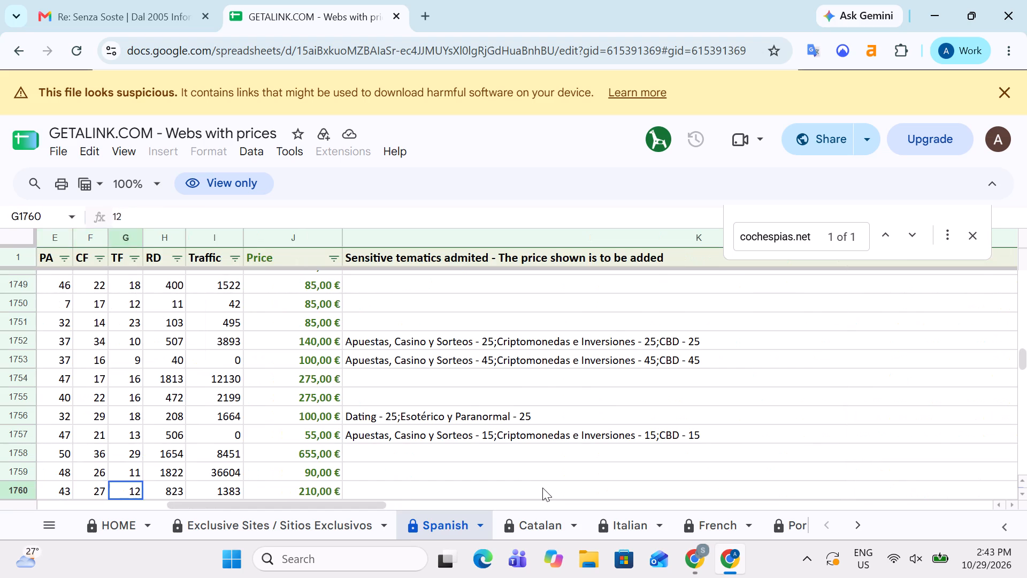
pyautogui.press('Right')
pyautogui.press('Right')
pyautogui.press('Right')
pyautogui.press('Left')
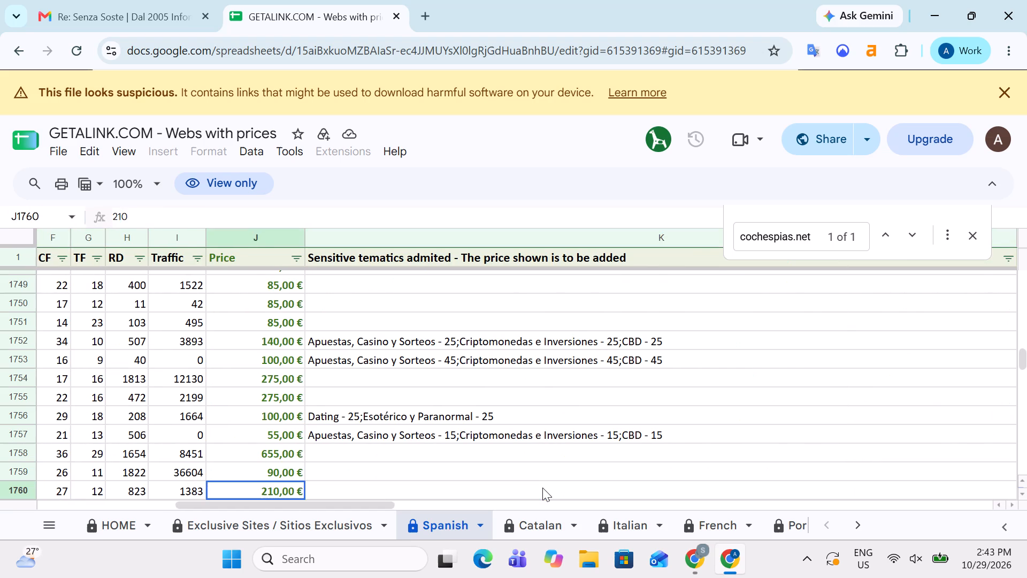
pyautogui.press('Right')
pyautogui.press('Right')
pyautogui.press('Right')
pyautogui.press('Right')
pyautogui.press('Right')
pyautogui.press('Right')
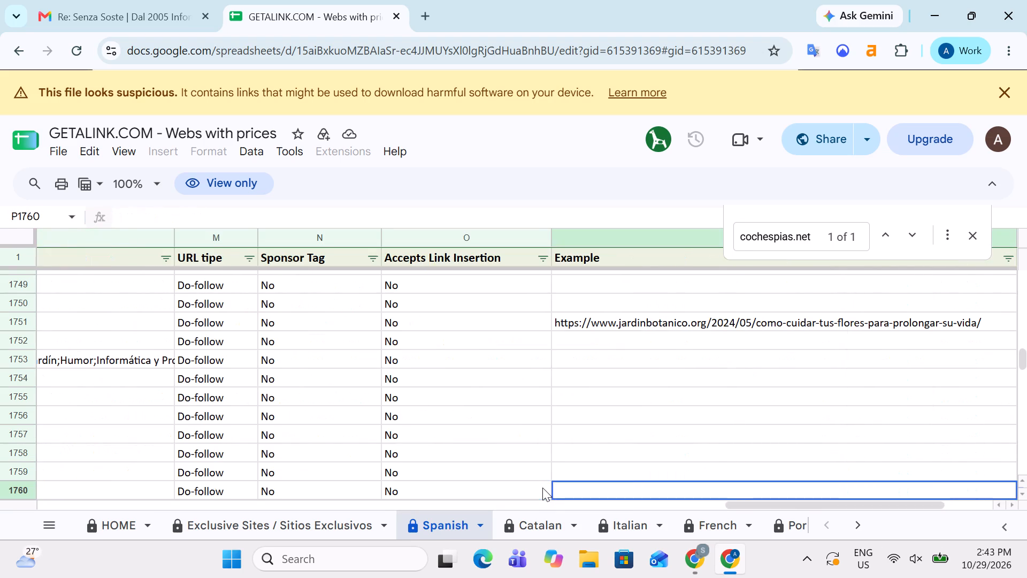
pyautogui.press('Left')
pyautogui.press('Left')
pyautogui.press('Left')
pyautogui.press('Left')
pyautogui.press('Left')
pyautogui.press('Left')
pyautogui.press('Left')
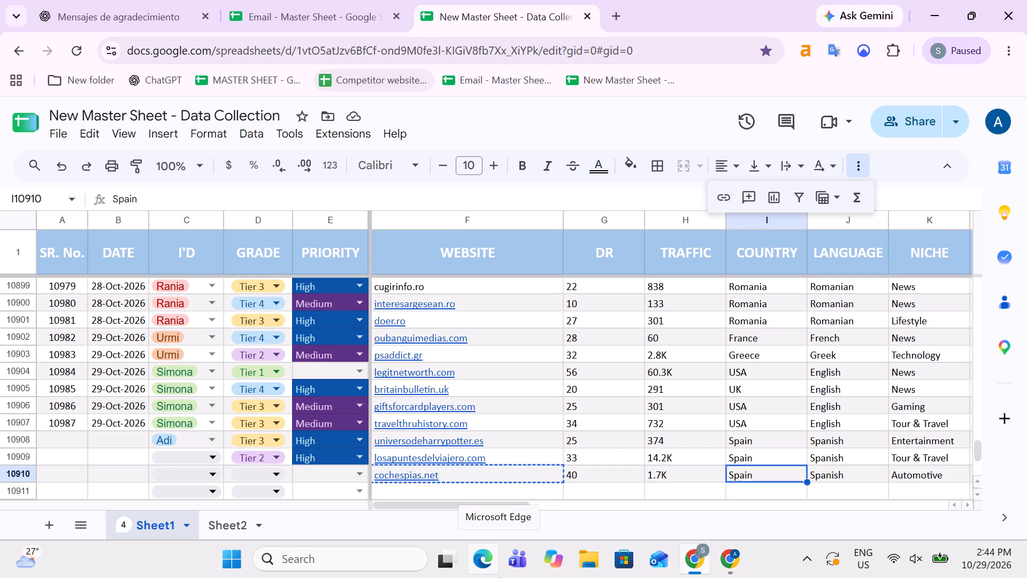
pyautogui.press('Right')
pyautogui.press('Right')
pyautogui.press('Right')
pyautogui.press('Right')
pyautogui.press('Right')
pyautogui.press('Right')
pyautogui.press('Left')
pyautogui.press('Left')
pyautogui.press('Left')
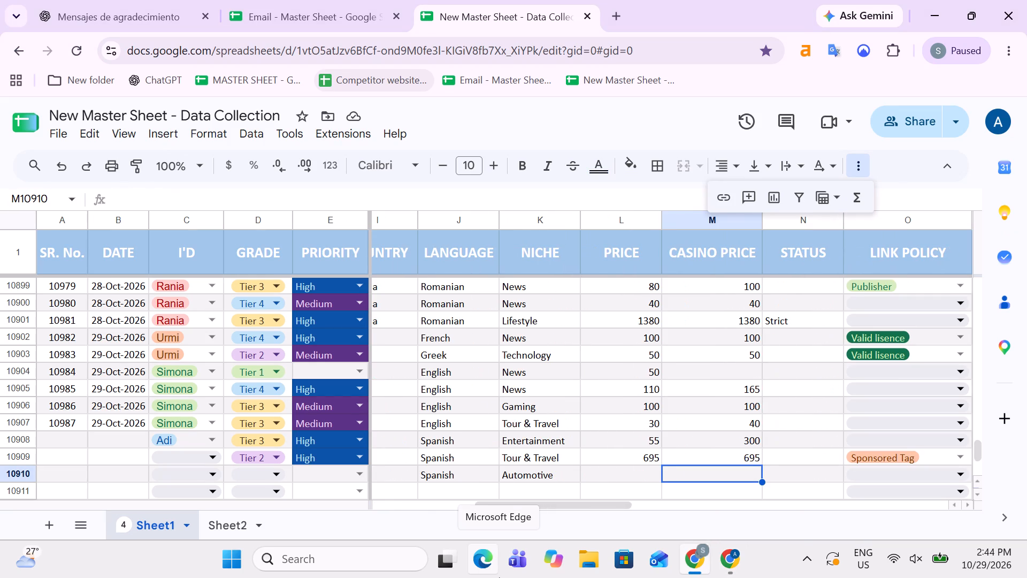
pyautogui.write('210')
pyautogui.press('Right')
# Enter the important note "Casino Price can;t able to confirm" for cochespias.net in row 10910.
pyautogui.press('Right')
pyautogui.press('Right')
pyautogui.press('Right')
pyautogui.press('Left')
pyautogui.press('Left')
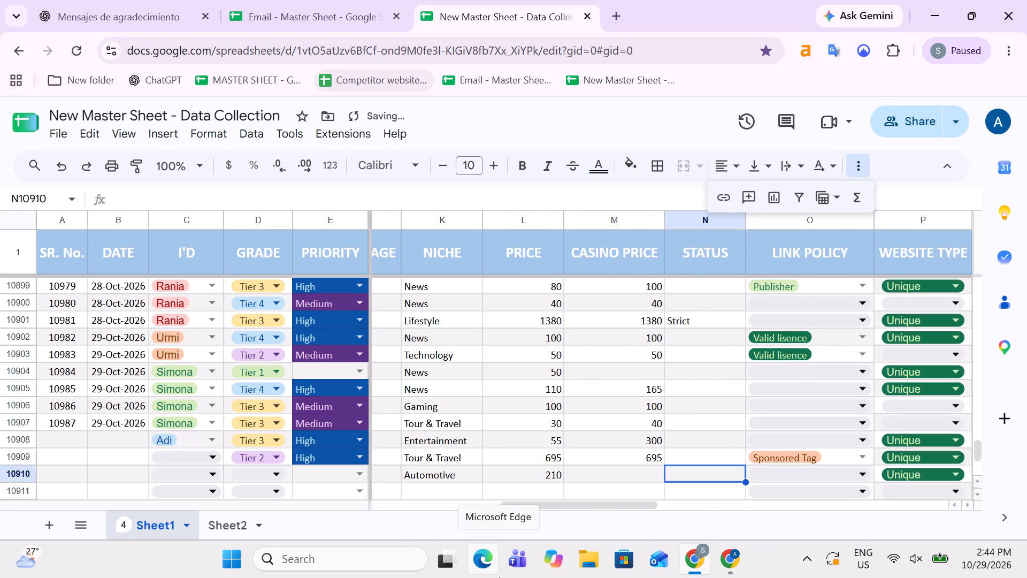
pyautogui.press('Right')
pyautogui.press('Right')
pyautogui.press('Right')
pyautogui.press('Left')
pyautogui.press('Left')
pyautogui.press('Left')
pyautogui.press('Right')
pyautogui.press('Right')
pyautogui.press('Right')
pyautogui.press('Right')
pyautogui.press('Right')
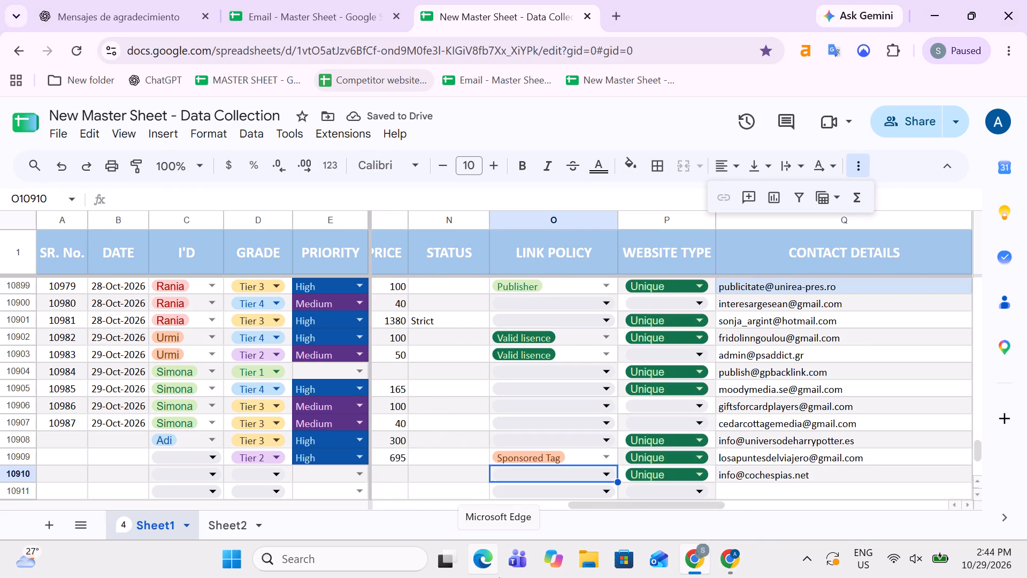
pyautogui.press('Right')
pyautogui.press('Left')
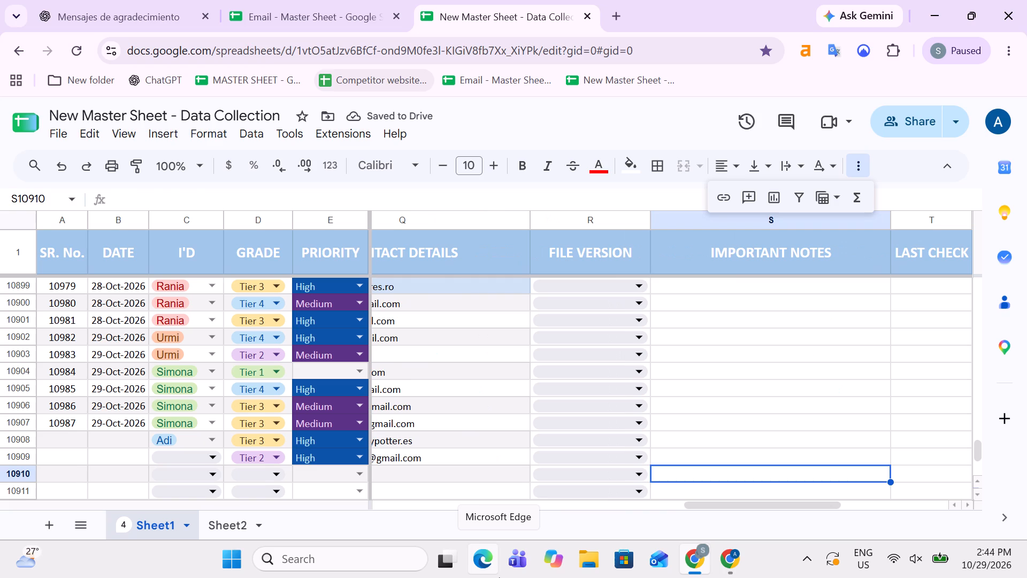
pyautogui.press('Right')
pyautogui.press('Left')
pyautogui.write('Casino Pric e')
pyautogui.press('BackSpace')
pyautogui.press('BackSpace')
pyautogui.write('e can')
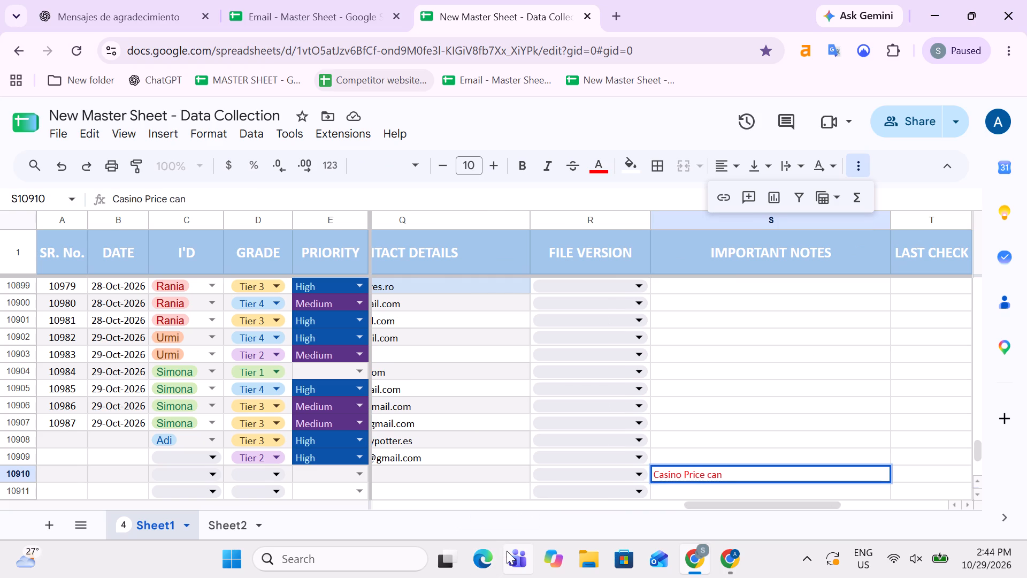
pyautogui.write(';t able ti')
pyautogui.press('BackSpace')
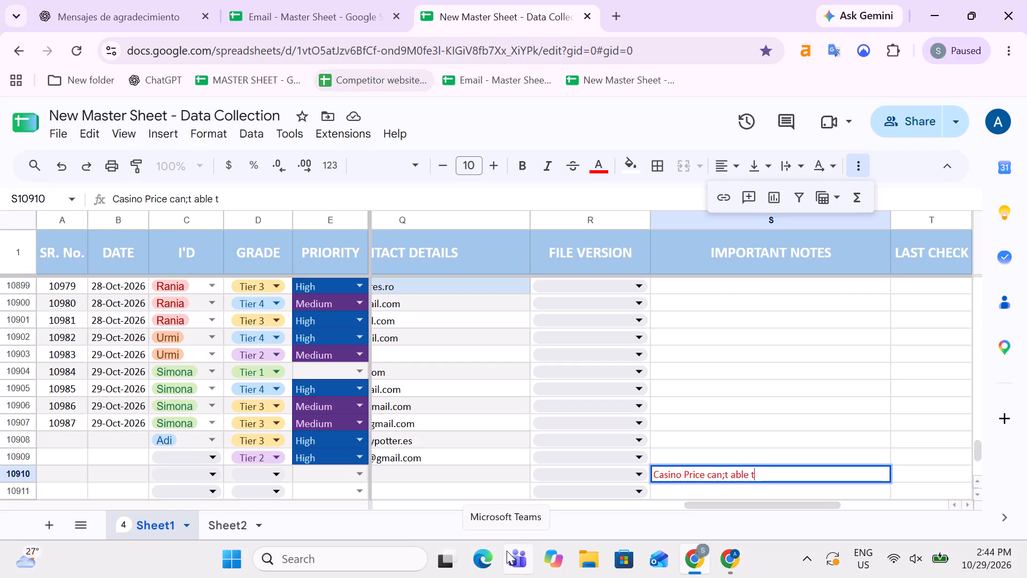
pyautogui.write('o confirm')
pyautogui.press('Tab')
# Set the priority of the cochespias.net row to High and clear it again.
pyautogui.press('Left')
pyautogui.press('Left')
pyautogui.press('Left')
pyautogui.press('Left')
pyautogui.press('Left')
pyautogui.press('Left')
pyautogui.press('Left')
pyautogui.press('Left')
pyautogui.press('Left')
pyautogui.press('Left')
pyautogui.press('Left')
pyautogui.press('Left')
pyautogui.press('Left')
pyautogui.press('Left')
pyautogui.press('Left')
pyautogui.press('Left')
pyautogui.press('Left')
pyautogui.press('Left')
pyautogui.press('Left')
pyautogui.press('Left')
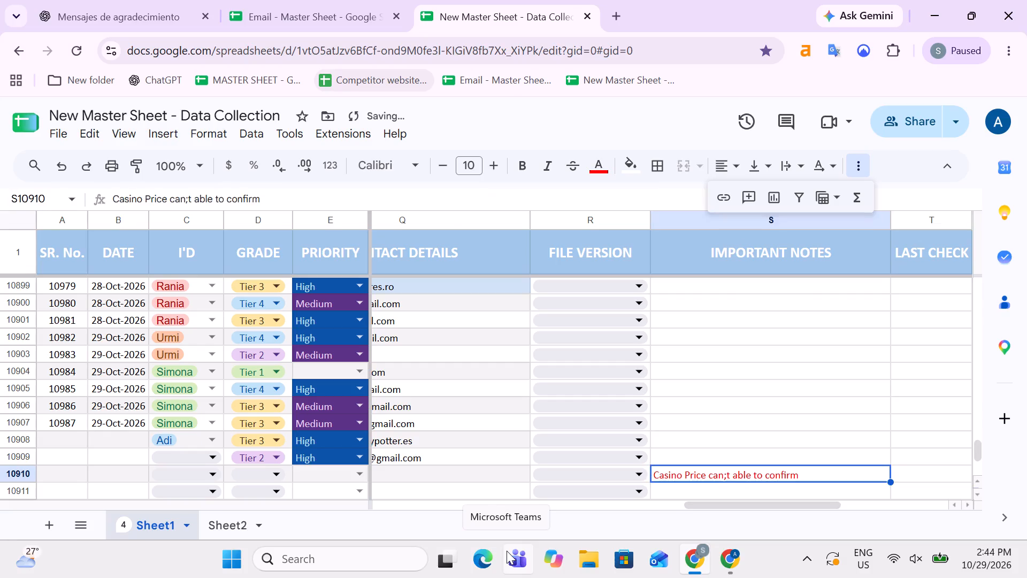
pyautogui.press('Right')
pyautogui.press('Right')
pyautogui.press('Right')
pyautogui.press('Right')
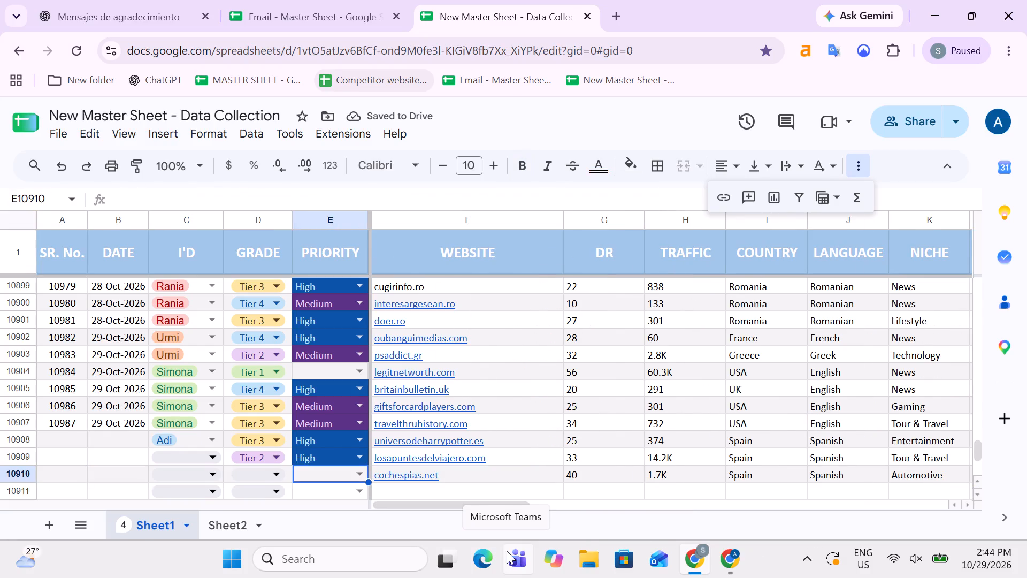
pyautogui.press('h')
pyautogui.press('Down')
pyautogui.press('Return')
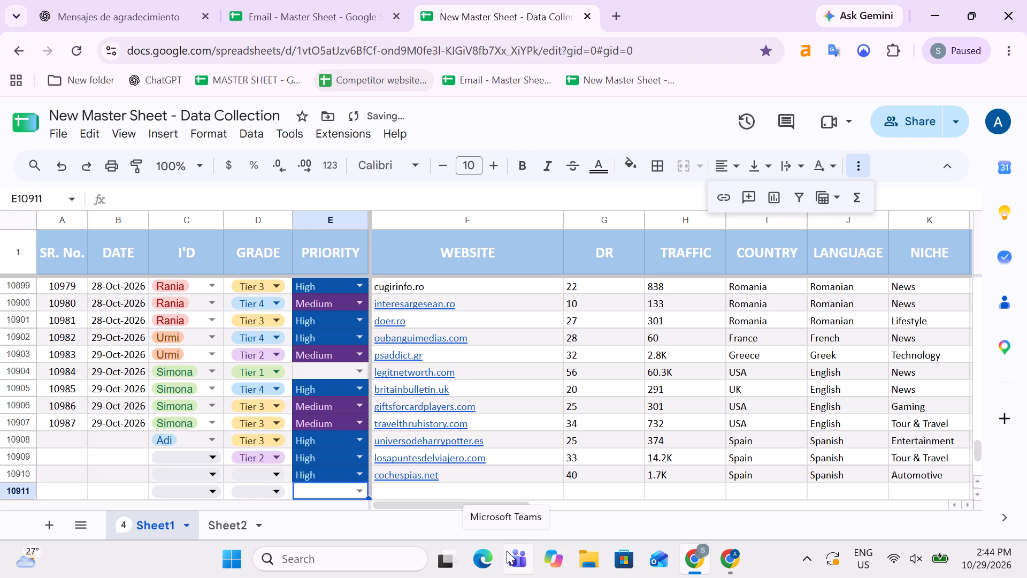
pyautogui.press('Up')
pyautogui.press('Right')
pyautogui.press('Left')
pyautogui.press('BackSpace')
# Set the grade of the cochespias.net row to Tier 1.
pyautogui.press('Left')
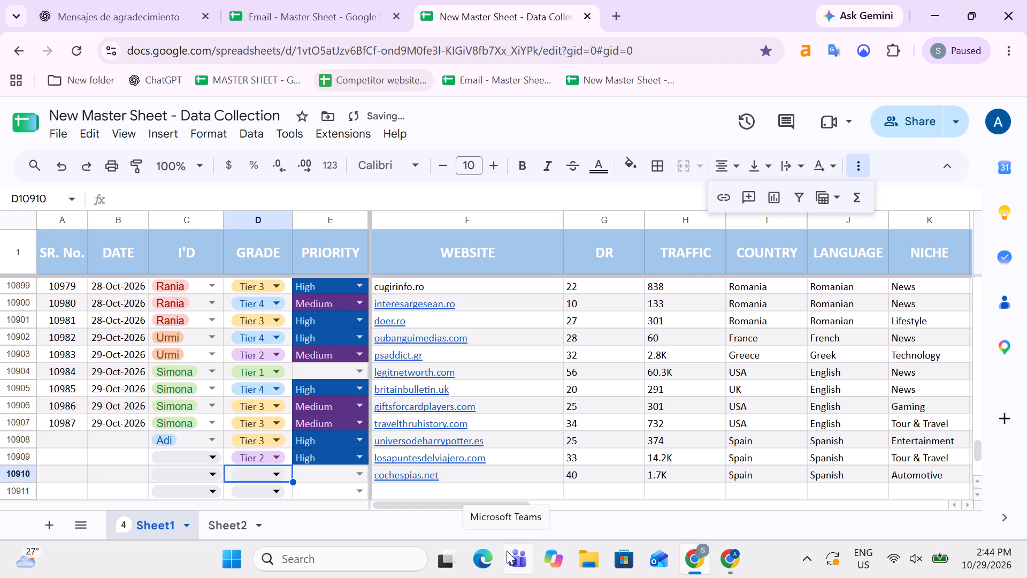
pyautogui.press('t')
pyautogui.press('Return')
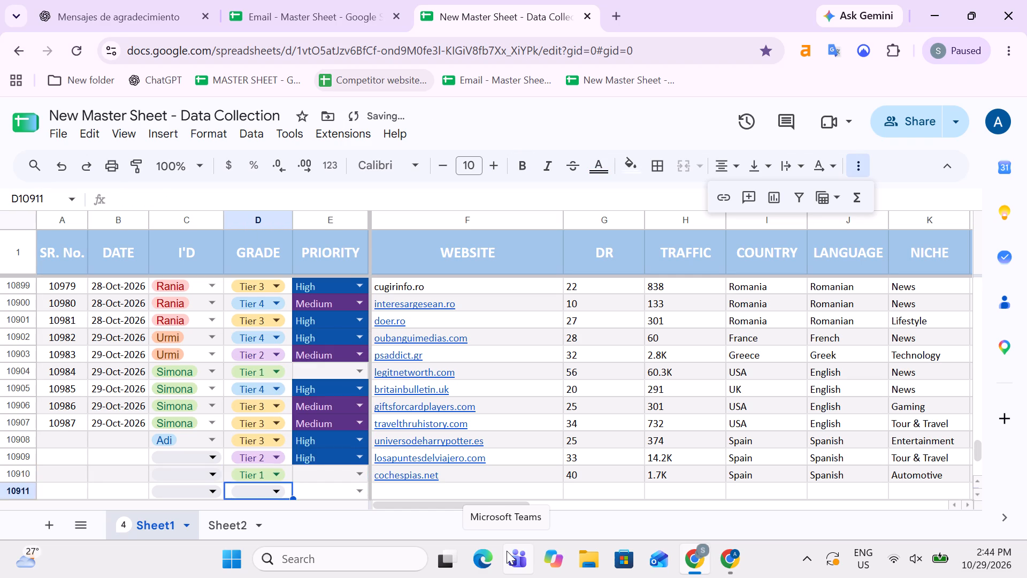
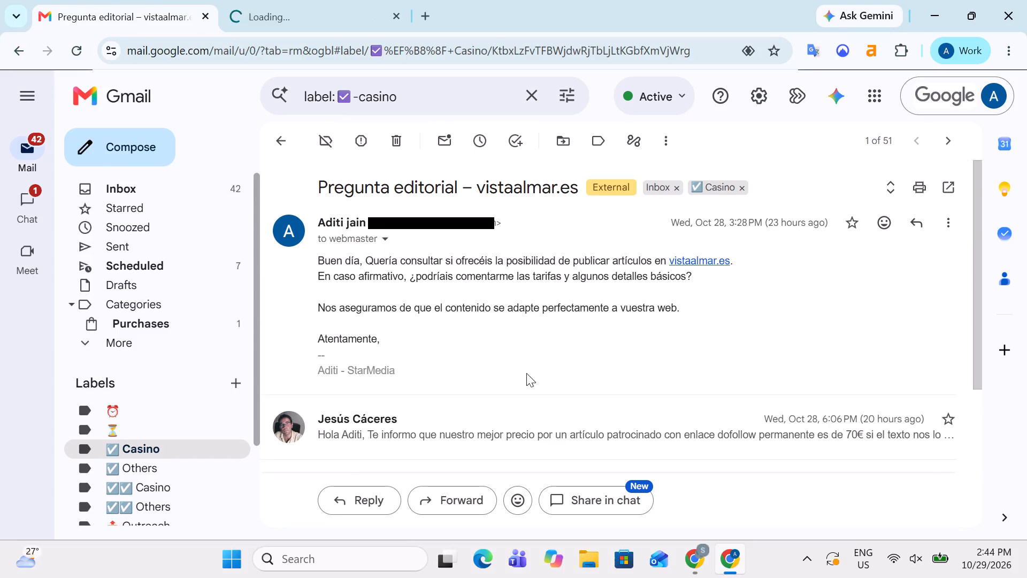
pyautogui.press('Down')
pyautogui.press('Down')
pyautogui.press('Down')
pyautogui.press('Down')
pyautogui.press('Down')
pyautogui.press('Down')
pyautogui.press('Down')
pyautogui.press('Down')
pyautogui.press('Down')
pyautogui.press('Down')
pyautogui.press('Down')
pyautogui.press('Down')
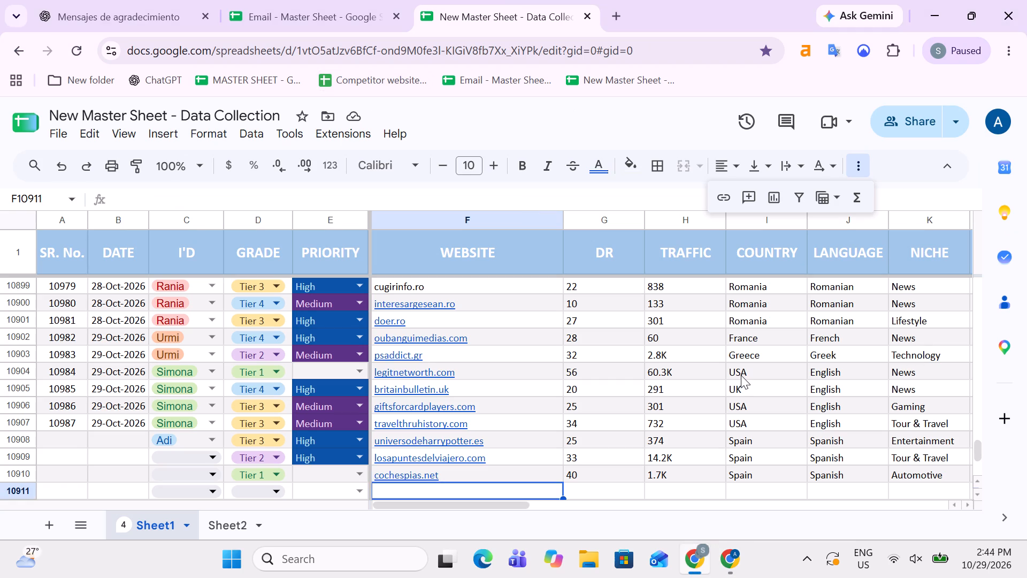
pyautogui.press('Up')
pyautogui.press('Up')
pyautogui.press('Up')
pyautogui.press('Up')
pyautogui.press('Up')
pyautogui.press('Up')
pyautogui.press('Up')
pyautogui.press('Up')
pyautogui.press('Up')
pyautogui.press('Up')
pyautogui.press('Up')
pyautogui.press('Up')
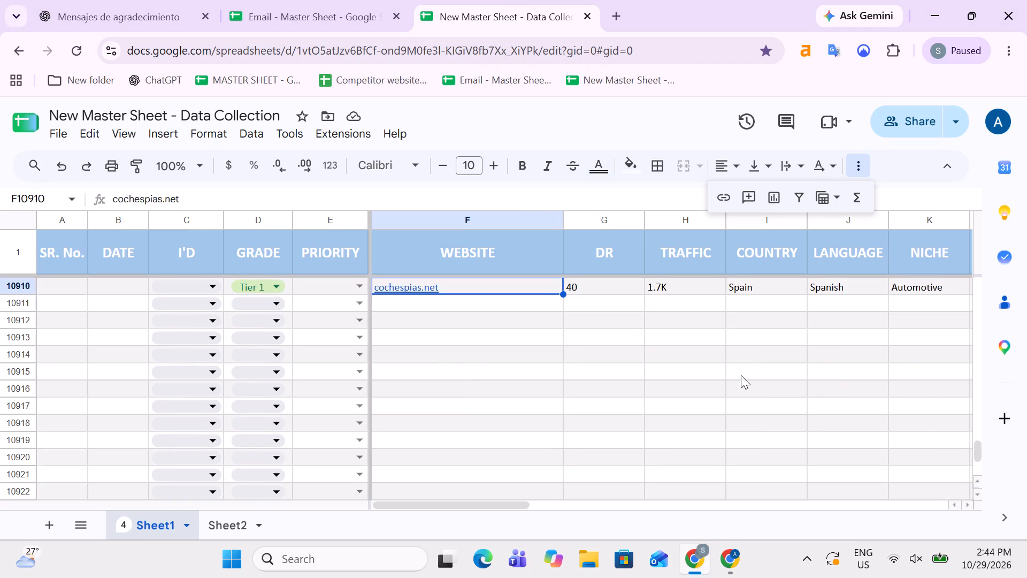
pyautogui.press('Up')
pyautogui.press('Up')
pyautogui.press('Down')
pyautogui.press('Down')
pyautogui.press('Down')
pyautogui.press('Right')
pyautogui.press('Left')
pyautogui.hotkey('alt', 'Tab')
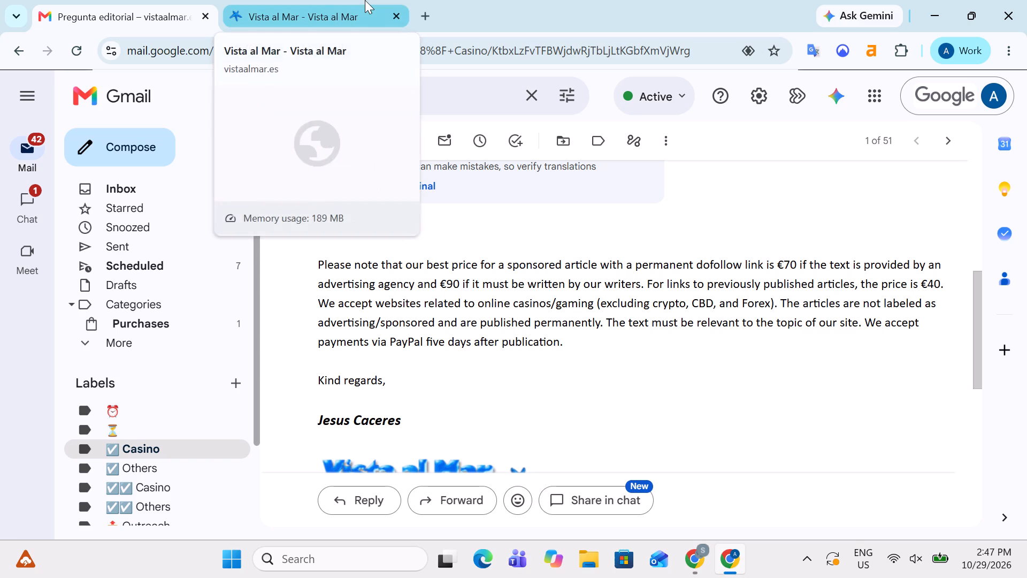
# Copy the domain vistaalmar.es from the opened Vista al Mar site into the Website column of row 10911 in the New Master Sheet.
pyautogui.click(296, 0)
pyautogui.click(272, 52)
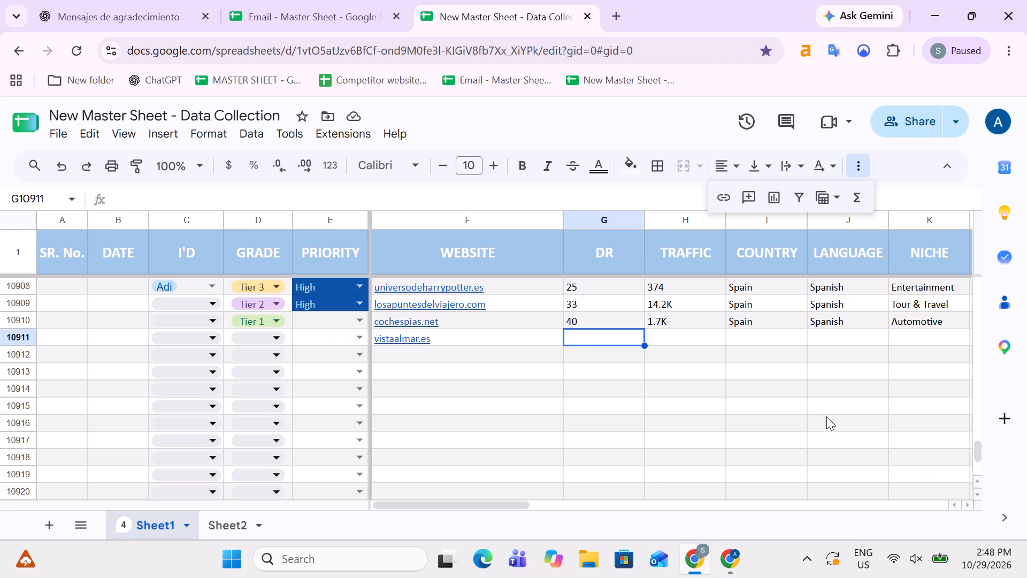
pyautogui.write('38')
pyautogui.press('Right')
pyautogui.press('2')
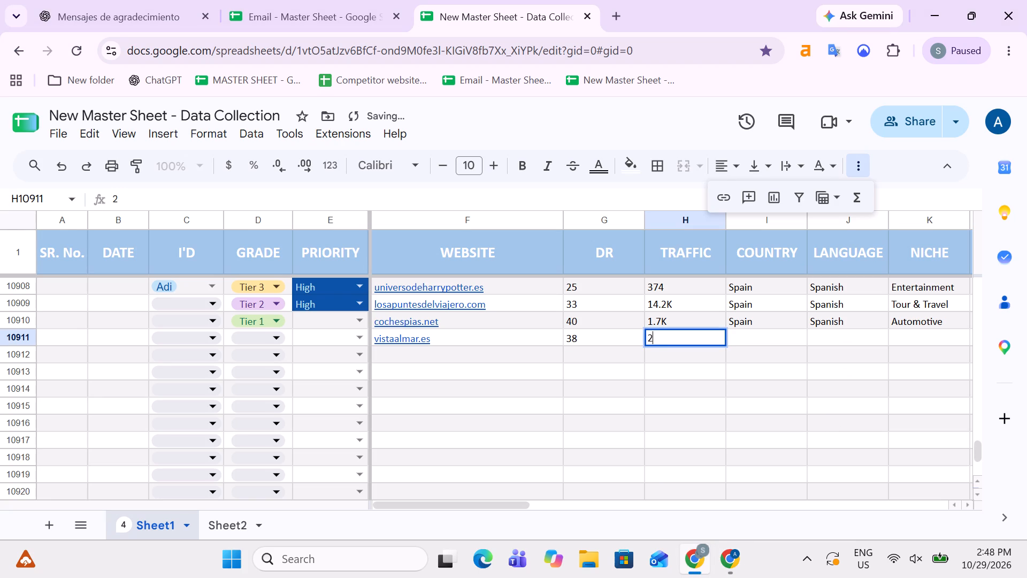
pyautogui.hotkey('shift', 'k')
pyautogui.press('Right')
pyautogui.hotkey('shift', 's')
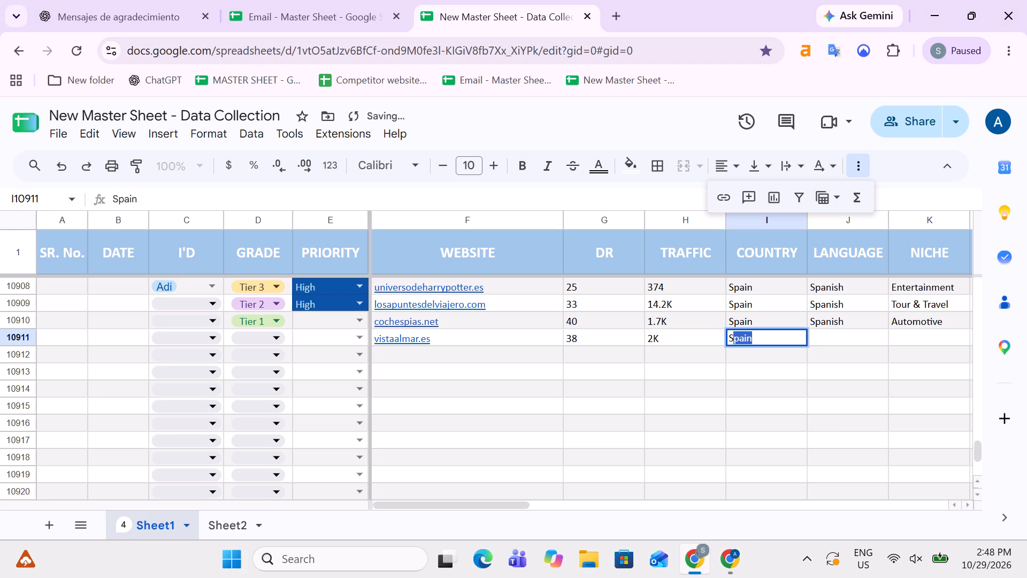
pyautogui.press('Right')
pyautogui.write('Sp')
pyautogui.press('Right')
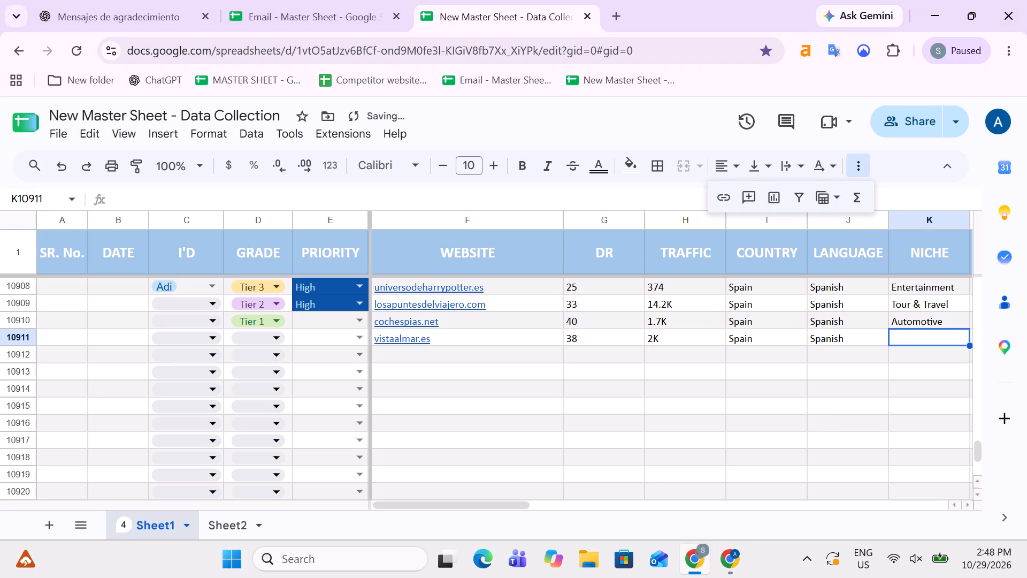
# Look over the Vista al Mar homepage topics and record the vistaalmar.es niche as Informational.
pyautogui.hotkey('alt', 'Tab')
pyautogui.click(0, 355)
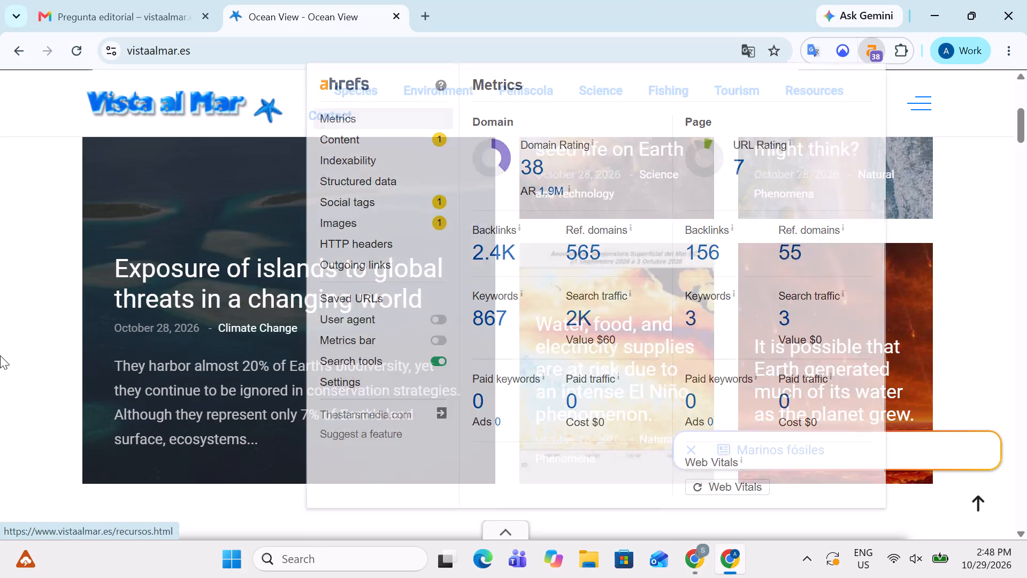
pyautogui.scroll(-3, 352, 380)
pyautogui.scroll(-11, 545, 386)
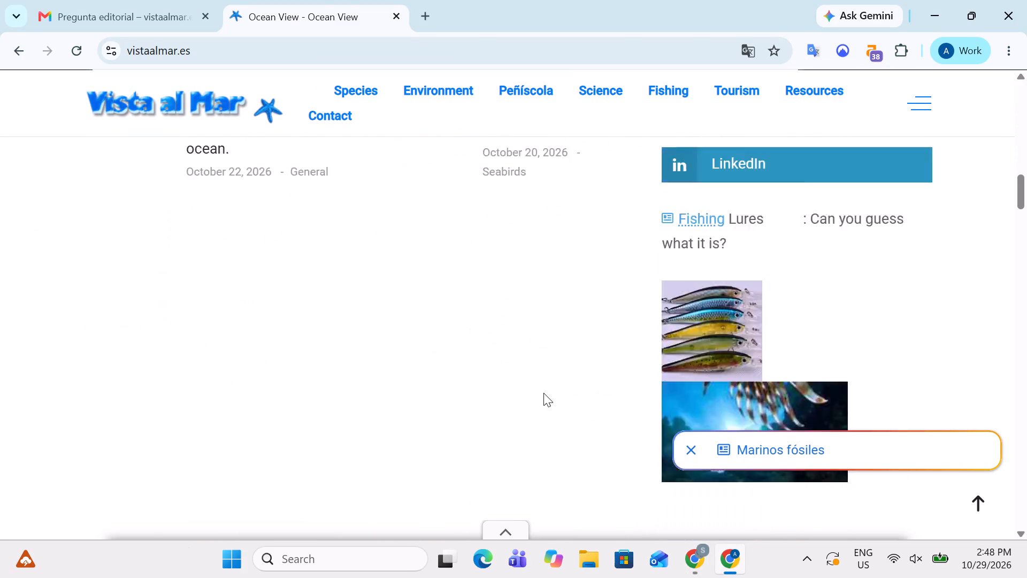
pyautogui.scroll(20, 543, 393)
pyautogui.scroll(8, 543, 393)
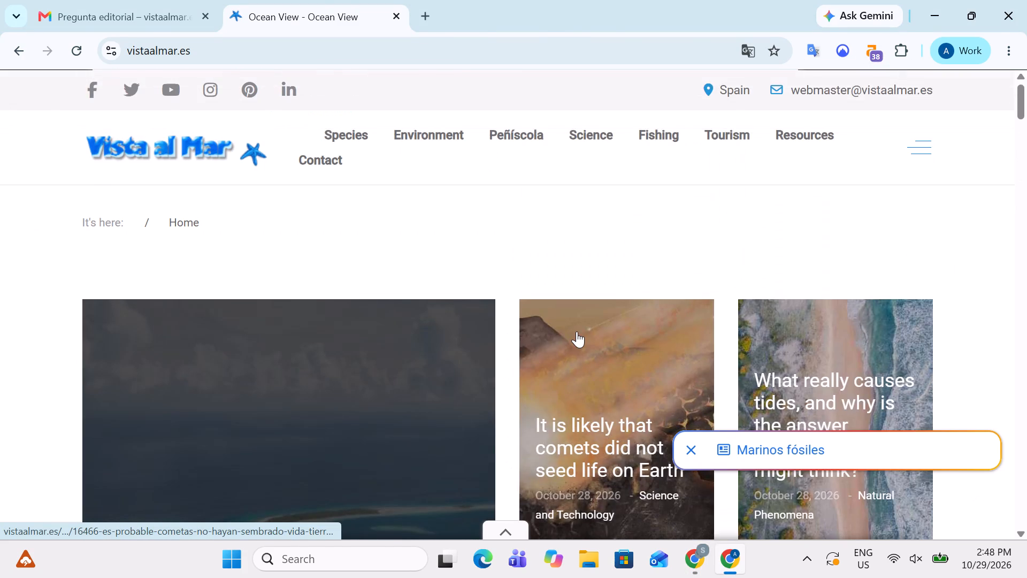
pyautogui.hotkey('alt', 'Tab')
pyautogui.write('inf')
pyautogui.press('Right')
pyautogui.press('Right')
pyautogui.press('Right')
pyautogui.press('Left')
pyautogui.press('Left')
# Examine the section list in the Vista al Mar site's expandable navigation, and close it.
pyautogui.hotkey('alt', 'Tab')
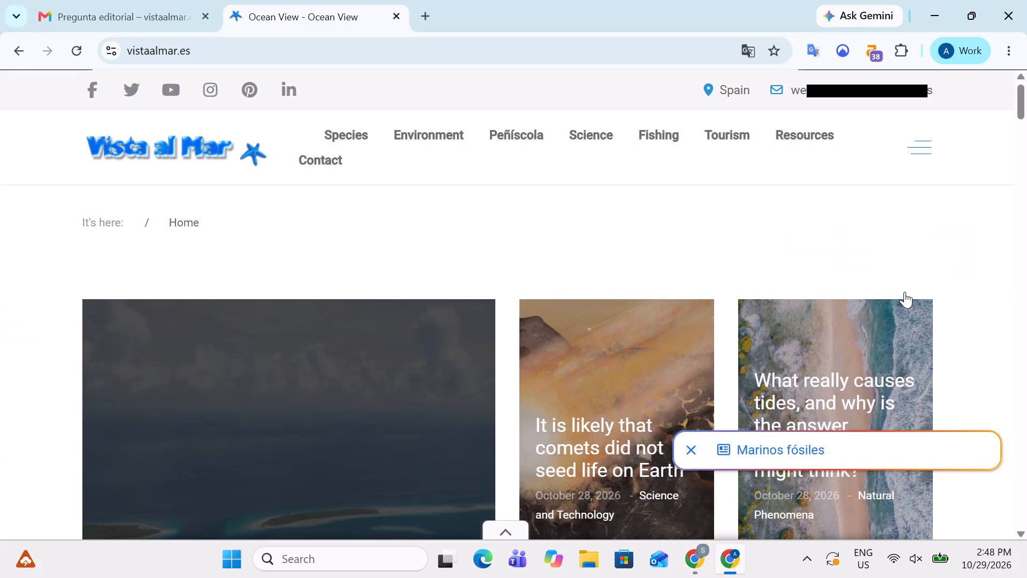
pyautogui.scroll(6, 957, 223)
pyautogui.click(928, 142)
pyautogui.scroll(-4, 77, 193)
pyautogui.scroll(-7, 101, 315)
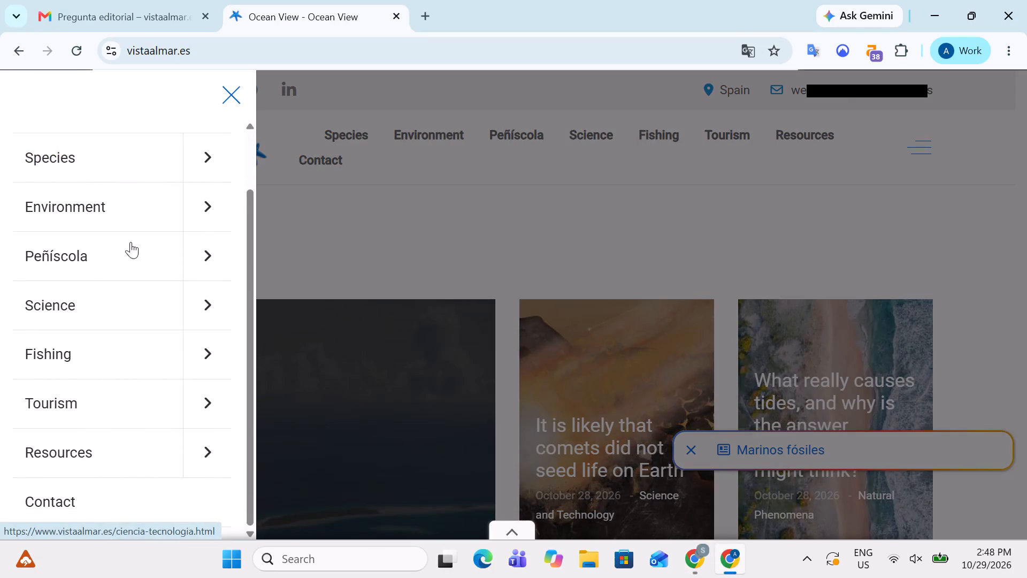
pyautogui.click(225, 104)
# Search the Vista al Mar site for Casino777 and open the article on the history of gambling ships.
pyautogui.scroll(-6, 779, 313)
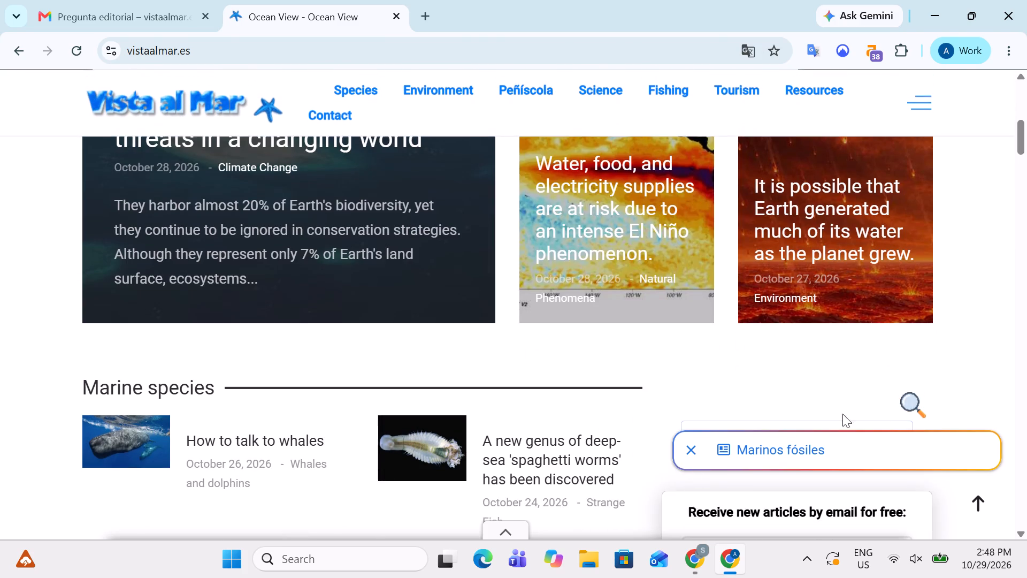
pyautogui.scroll(-2, 877, 382)
pyautogui.click(781, 283)
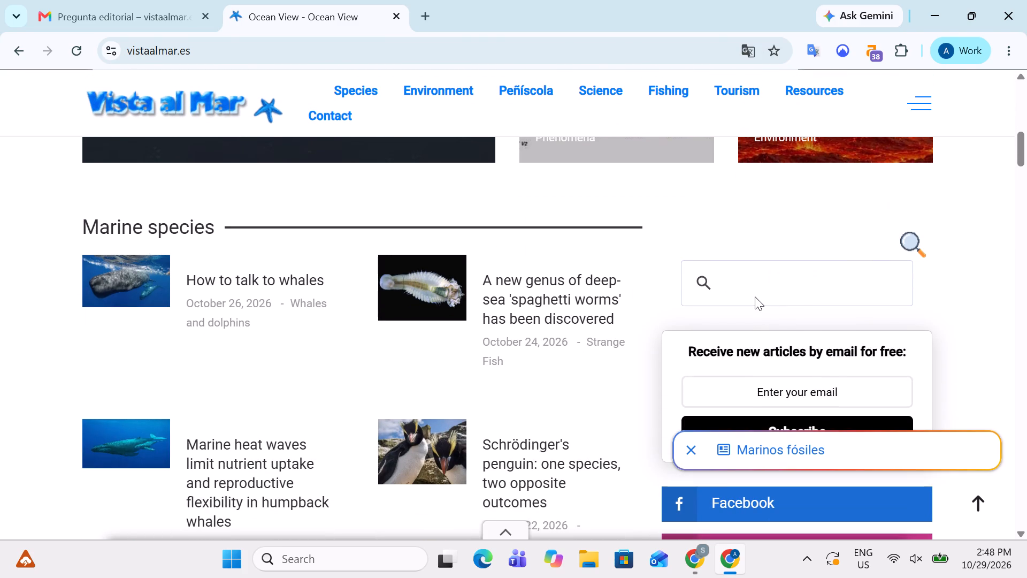
pyautogui.write('Casu')
pyautogui.press('BackSpace')
pyautogui.write('ino777')
pyautogui.press('Return')
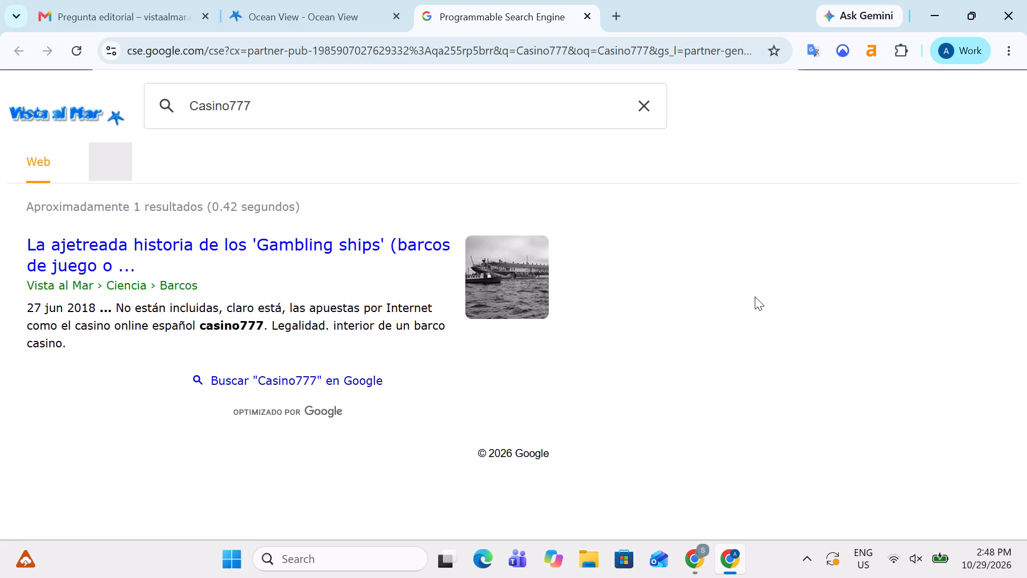
pyautogui.keyDown('ctrl'); pyautogui.click(390, 241); pyautogui.keyUp('ctrl')
pyautogui.click(631, 0)
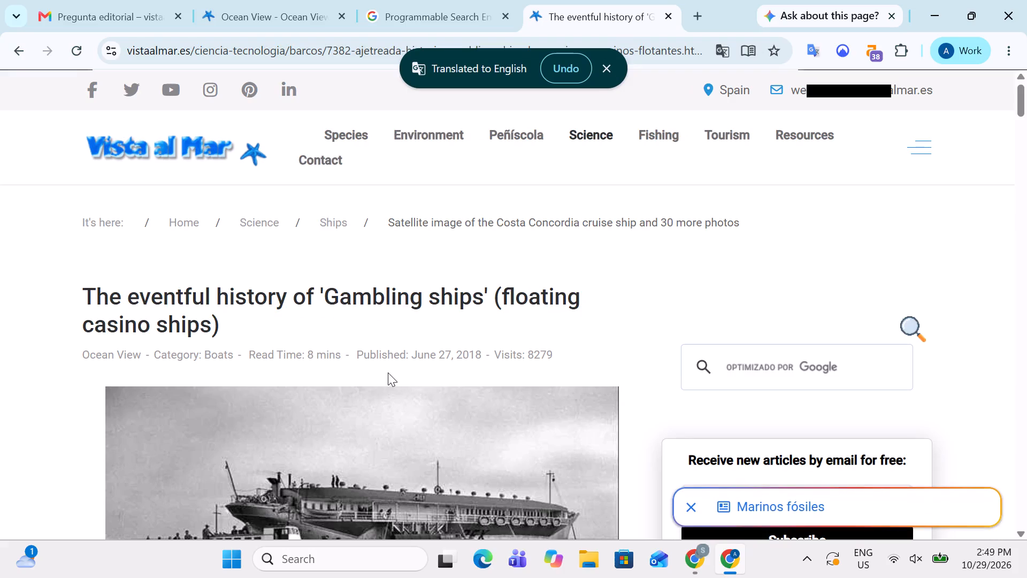
# Examine the gambling ships article for its Casino777 mention and link, and close the Vista al Mar pages.
pyautogui.scroll(-2, 396, 333)
pyautogui.scroll(-5, 404, 424)
pyautogui.scroll(-4, 377, 385)
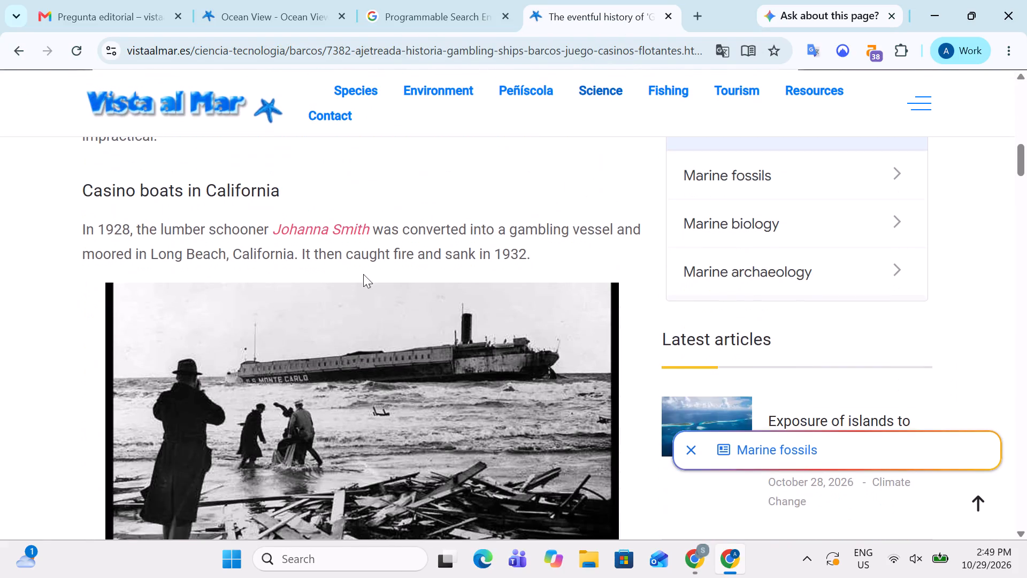
pyautogui.scroll(-5, 393, 233)
pyautogui.scroll(-1, 429, 347)
pyautogui.scroll(-3, 493, 346)
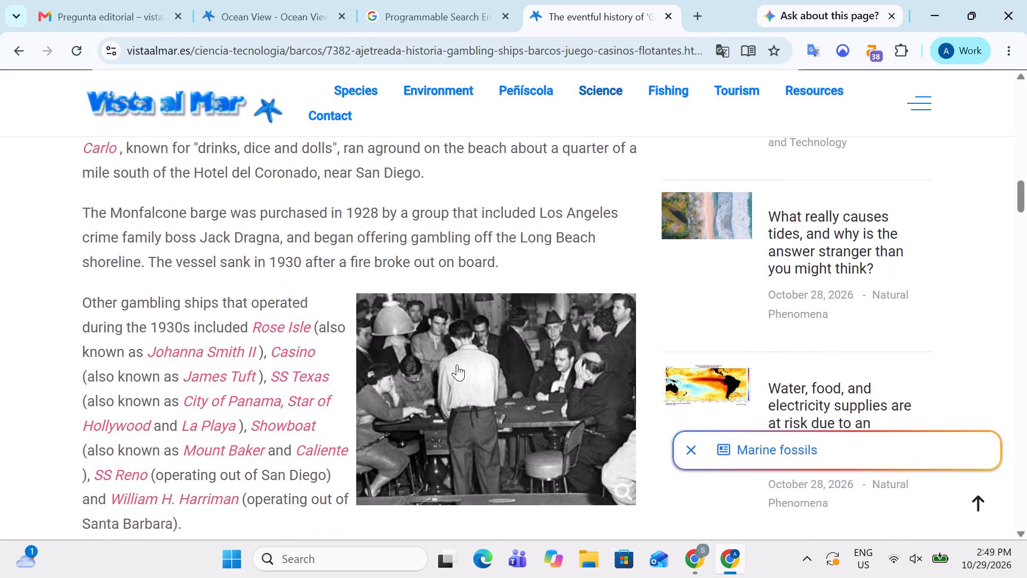
pyautogui.scroll(-2, 457, 364)
pyautogui.scroll(-7, 380, 336)
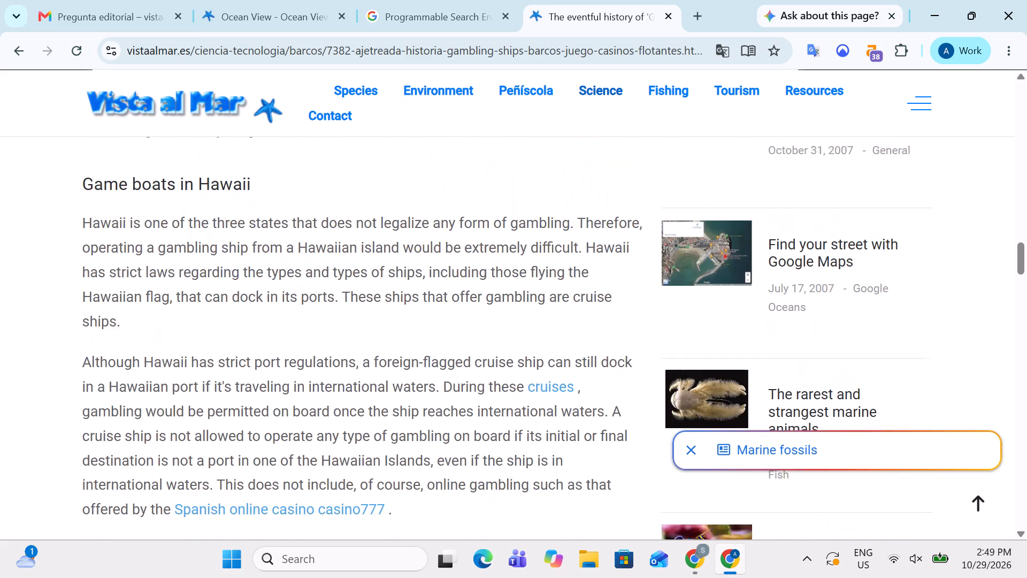
pyautogui.scroll(-1, 370, 352)
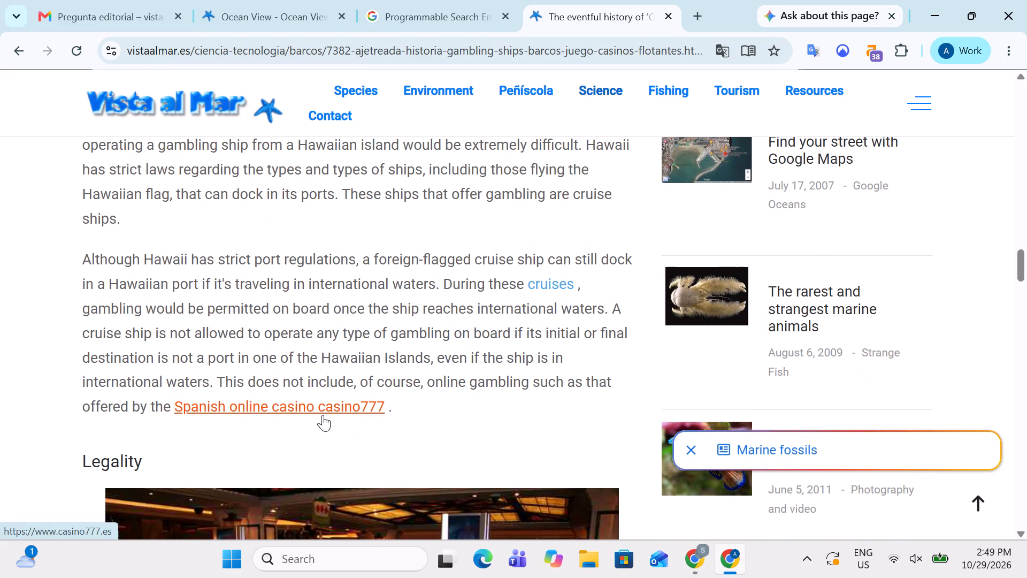
pyautogui.click(669, 21)
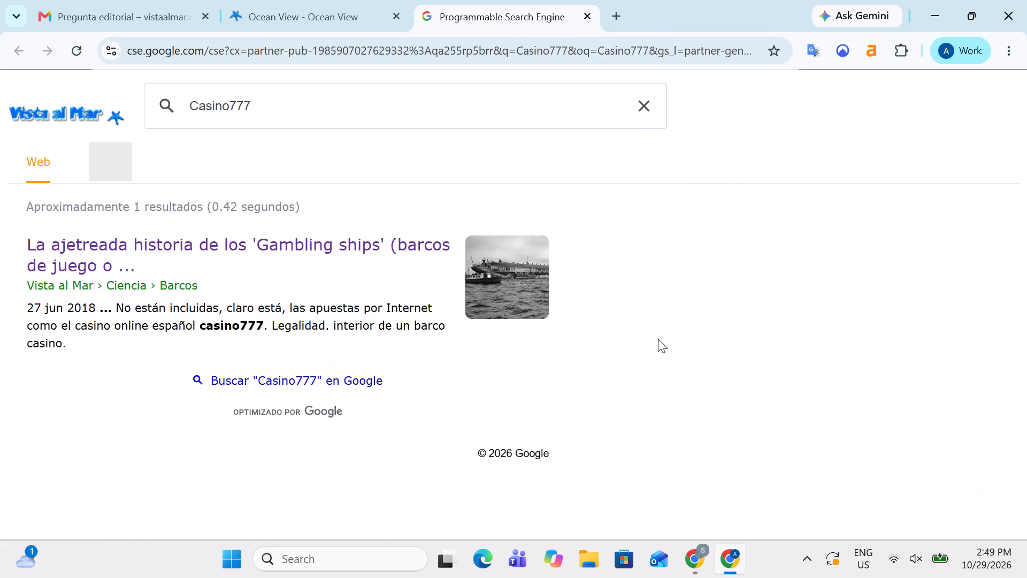
pyautogui.click(587, 12)
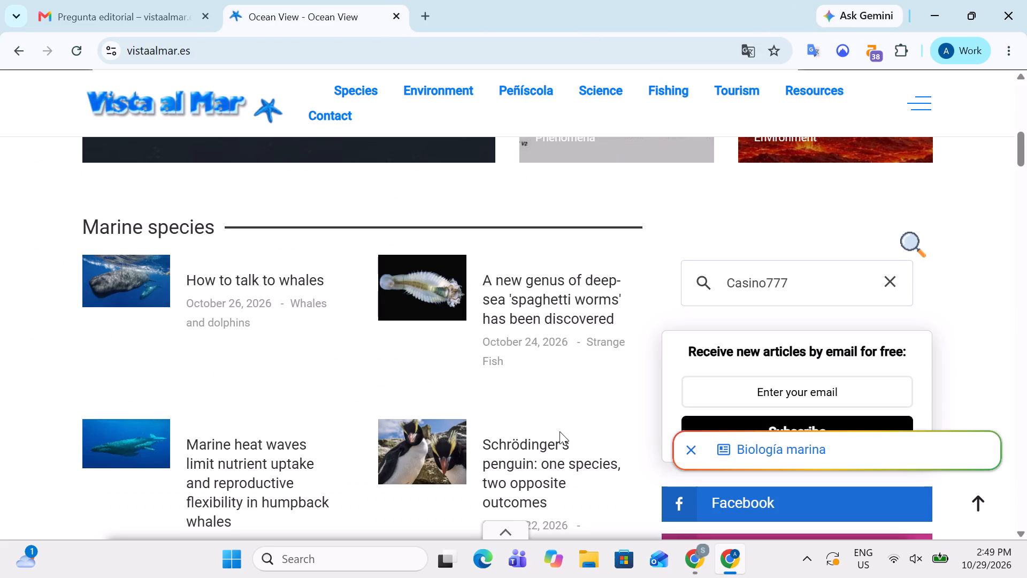
pyautogui.click(402, 17)
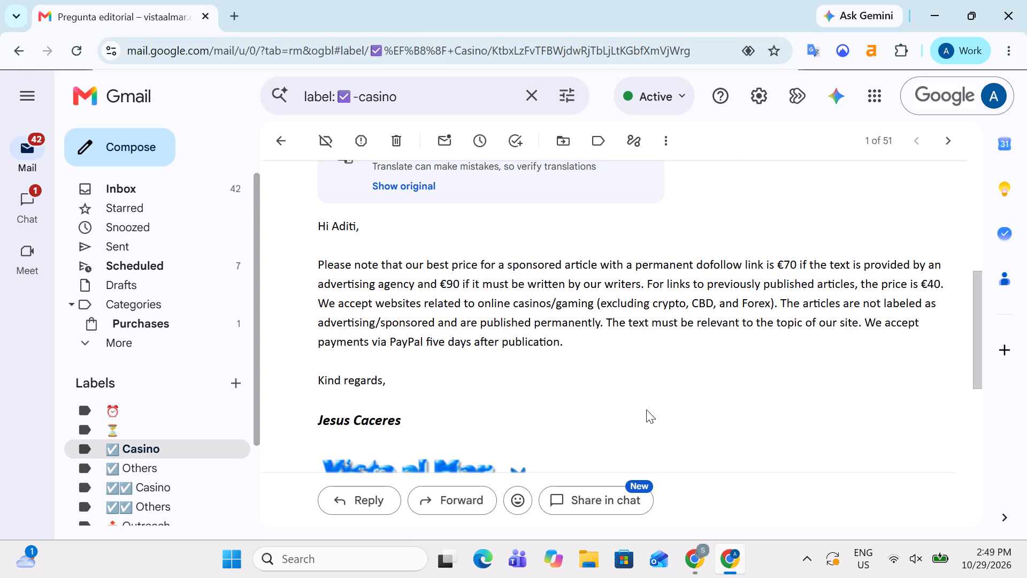
# Record a price of 70 and a casino price of 70 for vistaalmar.es in the New Master Sheet.
pyautogui.hotkey('alt', 'Tab')
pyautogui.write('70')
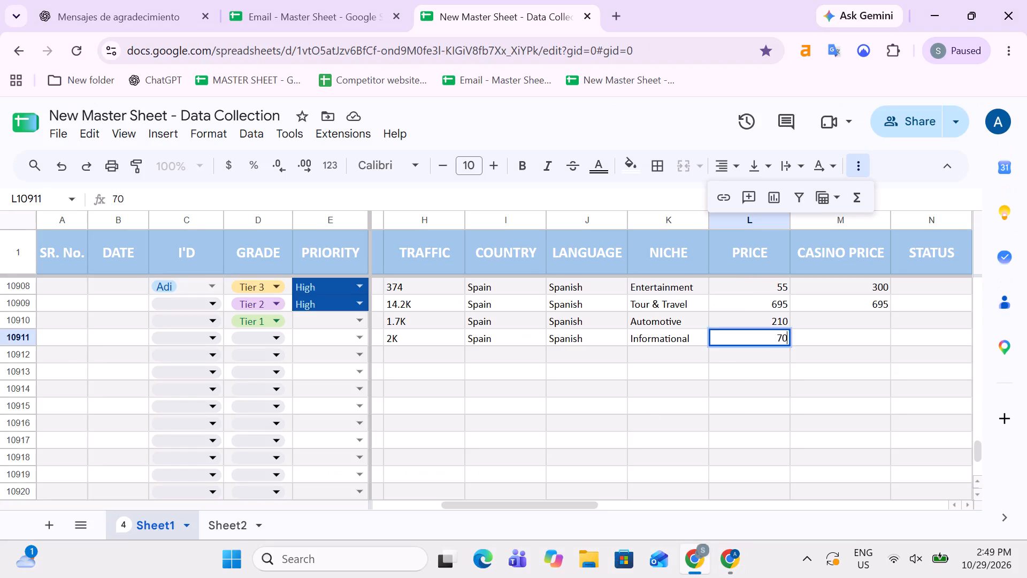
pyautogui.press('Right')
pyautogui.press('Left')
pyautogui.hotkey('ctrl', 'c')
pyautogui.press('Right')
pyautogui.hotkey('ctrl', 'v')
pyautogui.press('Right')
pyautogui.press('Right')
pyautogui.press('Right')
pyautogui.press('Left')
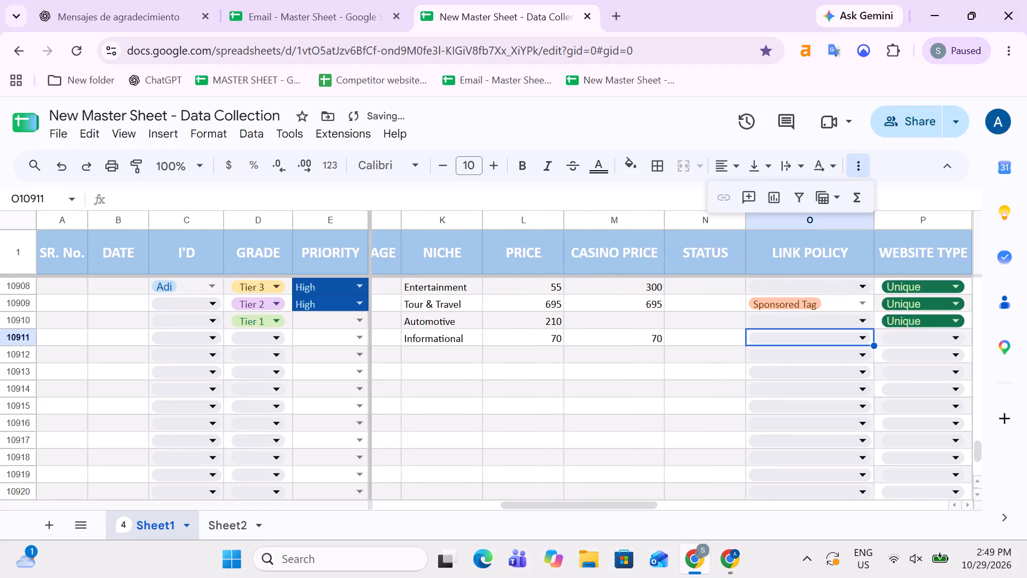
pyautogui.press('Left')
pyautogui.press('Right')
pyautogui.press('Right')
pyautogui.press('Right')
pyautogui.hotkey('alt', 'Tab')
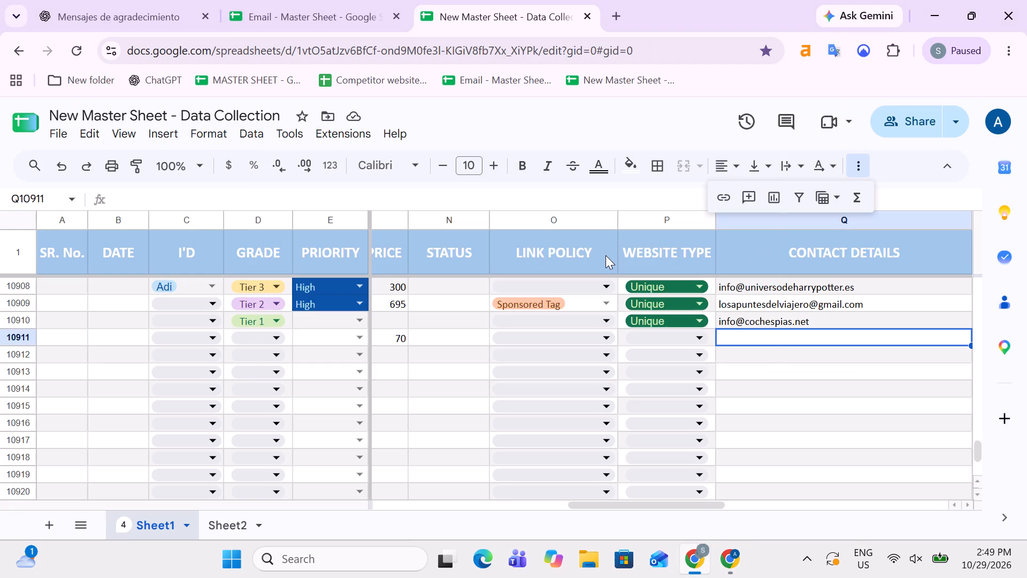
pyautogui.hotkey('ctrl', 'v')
# Set the priority of the vistaalmar.es row to Medium.
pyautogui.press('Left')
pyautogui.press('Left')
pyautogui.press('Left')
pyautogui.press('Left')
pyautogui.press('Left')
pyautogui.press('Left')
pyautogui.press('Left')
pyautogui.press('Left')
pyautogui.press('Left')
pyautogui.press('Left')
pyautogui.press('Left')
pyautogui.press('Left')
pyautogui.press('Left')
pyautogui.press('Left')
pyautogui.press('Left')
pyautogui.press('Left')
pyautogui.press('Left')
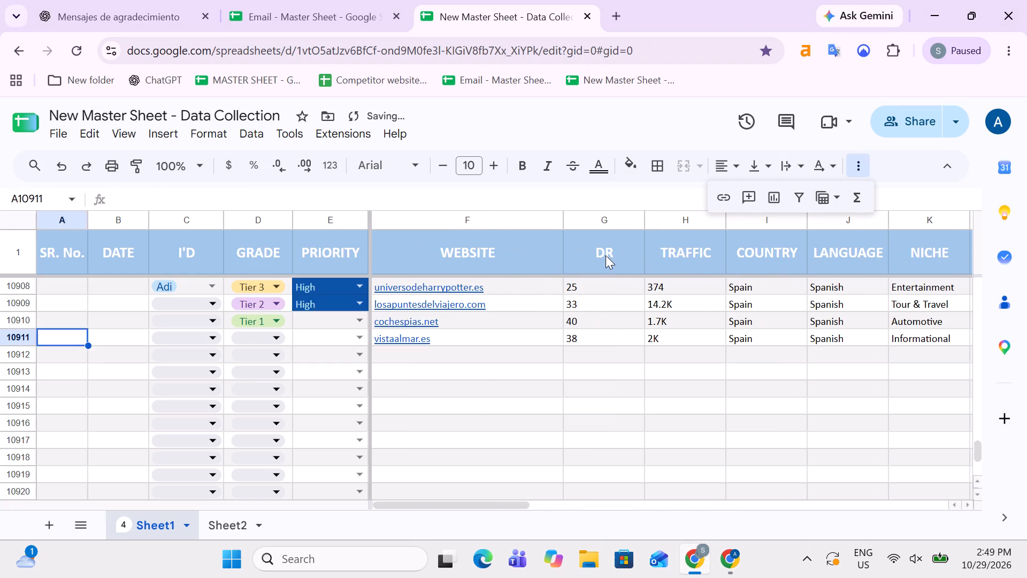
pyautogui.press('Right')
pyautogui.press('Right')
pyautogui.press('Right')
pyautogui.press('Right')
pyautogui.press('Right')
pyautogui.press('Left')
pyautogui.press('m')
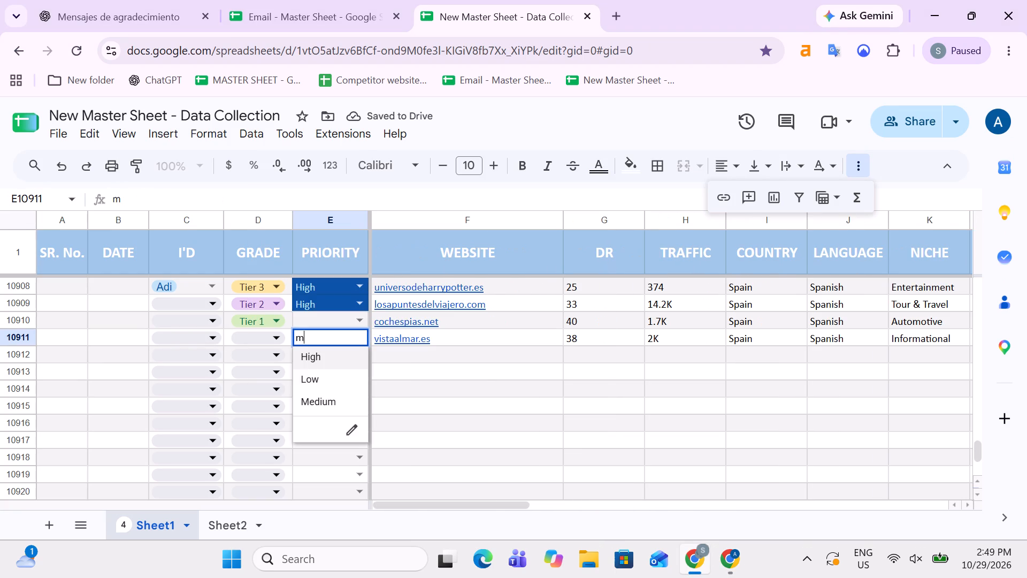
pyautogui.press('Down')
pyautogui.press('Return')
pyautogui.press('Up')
# Set the grade of the vistaalmar.es row to Tier 2.
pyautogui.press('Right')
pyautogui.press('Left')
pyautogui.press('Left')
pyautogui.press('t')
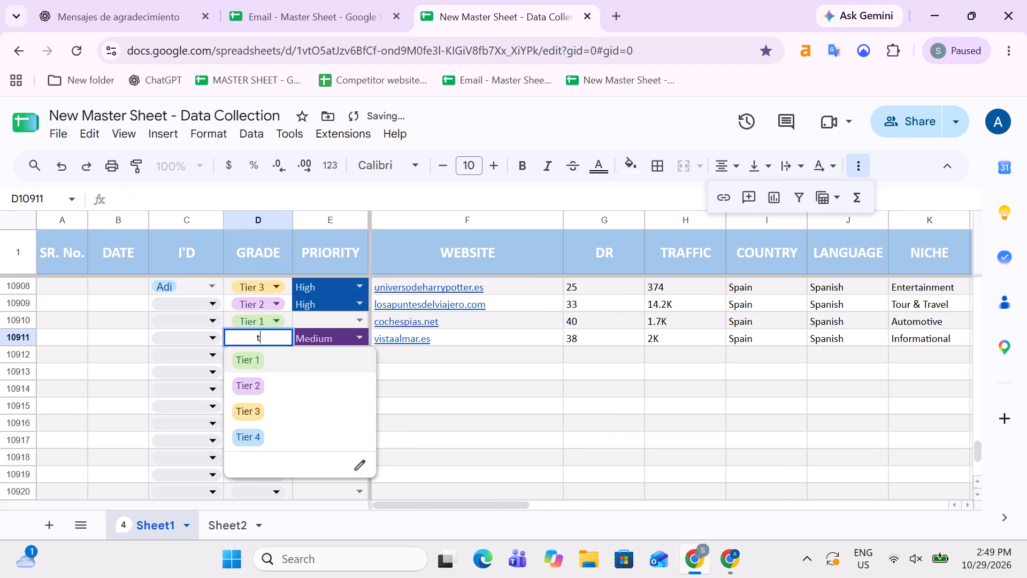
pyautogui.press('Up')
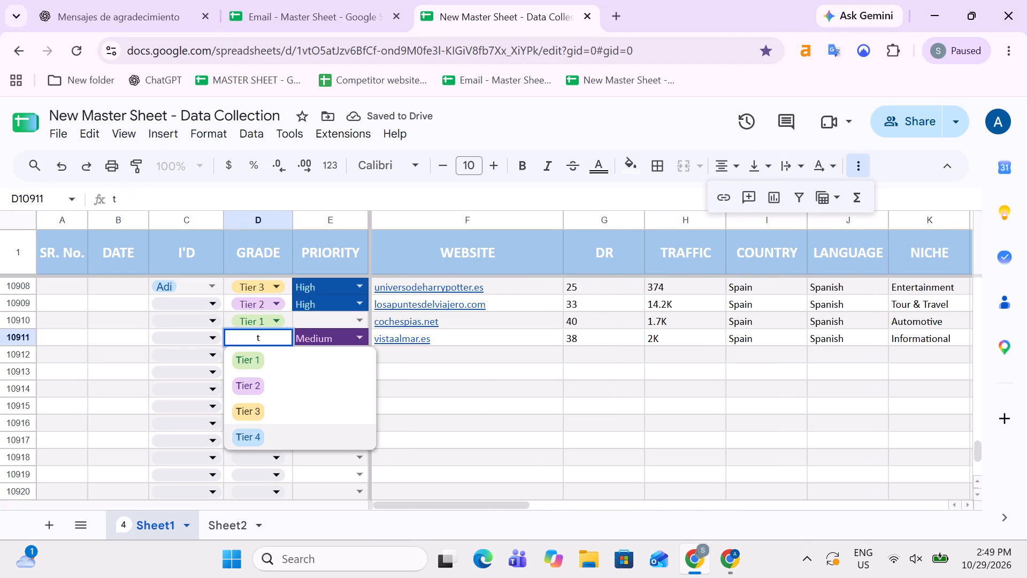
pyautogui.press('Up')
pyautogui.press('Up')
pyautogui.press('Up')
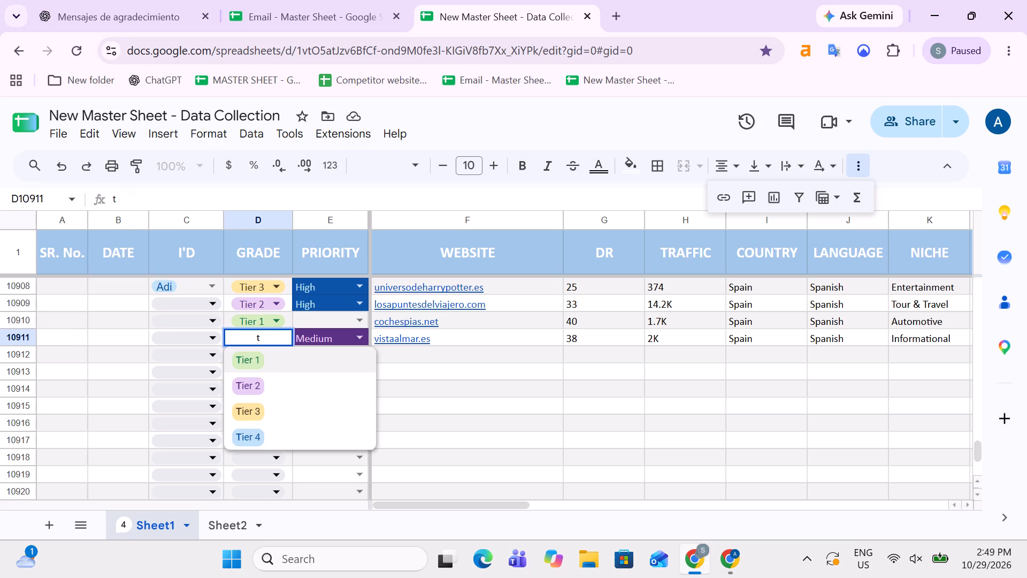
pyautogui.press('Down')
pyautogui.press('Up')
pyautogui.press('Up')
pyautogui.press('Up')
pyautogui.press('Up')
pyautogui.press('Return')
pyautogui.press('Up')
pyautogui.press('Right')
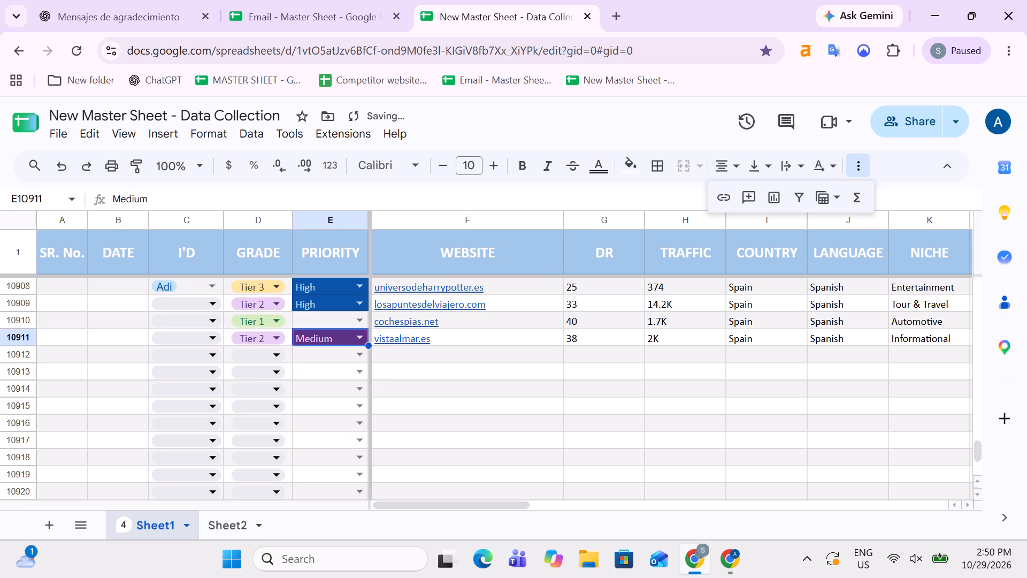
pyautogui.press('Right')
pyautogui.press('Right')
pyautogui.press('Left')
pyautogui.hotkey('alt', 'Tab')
pyautogui.scroll(-6, 845, 414)
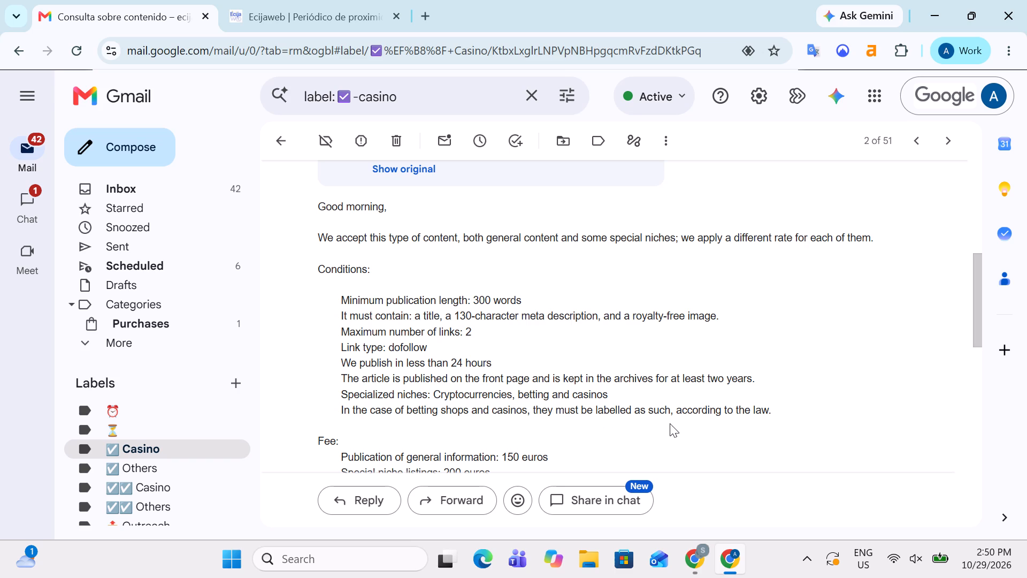
pyautogui.scroll(-1, 701, 427)
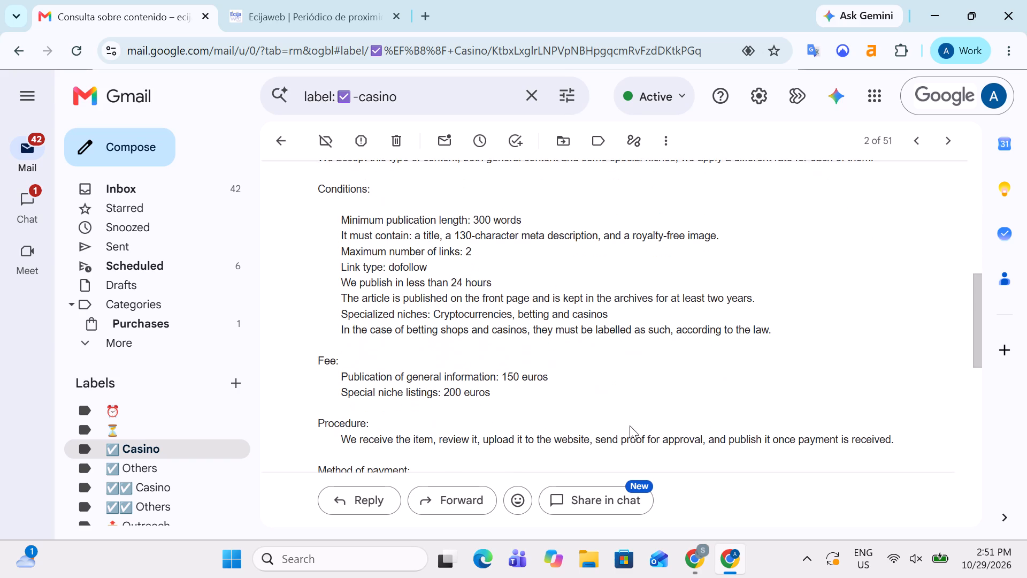
pyautogui.scroll(-1, 378, 422)
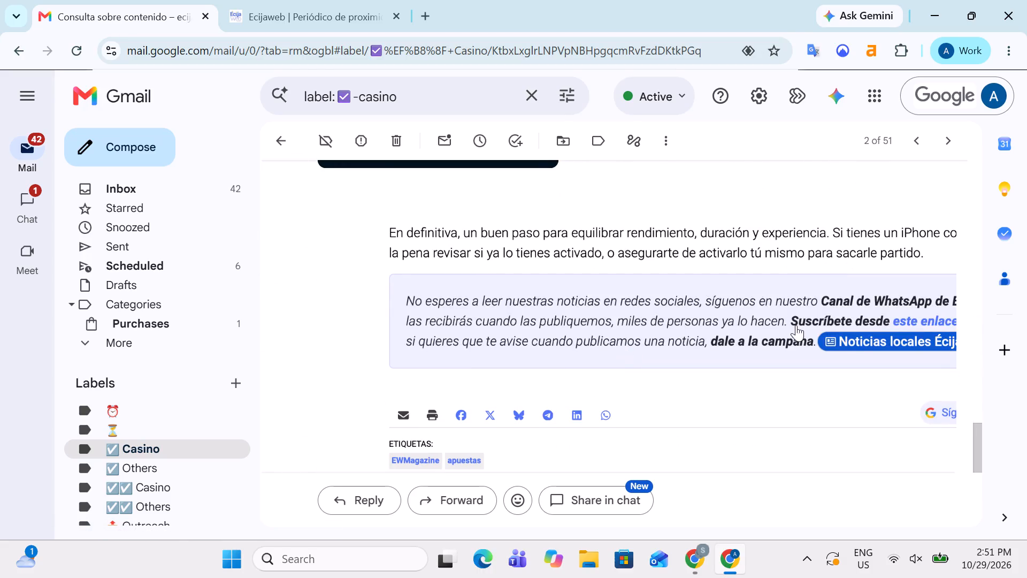
pyautogui.scroll(2, 600, 314)
# Open the linked iOS26 example article on ecijaweb.com, examine how it is presented and labelled, and close it.
pyautogui.click(420, 303)
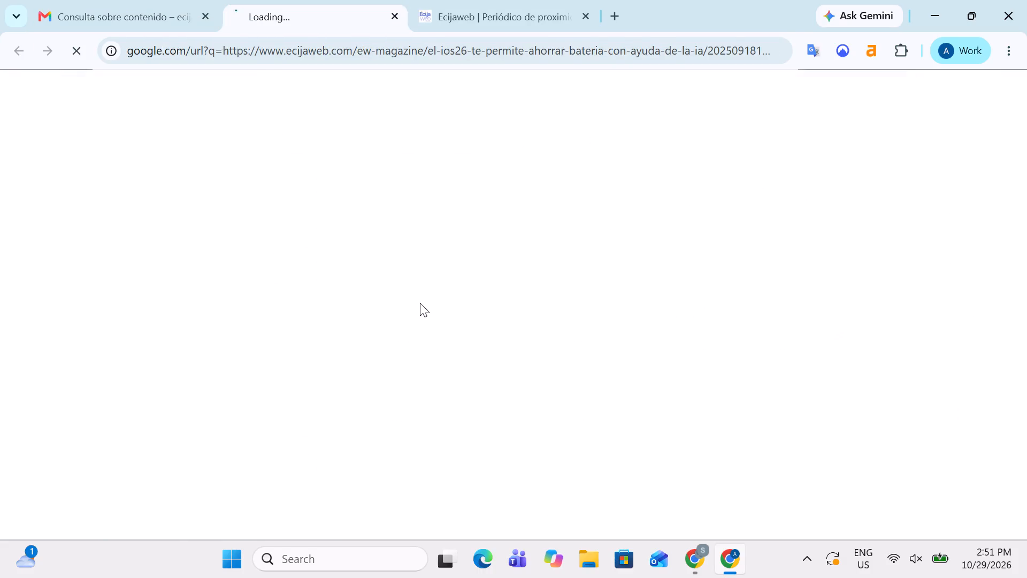
pyautogui.scroll(-4, 394, 307)
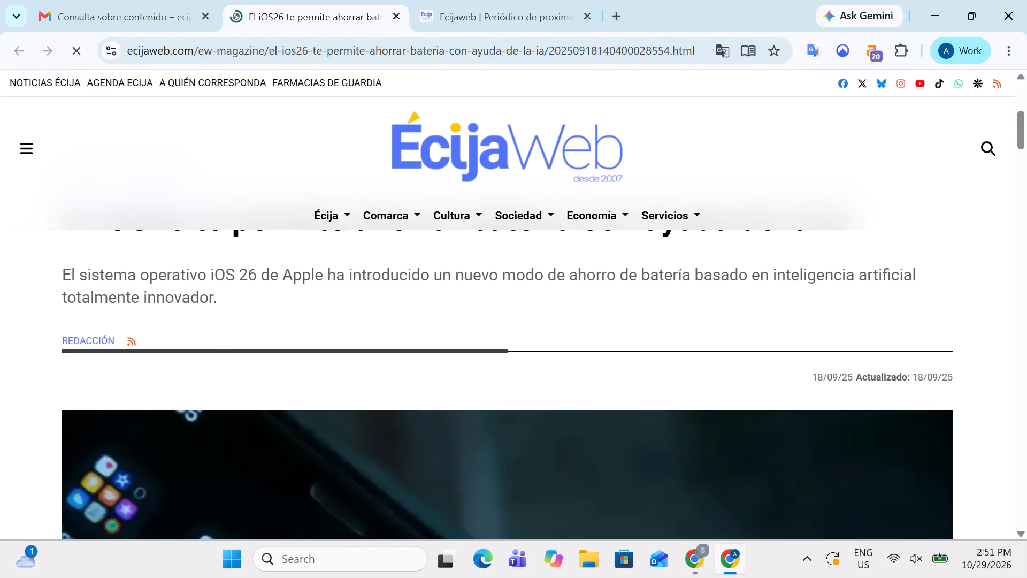
pyautogui.scroll(3, 403, 405)
pyautogui.scroll(-3, 528, 425)
pyautogui.scroll(1, 582, 392)
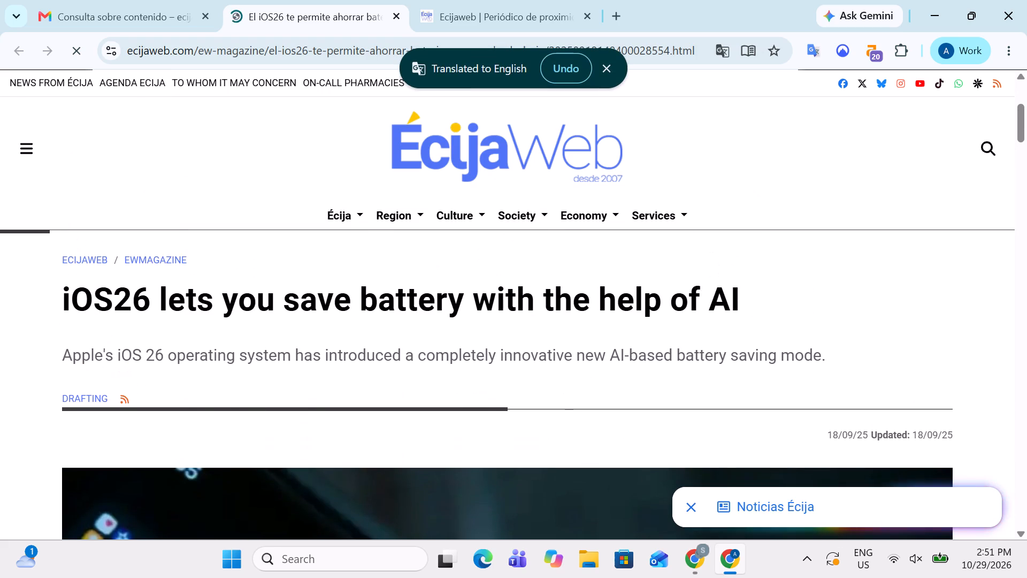
pyautogui.scroll(-12, 500, 362)
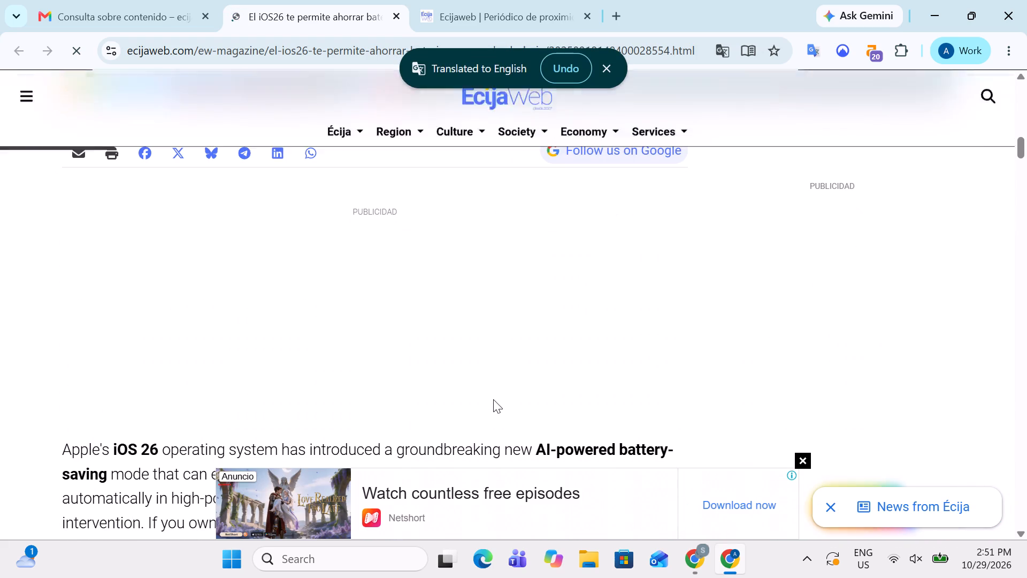
pyautogui.scroll(2, 451, 392)
pyautogui.scroll(-6, 449, 390)
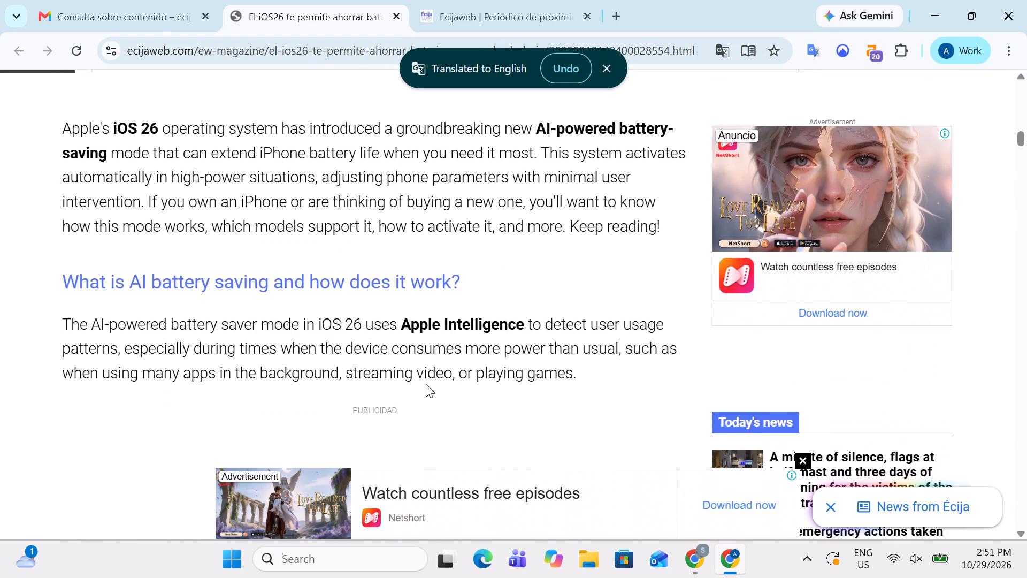
pyautogui.scroll(-6, 426, 384)
pyautogui.scroll(20, 421, 381)
pyautogui.scroll(10, 421, 381)
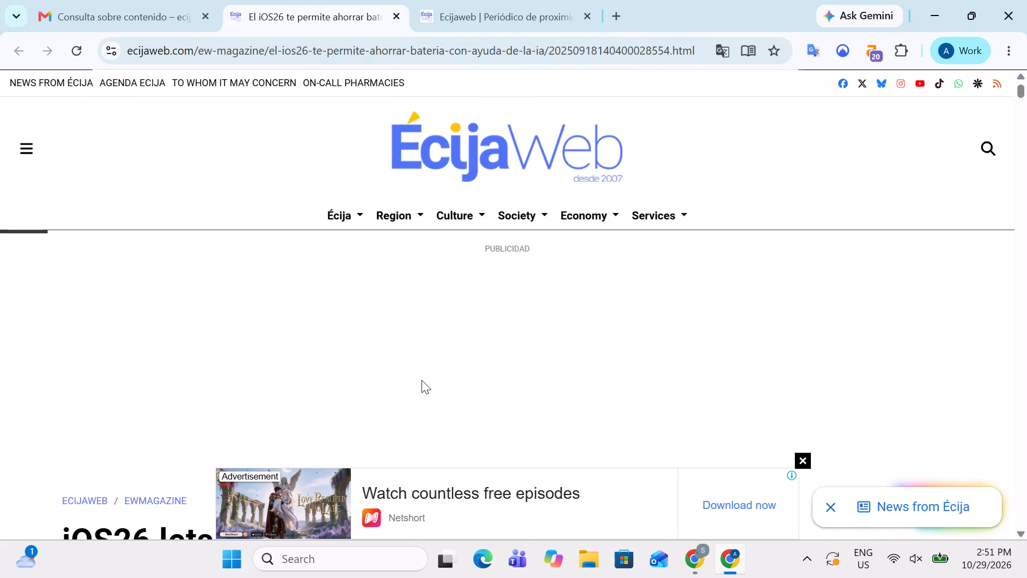
pyautogui.scroll(-4, 482, 350)
pyautogui.scroll(2, 470, 358)
pyautogui.scroll(-1, 359, 364)
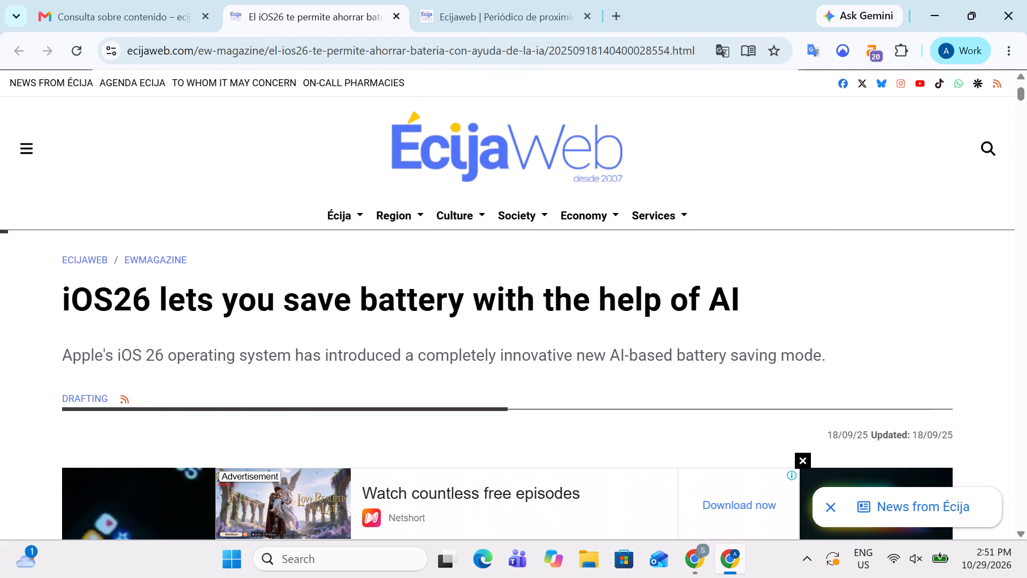
pyautogui.click(397, 14)
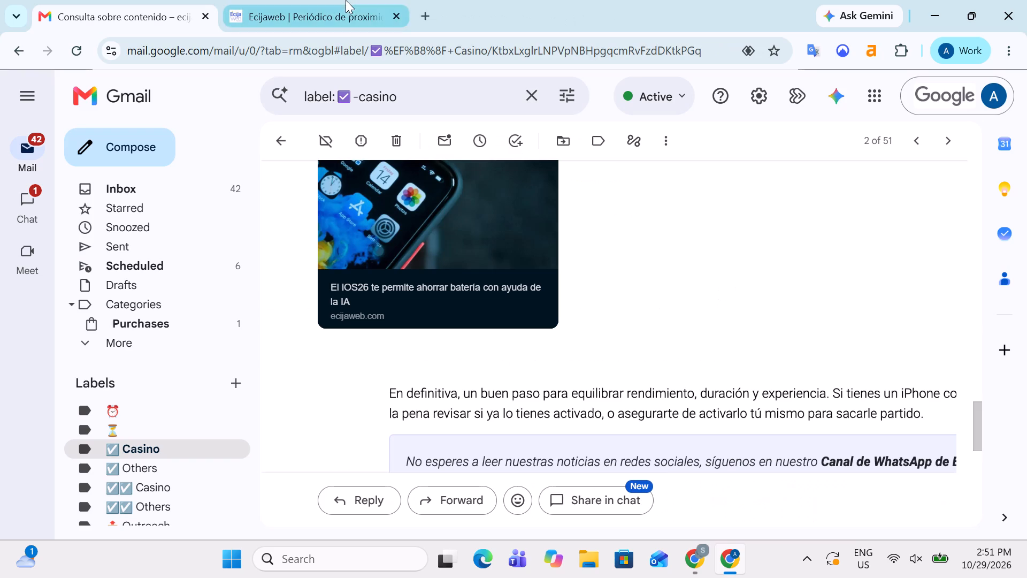
# Copy the ecijaweb.com domain from the open site and add it as the website in row 10912.
pyautogui.click(311, 0)
pyautogui.doubleClick(275, 33)
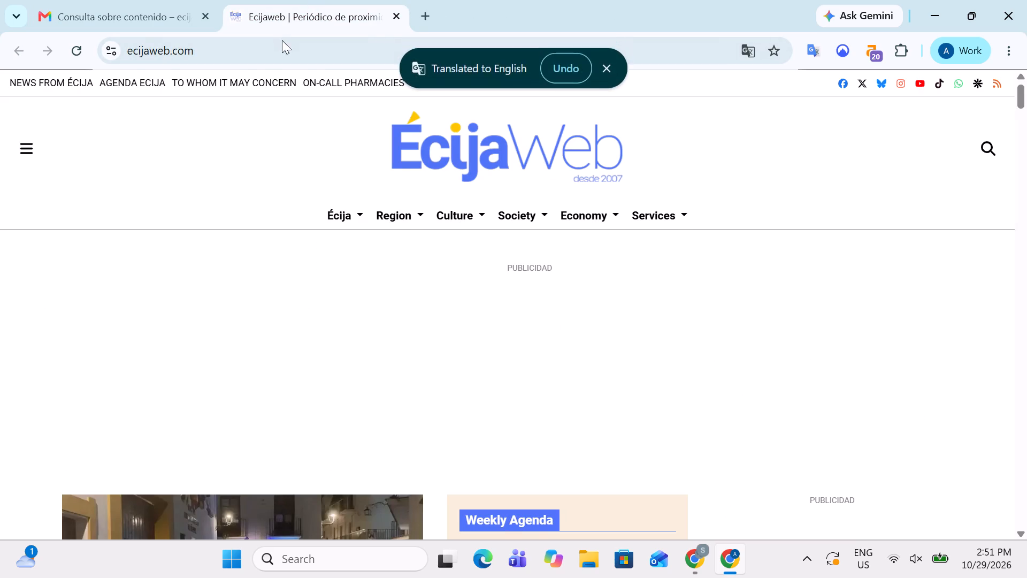
pyautogui.click(289, 49)
pyautogui.moveTo(289, 49); pyautogui.dragTo(196, 51)
pyautogui.click(296, 47)
pyautogui.moveTo(296, 47); pyautogui.dragTo(252, 52)
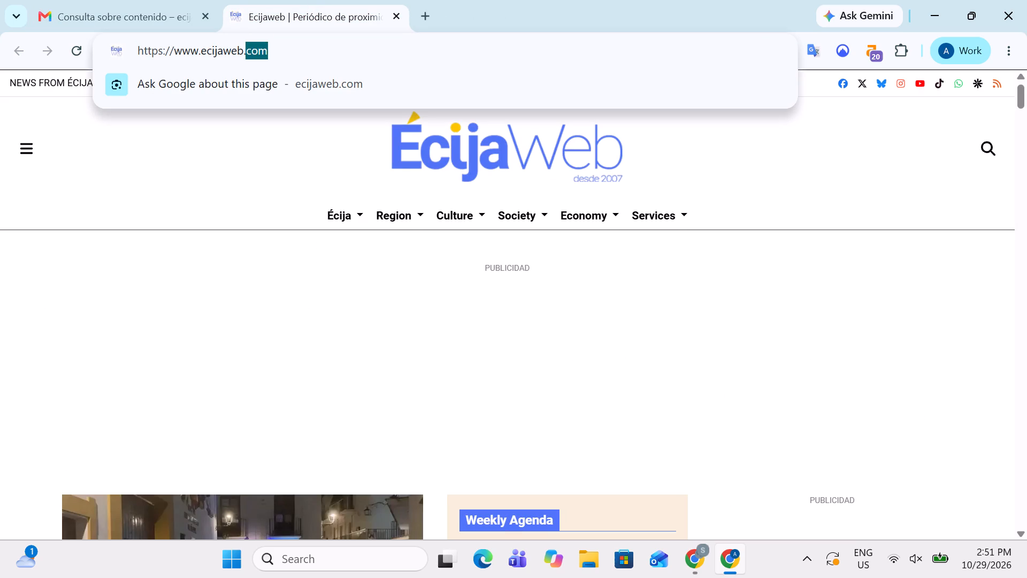
pyautogui.moveTo(252, 52); pyautogui.dragTo(236, 48)
pyautogui.hotkey('ctrl', 'c')
pyautogui.hotkey('ctrl', 'c')
pyautogui.hotkey('ctrl', 'c')
pyautogui.hotkey('ctrl', 'c')
pyautogui.hotkey('alt', 'Tab')
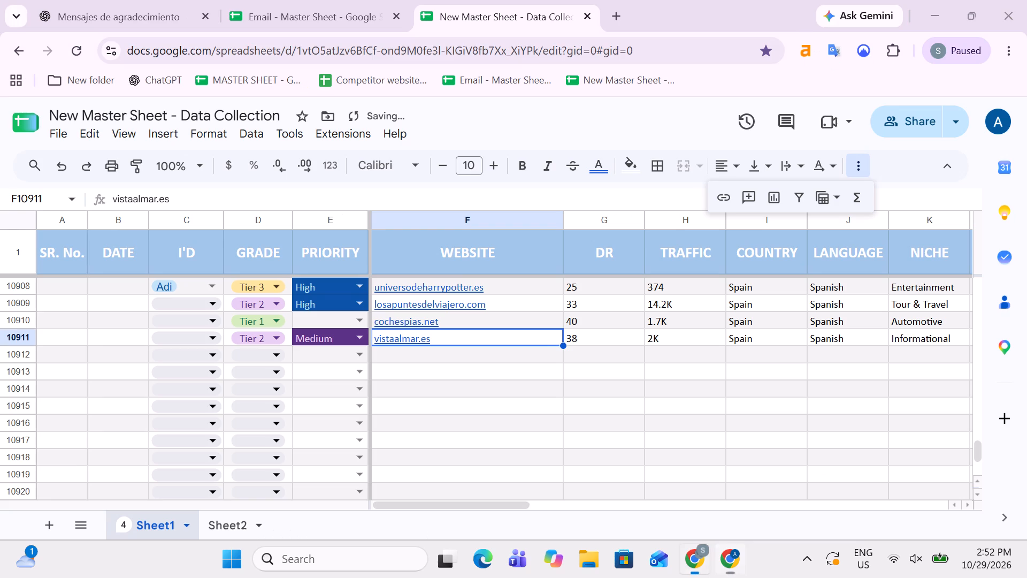
pyautogui.press('Down')
pyautogui.press('Return')
pyautogui.hotkey('ctrl', 'v')
pyautogui.press('Tab')
# Look up ecijaweb.com's Ahrefs domain metrics and record DR 20 and traffic 1.8K in row 10912 of the New Master Sheet.
pyautogui.hotkey('alt', 'Tab')
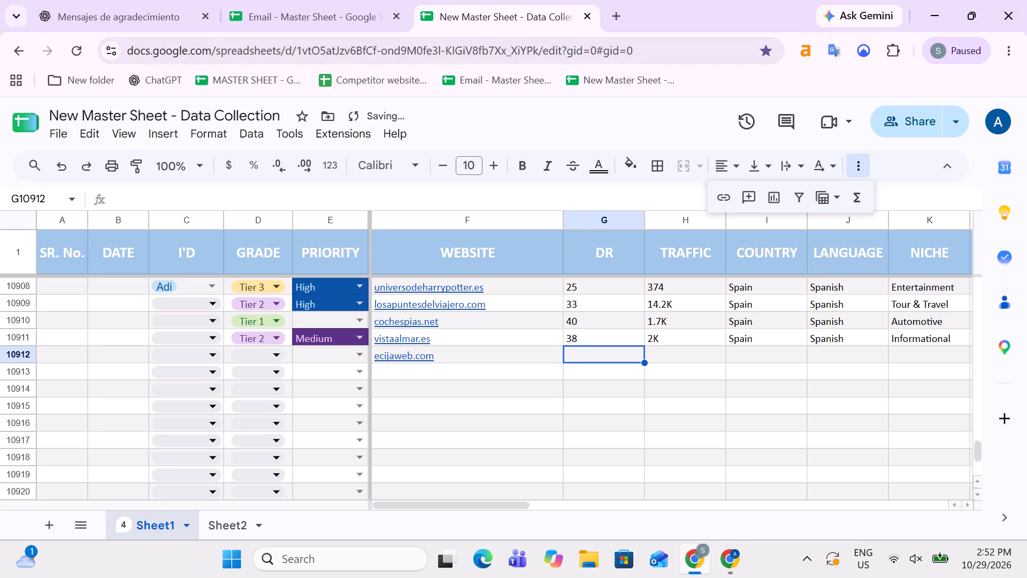
pyautogui.scroll(-3, 548, 263)
pyautogui.scroll(7, 909, 262)
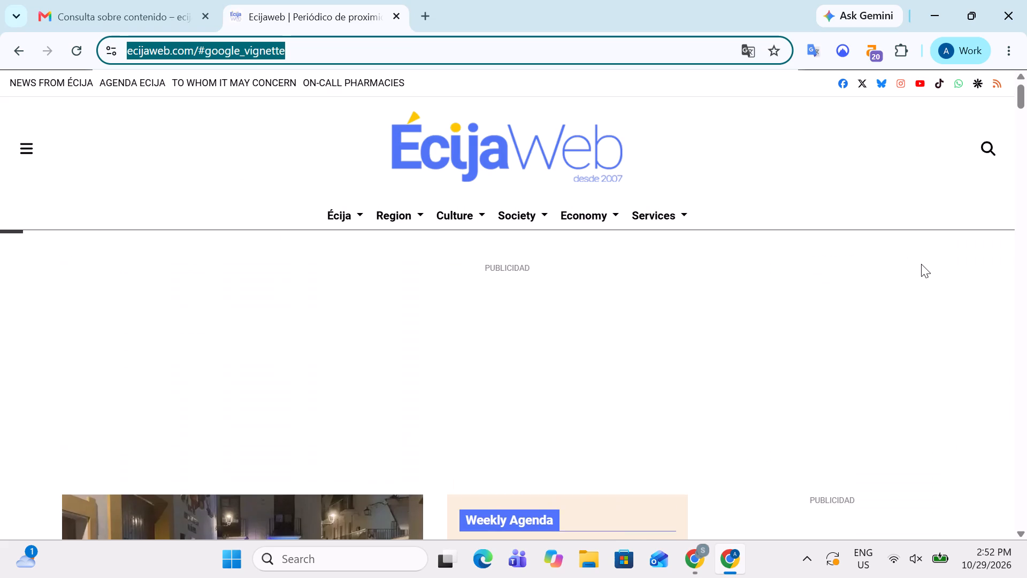
pyautogui.scroll(-15, 915, 277)
pyautogui.scroll(16, 913, 300)
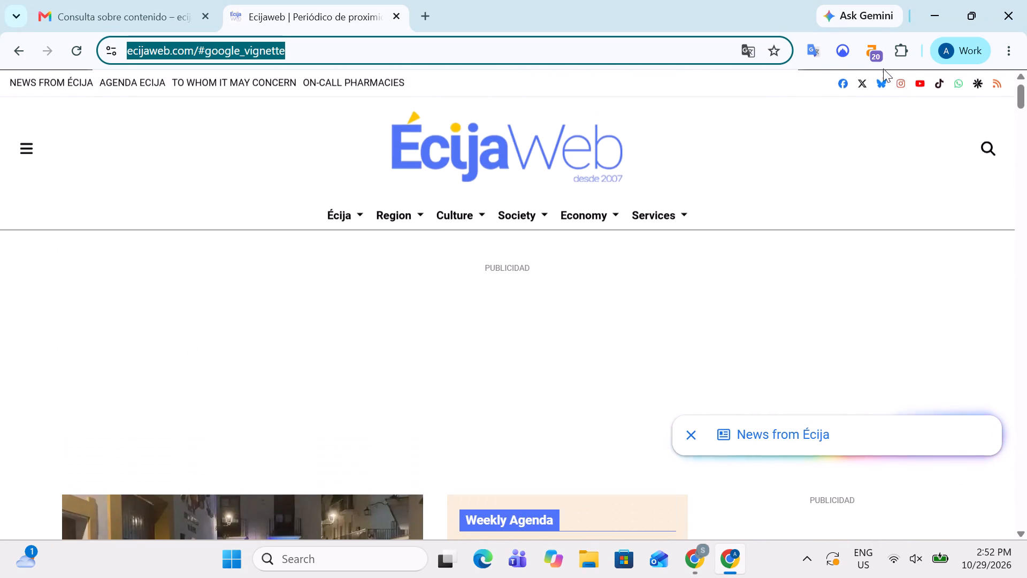
pyautogui.click(878, 55)
pyautogui.hotkey('alt', 'Tab')
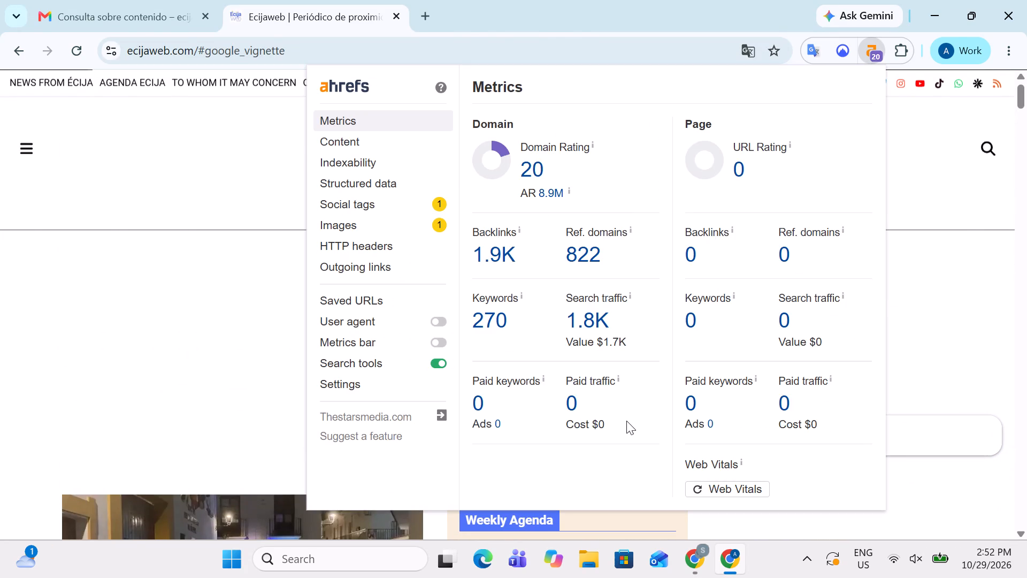
pyautogui.write('20')
pyautogui.press('Right')
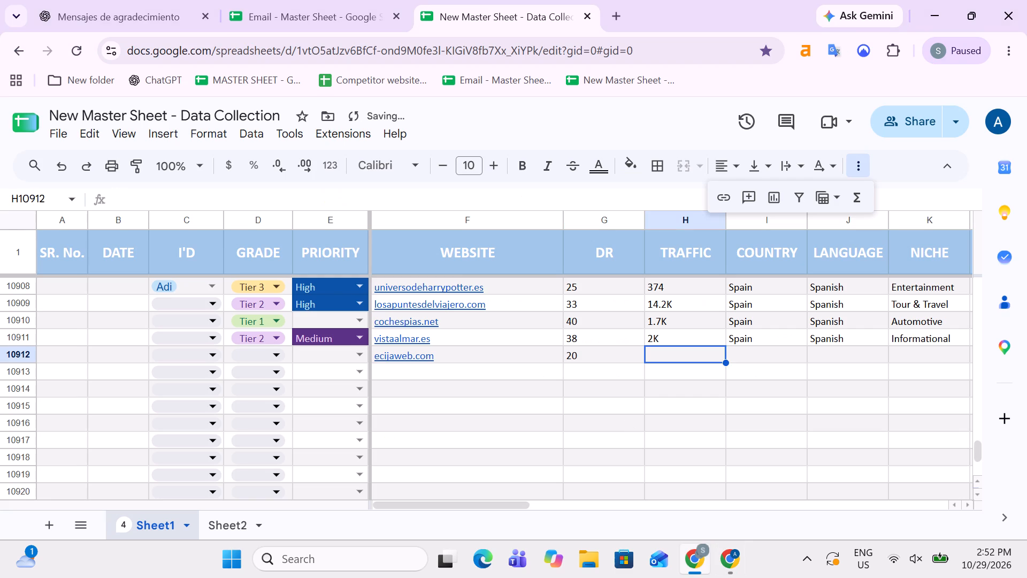
pyautogui.write('1.8K')
pyautogui.press('Right')
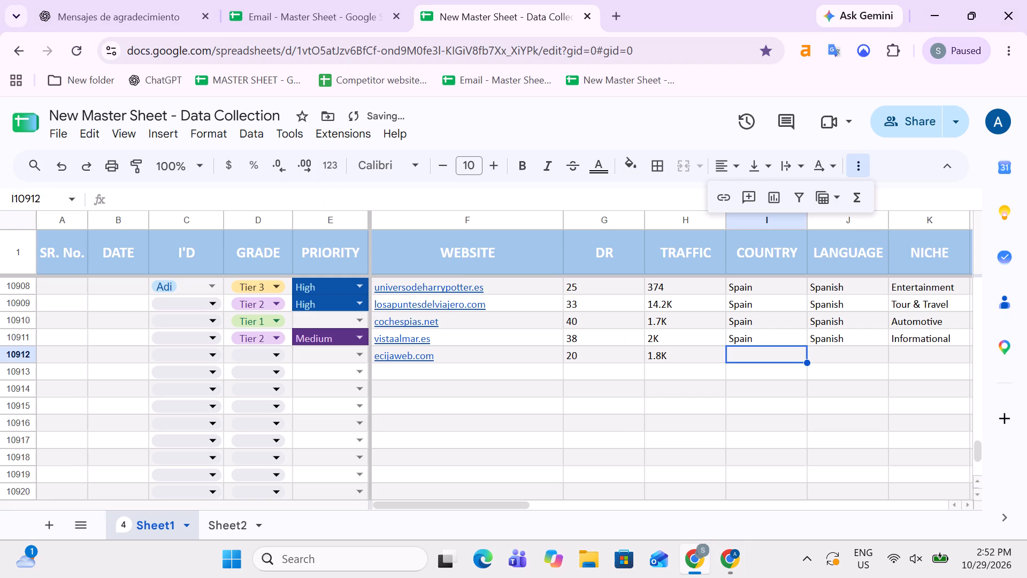
# Fill row 10912 with country Spain, language Spanish and niche News.
pyautogui.write('Sp')
pyautogui.press('Right')
pyautogui.hotkey('shift', 's')
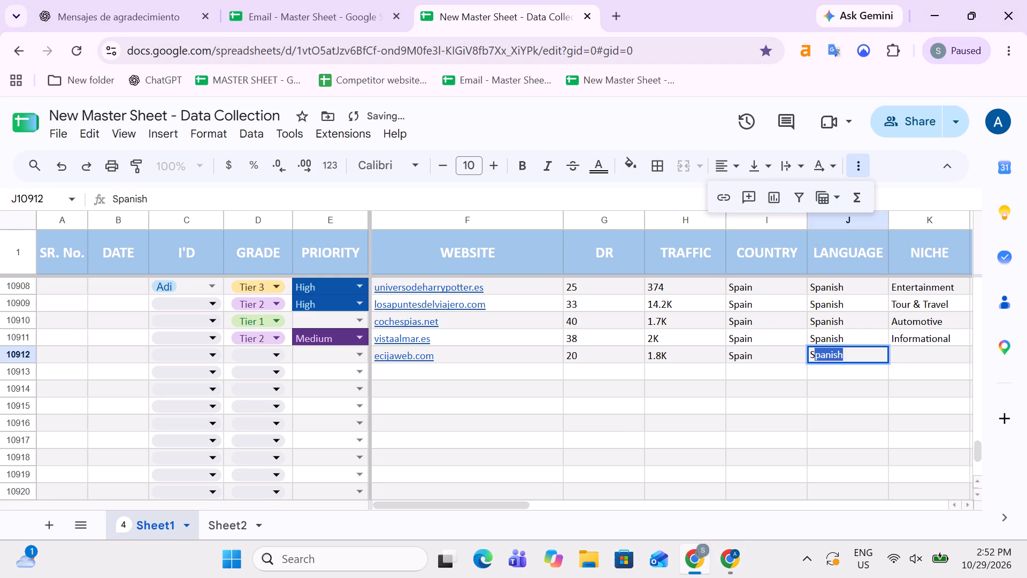
pyautogui.press('Right')
pyautogui.press('Right')
pyautogui.press('Left')
pyautogui.press('Left')
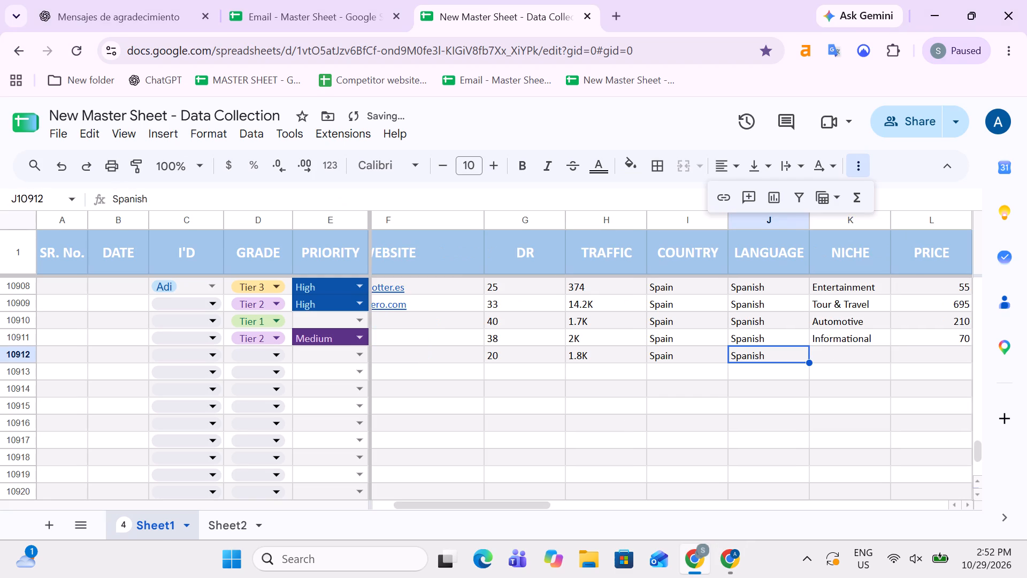
pyautogui.press('Right')
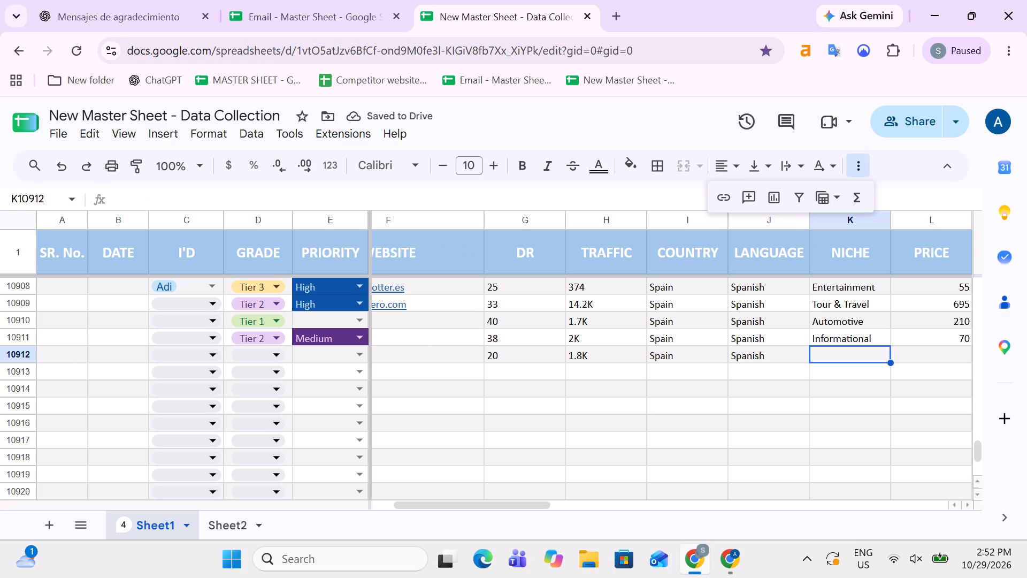
pyautogui.write('ne')
pyautogui.press('Right')
pyautogui.press('Right')
pyautogui.press('Left')
pyautogui.press('Right')
pyautogui.press('Left')
# Search the ecijaweb.com site for Casino777 and look over the matching articles.
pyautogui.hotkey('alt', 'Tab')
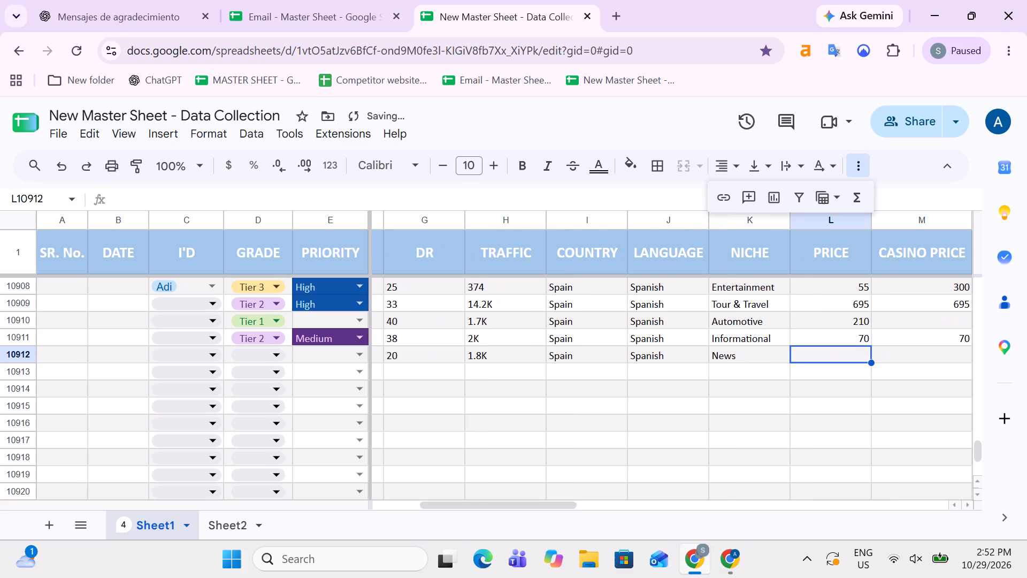
pyautogui.click(3, 283)
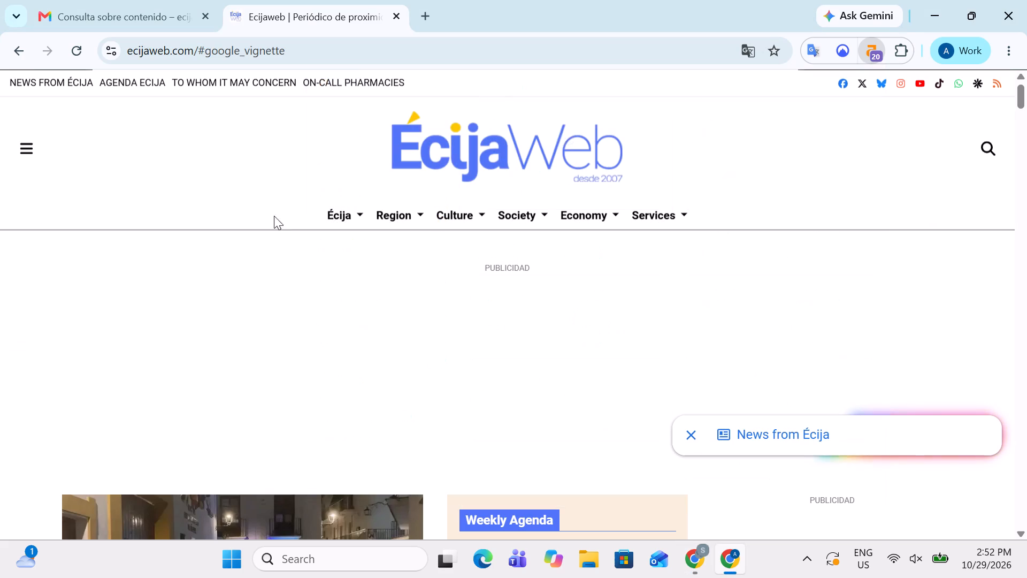
pyautogui.scroll(6, 560, 117)
pyautogui.click(990, 146)
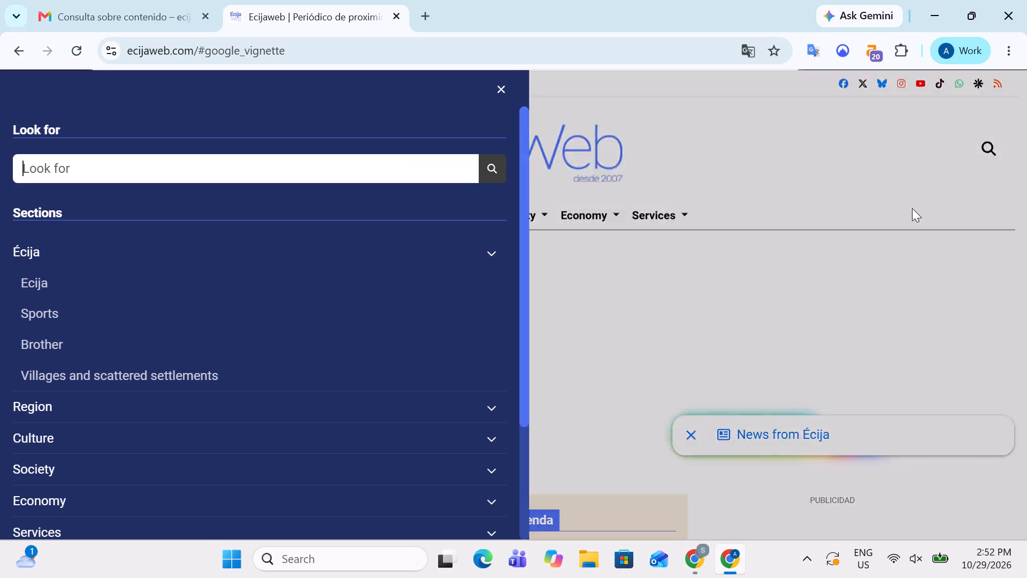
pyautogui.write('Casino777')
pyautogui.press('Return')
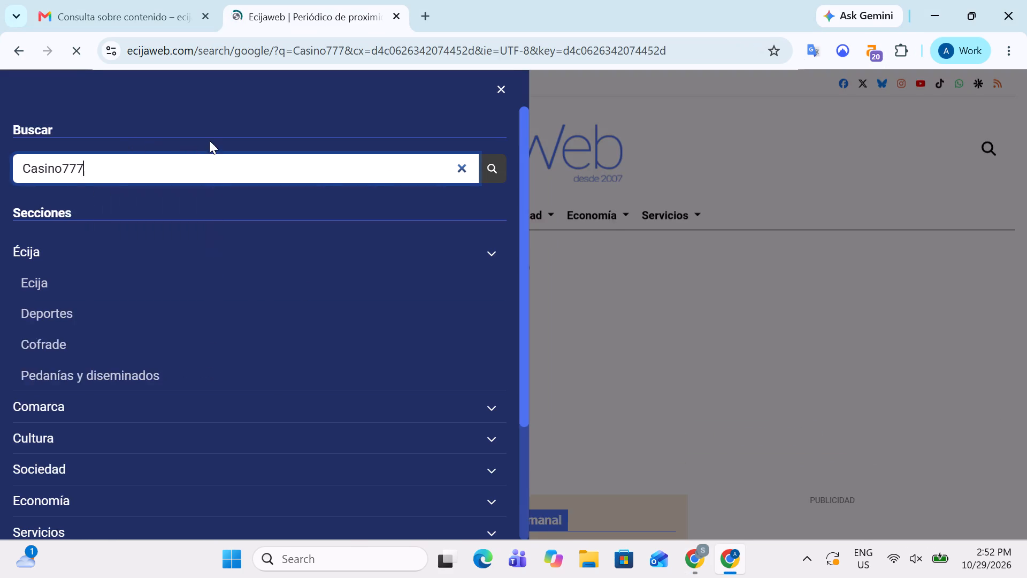
pyautogui.scroll(-4, 372, 206)
pyautogui.scroll(-3, 386, 358)
pyautogui.scroll(2, 379, 364)
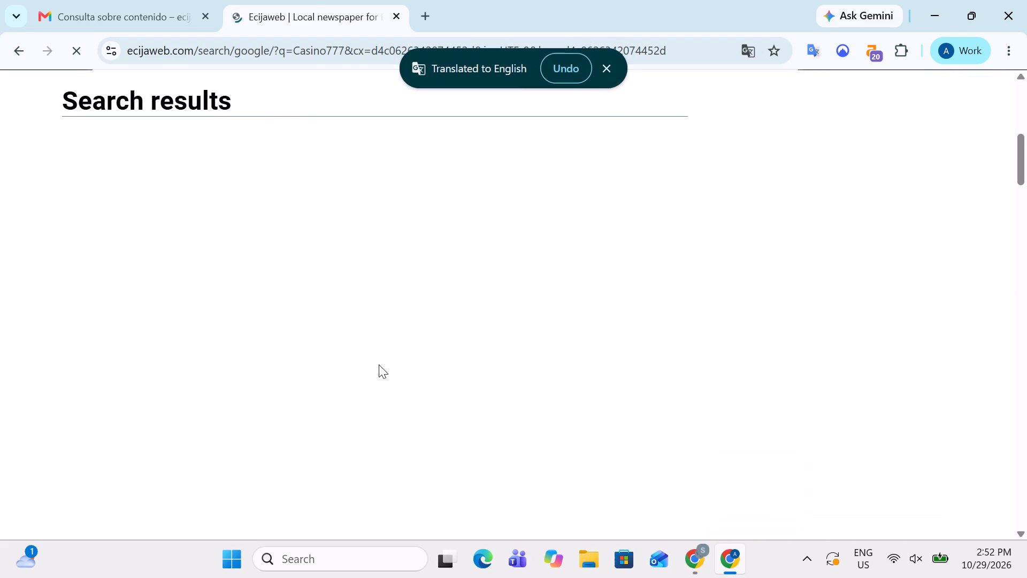
pyautogui.scroll(3, 382, 360)
pyautogui.scroll(-16, 403, 363)
pyautogui.scroll(-4, 465, 430)
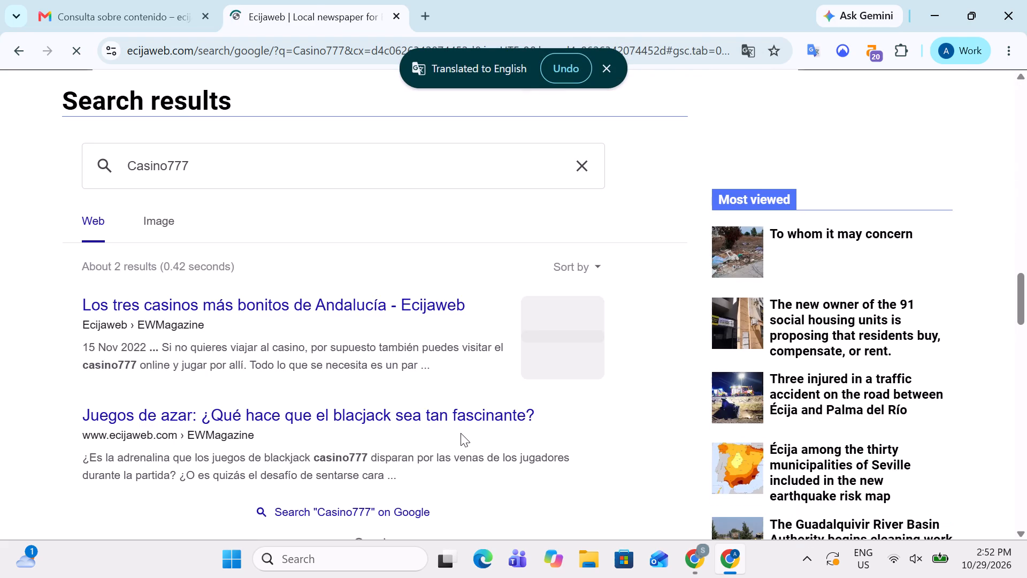
# Check the article on Andalusia's three most beautiful casinos for its casino777 link, and close the article and the ecijaweb.com site.
pyautogui.scroll(1, 339, 471)
pyautogui.keyDown('ctrl'); pyautogui.click(395, 301); pyautogui.keyUp('ctrl')
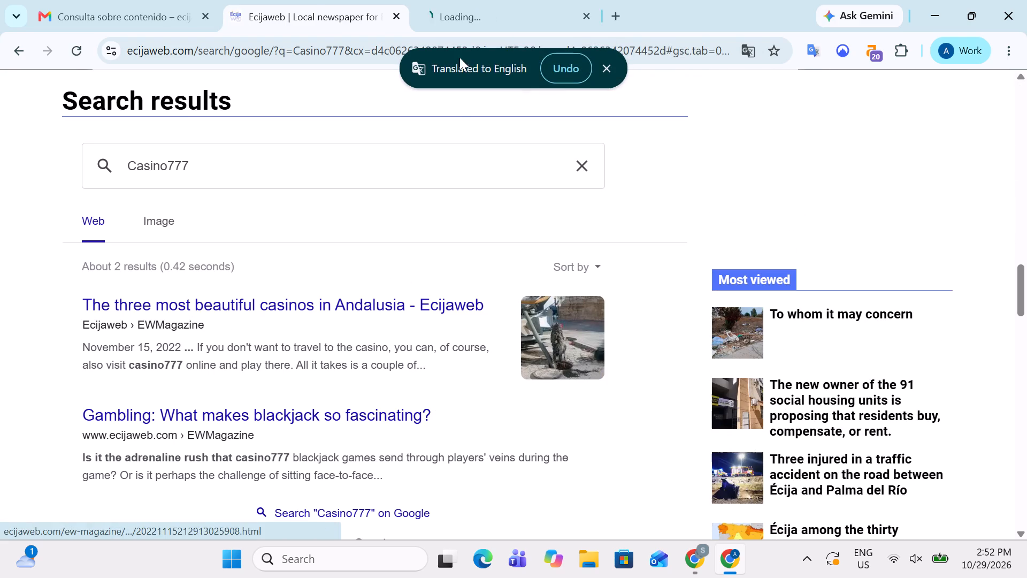
pyautogui.click(556, 0)
pyautogui.scroll(-6, 457, 486)
pyautogui.scroll(-7, 460, 399)
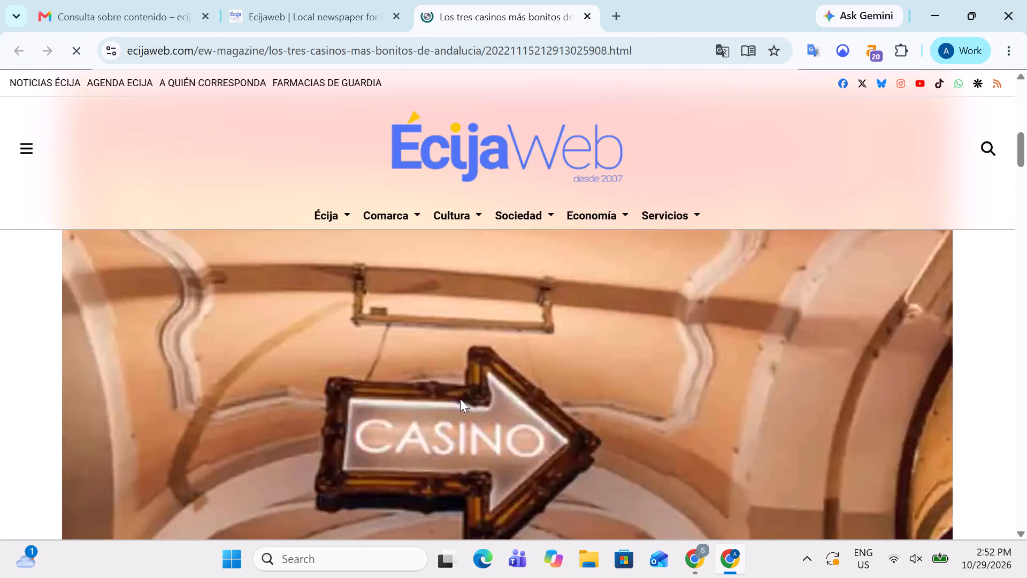
pyautogui.scroll(6, 484, 427)
pyautogui.scroll(-11, 495, 482)
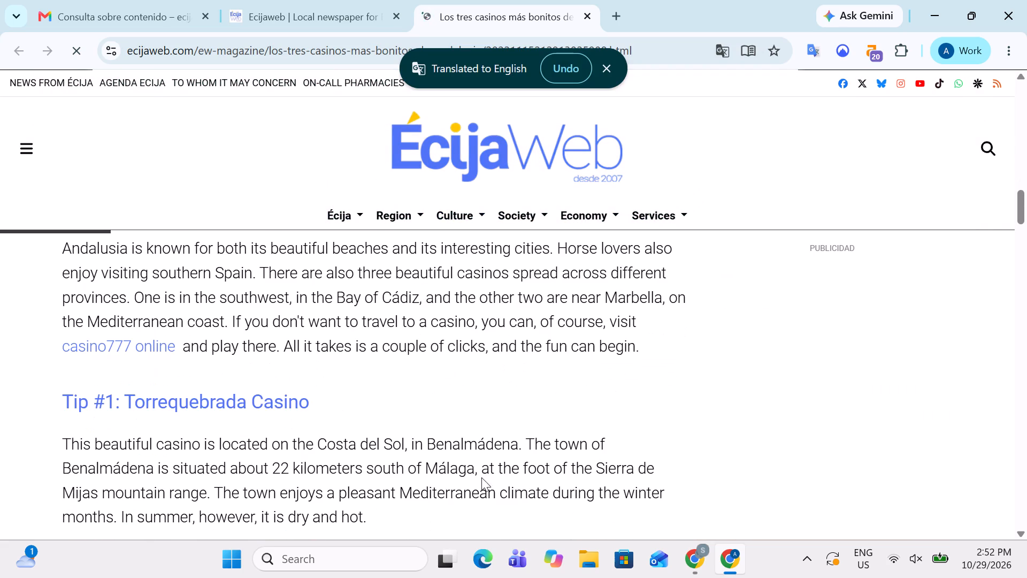
pyautogui.click(590, 13)
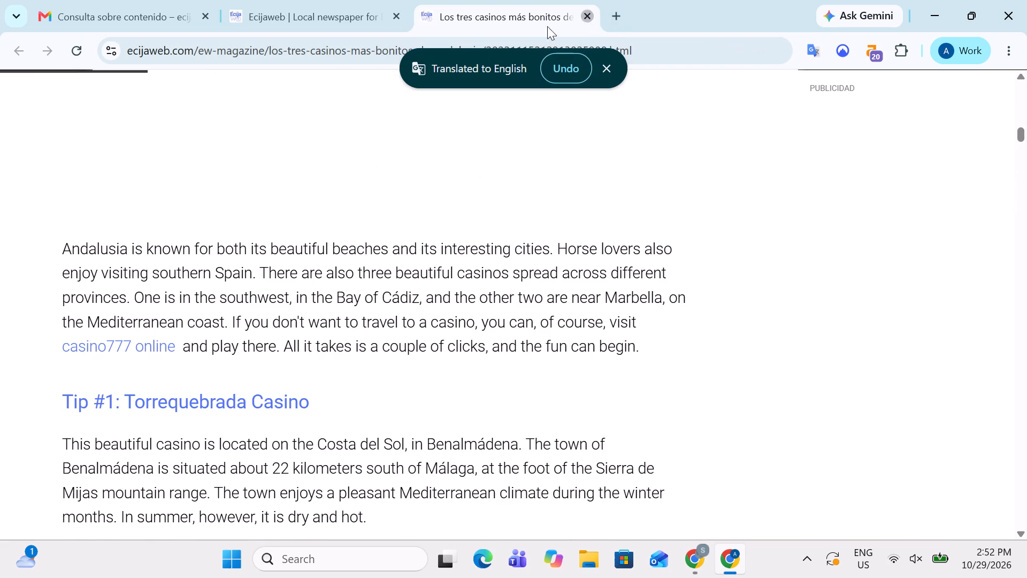
pyautogui.click(392, 13)
# Take the fees from the ecijaweb.com email and record price 150 and casino price 200 in row 10912.
pyautogui.scroll(17, 551, 439)
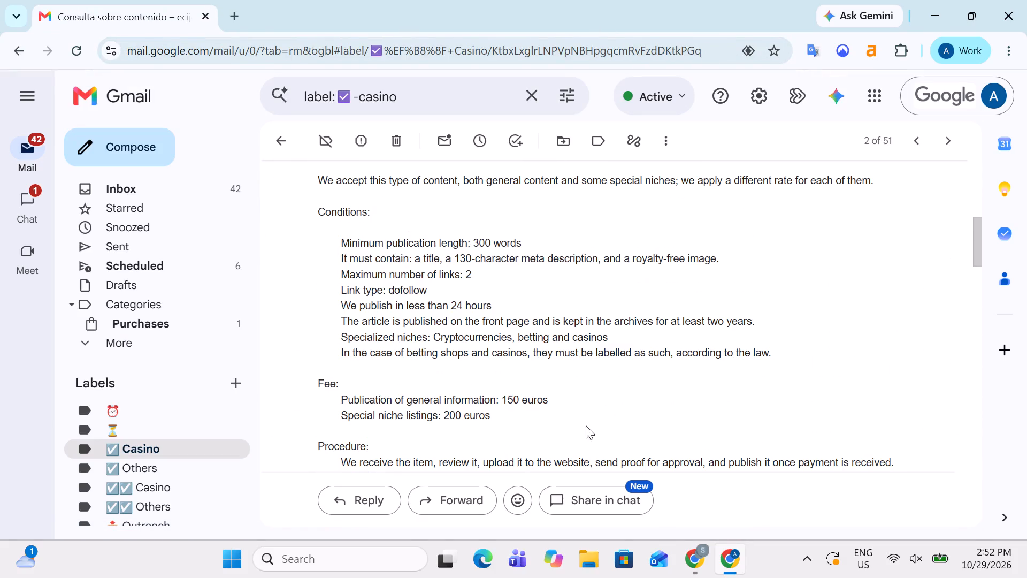
pyautogui.hotkey('alt', 'Tab')
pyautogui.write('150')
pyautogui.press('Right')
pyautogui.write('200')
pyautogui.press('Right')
# Set the link policy in row 10912 to Sponsored Tag.
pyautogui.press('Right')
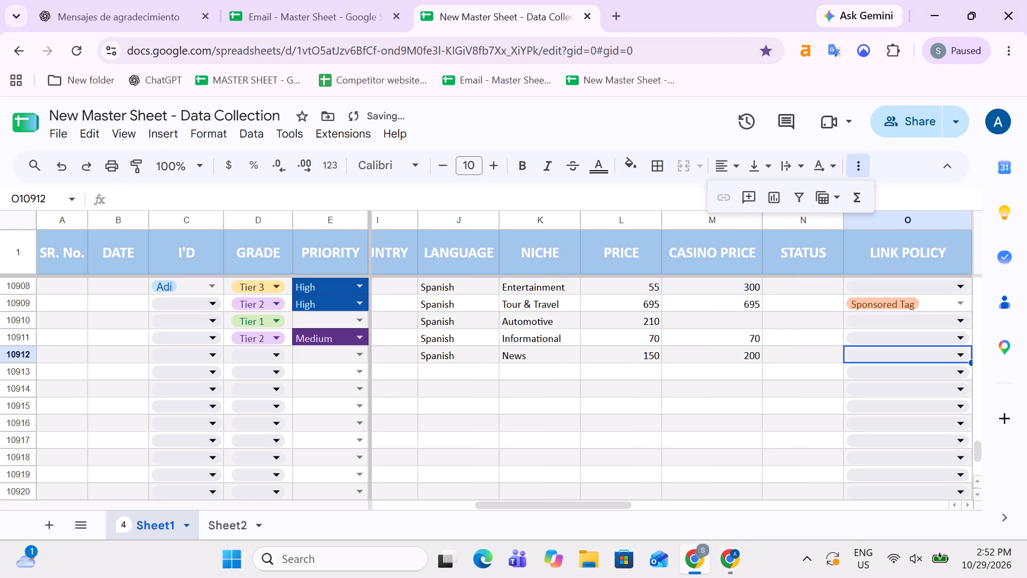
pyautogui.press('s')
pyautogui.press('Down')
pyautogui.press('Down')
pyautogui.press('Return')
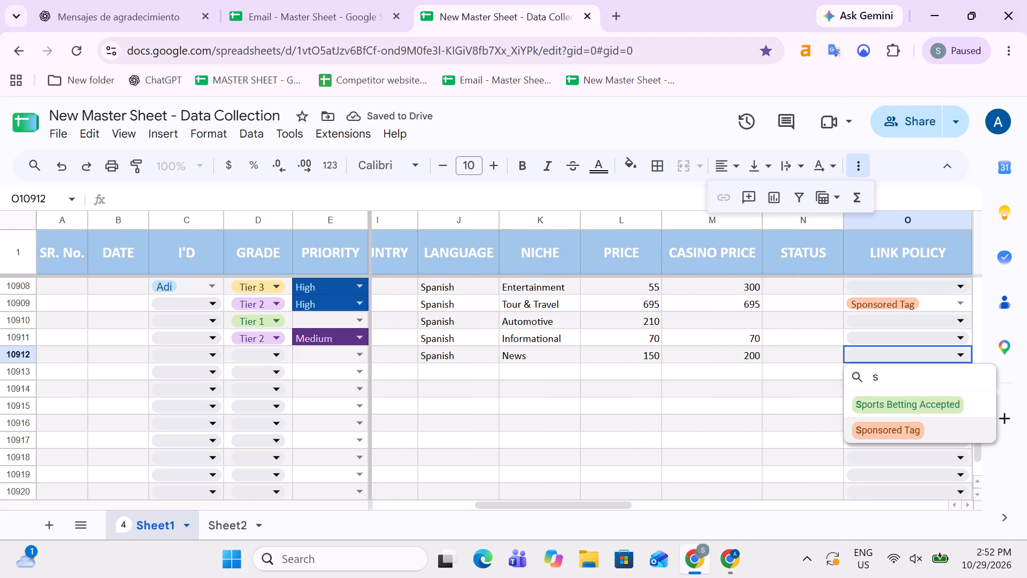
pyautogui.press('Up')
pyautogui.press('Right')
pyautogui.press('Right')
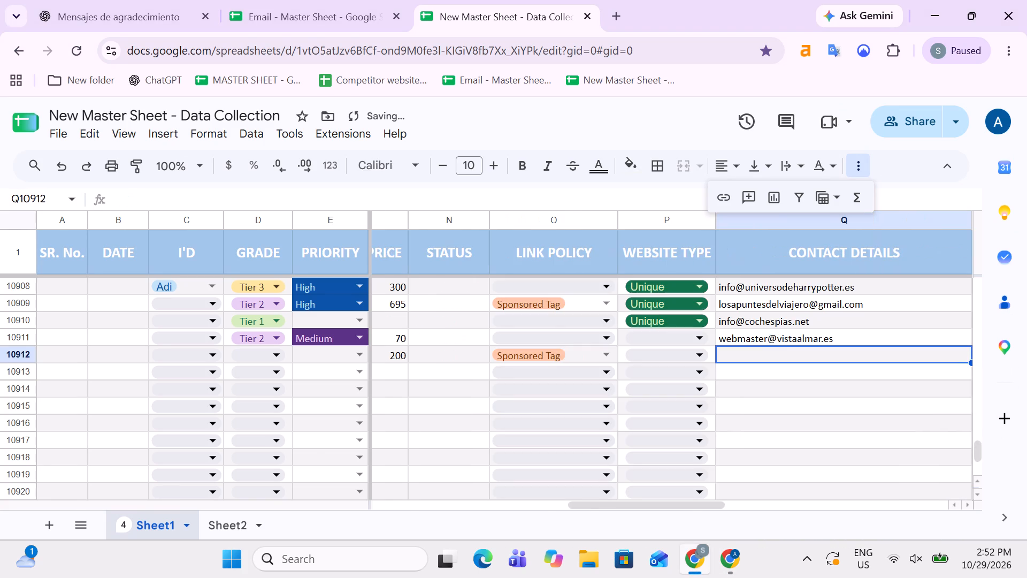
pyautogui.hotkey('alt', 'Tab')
pyautogui.scroll(3, 486, 390)
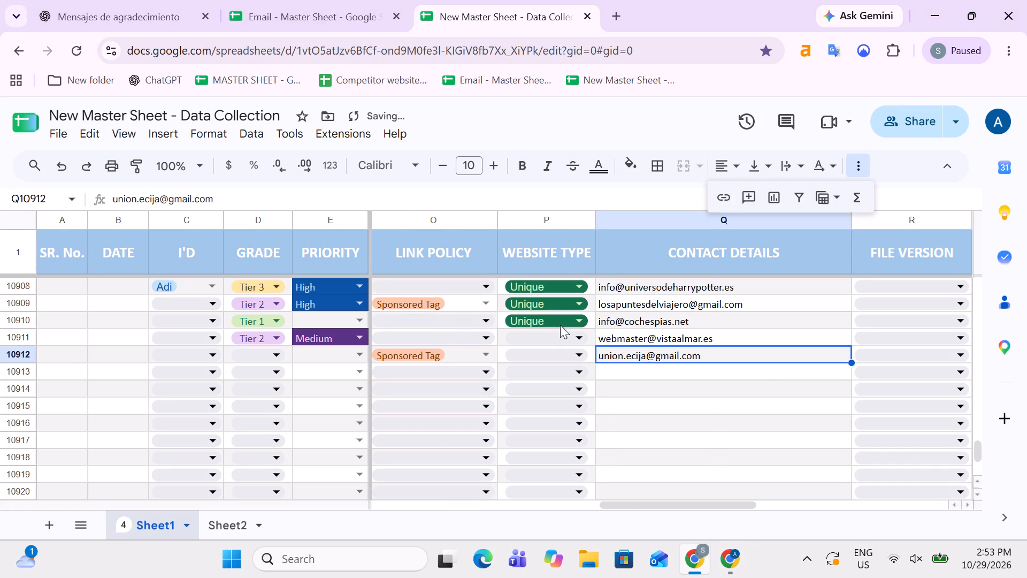
# Set the priority of ecijaweb.com in row 10912 to Medium.
pyautogui.press('Left')
pyautogui.press('Left')
pyautogui.press('Left')
pyautogui.press('Left')
pyautogui.press('Left')
pyautogui.press('Left')
pyautogui.press('Left')
pyautogui.press('Left')
pyautogui.press('Left')
pyautogui.press('Left')
pyautogui.press('Left')
pyautogui.press('Left')
pyautogui.press('Left')
pyautogui.press('Left')
pyautogui.press('Left')
pyautogui.press('Left')
pyautogui.press('Left')
pyautogui.press('Left')
pyautogui.press('Left')
pyautogui.press('Left')
pyautogui.press('Right')
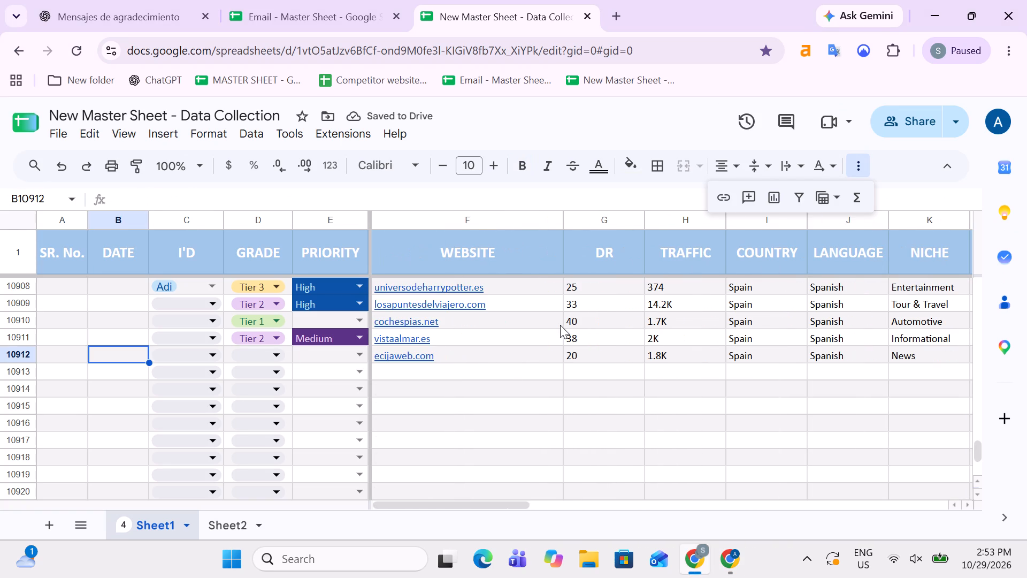
pyautogui.press('Right')
pyautogui.press('Right')
pyautogui.press('Right')
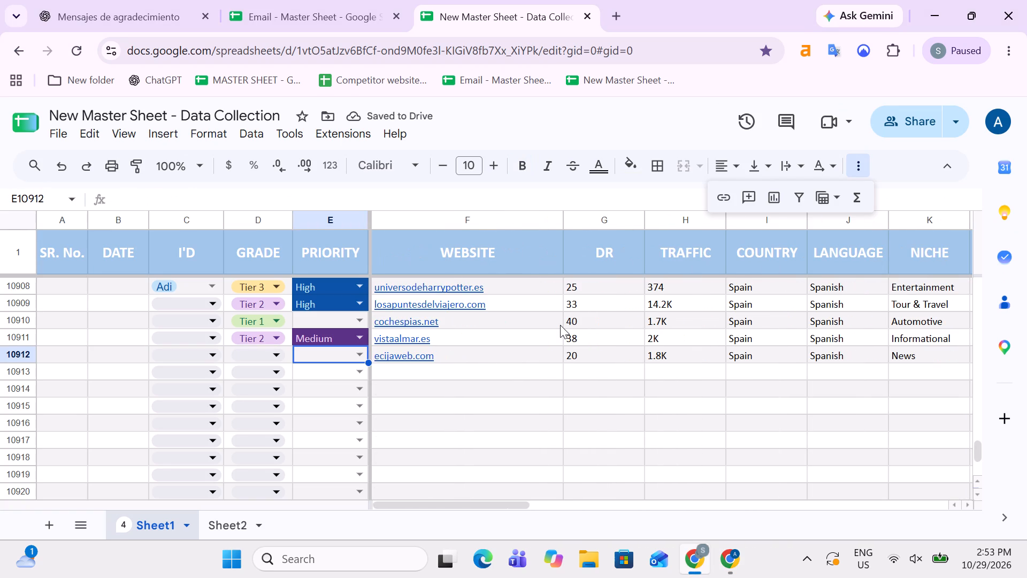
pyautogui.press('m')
pyautogui.press('Down')
pyautogui.press('Return')
pyautogui.press('Up')
pyautogui.press('Right')
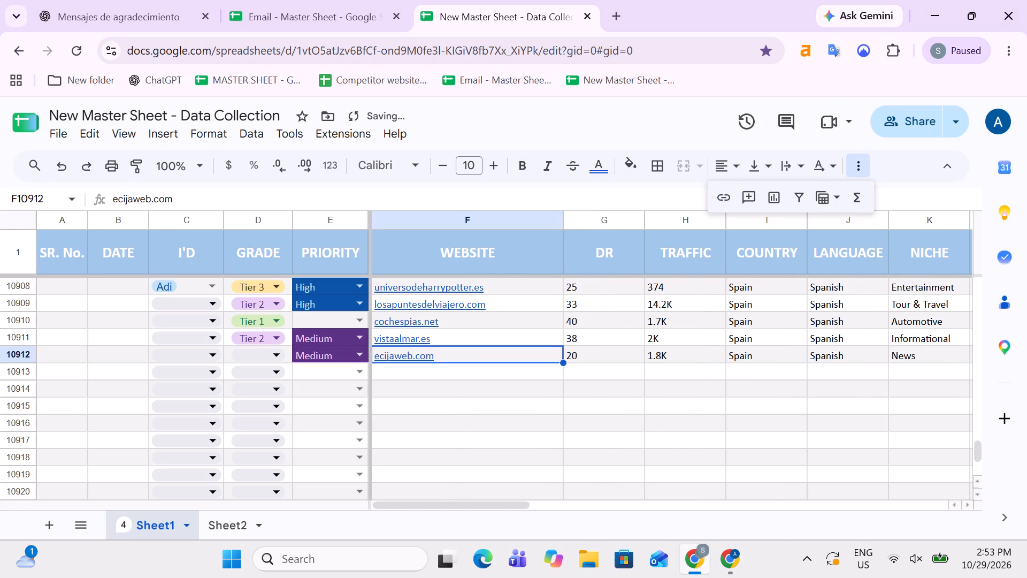
# Set the grade of ecijaweb.com in row 10912 to Tier 4.
pyautogui.press('Left')
pyautogui.press('Left')
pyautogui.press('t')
pyautogui.press('Up')
pyautogui.press('Return')
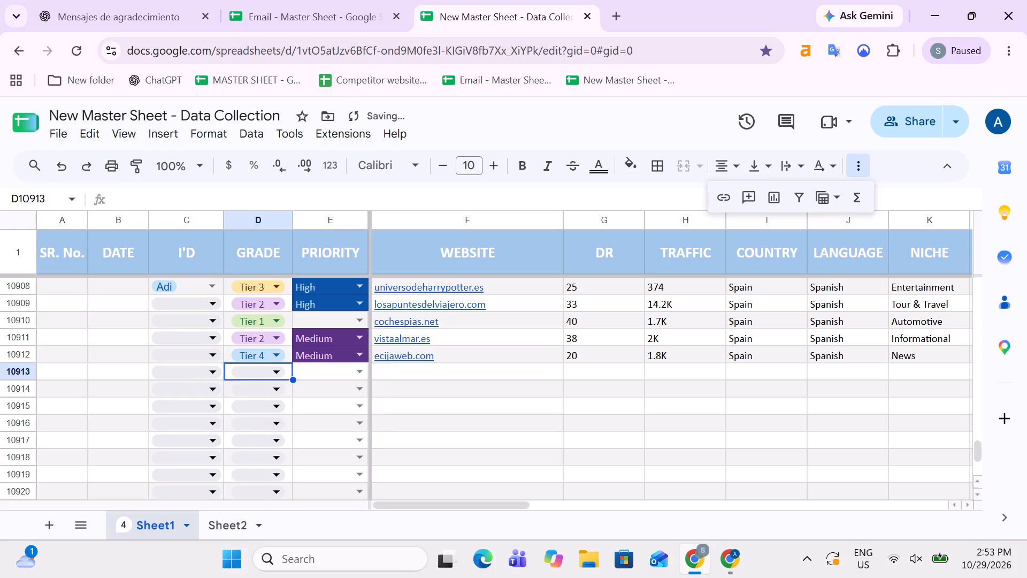
pyautogui.press('Up')
pyautogui.press('Right')
pyautogui.press('Right')
pyautogui.press('Right')
pyautogui.press('Left')
pyautogui.hotkey('alt', 'Tab')
pyautogui.scroll(-3, 802, 413)
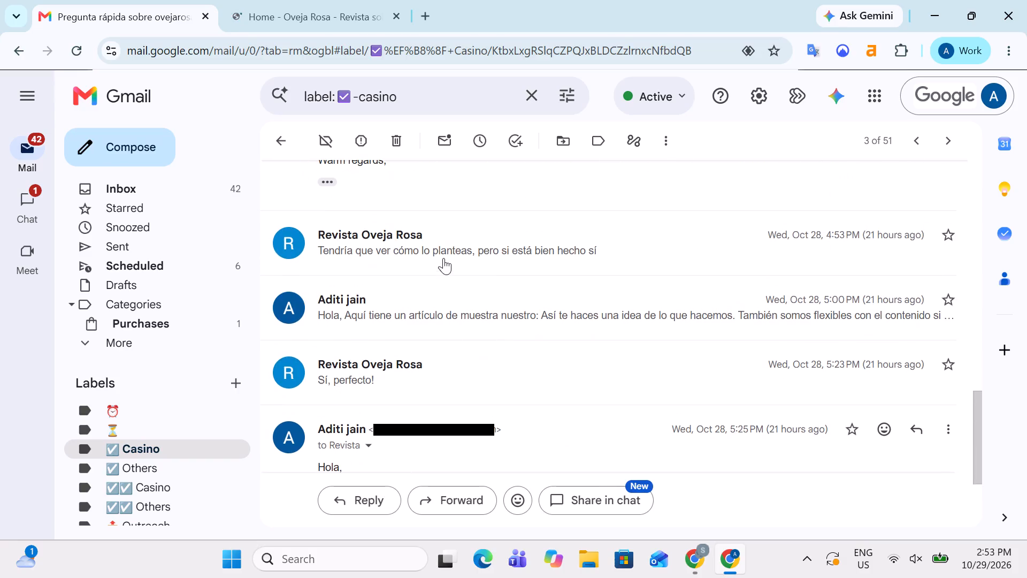
pyautogui.click(444, 256)
pyautogui.click(397, 306)
pyautogui.scroll(-1, 436, 351)
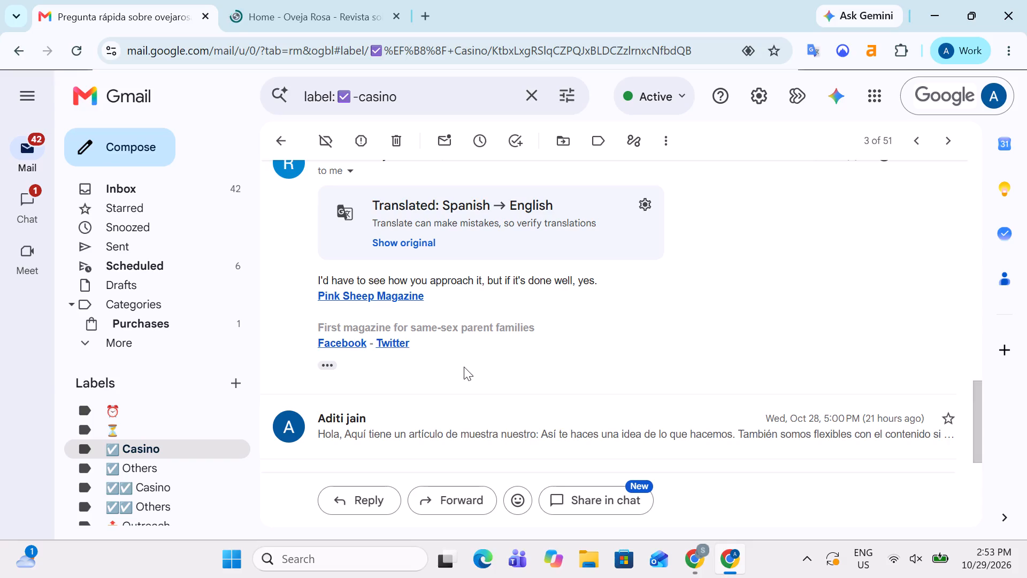
pyautogui.scroll(-2, 441, 327)
# Expand the sample article message sent to Revista Oveja Rosa, translate it to English and read it.
pyautogui.click(398, 285)
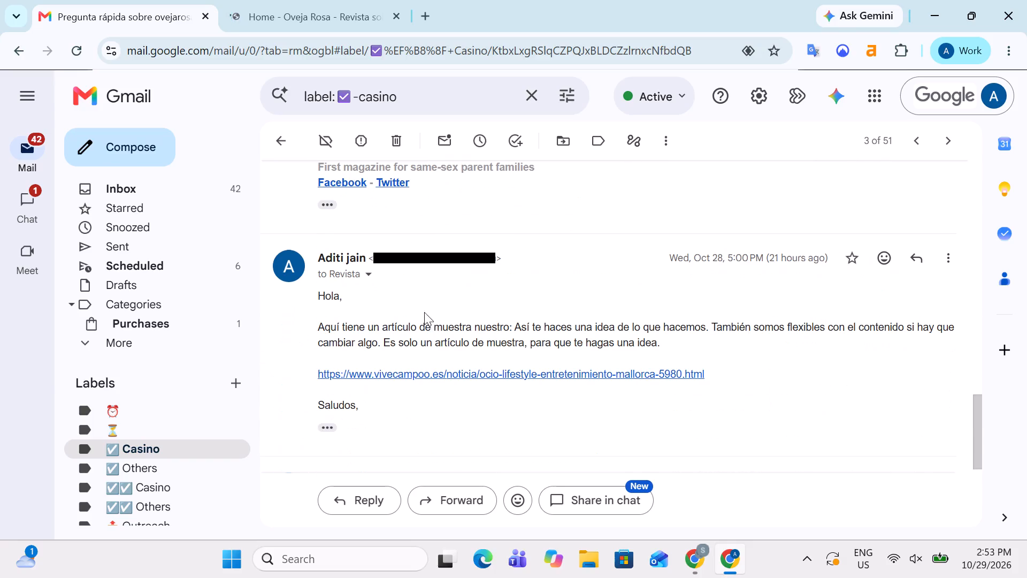
pyautogui.click(952, 259)
pyautogui.scroll(-4, 863, 380)
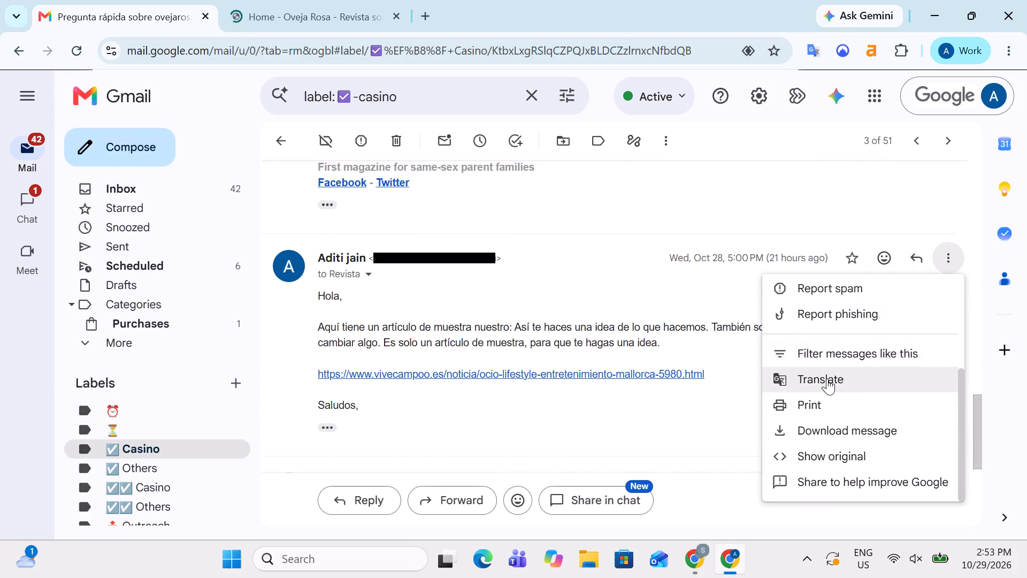
pyautogui.click(827, 378)
pyautogui.scroll(-1, 511, 384)
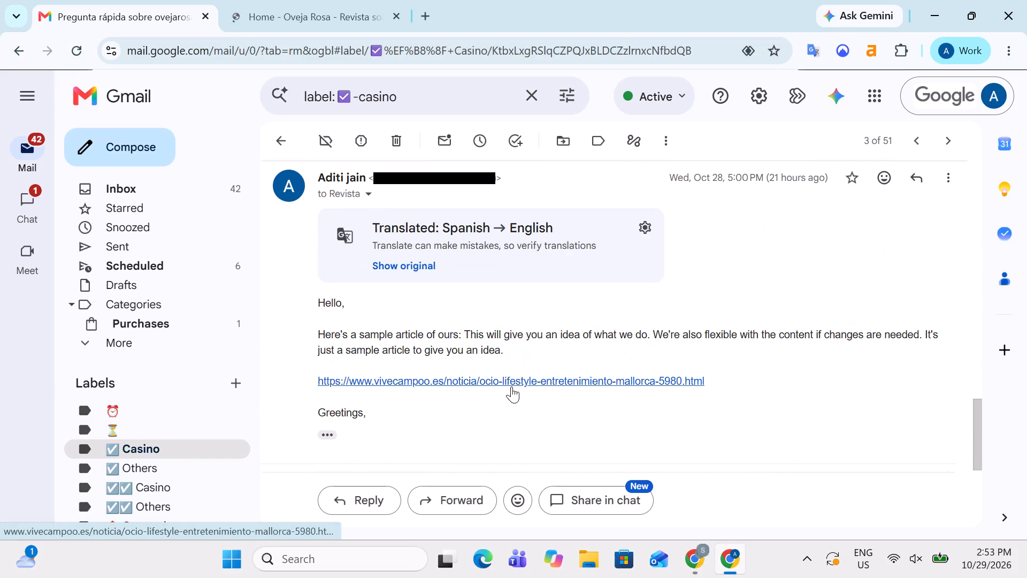
pyautogui.scroll(-1, 546, 367)
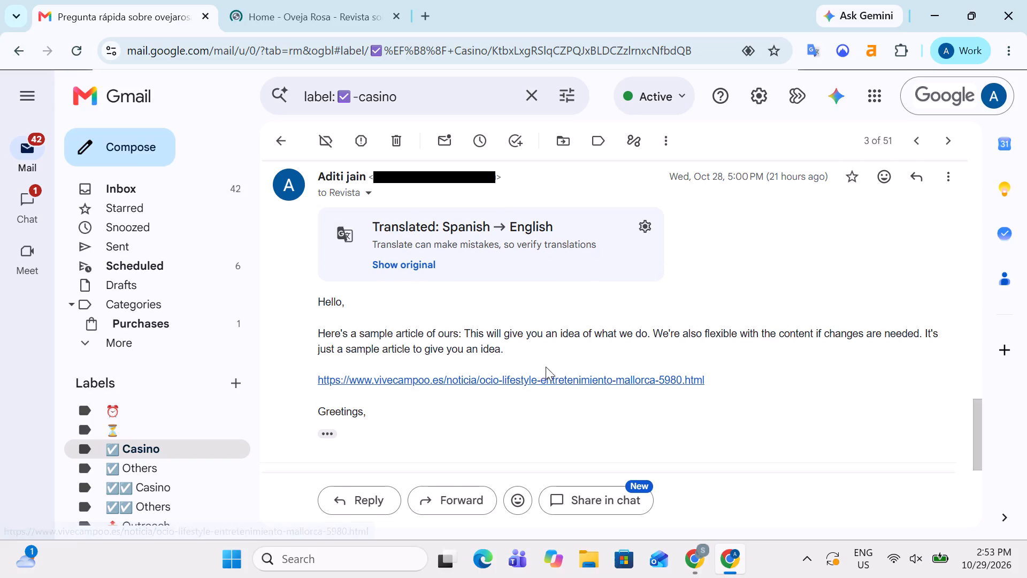
# Expand Revista Oveja Rosa's reply to the sample article and read it.
pyautogui.scroll(-2, 546, 367)
pyautogui.click(414, 277)
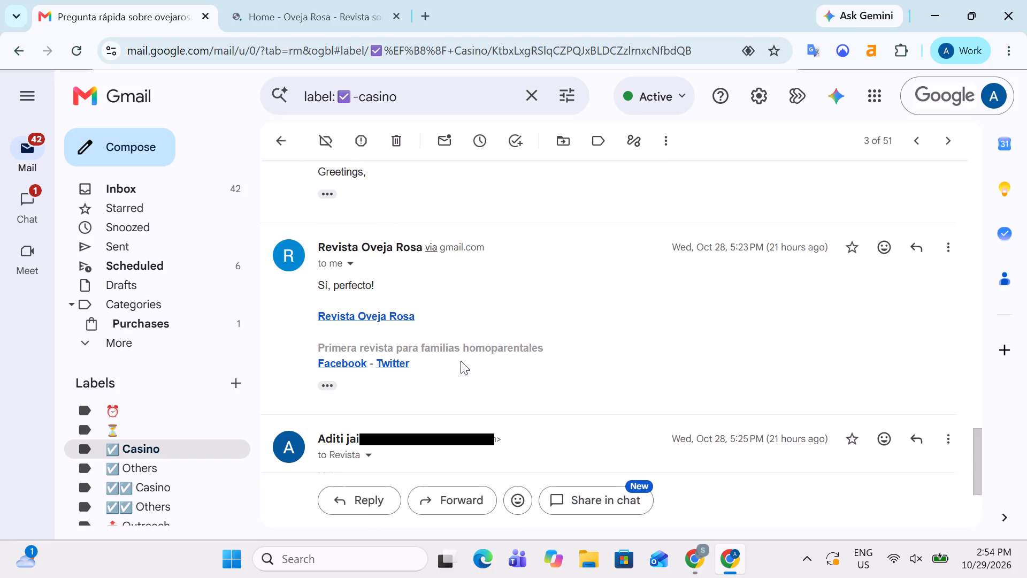
pyautogui.scroll(-3, 461, 361)
pyautogui.scroll(4, 465, 351)
# Copy the ovejarosa.com domain from its open website and record it under WEBSITE in the first empty row of the New Master Sheet.
pyautogui.click(290, 10)
pyautogui.click(247, 43)
pyautogui.moveTo(247, 43); pyautogui.dragTo(203, 48)
pyautogui.hotkey('ctrl', 'c')
pyautogui.hotkey('ctrl', 'c')
pyautogui.hotkey('alt', 'Tab')
pyautogui.press('Down')
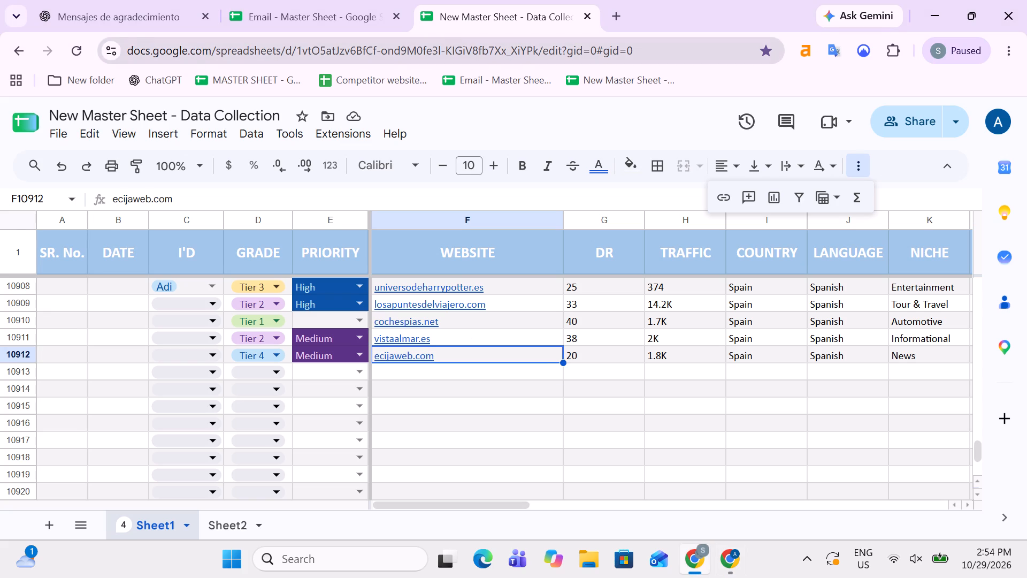
pyautogui.press('Return')
pyautogui.hotkey('ctrl', 'v')
pyautogui.press('Tab')
# Examine the ovejarosa.com homepage to judge its topics and content.
pyautogui.hotkey('alt', 'Tab')
pyautogui.scroll(-4, 410, 200)
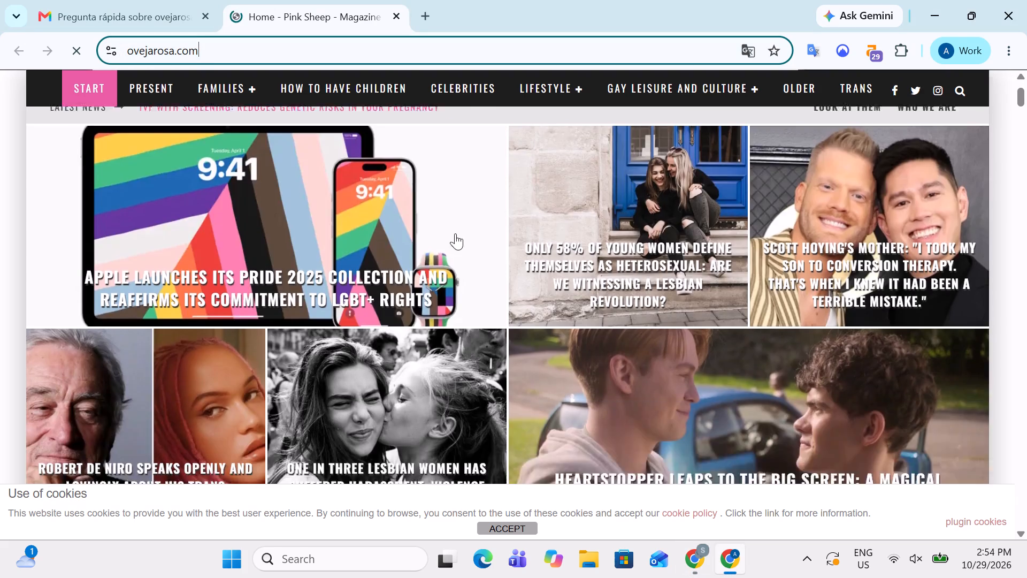
pyautogui.scroll(-15, 594, 321)
pyautogui.scroll(8, 625, 301)
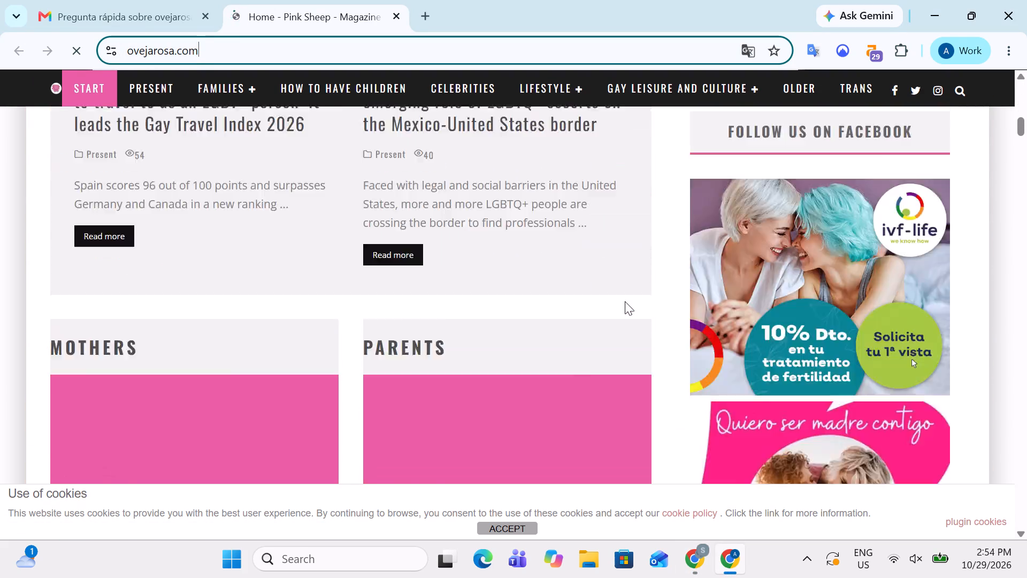
pyautogui.scroll(19, 625, 301)
pyautogui.scroll(-15, 687, 296)
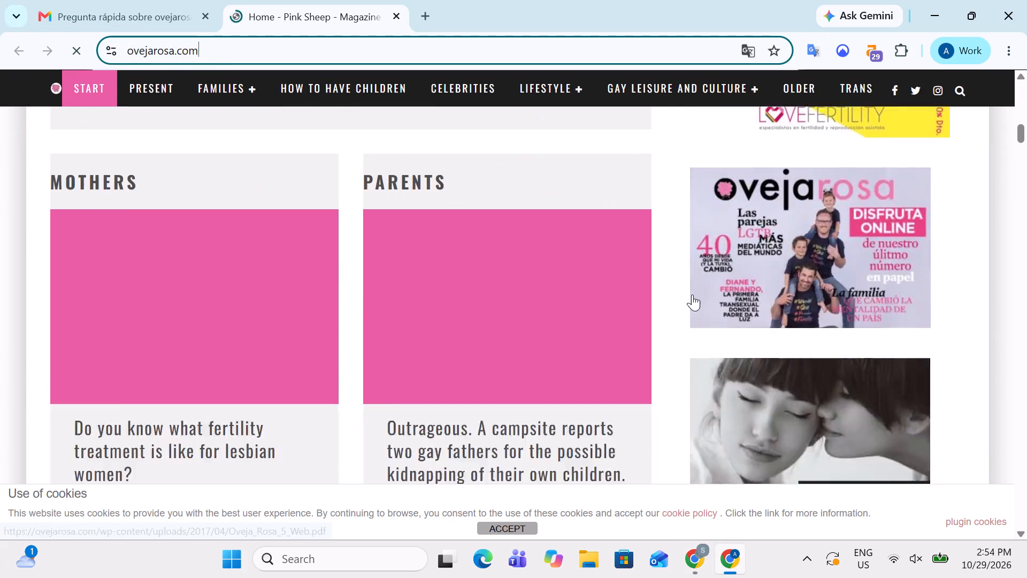
pyautogui.scroll(-14, 692, 294)
pyautogui.scroll(8, 550, 323)
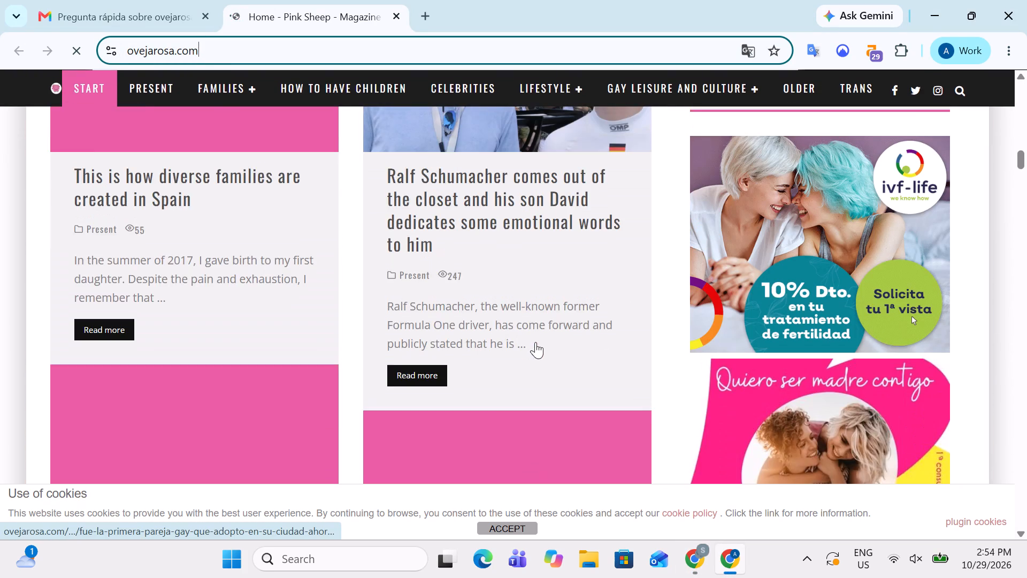
pyautogui.scroll(18, 537, 342)
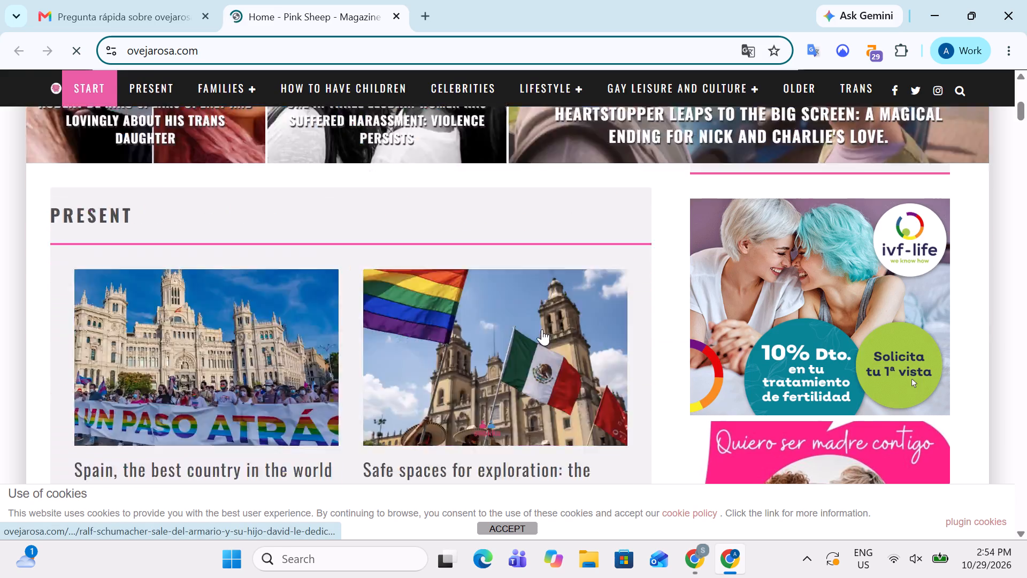
pyautogui.scroll(13, 542, 329)
# Check the site's domain metrics in Ahrefs and record DR 29 and traffic 1.4K in the ovejarosa.com row.
pyautogui.click(872, 60)
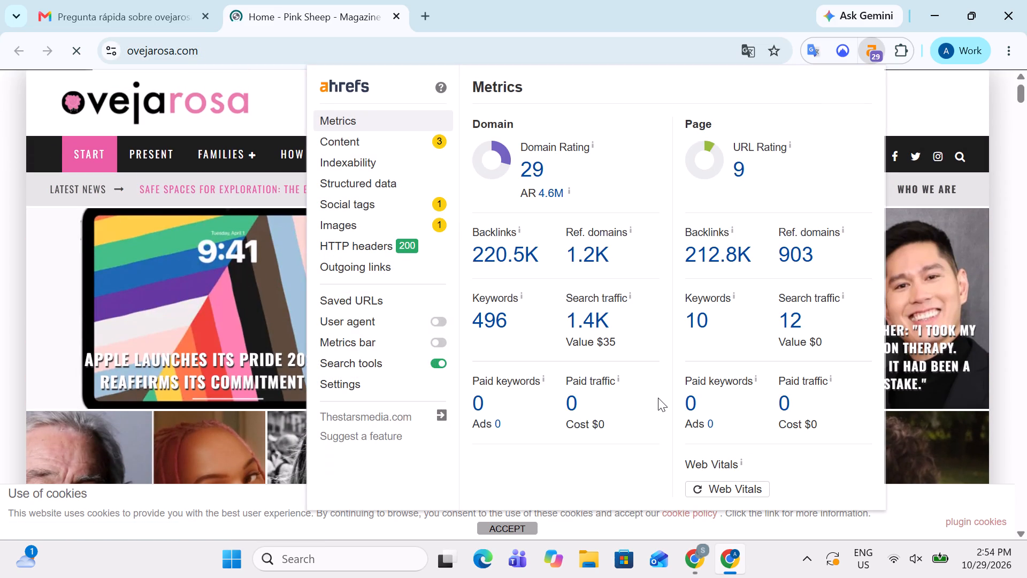
pyautogui.hotkey('alt', 'Tab')
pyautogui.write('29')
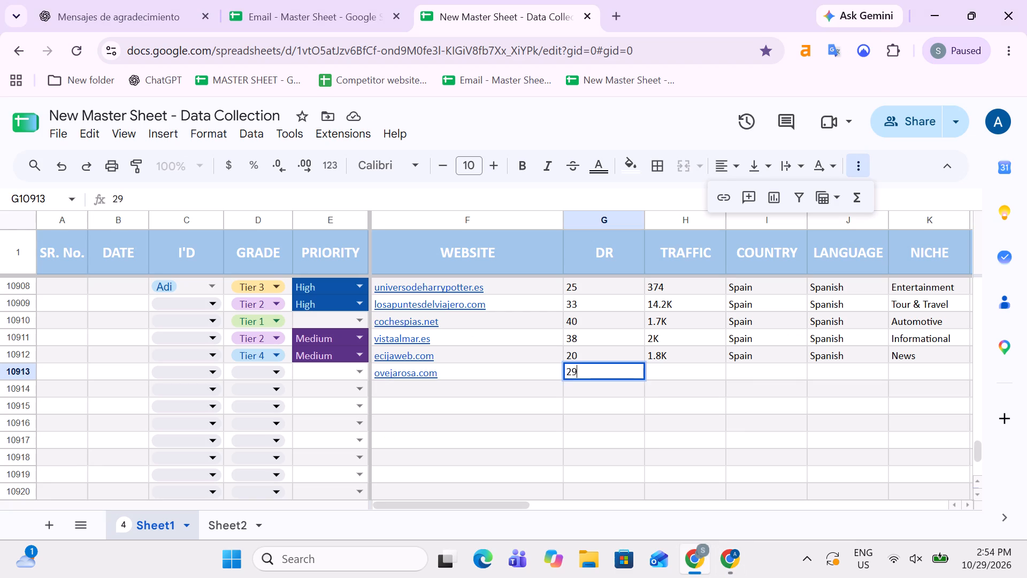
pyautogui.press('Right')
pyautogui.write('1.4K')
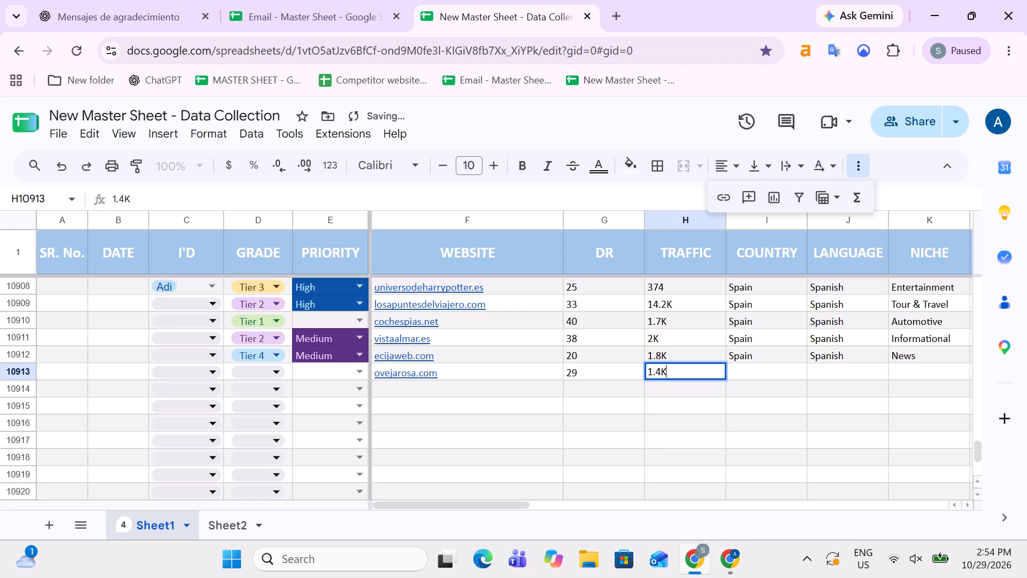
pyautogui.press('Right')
# Search the ovejarosa.com website for Casino777 and look through the results page.
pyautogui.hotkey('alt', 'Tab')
pyautogui.click(0, 341)
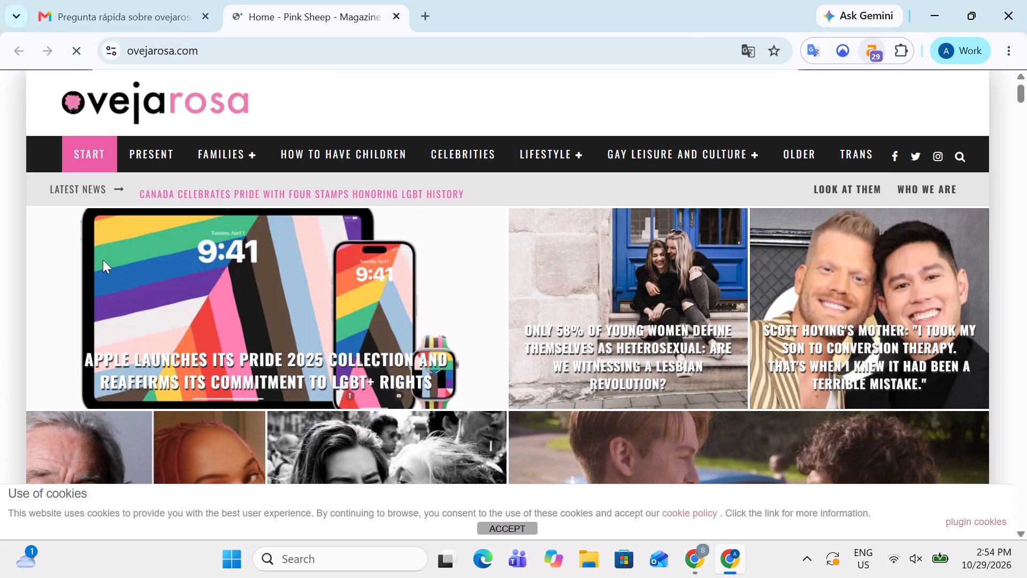
pyautogui.click(966, 148)
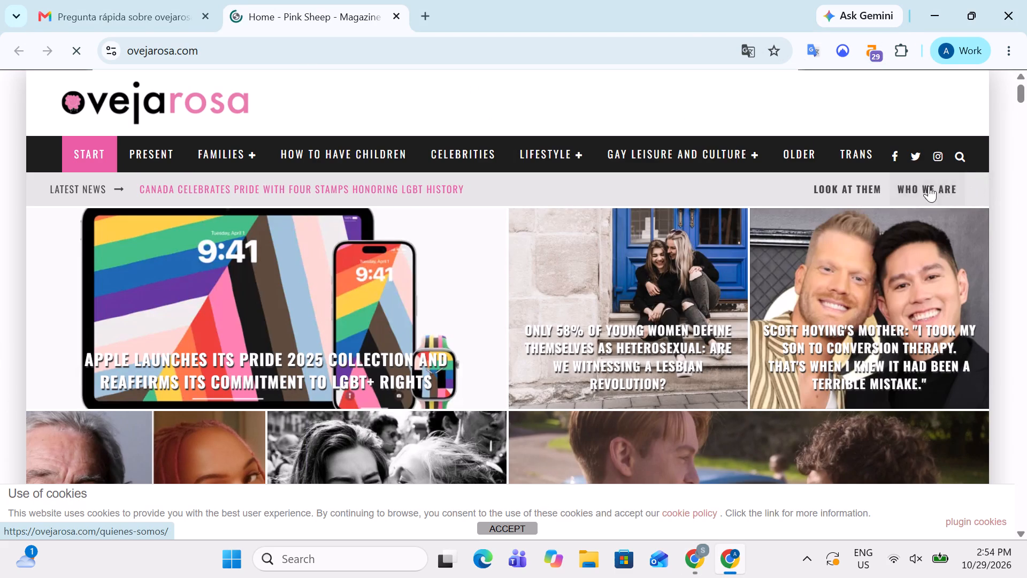
pyautogui.click(962, 161)
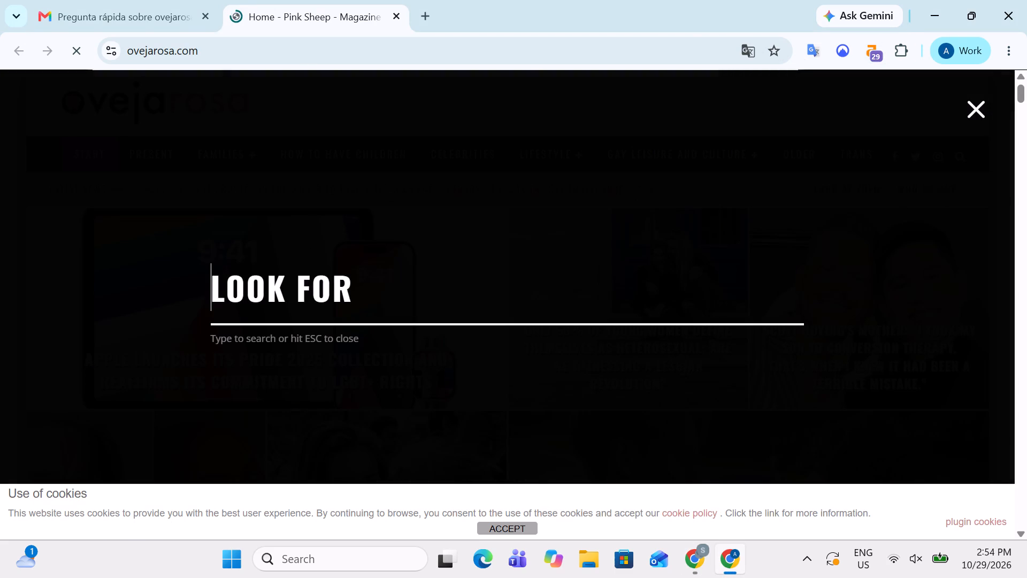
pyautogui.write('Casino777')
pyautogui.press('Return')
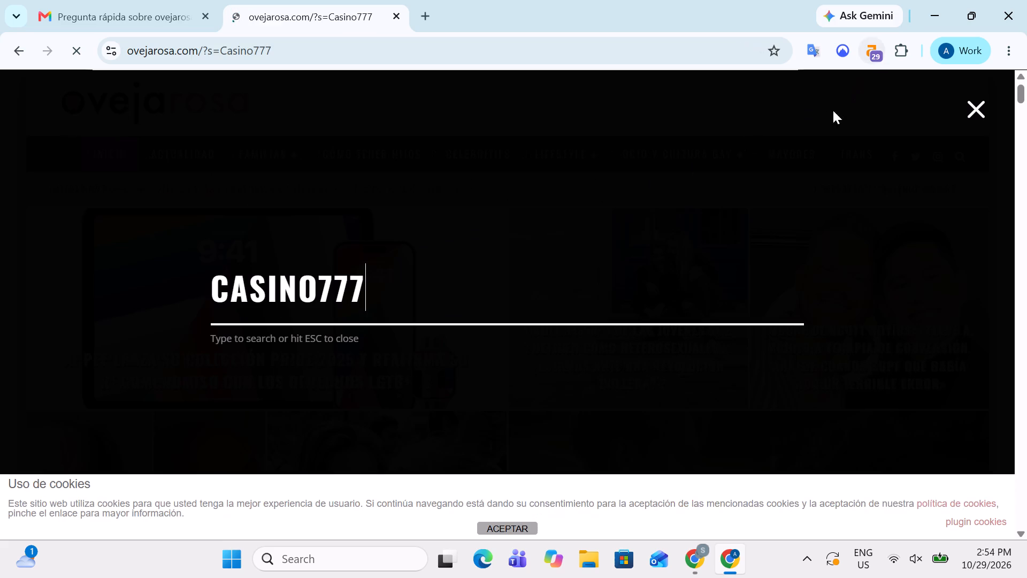
pyautogui.scroll(-2, 663, 417)
pyautogui.scroll(-2, 418, 358)
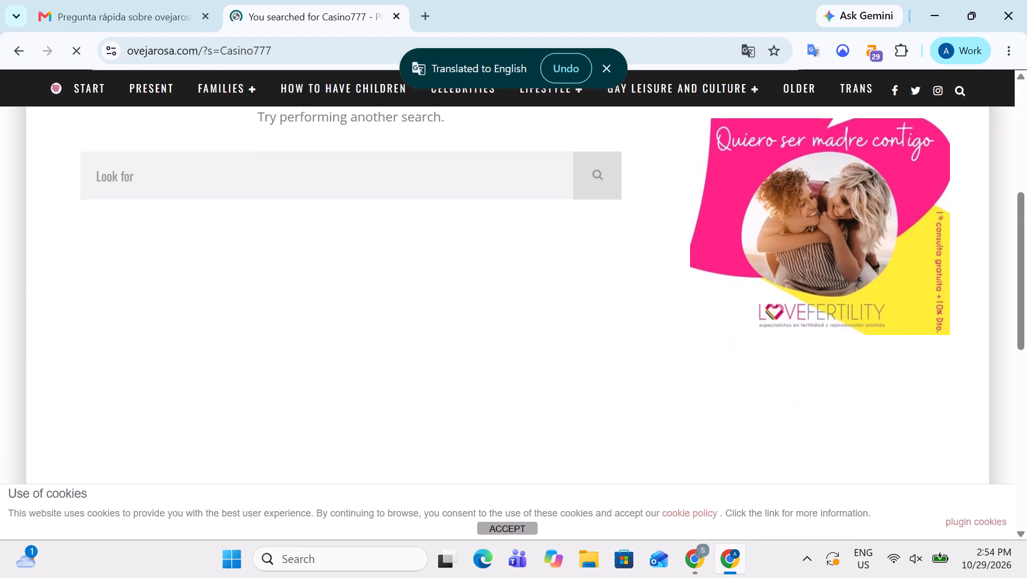
pyautogui.scroll(-7, 418, 358)
pyautogui.scroll(10, 419, 347)
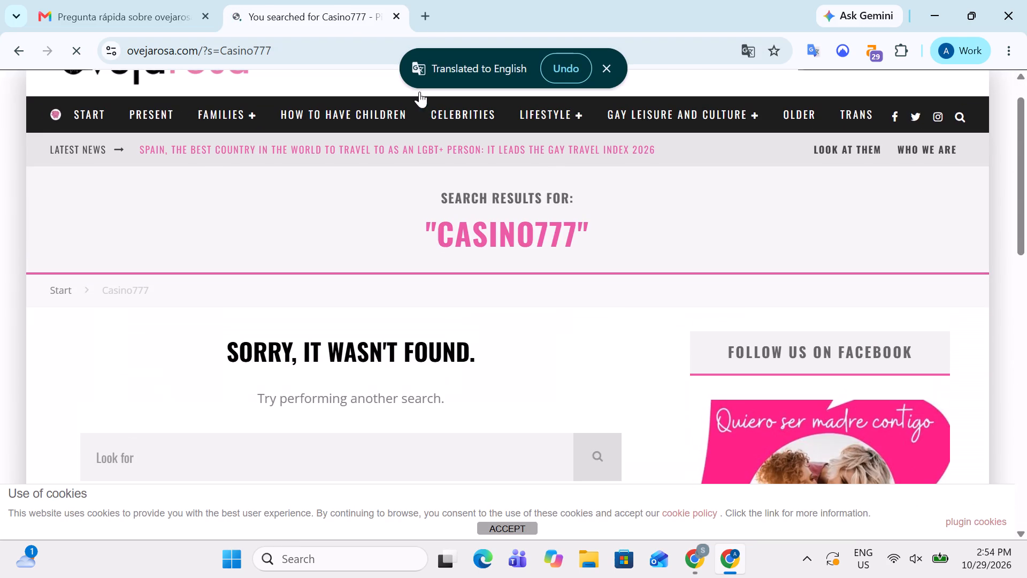
# Close the ovejarosa.com website and look back through the email thread up to its first message.
pyautogui.click(393, 17)
pyautogui.scroll(-2, 693, 338)
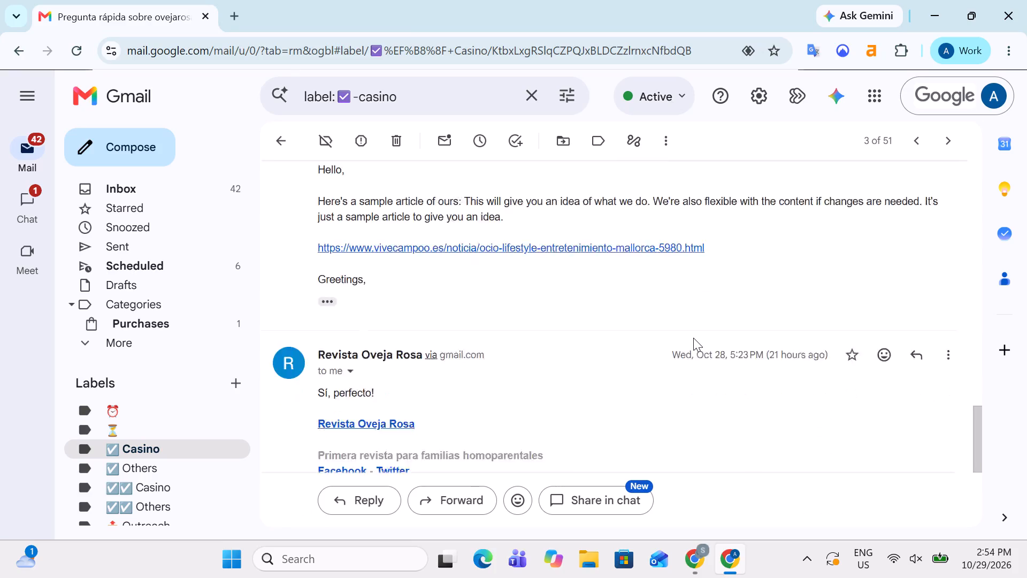
pyautogui.scroll(-2, 693, 338)
pyautogui.scroll(13, 691, 341)
pyautogui.scroll(2, 663, 383)
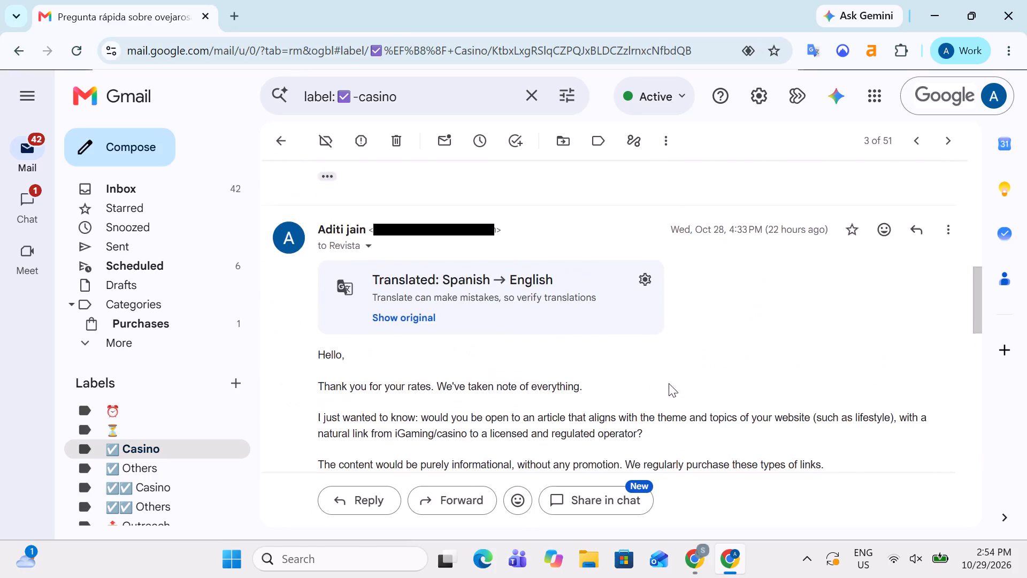
pyautogui.scroll(2, 669, 383)
pyautogui.scroll(2, 616, 395)
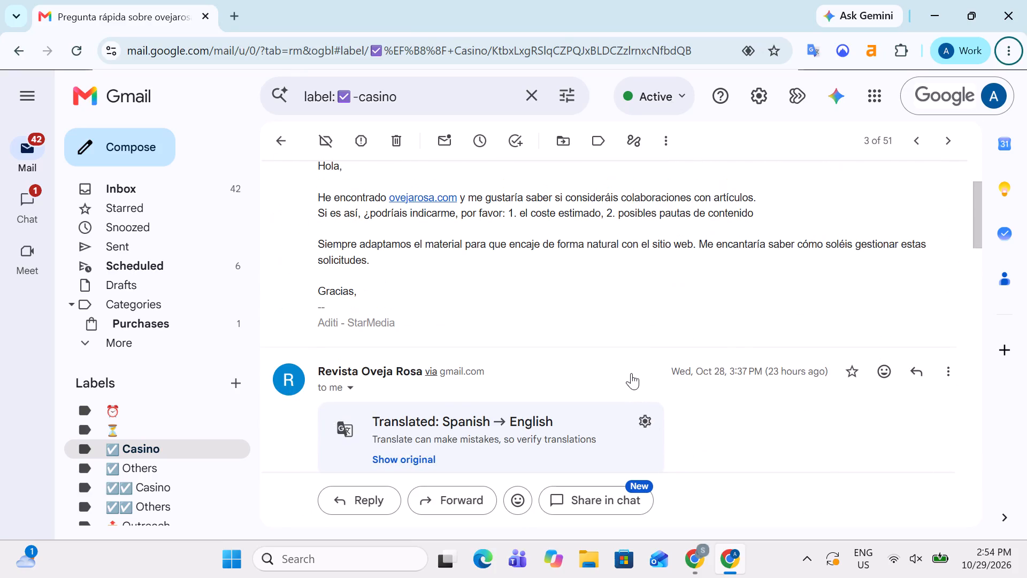
# Enter Spain as the country and Spanish as the language in the ovejarosa.com row of the master sheet.
pyautogui.hotkey('alt', 'Tab')
pyautogui.press('Right')
pyautogui.press('Left')
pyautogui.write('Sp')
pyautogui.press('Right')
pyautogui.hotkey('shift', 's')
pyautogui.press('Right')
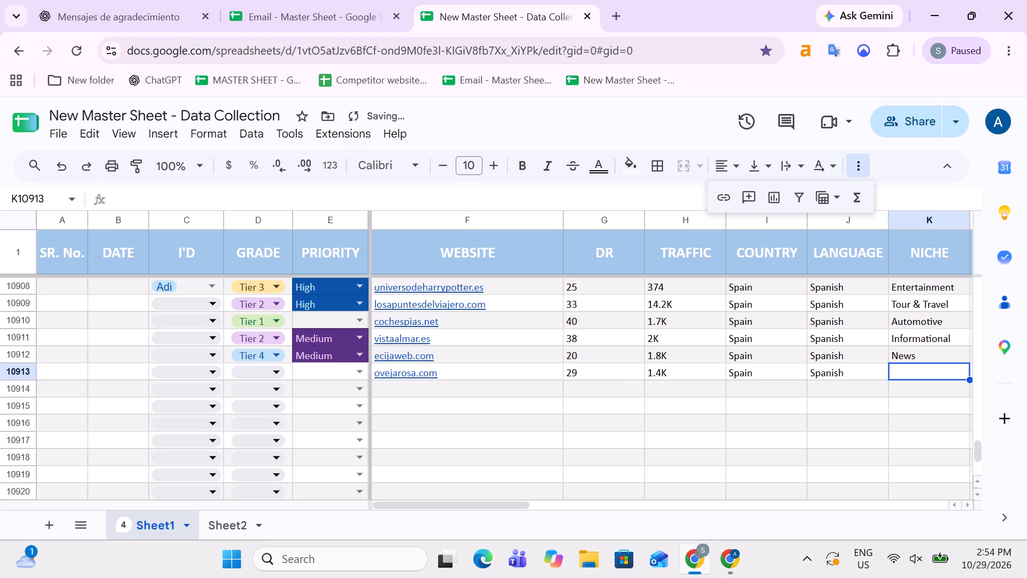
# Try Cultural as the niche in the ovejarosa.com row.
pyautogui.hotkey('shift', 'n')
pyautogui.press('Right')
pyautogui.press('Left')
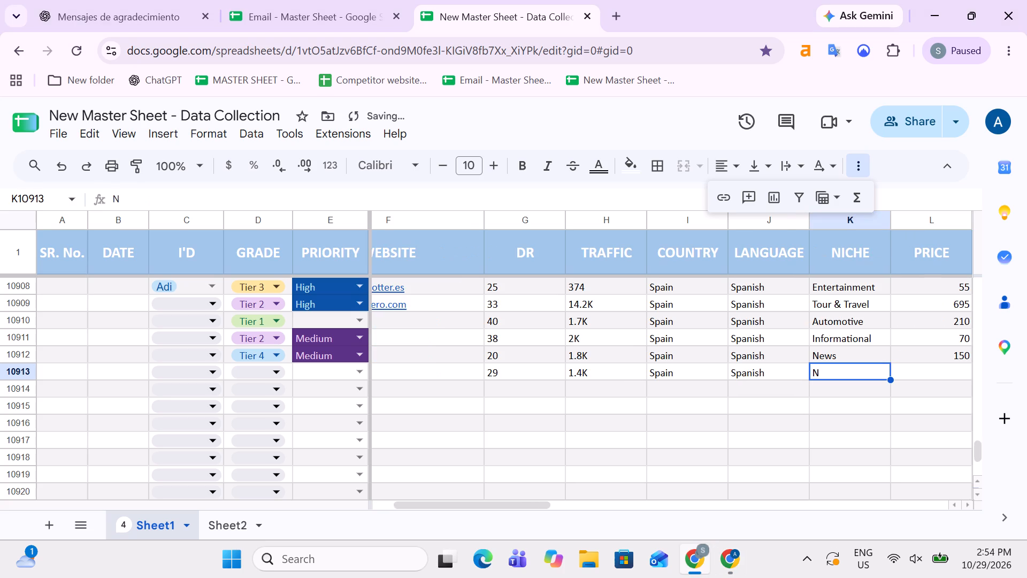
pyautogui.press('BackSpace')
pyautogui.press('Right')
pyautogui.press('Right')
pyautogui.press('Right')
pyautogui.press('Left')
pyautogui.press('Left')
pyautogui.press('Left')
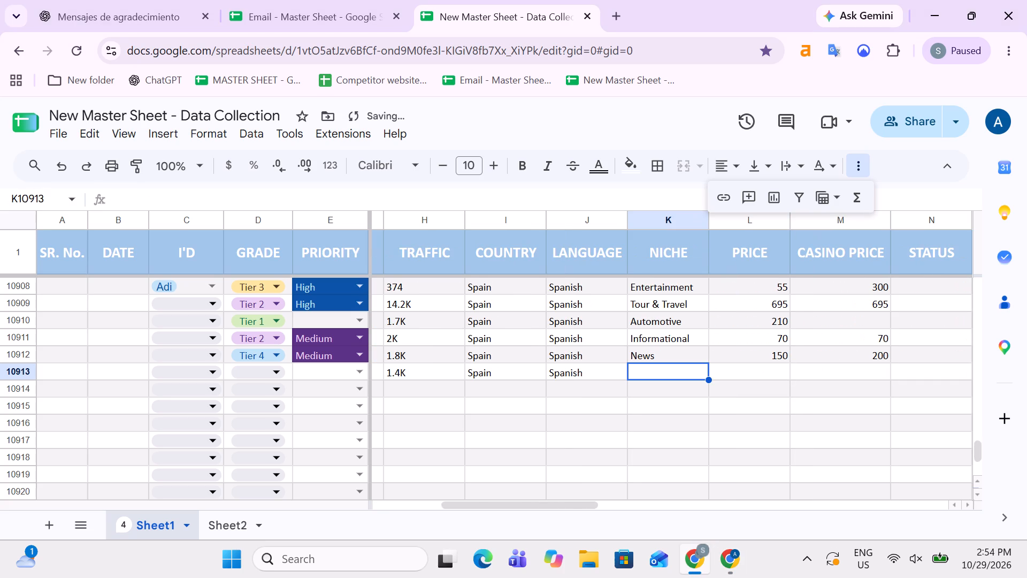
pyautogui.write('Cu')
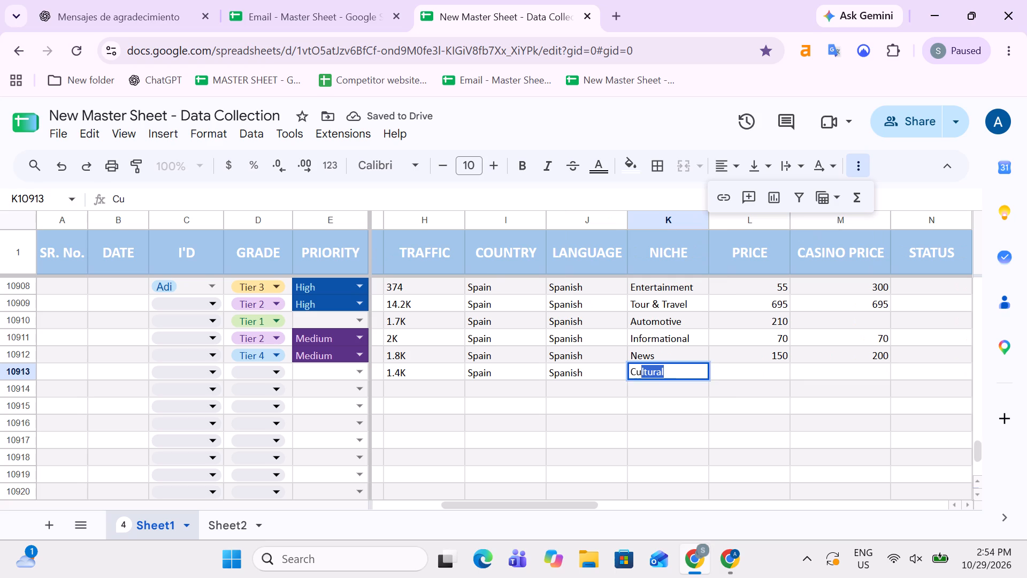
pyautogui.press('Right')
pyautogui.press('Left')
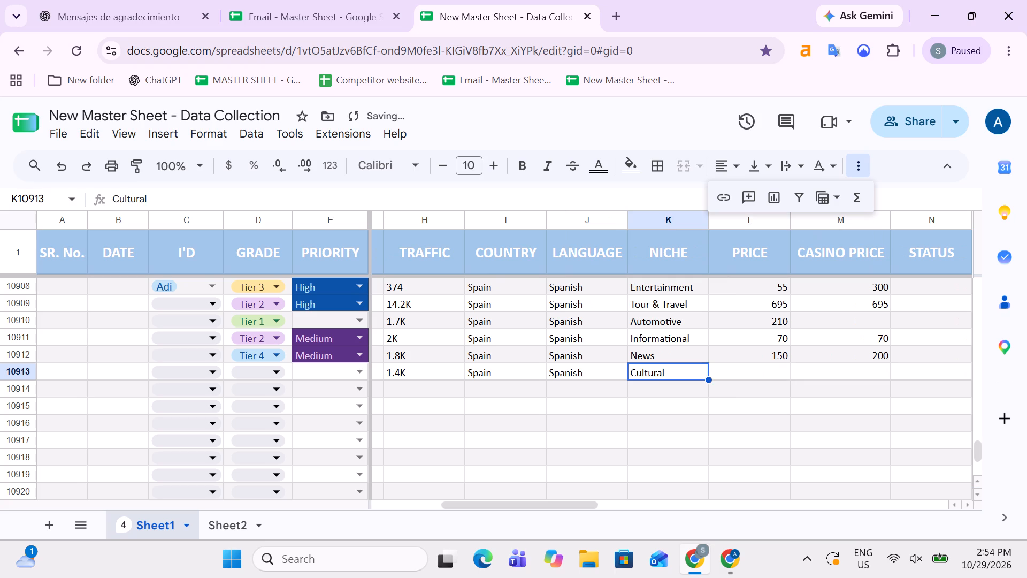
# Set the niche in the ovejarosa.com row to Lifestyle.
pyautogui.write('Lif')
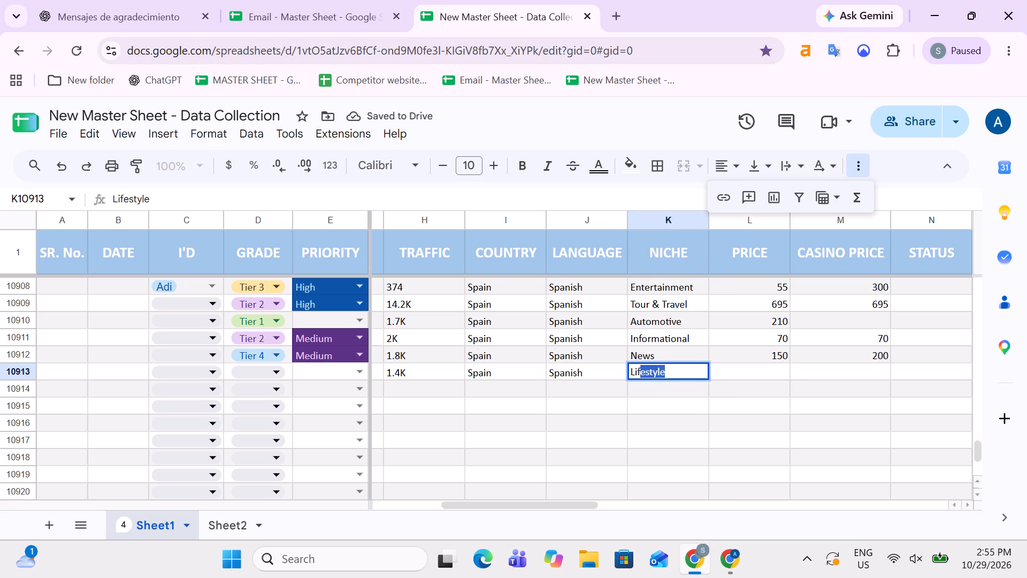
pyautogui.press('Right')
# Enter 400 as the price in the ovejarosa.com row and copy it to the casino price.
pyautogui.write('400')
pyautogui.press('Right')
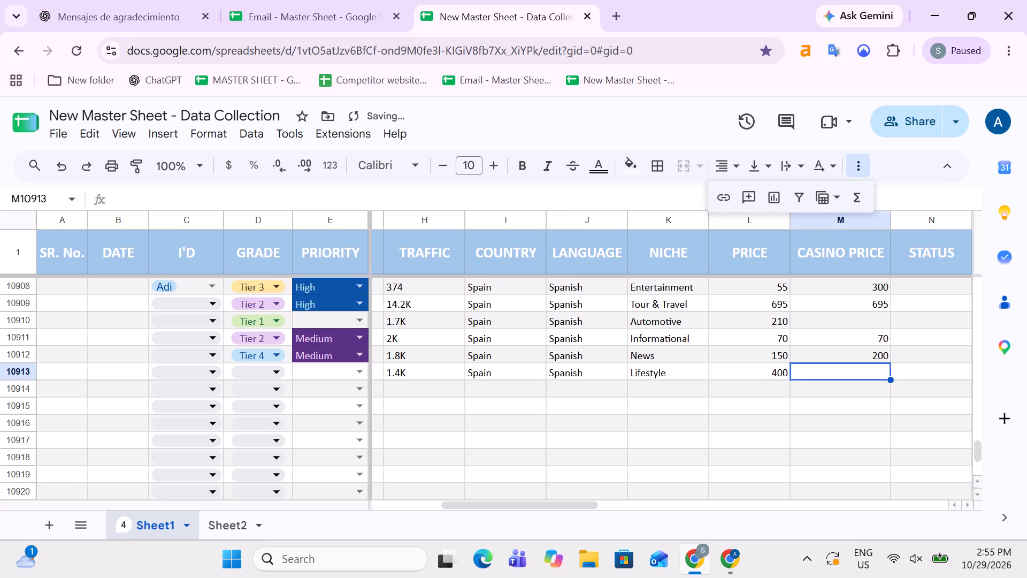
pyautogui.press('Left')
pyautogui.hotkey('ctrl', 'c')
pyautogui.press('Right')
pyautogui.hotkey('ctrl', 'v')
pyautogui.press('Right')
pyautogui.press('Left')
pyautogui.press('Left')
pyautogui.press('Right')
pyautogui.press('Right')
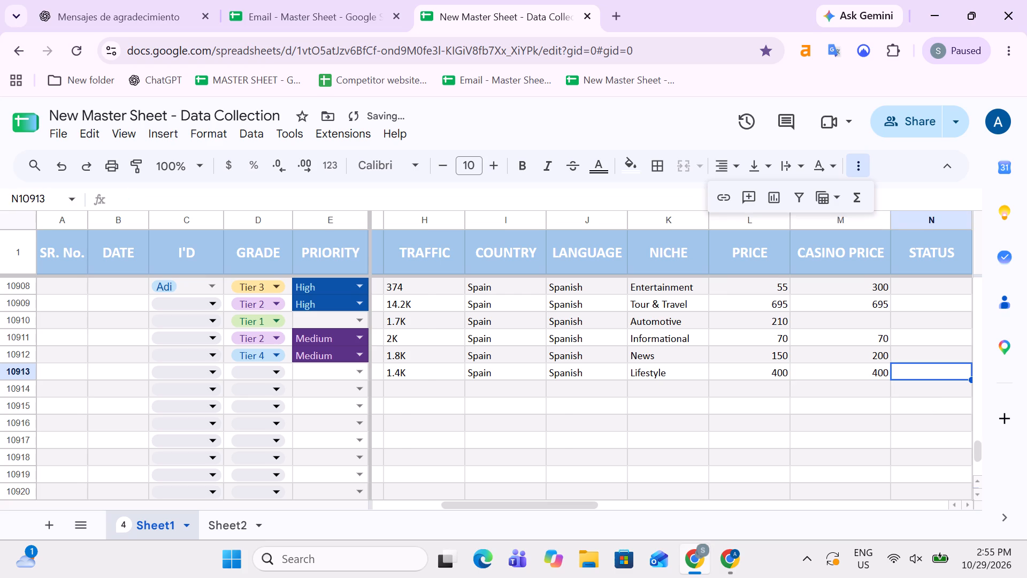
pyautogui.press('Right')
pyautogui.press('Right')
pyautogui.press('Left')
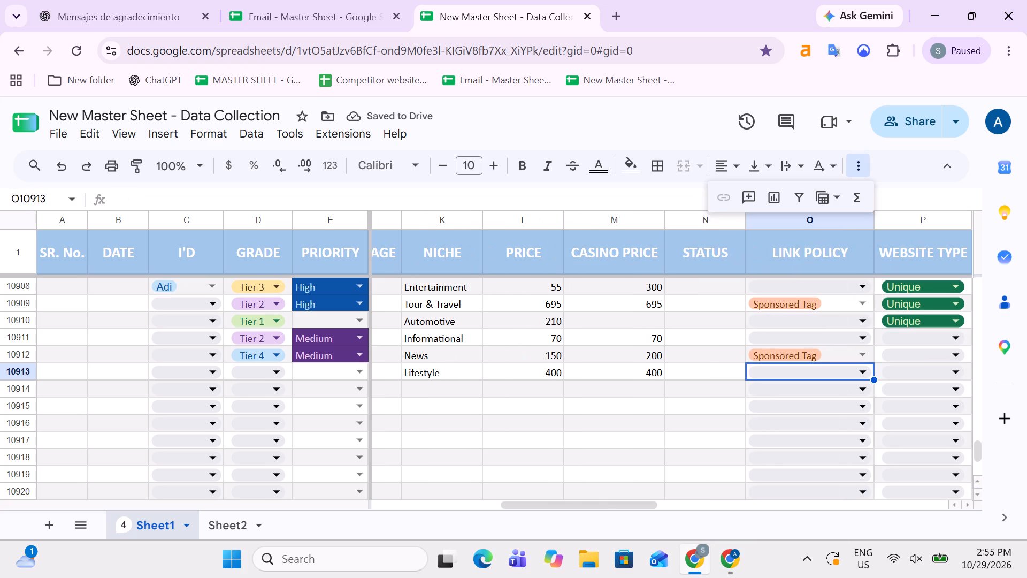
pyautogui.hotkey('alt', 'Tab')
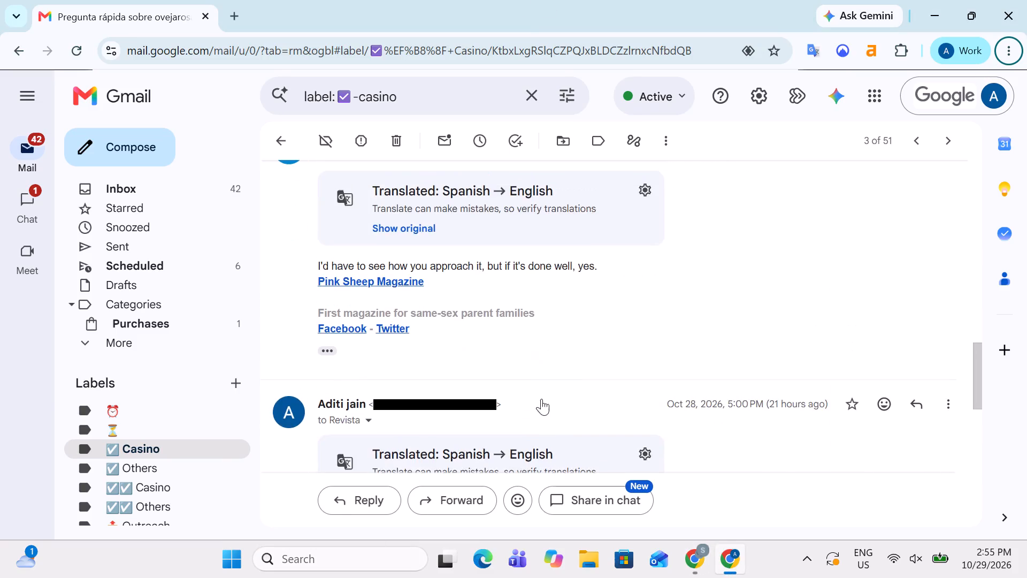
# Reopen the ovejarosa.com search results page for Casino777, check it for casino posts, and close it.
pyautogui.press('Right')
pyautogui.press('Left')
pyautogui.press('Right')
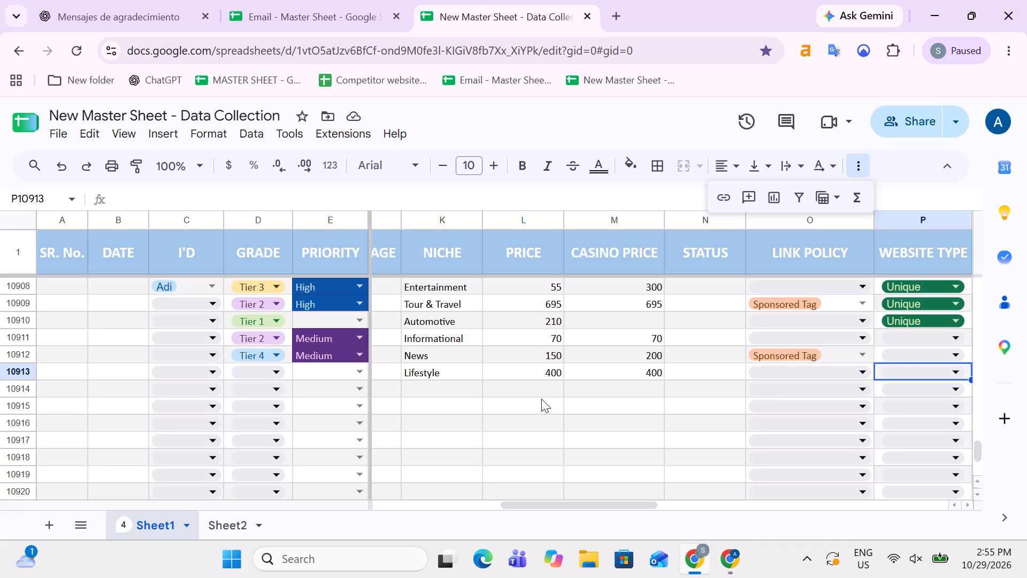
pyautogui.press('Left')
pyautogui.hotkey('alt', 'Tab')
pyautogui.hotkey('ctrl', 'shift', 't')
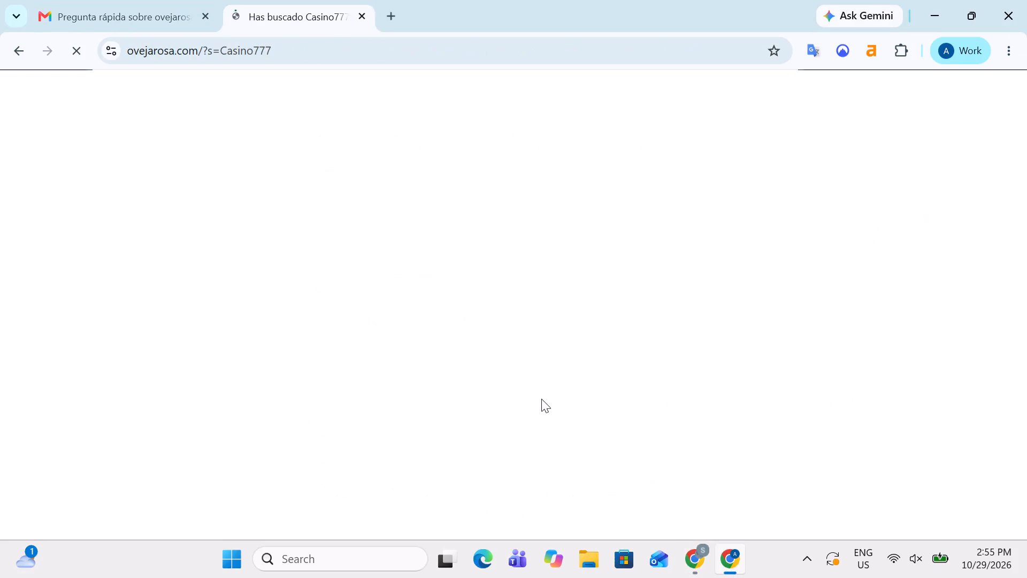
pyautogui.scroll(5, 430, 205)
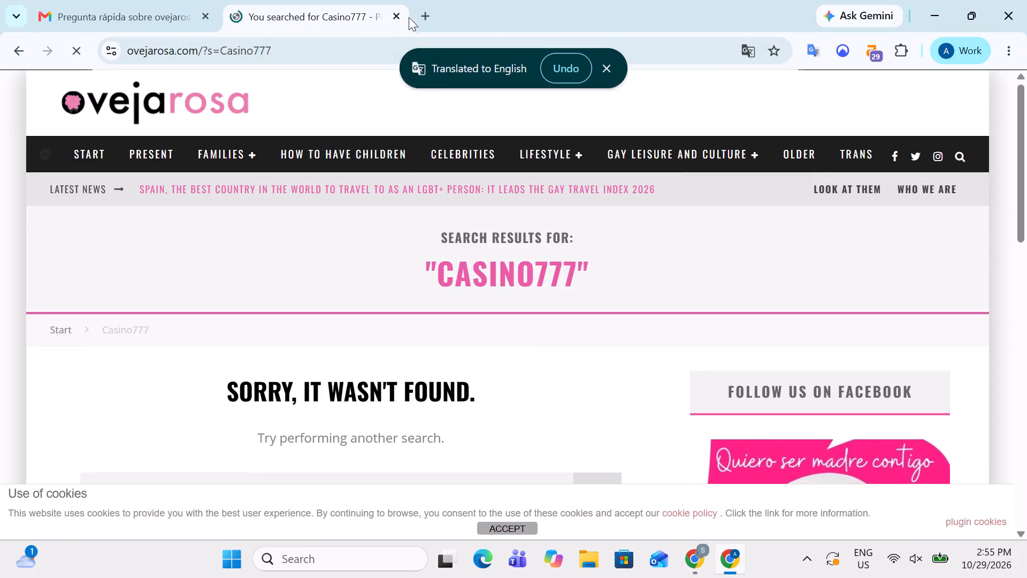
pyautogui.click(397, 13)
# Set the website type in the ovejarosa.com row of the master sheet to Unique.
pyautogui.hotkey('alt', 'Tab')
pyautogui.press('Right')
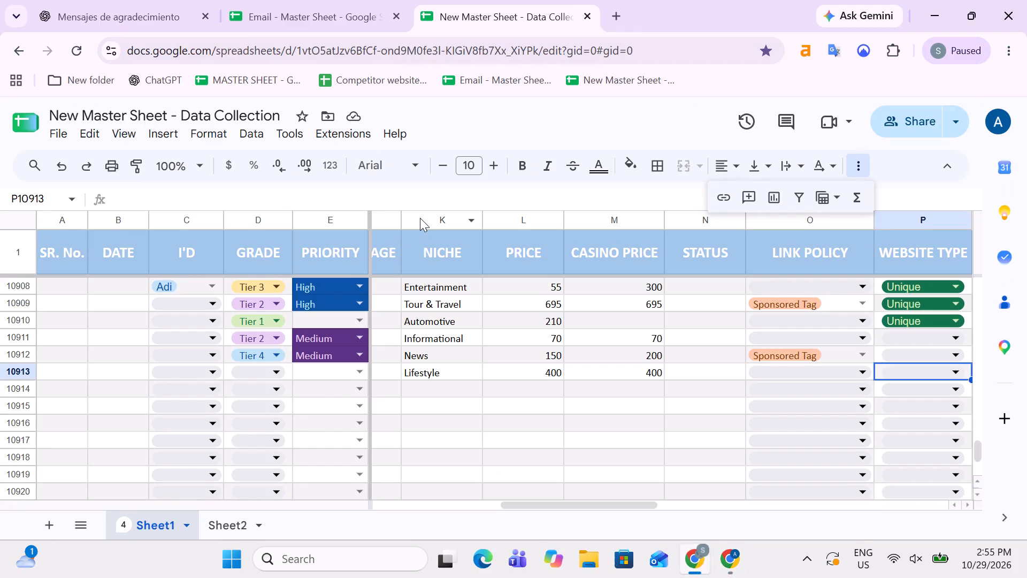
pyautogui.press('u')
pyautogui.press('Tab')
# Copy the publisher's contact e-mail address from the thread into the contact details of the ovejarosa.com row.
pyautogui.press('Right')
pyautogui.press('Left')
pyautogui.hotkey('alt', 'Tab')
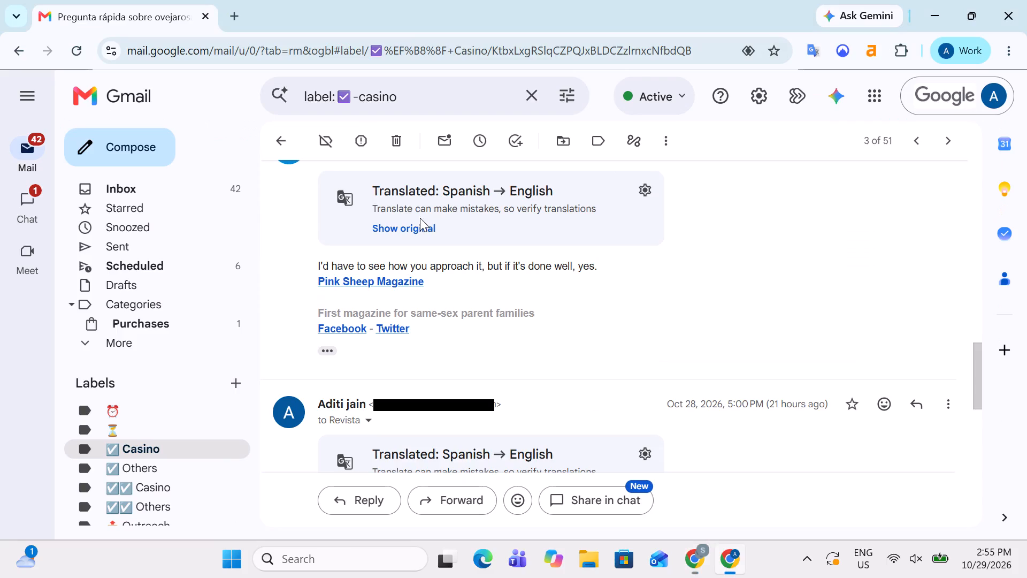
pyautogui.scroll(2, 409, 378)
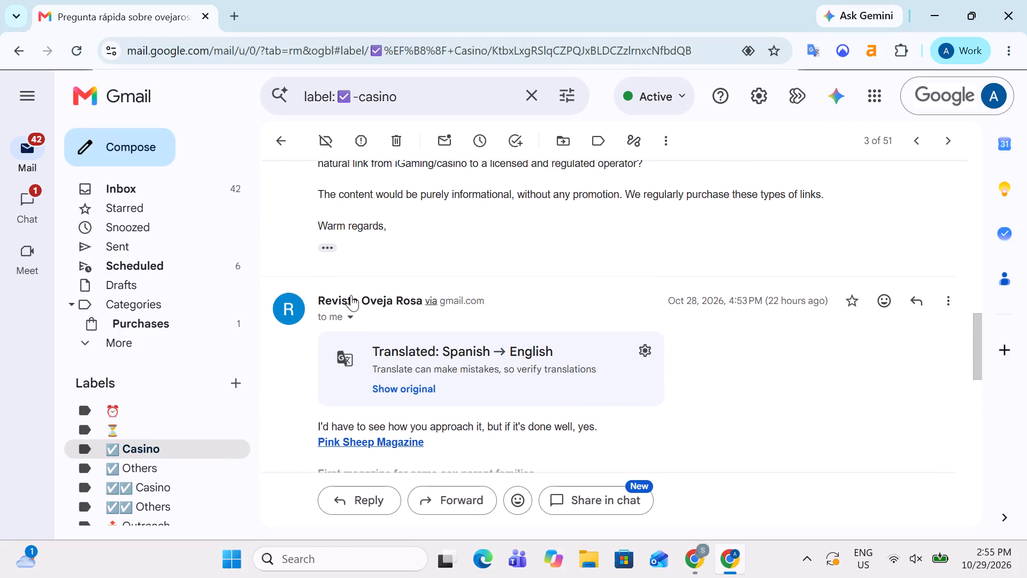
pyautogui.click(556, 375)
pyautogui.hotkey('alt', 'Tab')
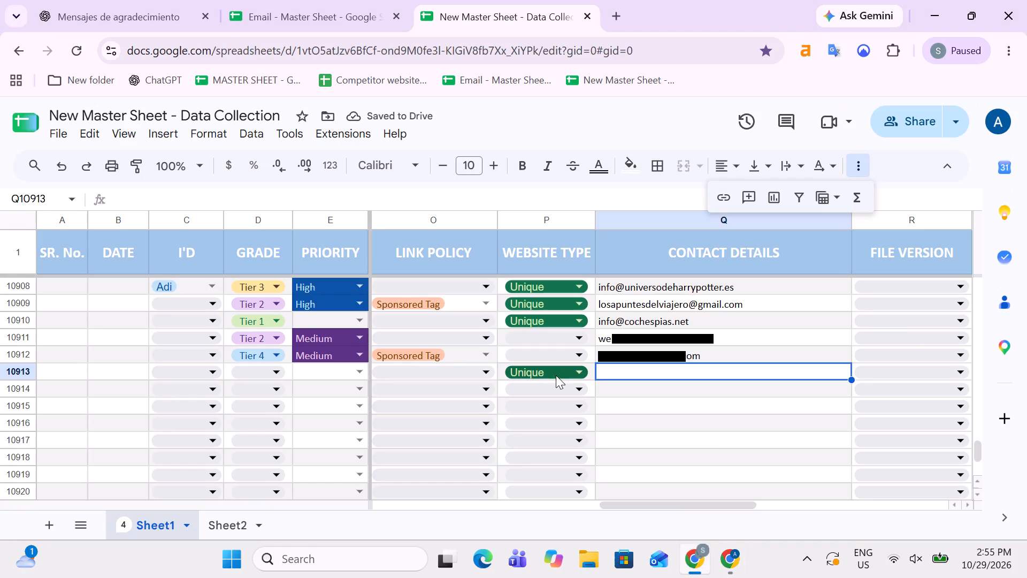
pyautogui.press('Return')
pyautogui.hotkey('ctrl', 'v')
pyautogui.press('Tab')
pyautogui.press('Left')
pyautogui.hotkey('ctrl', 'z')
pyautogui.press('Tab')
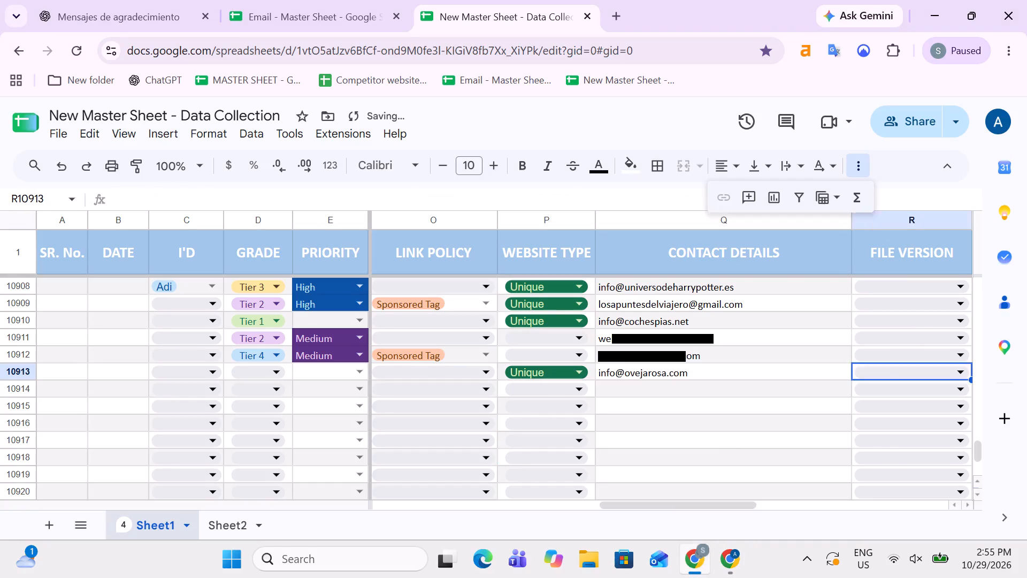
# Set the priority in the ovejarosa.com row to High.
pyautogui.press('Left')
pyautogui.press('Left')
pyautogui.press('Left')
pyautogui.press('Left')
pyautogui.press('Left')
pyautogui.press('Left')
pyautogui.press('Left')
pyautogui.press('Left')
pyautogui.press('Left')
pyautogui.press('Left')
pyautogui.press('Left')
pyautogui.press('Left')
pyautogui.press('Left')
pyautogui.press('Left')
pyautogui.press('Left')
pyautogui.press('Left')
pyautogui.press('Left')
pyautogui.press('Left')
pyautogui.press('Left')
pyautogui.press('Right')
pyautogui.press('Right')
pyautogui.press('Right')
pyautogui.press('Right')
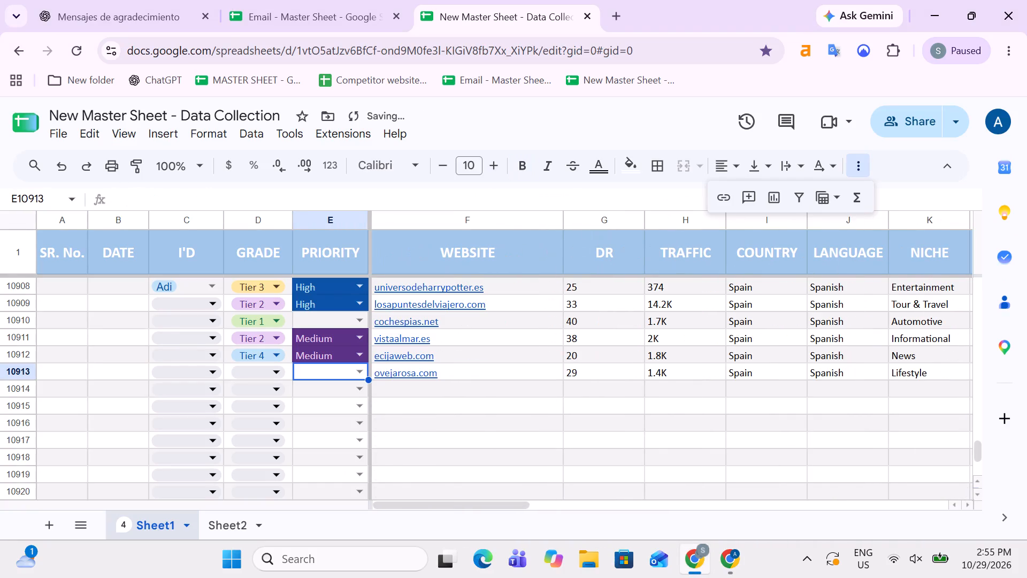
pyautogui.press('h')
pyautogui.press('Down')
pyautogui.press('Down')
pyautogui.press('Return')
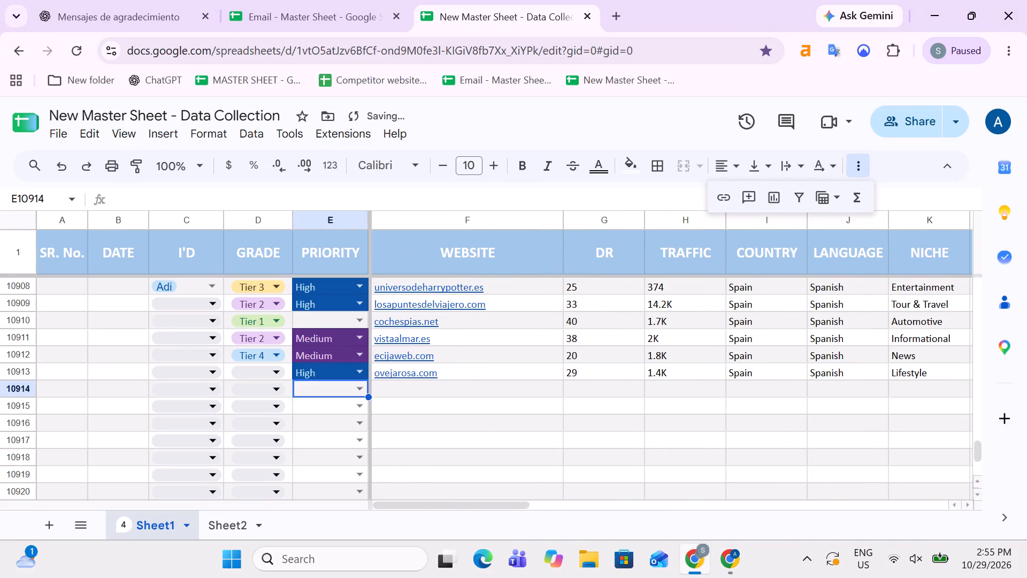
# Set the grade in the ovejarosa.com row to Tier 3.
pyautogui.press('Up')
pyautogui.press('Right')
pyautogui.press('Left')
pyautogui.press('Left')
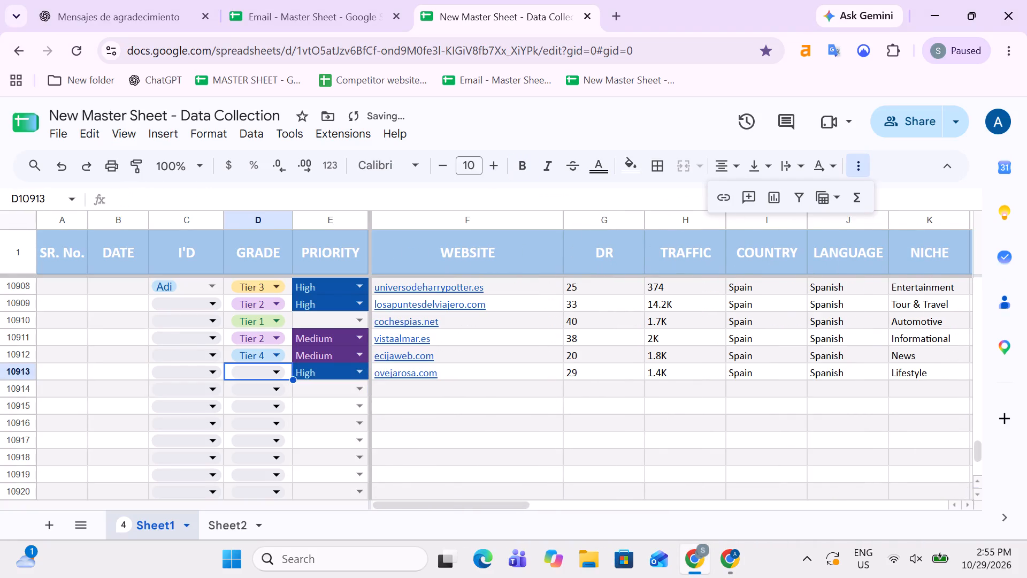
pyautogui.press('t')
pyautogui.press('Up')
pyautogui.press('Up')
pyautogui.press('Return')
pyautogui.press('Up')
pyautogui.press('Right')
pyautogui.press('Right')
pyautogui.press('Right')
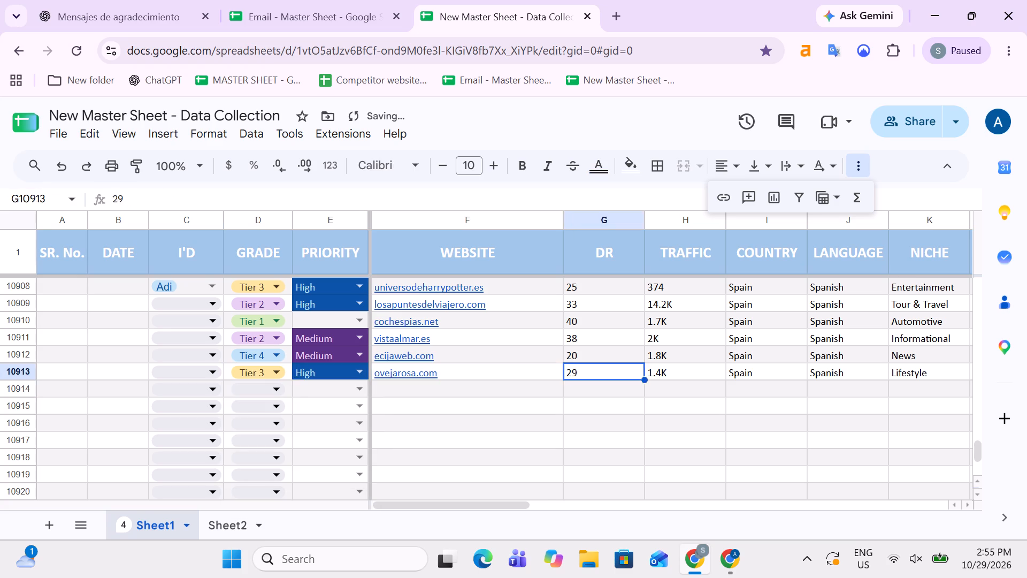
pyautogui.press('Left')
pyautogui.hotkey('alt', 'Tab')
pyautogui.scroll(-7, 772, 403)
pyautogui.scroll(20, 767, 398)
pyautogui.scroll(5, 767, 398)
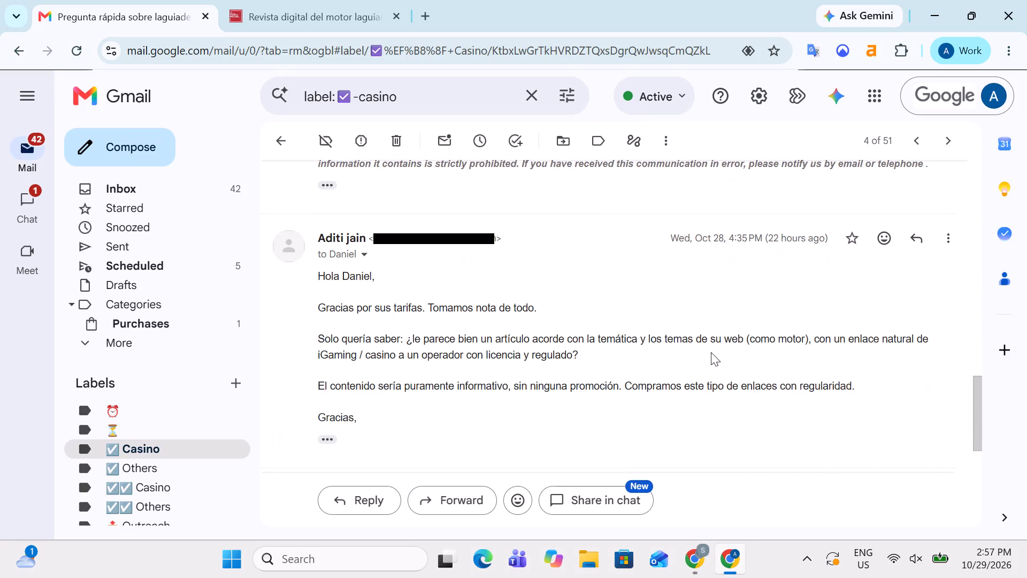
pyautogui.click(953, 249)
pyautogui.scroll(-4, 884, 328)
pyautogui.click(864, 367)
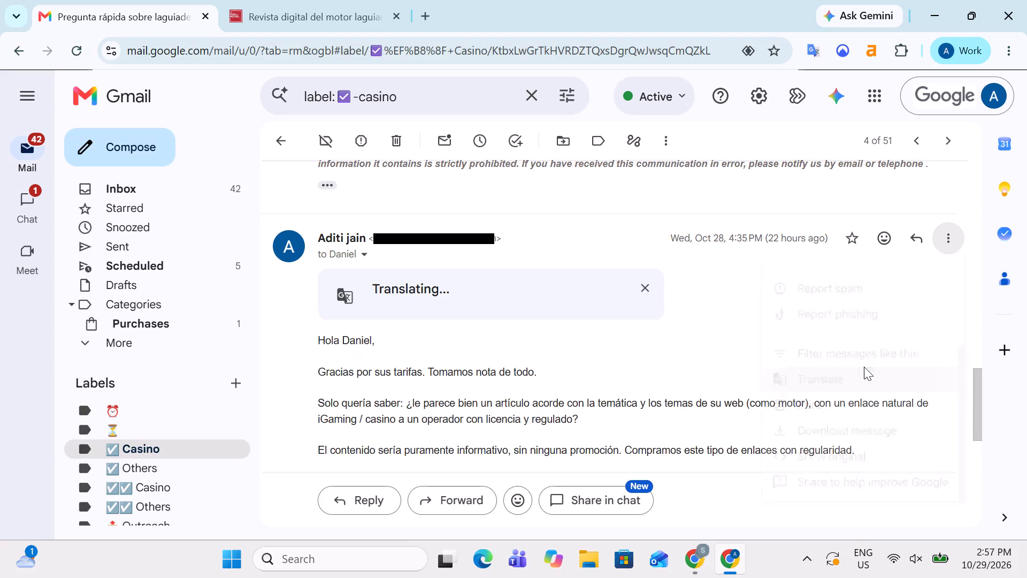
pyautogui.scroll(-2, 729, 368)
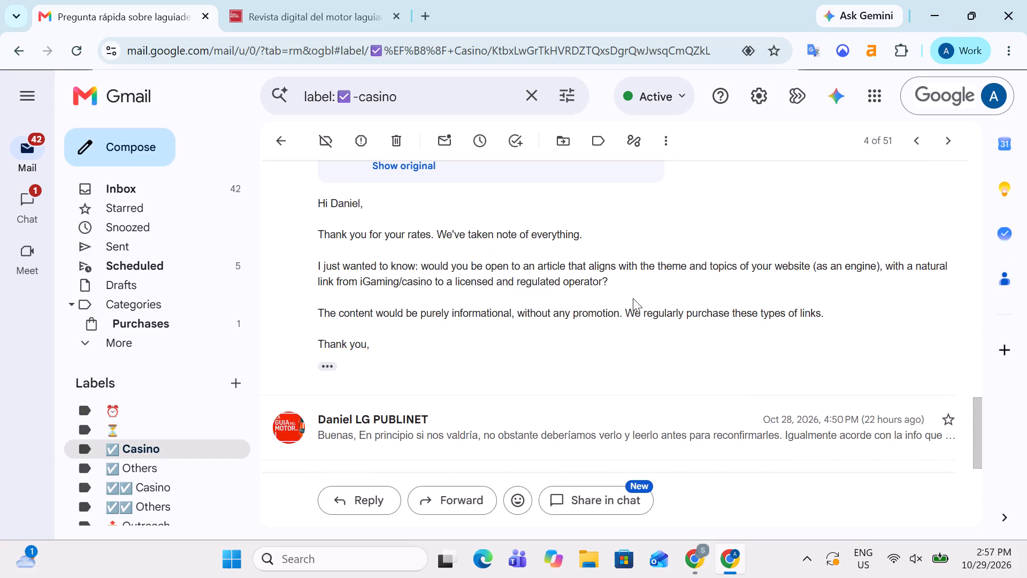
pyautogui.scroll(-1, 512, 303)
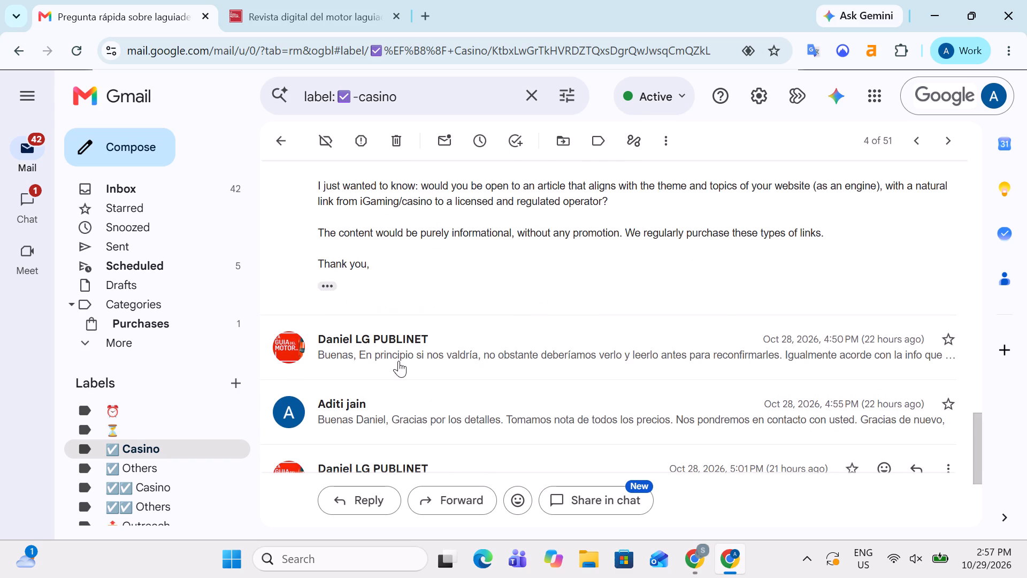
# Open and translate the publisher's 4:50 PM reply about casino-link conditions and rates, and read the remaining messages in the thread.
pyautogui.click(398, 361)
pyautogui.scroll(-2, 419, 279)
pyautogui.scroll(1, 808, 271)
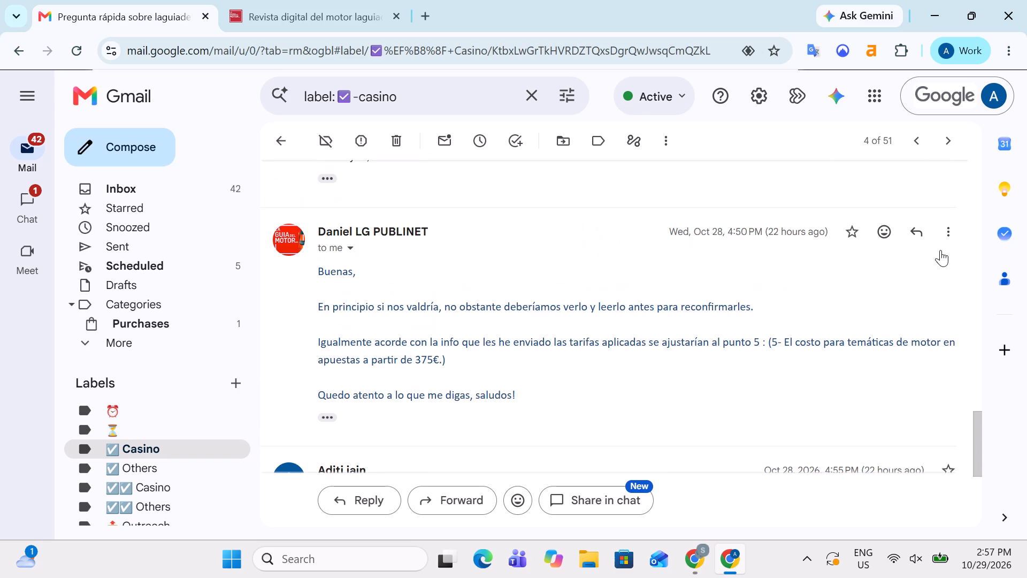
pyautogui.click(941, 249)
pyautogui.scroll(-3, 902, 320)
pyautogui.click(816, 379)
pyautogui.scroll(-2, 587, 322)
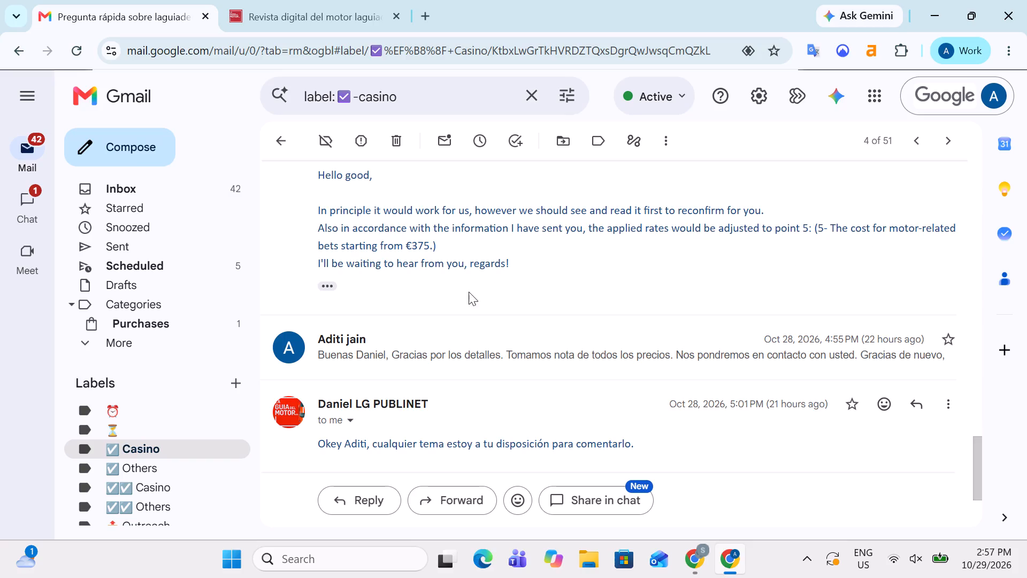
pyautogui.scroll(-1, 495, 297)
pyautogui.click(394, 281)
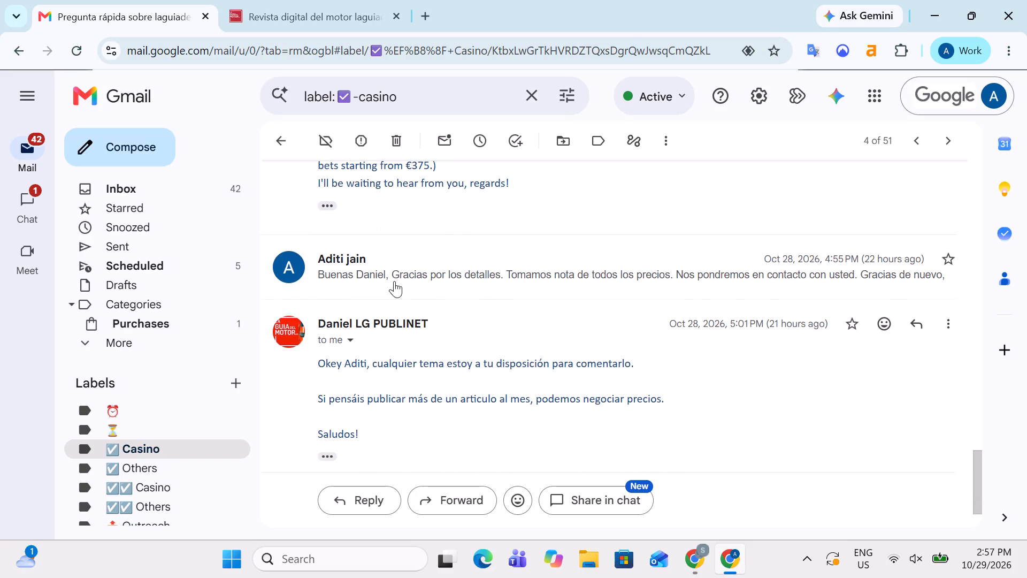
pyautogui.scroll(-2, 800, 334)
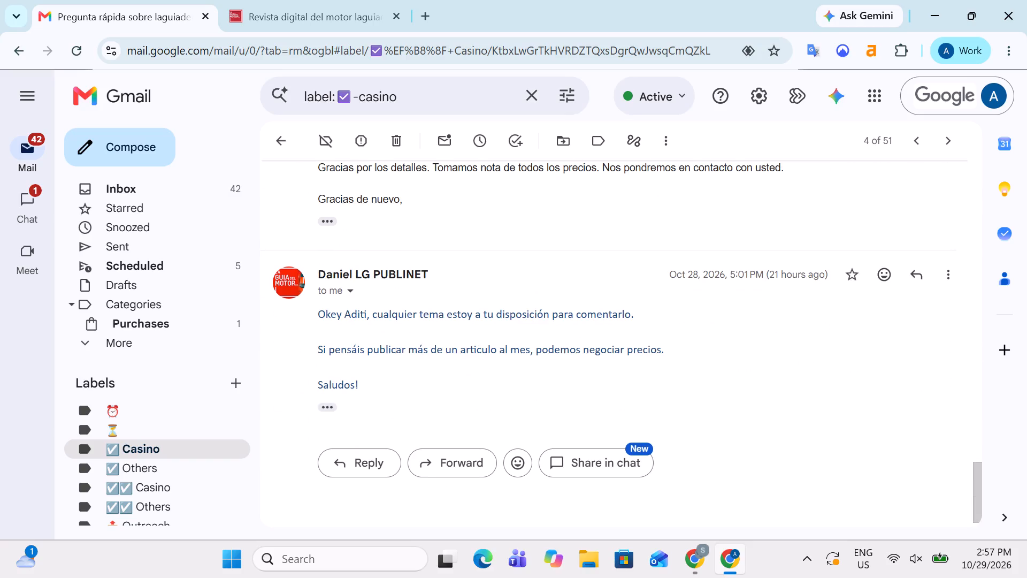
pyautogui.scroll(7, 528, 376)
# Copy the laguiadelmotor.net domain from its open site, accept the site's cookies, and add the domain as the website in row 10914.
pyautogui.click(341, 0)
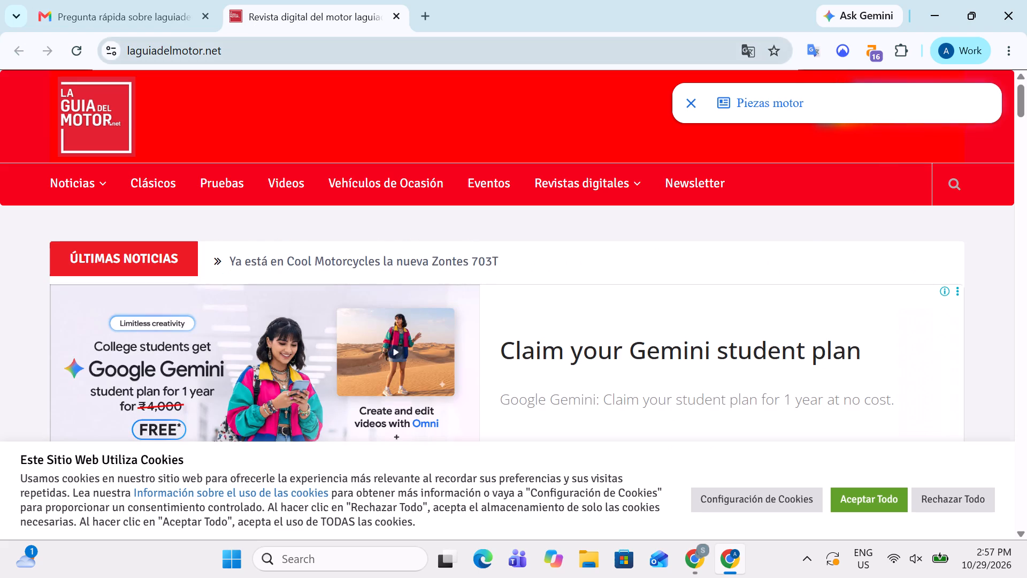
pyautogui.click(260, 48)
pyautogui.moveTo(260, 48); pyautogui.dragTo(232, 51)
pyautogui.hotkey('ctrl', 'c')
pyautogui.hotkey('ctrl', 'c')
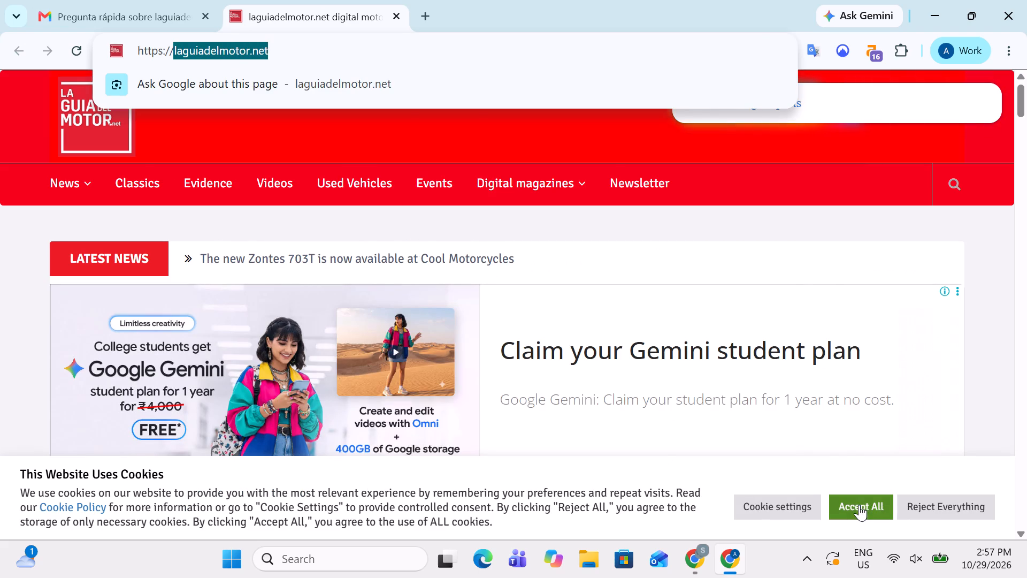
pyautogui.click(859, 505)
pyautogui.scroll(-11, 657, 289)
pyautogui.hotkey('alt', 'Tab')
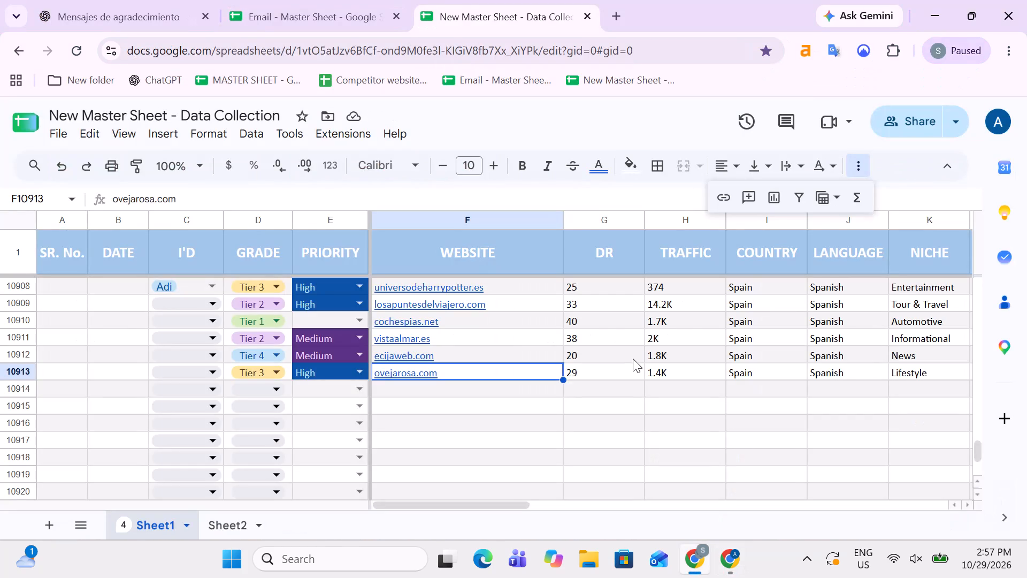
pyautogui.press('Down')
pyautogui.press('Return')
pyautogui.hotkey('ctrl', 'v')
pyautogui.press('Tab')
# Look up laguiadelmotor.net's Ahrefs domain metrics and record DR 16 and traffic 236 in row 10914.
pyautogui.hotkey('alt', 'Tab')
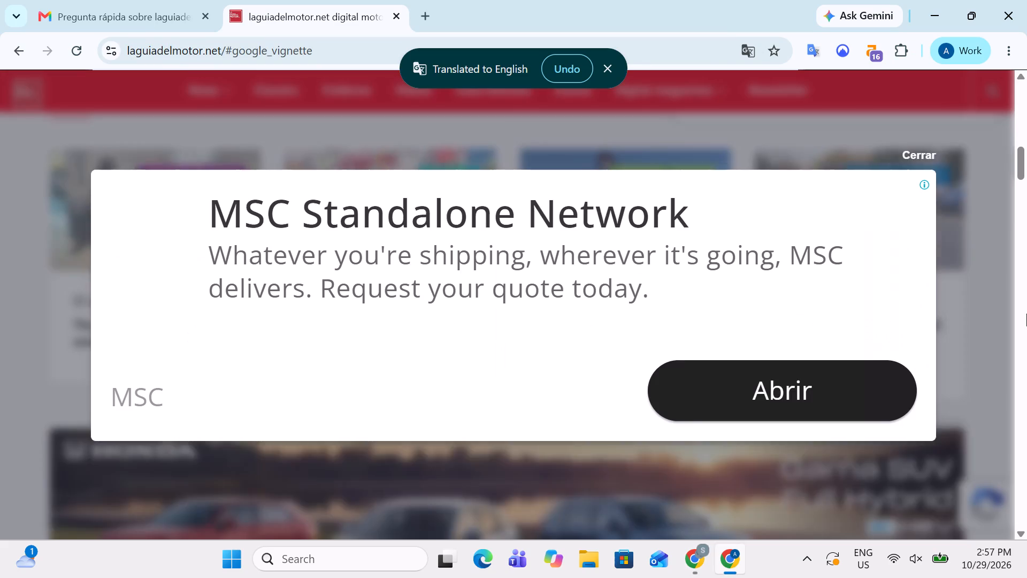
pyautogui.click(879, 48)
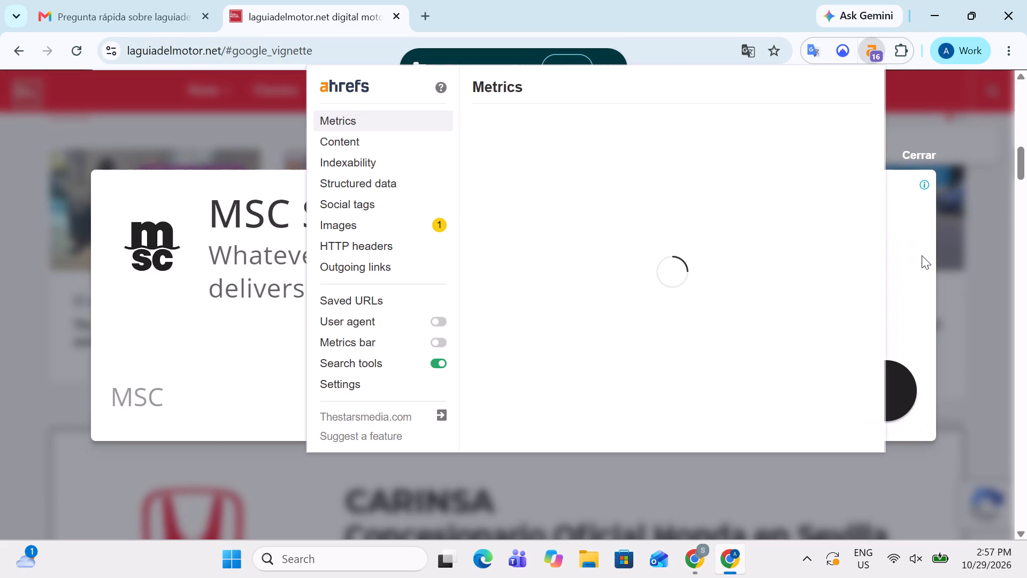
pyautogui.hotkey('alt', 'Tab')
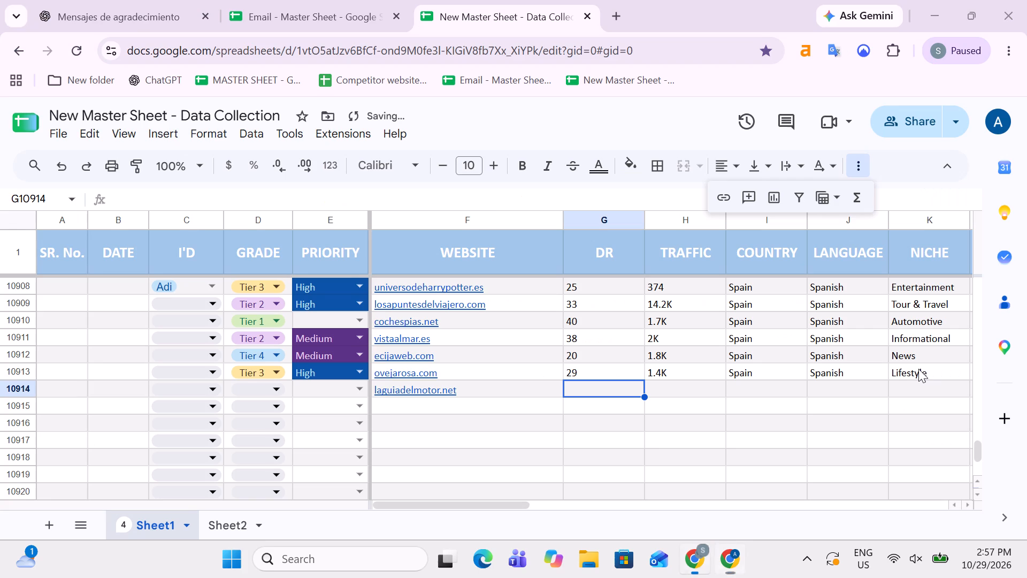
pyautogui.write('16')
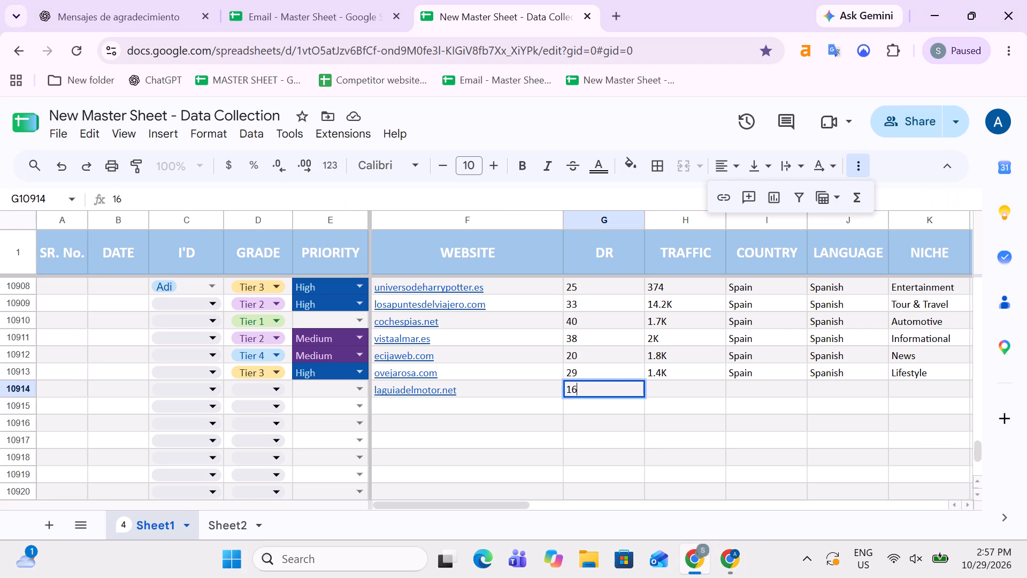
pyautogui.press('Right')
pyautogui.write('236')
pyautogui.press('Tab')
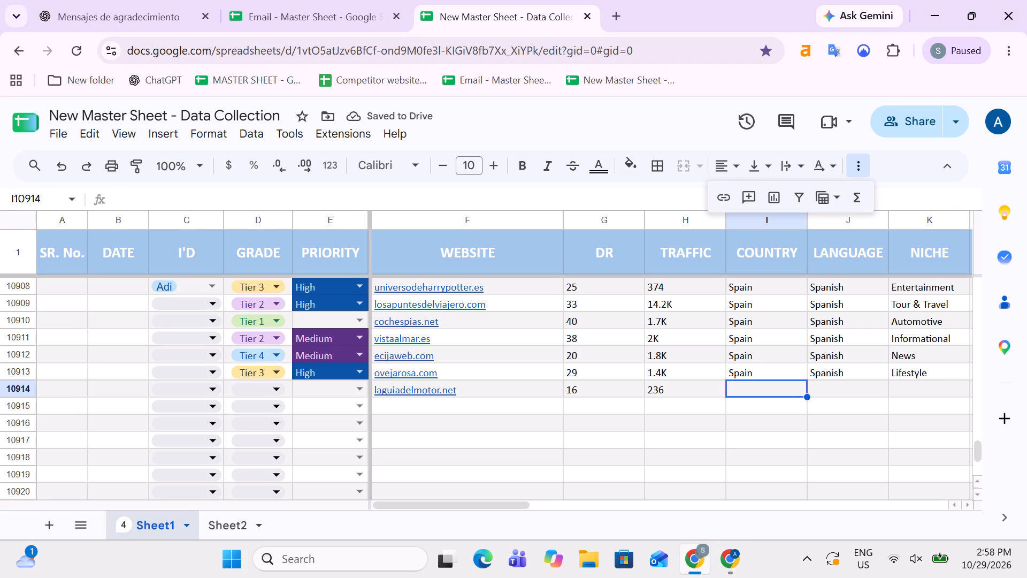
# Set the country to Spain and the language to Spanish in row 10914.
pyautogui.press('Right')
pyautogui.press('Left')
pyautogui.press('Left')
pyautogui.press('Right')
pyautogui.write('Sp')
pyautogui.press('Right')
pyautogui.write('Sp')
pyautogui.press('Right')
pyautogui.press('Left')
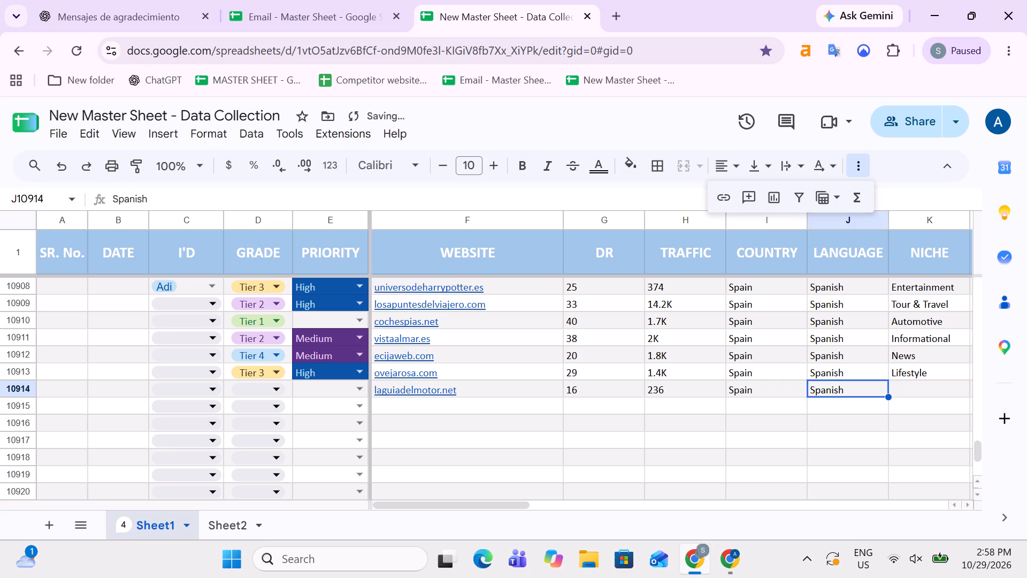
# Return to the laguiadelmotor.net site, look over its latest news, and search the site for Casino777.
pyautogui.hotkey('alt', 'Tab')
pyautogui.click(0, 214)
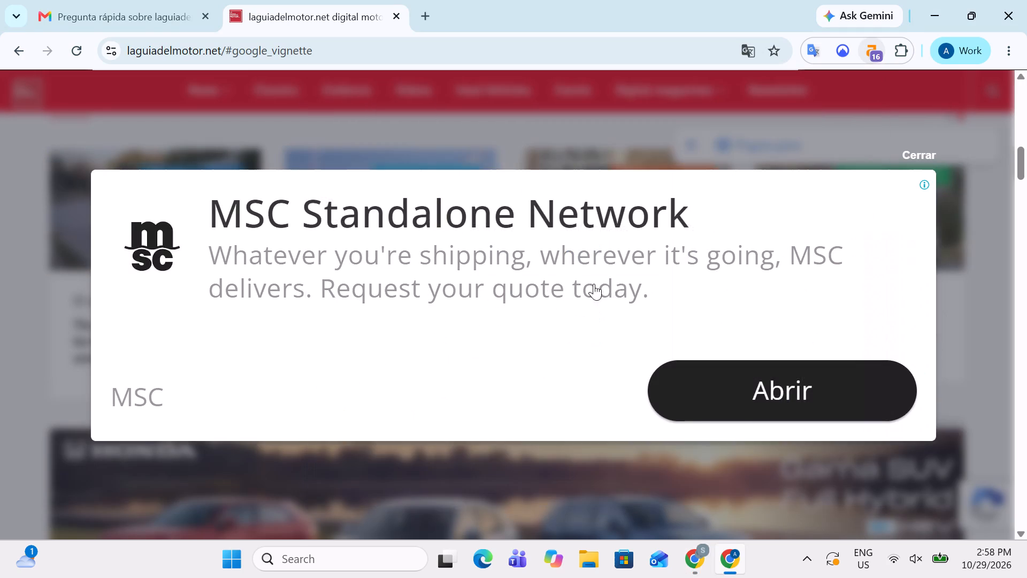
pyautogui.scroll(-5, 738, 202)
pyautogui.scroll(5, 734, 219)
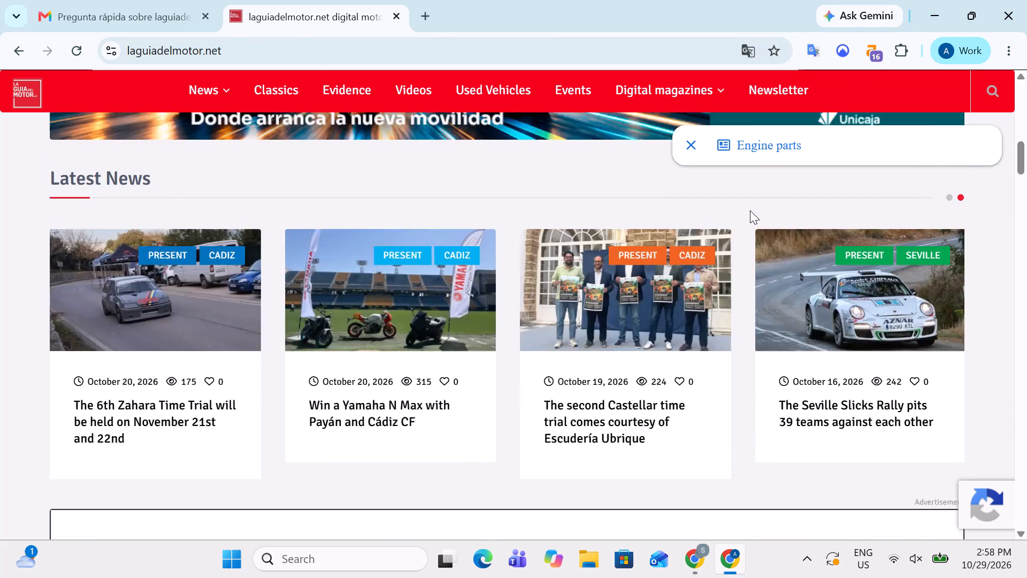
pyautogui.scroll(3, 750, 210)
pyautogui.click(992, 94)
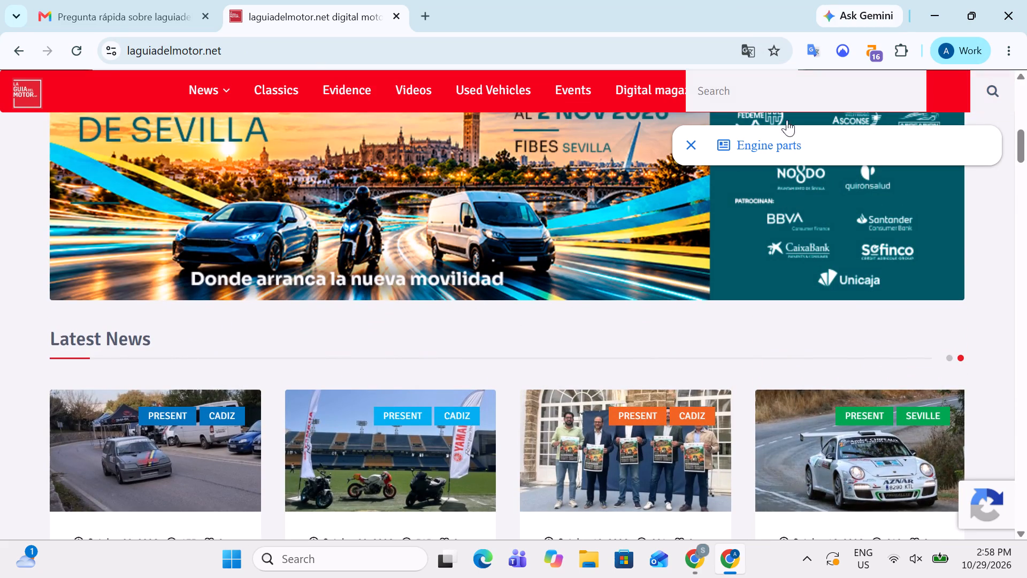
pyautogui.click(772, 92)
pyautogui.write('Casino')
pyautogui.write('777')
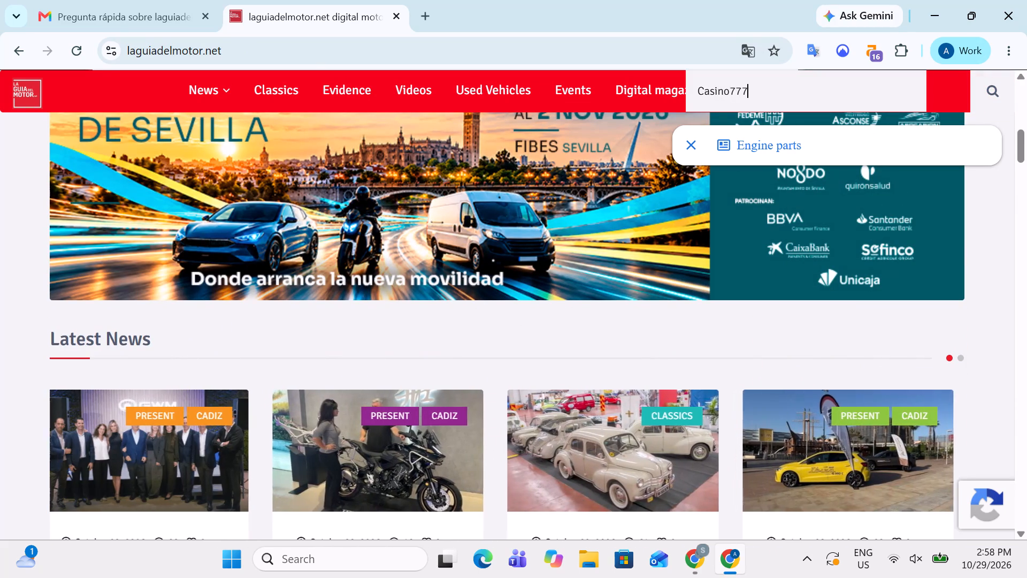
pyautogui.press('Return')
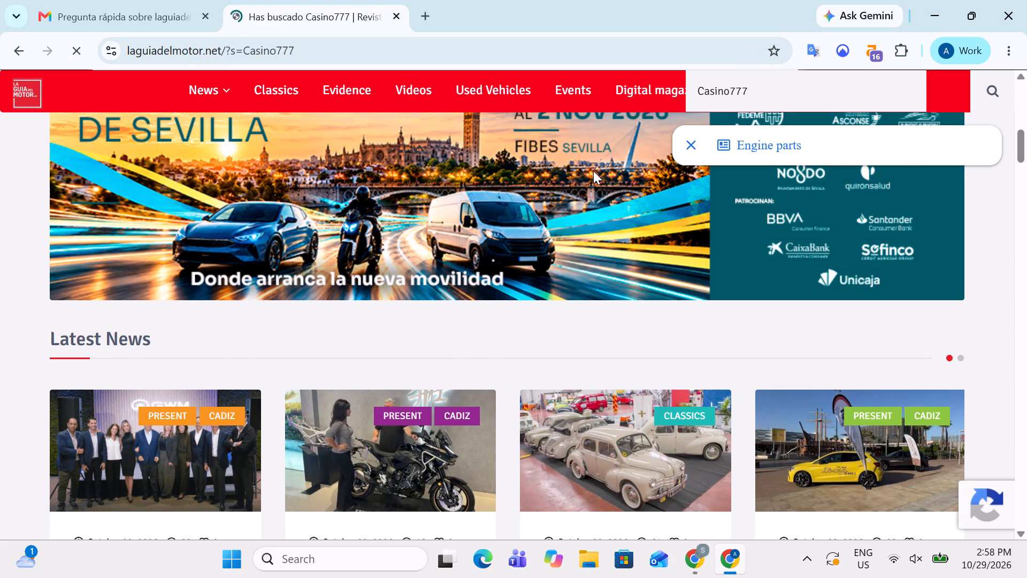
# Look over the laguiadelmotor.net page after the Casino777 search.
pyautogui.scroll(-1, 440, 310)
# Switch to the master sheet and set the niche in row 10914 to Automotive.
pyautogui.hotkey('alt', 'Tab')
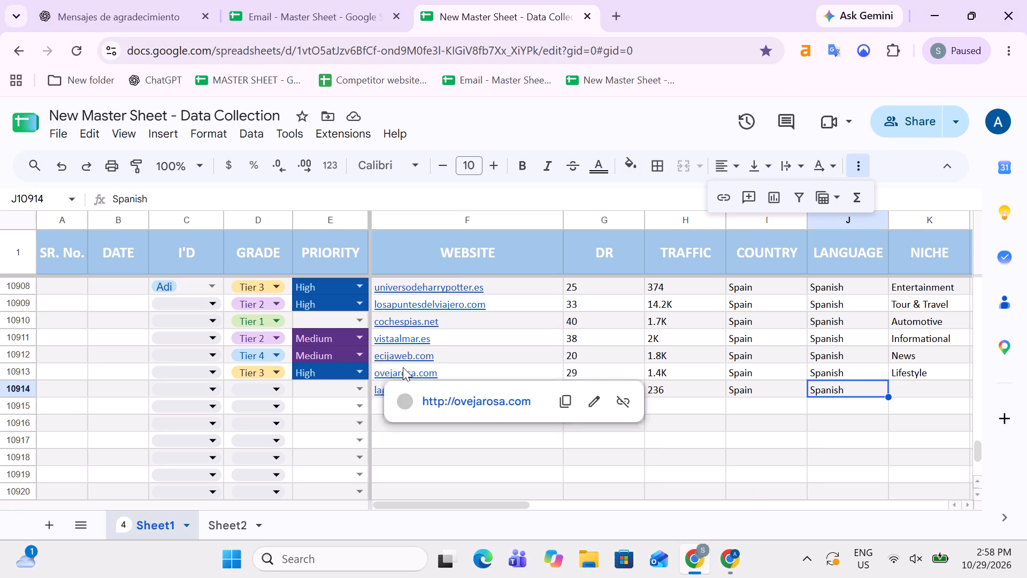
pyautogui.press('Right')
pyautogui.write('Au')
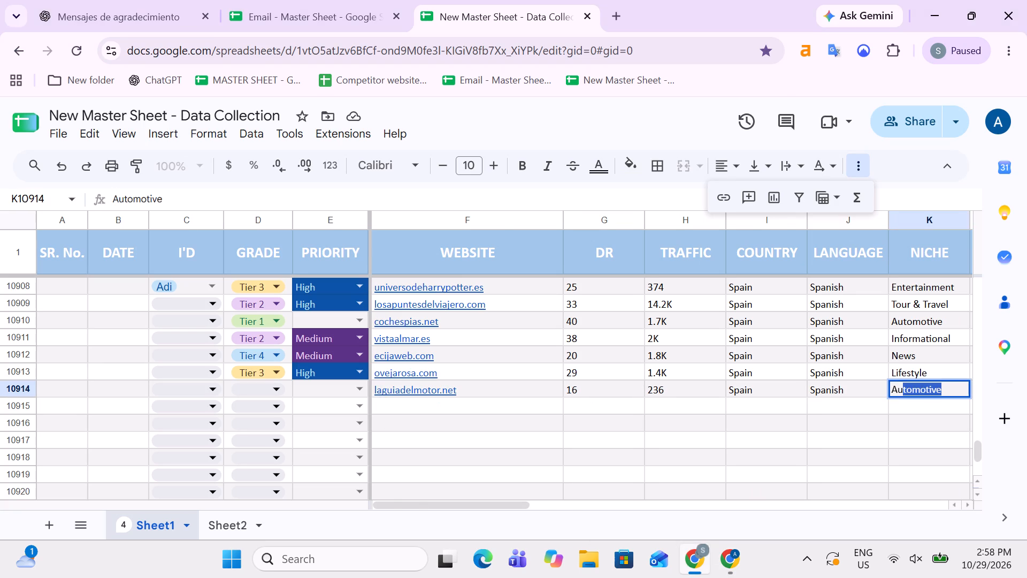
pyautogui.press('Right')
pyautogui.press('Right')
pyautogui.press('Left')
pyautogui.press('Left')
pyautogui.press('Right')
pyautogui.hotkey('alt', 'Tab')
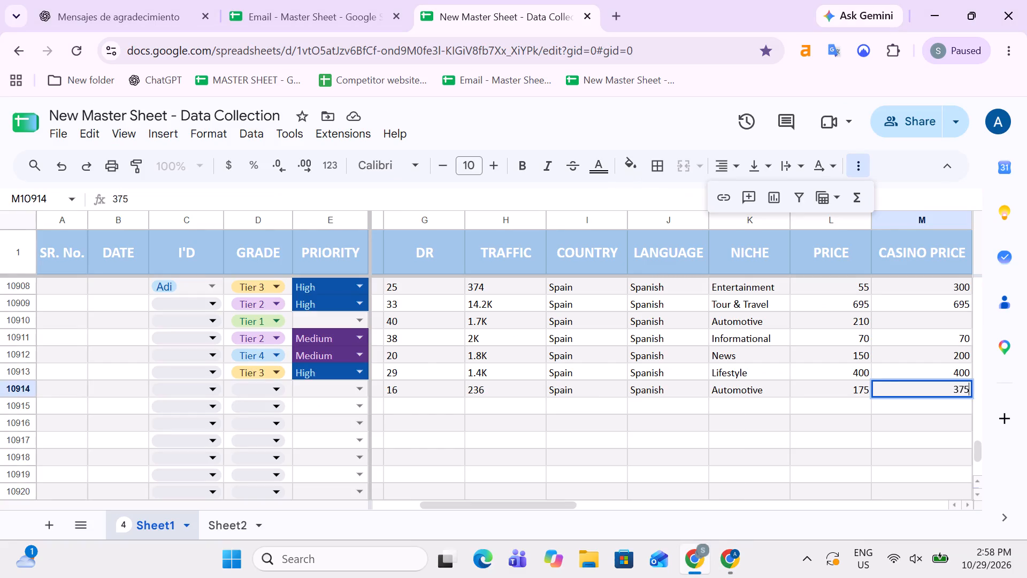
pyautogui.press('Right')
# Set the website type in row 10914 to Unique, leaving status and link policy empty.
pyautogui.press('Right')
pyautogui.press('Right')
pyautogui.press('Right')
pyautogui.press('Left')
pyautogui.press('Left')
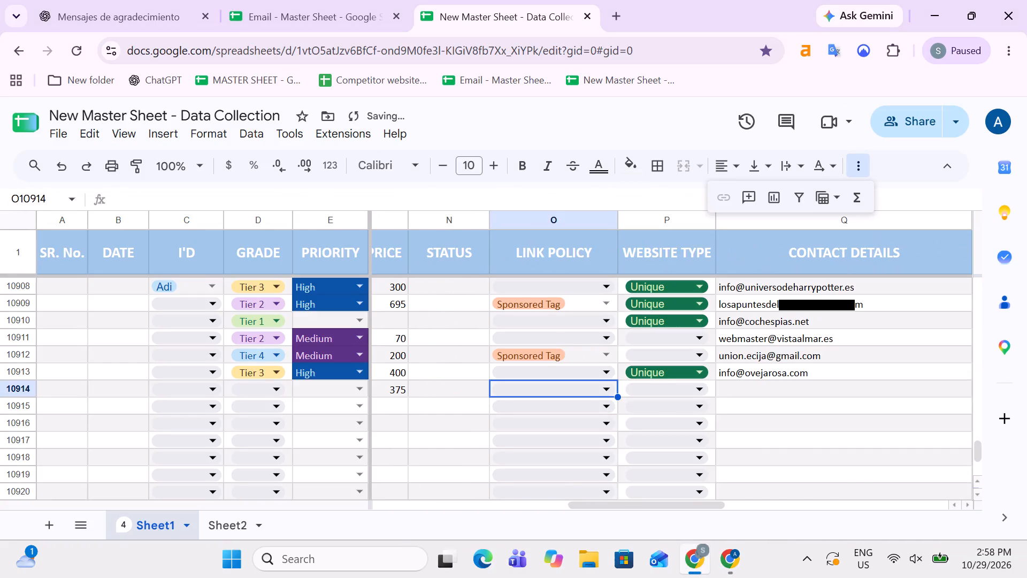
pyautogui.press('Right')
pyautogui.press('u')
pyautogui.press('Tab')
# Copy the publisher's email address from the Gmail thread into the contact details of row 10914.
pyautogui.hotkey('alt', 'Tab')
pyautogui.scroll(2, 431, 346)
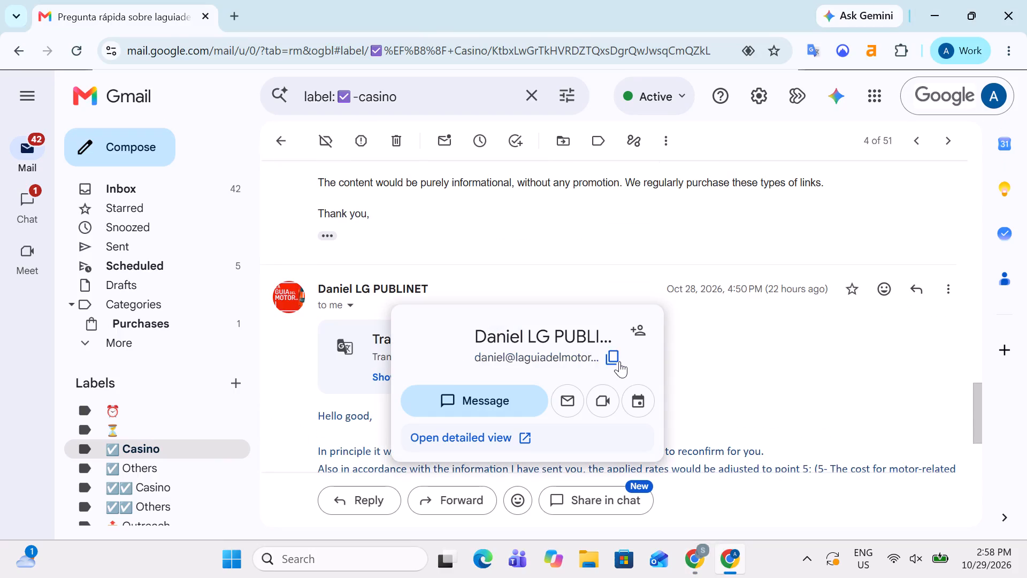
pyautogui.click(610, 351)
pyautogui.hotkey('alt', 'Tab')
pyautogui.hotkey('ctrl', 'v')
# Set the priority of laguiadelmotor.net in row 10914 to High.
pyautogui.press('Left')
pyautogui.press('Left')
pyautogui.press('Left')
pyautogui.press('Left')
pyautogui.press('Left')
pyautogui.press('Left')
pyautogui.press('Left')
pyautogui.press('Left')
pyautogui.press('Left')
pyautogui.press('Left')
pyautogui.press('Left')
pyautogui.press('Left')
pyautogui.press('Left')
pyautogui.press('Left')
pyautogui.press('Left')
pyautogui.press('Left')
pyautogui.press('Left')
pyautogui.press('Left')
pyautogui.press('Left')
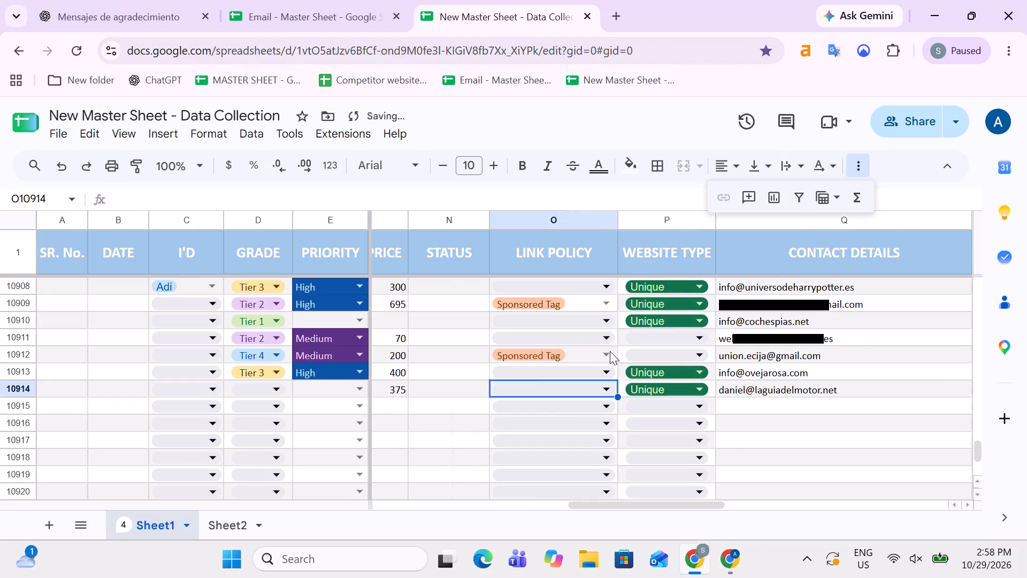
pyautogui.press('Right')
pyautogui.press('Right')
pyautogui.press('Right')
pyautogui.press('Right')
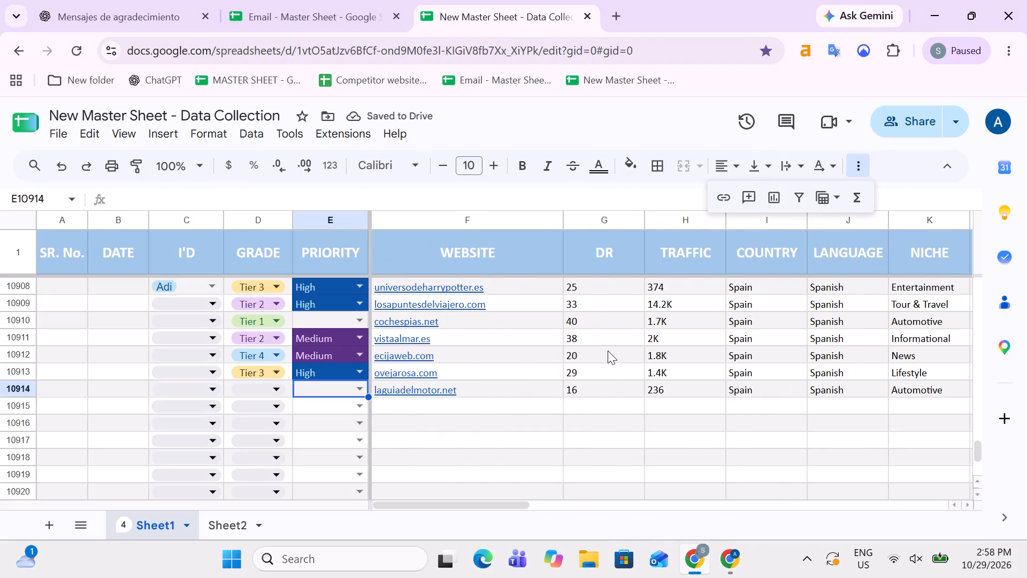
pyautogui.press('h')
pyautogui.press('Down')
pyautogui.press('Return')
pyautogui.press('Up')
pyautogui.press('Right')
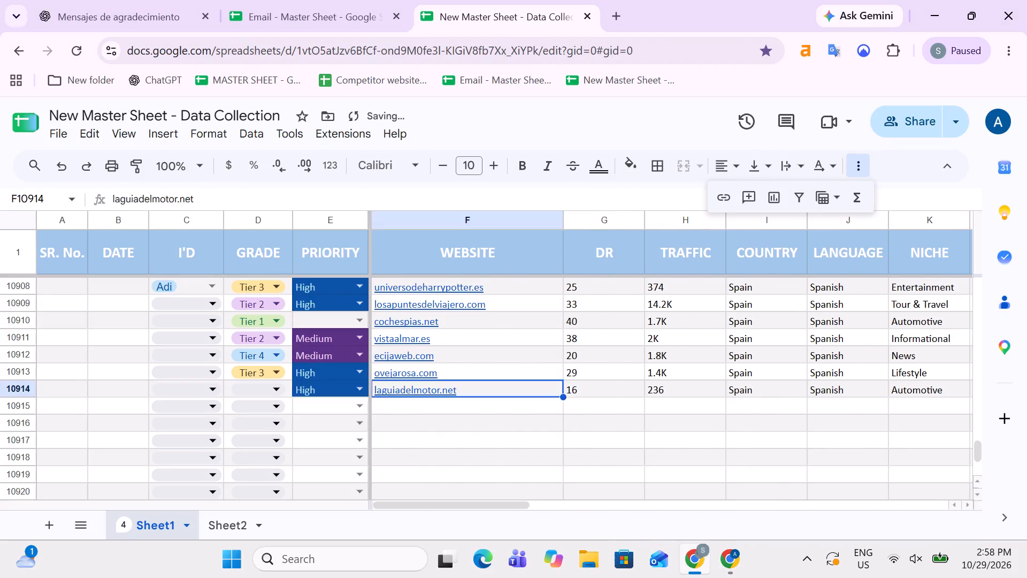
# Set the grade of laguiadelmotor.net in row 10914 to Tier 4.
pyautogui.press('Left')
pyautogui.press('Left')
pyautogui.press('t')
pyautogui.press('Up')
pyautogui.press('Up')
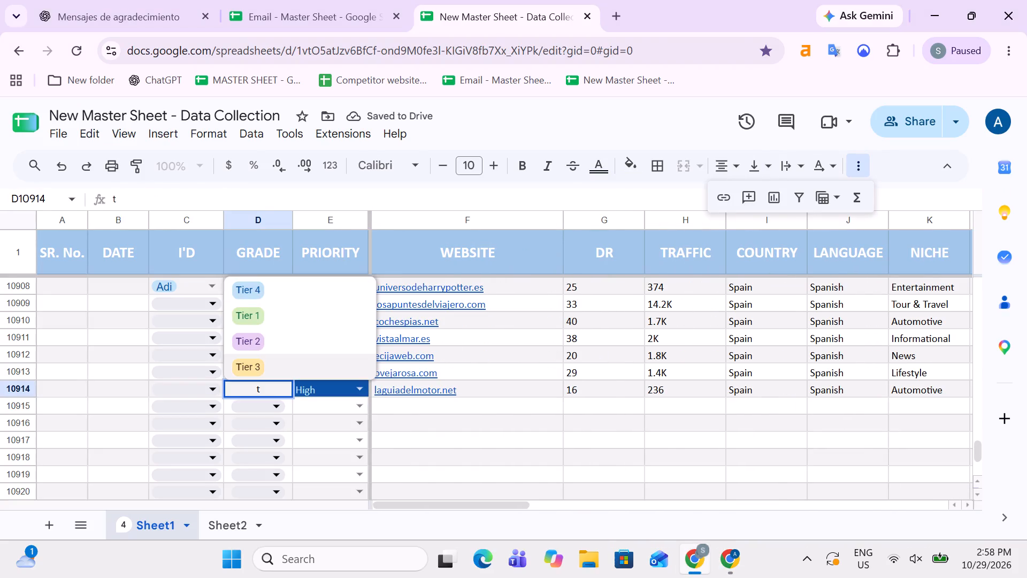
pyautogui.press('Up')
pyautogui.press('Up')
pyautogui.press('Up')
pyautogui.press('Return')
pyautogui.press('Up')
pyautogui.press('Right')
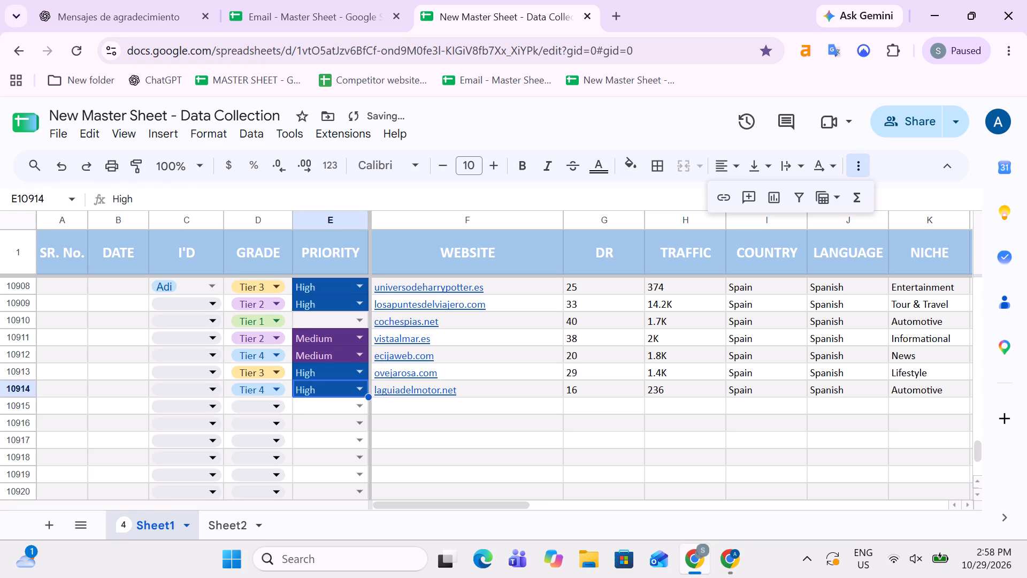
pyautogui.press('Right')
pyautogui.hotkey('alt', 'Tab')
pyautogui.click(604, 136)
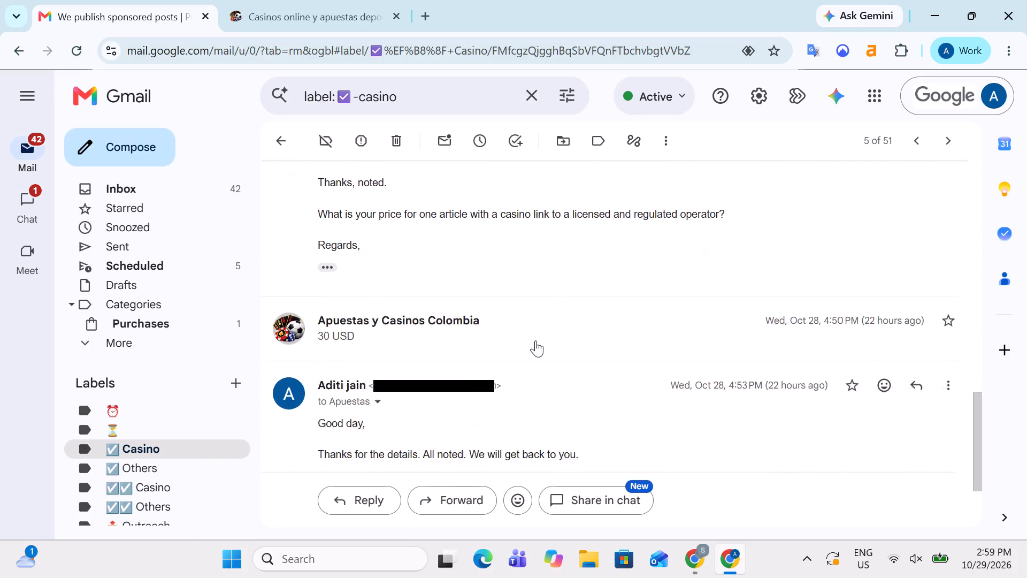
pyautogui.click(344, 328)
pyautogui.scroll(-2, 407, 328)
pyautogui.scroll(6, 466, 355)
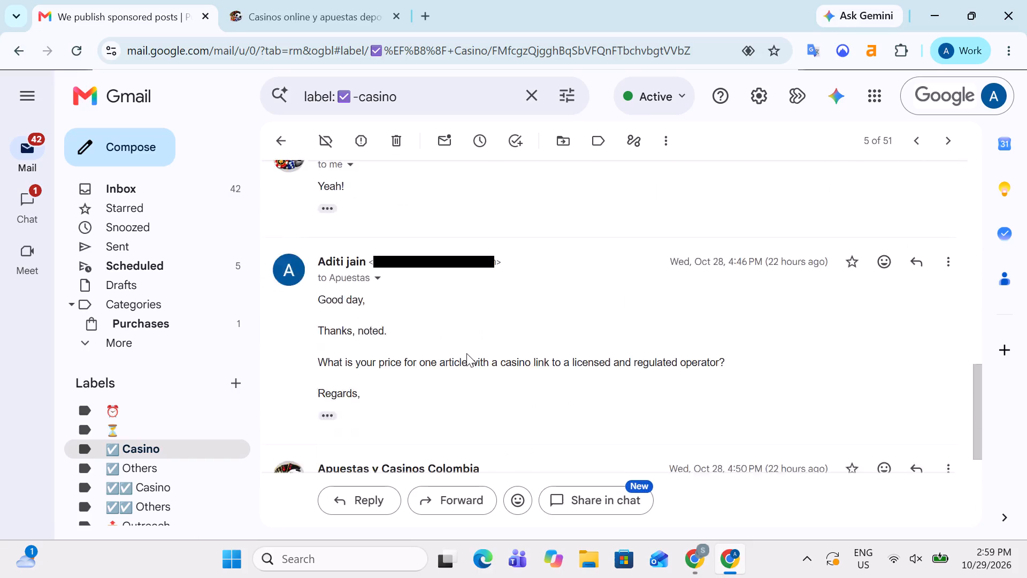
pyautogui.scroll(1, 471, 356)
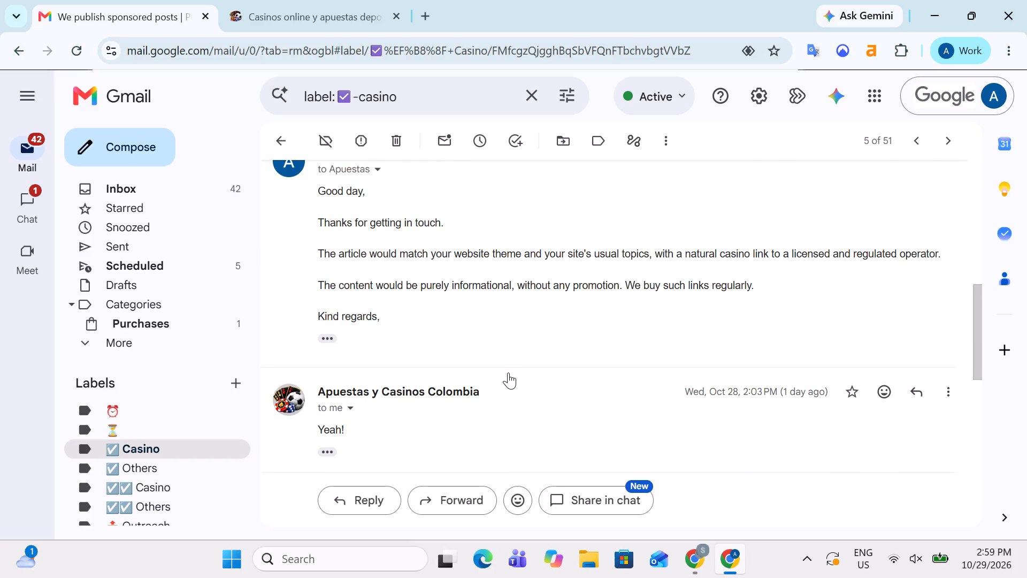
pyautogui.scroll(6, 480, 379)
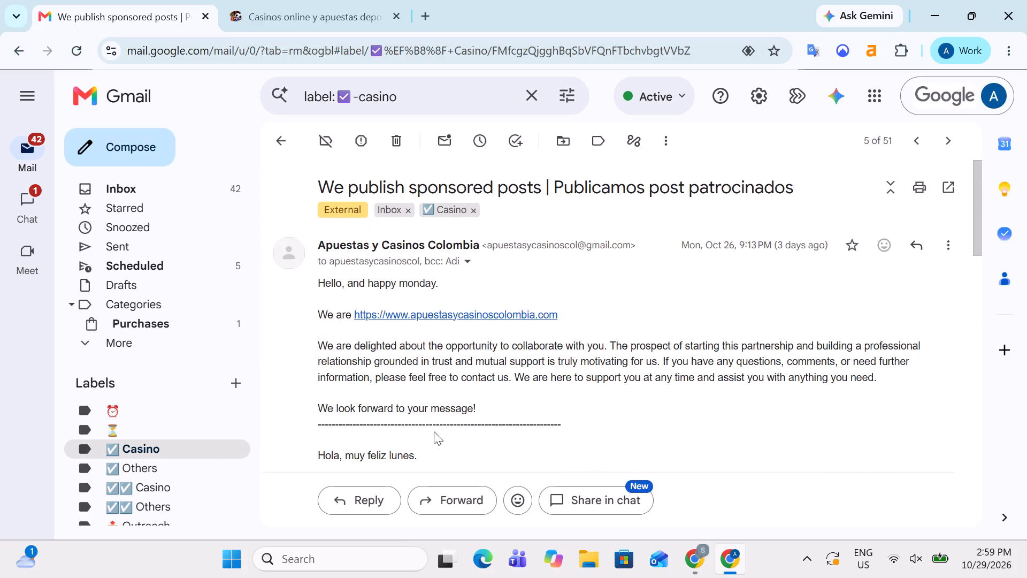
# Copy the domain apuestasycasinoscolombia.com from its site address and enter it as the website in row 10915 of the master sheet.
pyautogui.click(318, 0)
pyautogui.click(298, 41)
pyautogui.moveTo(298, 41); pyautogui.dragTo(286, 49)
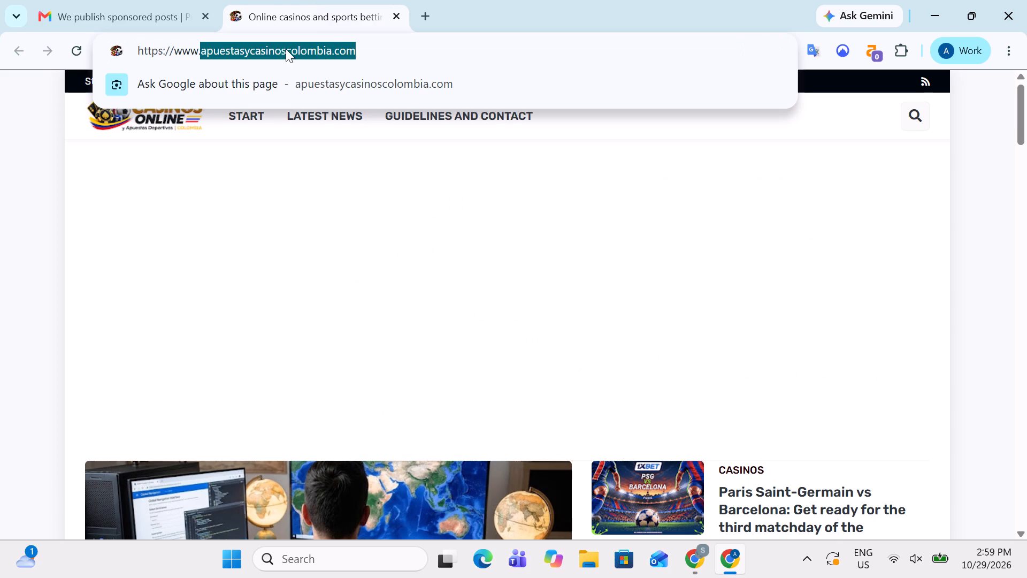
pyautogui.moveTo(286, 49); pyautogui.dragTo(282, 50)
pyautogui.hotkey('ctrl', 'c')
pyautogui.hotkey('ctrl', 'c')
pyautogui.hotkey('ctrl', 'c')
pyautogui.hotkey('alt', 'Tab')
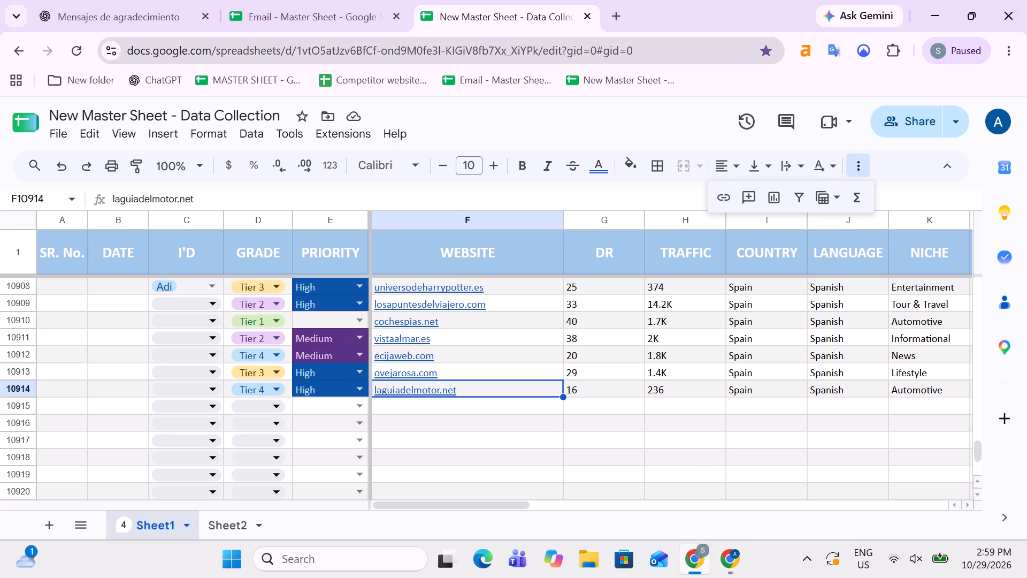
pyautogui.press('Down')
pyautogui.press('Return')
pyautogui.hotkey('ctrl', 'v')
pyautogui.press('Tab')
# Look over the apuestasycasinoscolombia.com home page in English translation and bring up its Ahrefs metrics.
pyautogui.hotkey('alt', 'Tab')
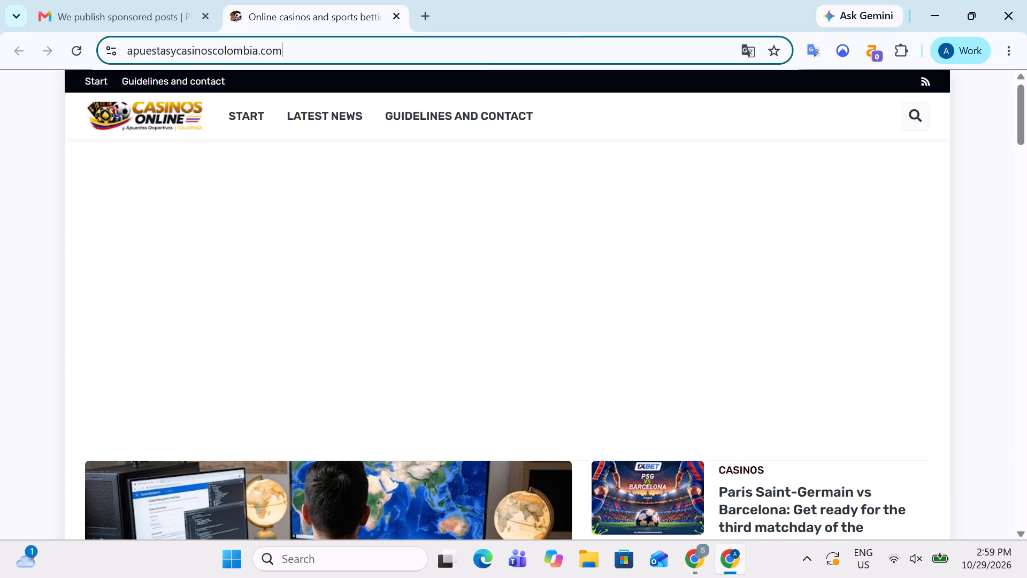
pyautogui.click(746, 56)
pyautogui.scroll(-7, 483, 397)
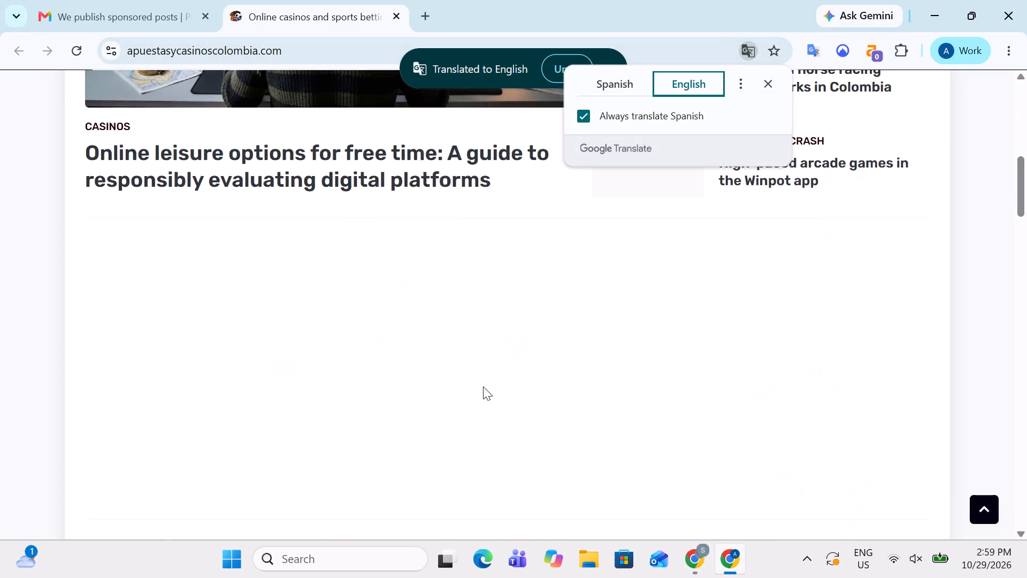
pyautogui.scroll(-8, 490, 389)
pyautogui.scroll(12, 490, 390)
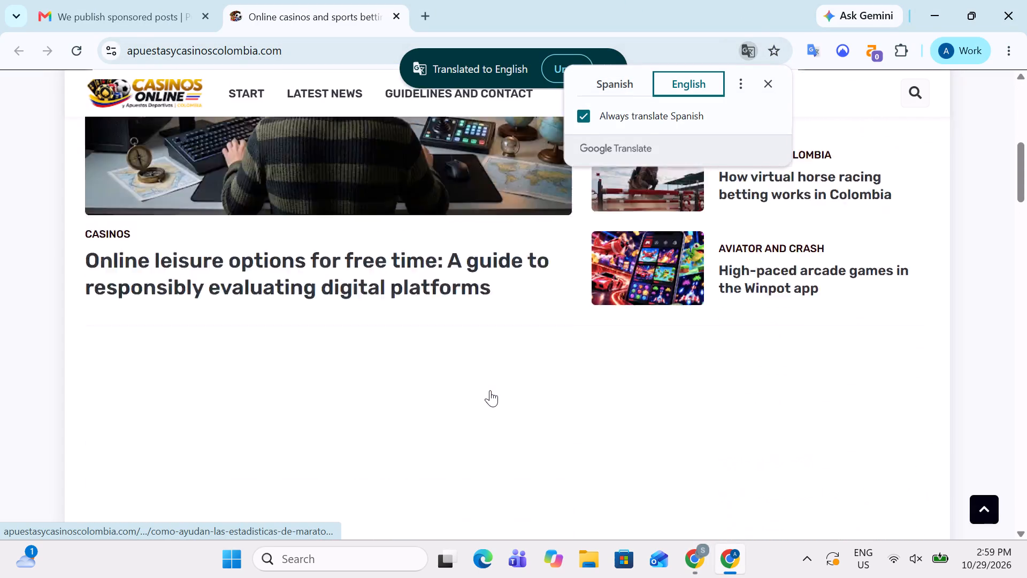
pyautogui.scroll(11, 490, 390)
pyautogui.click(874, 56)
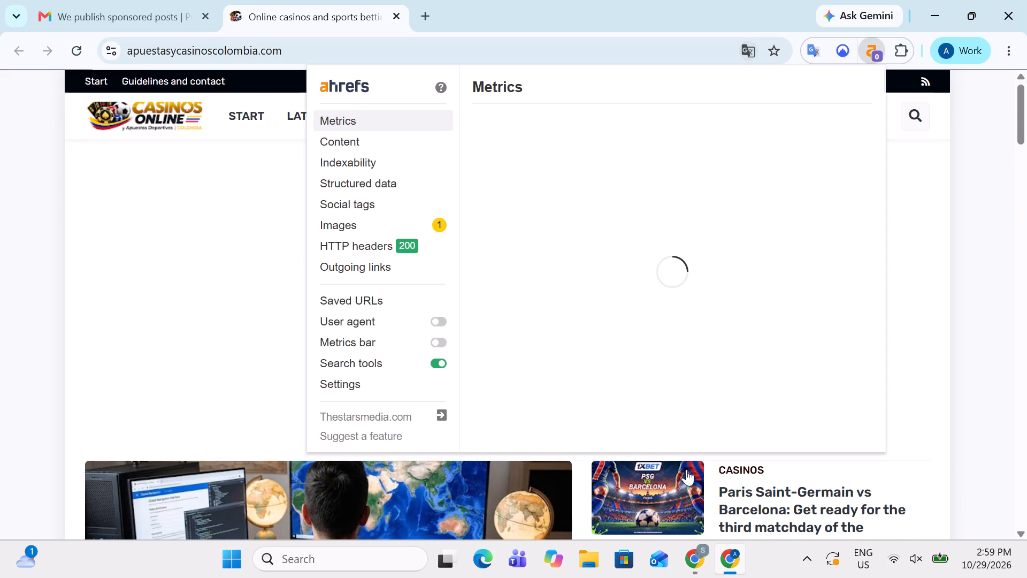
# Fill row 10915 of the New Master Sheet with DR 0, traffic 0, country Spain, language Spanish and niche Betting.
pyautogui.hotkey('alt', 'Tab')
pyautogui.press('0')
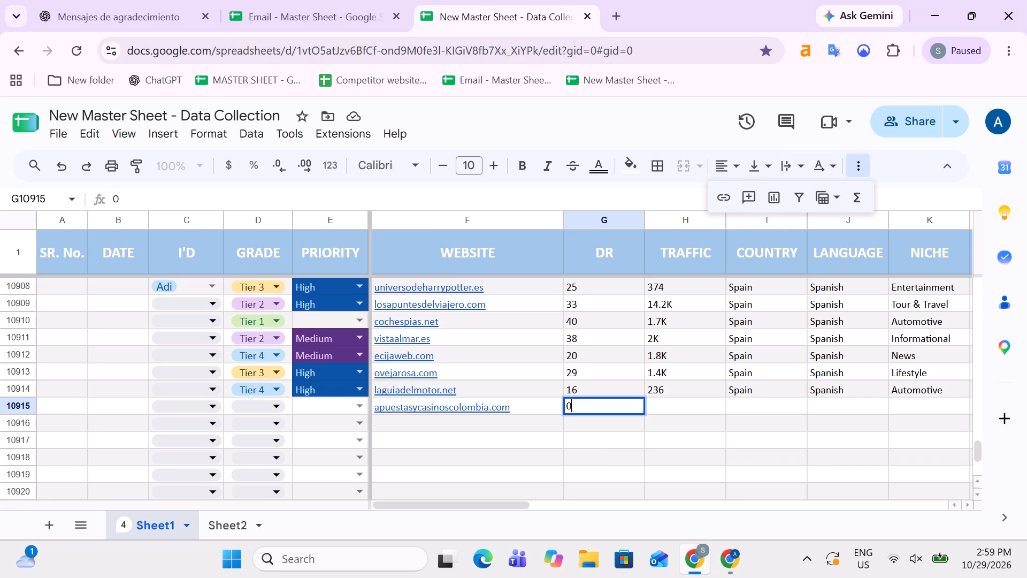
pyautogui.press('Right')
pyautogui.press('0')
pyautogui.press('Right')
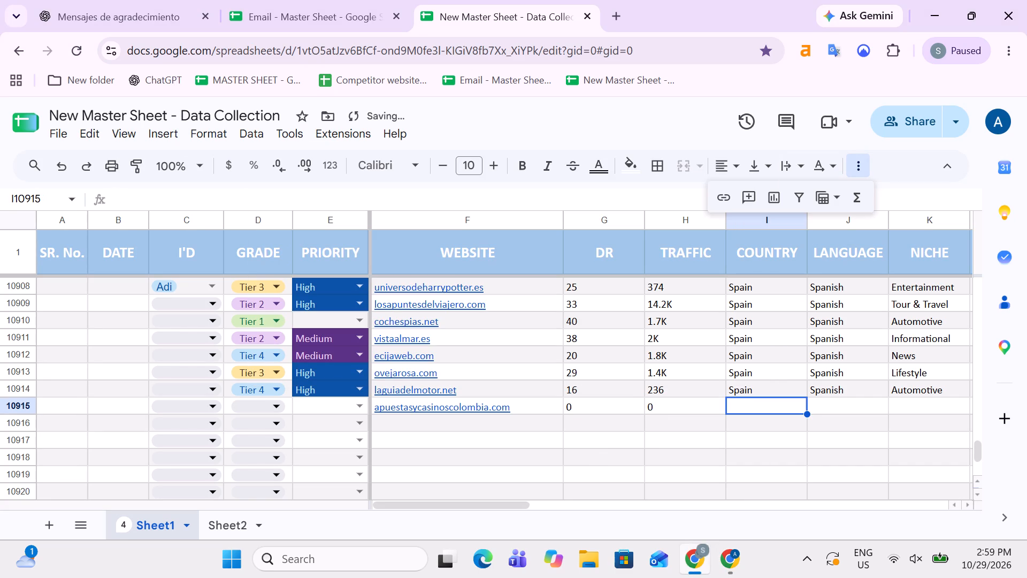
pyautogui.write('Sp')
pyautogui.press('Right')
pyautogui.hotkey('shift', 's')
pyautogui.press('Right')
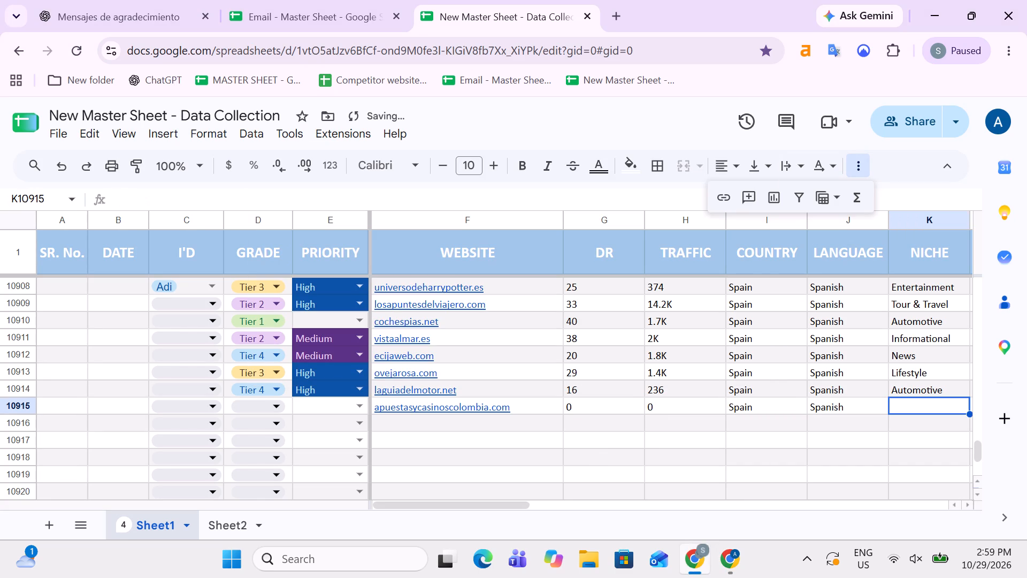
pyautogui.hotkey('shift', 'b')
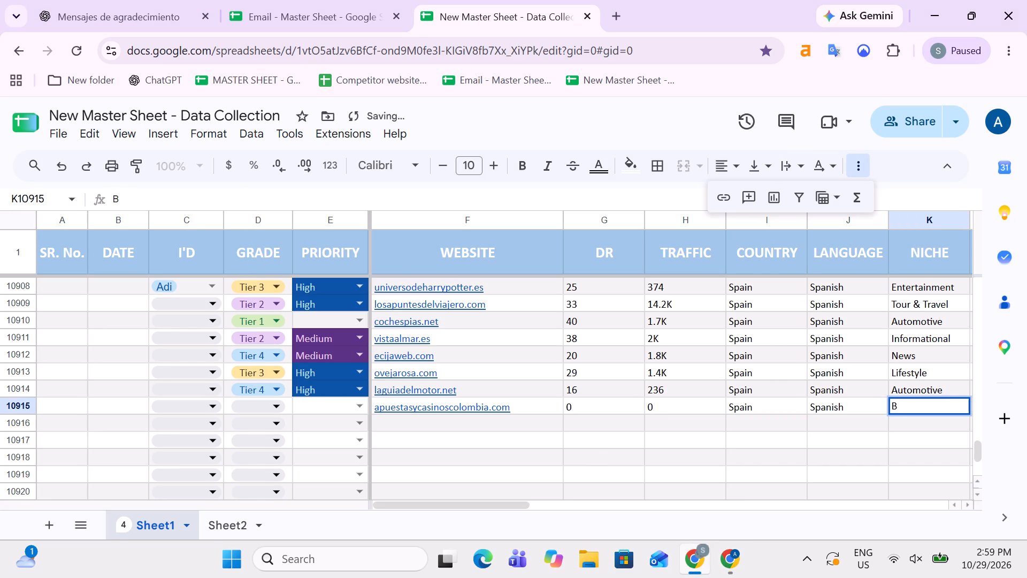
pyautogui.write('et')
# Enter 30 as the price and copy it as the casino price for apuestasycasinoscolombia.com in row 10915.
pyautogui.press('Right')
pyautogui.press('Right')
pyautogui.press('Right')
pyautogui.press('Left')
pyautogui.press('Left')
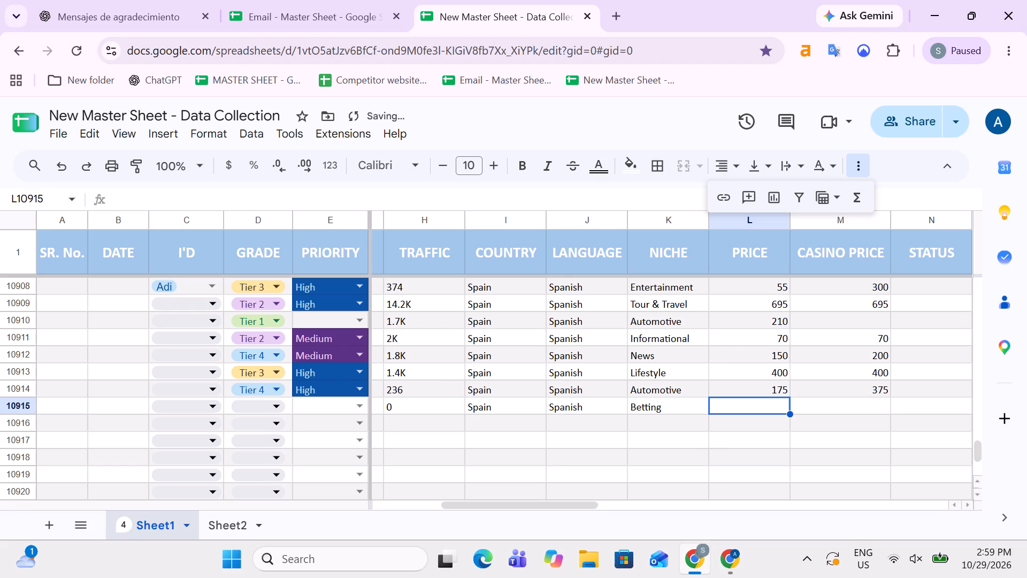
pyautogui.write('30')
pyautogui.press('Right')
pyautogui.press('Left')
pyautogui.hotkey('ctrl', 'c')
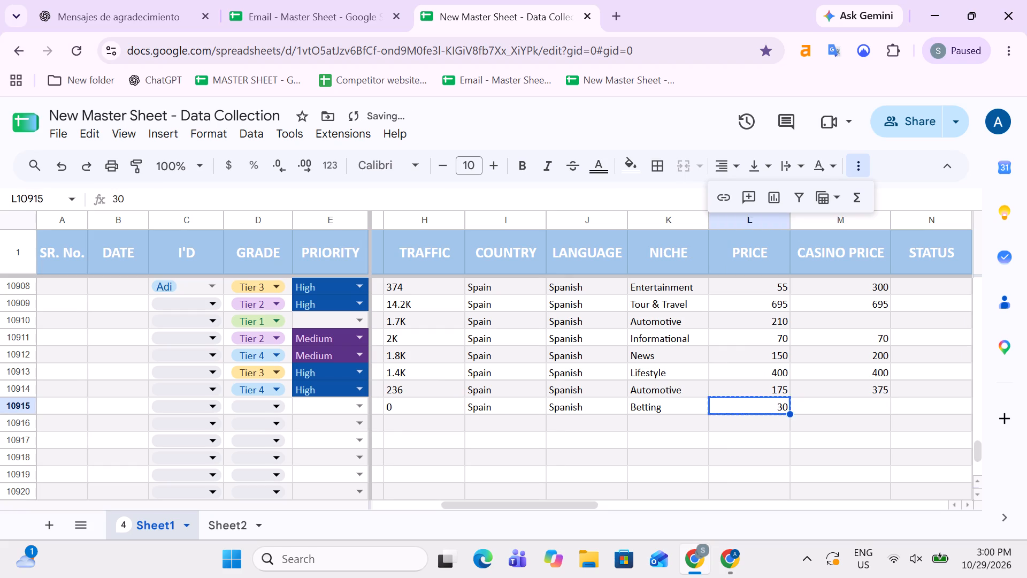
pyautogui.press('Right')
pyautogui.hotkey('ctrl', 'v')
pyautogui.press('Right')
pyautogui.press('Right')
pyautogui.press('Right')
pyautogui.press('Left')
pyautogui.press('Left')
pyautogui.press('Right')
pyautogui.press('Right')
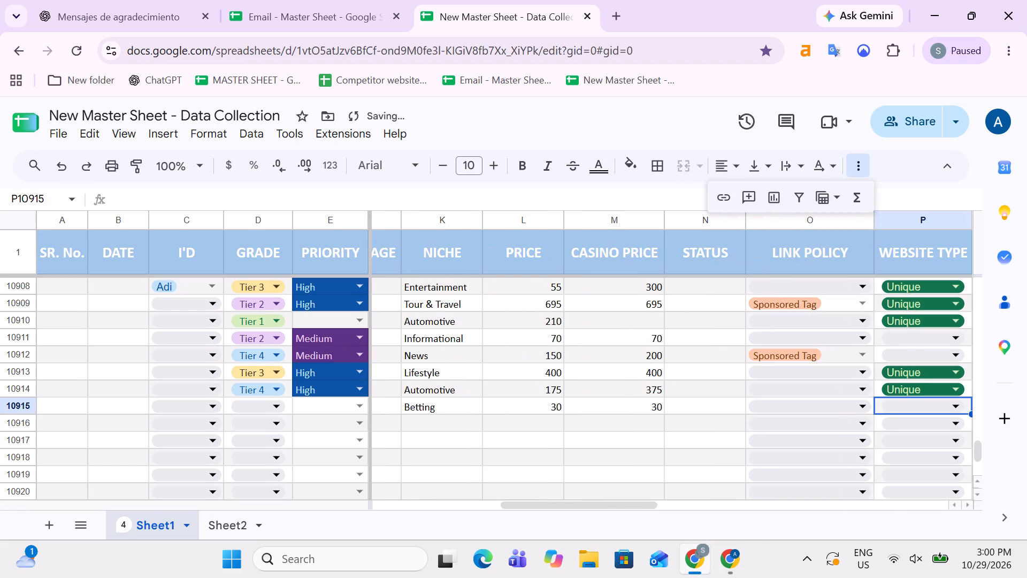
# Return to the apuestasycasinoscolombia.com site and search it for Netbet.
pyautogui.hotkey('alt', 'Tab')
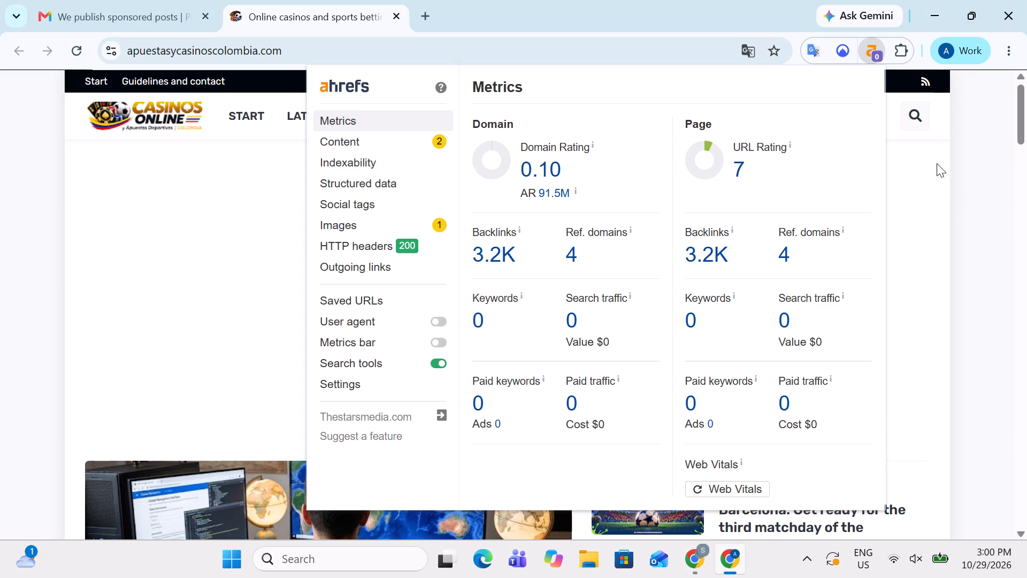
pyautogui.click(912, 115)
pyautogui.click(685, 120)
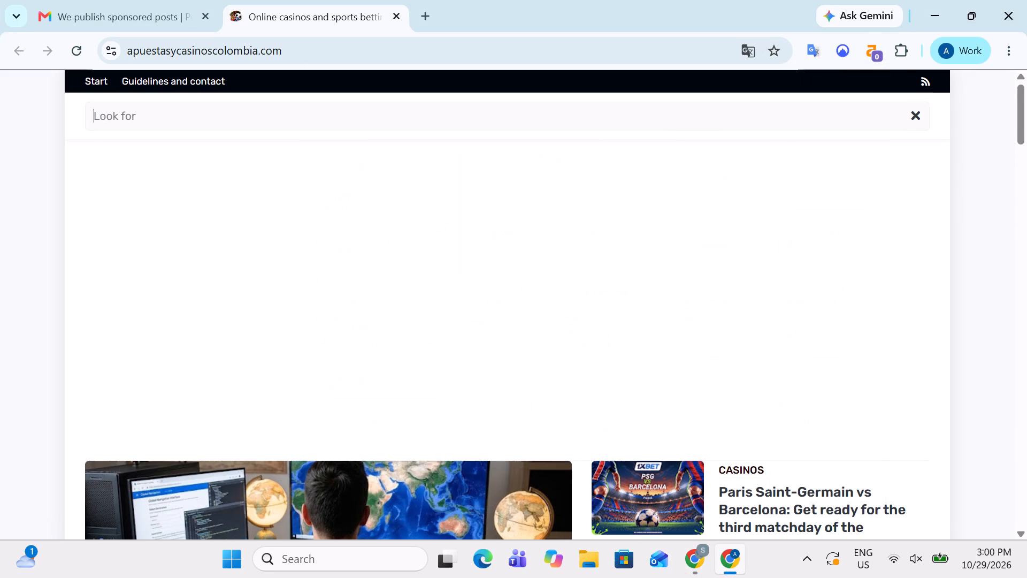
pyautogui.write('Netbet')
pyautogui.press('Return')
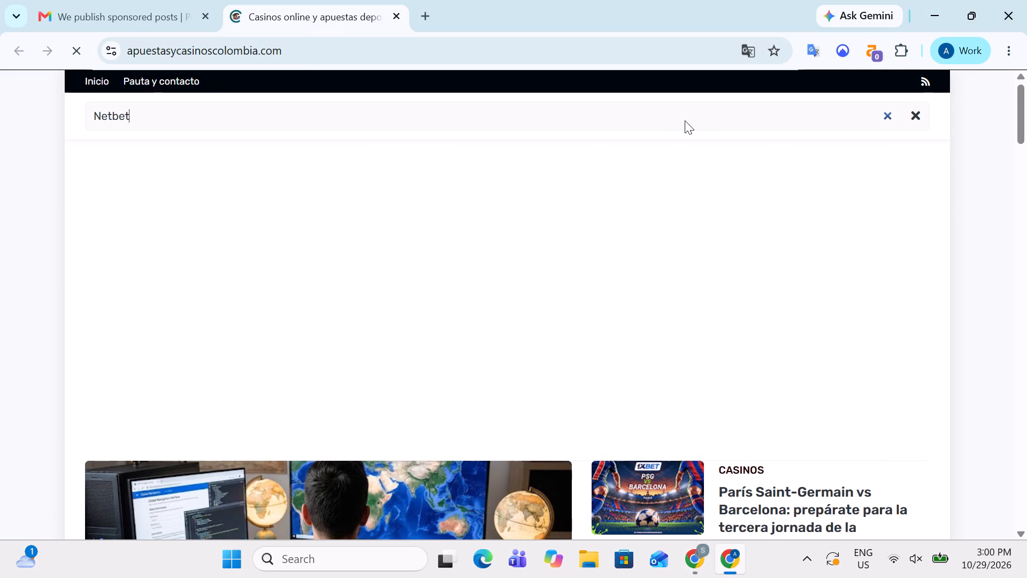
# Search for Casino777 from the site's results page, then close the search results and the apuestasycasinoscolombia.com site.
pyautogui.tripleClick(409, 225)
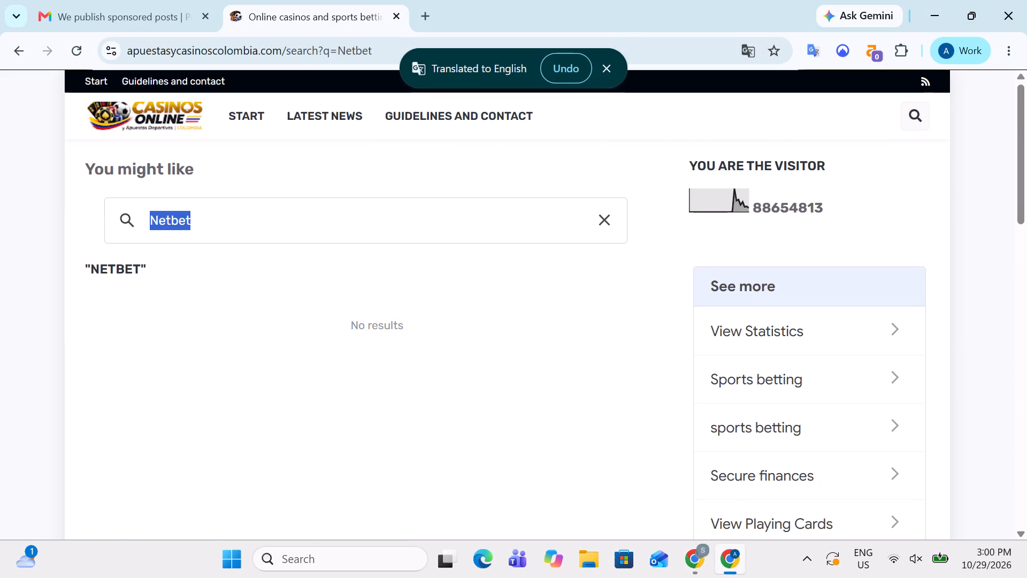
pyautogui.press('BackSpace')
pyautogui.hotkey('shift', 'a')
pyautogui.press('BackSpace')
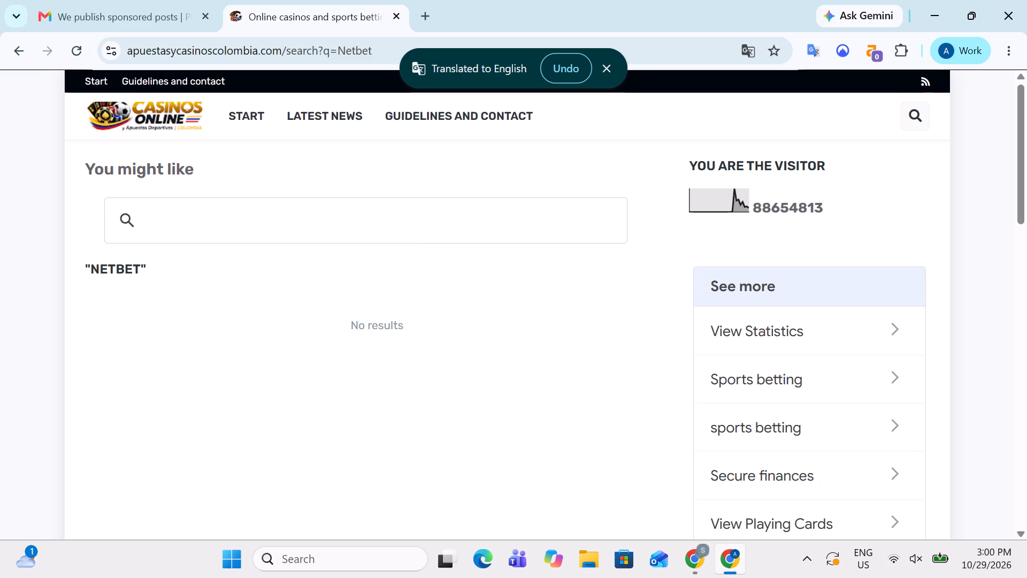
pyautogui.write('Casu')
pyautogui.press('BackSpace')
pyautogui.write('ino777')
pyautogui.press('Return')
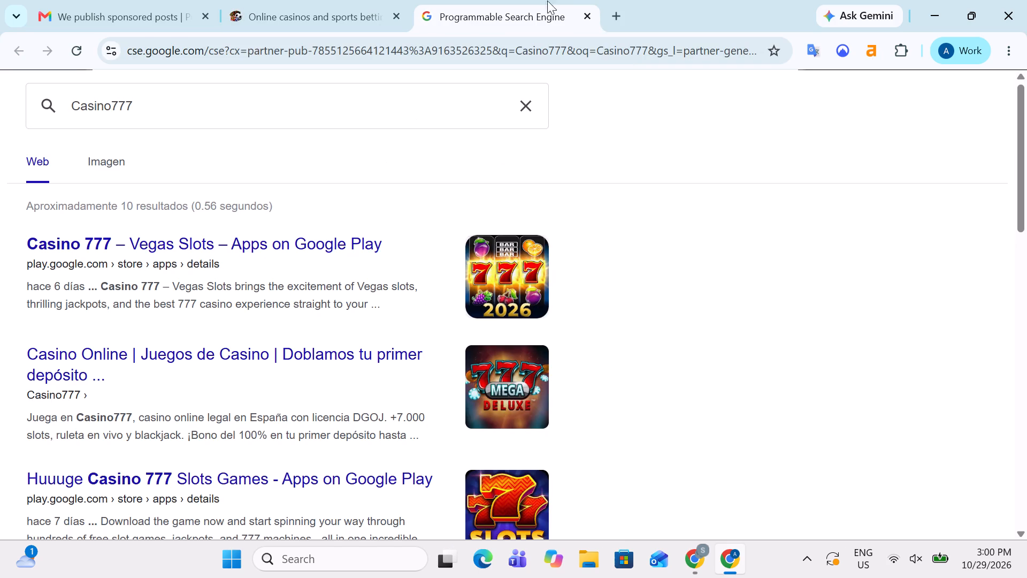
pyautogui.click(589, 15)
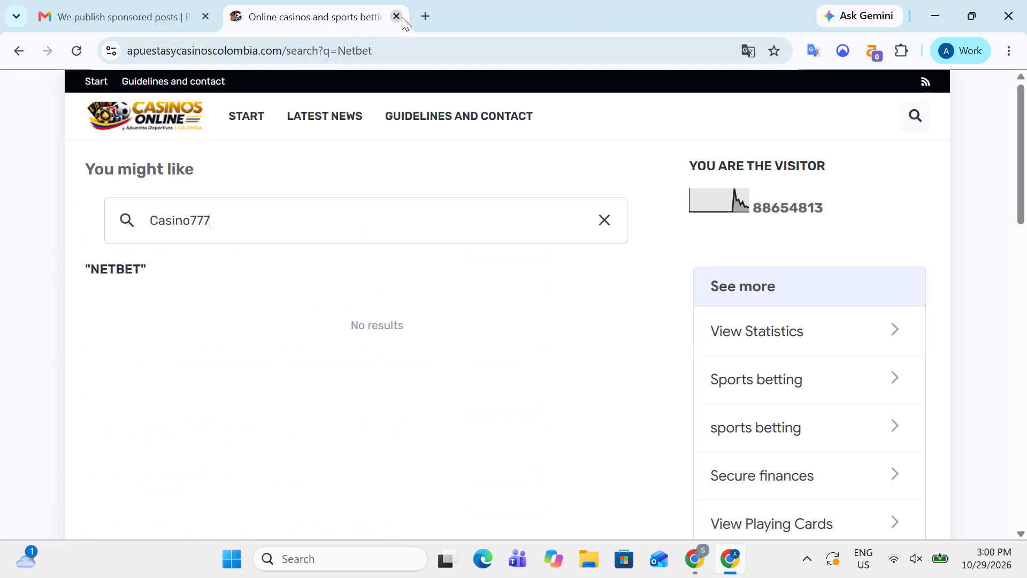
pyautogui.click(398, 17)
pyautogui.scroll(-10, 574, 242)
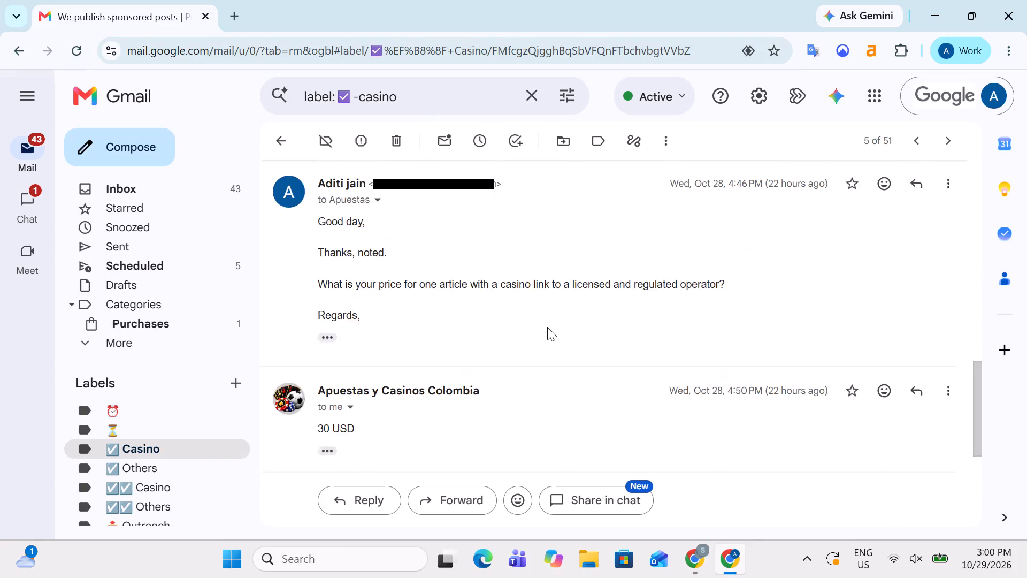
pyautogui.hotkey('alt', 'Tab')
pyautogui.press('Right')
pyautogui.press('Left')
pyautogui.press('Right')
pyautogui.hotkey('alt', 'Tab')
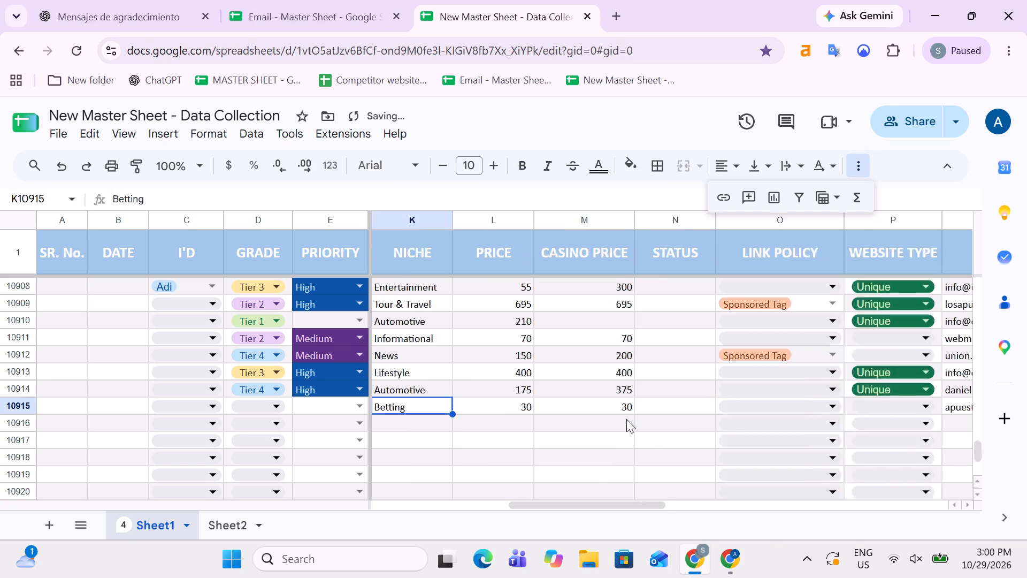
pyautogui.press('Right')
pyautogui.press('Right')
pyautogui.press('Right')
pyautogui.press('Right')
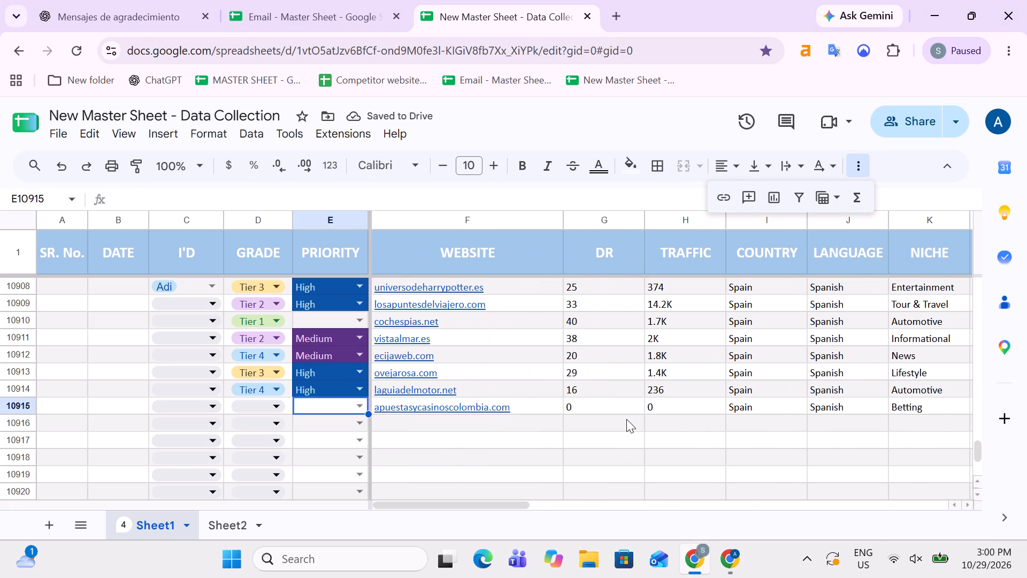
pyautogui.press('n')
pyautogui.press('BackSpace')
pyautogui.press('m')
pyautogui.press('Down')
pyautogui.press('Return')
pyautogui.press('Up')
# Set the grade of apuestasycasinoscolombia.com in row 10915 to Tier 4.
pyautogui.press('Right')
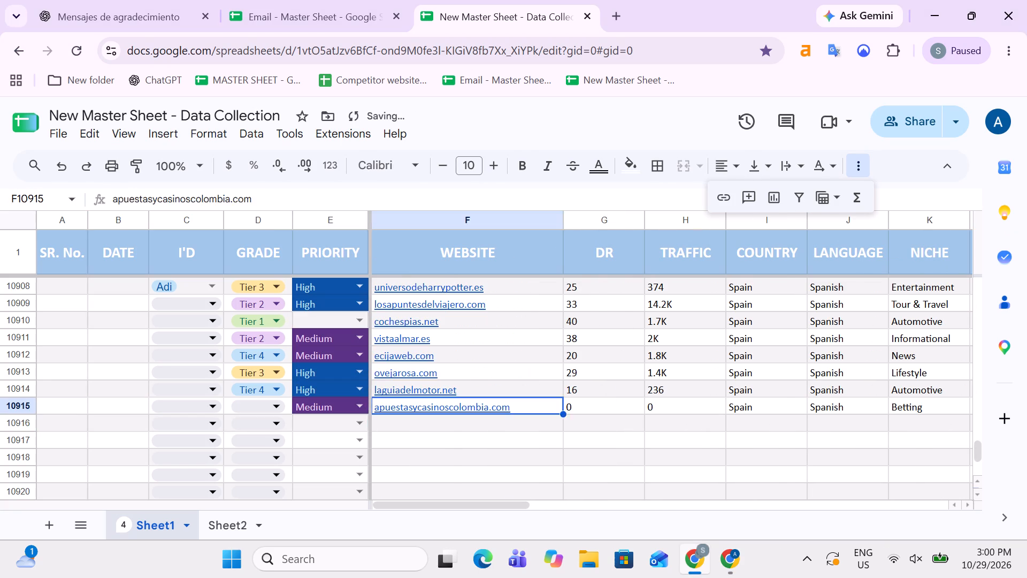
pyautogui.press('Left')
pyautogui.press('Left')
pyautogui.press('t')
pyautogui.press('Up')
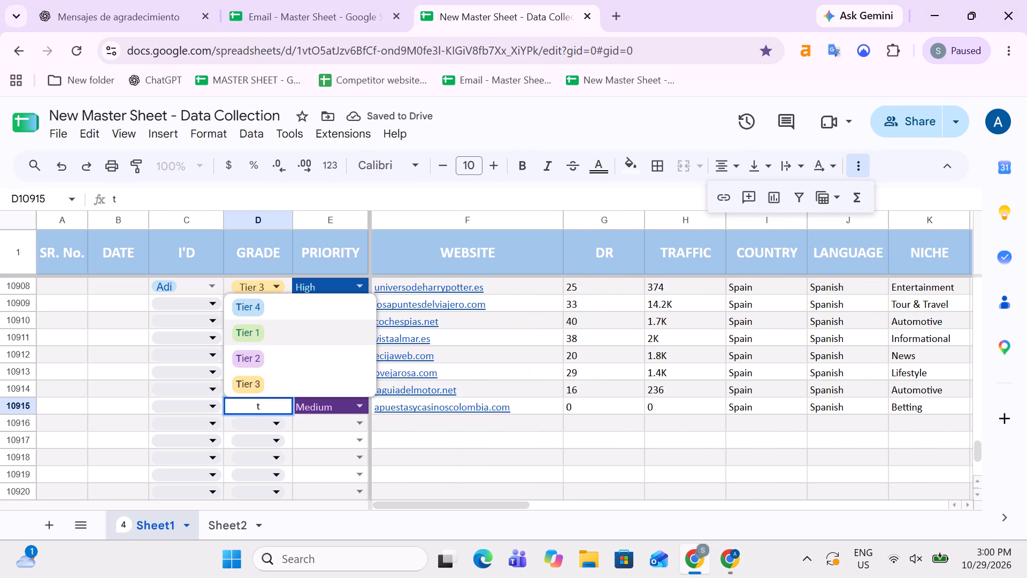
pyautogui.press('Return')
pyautogui.press('Up')
pyautogui.press('Right')
pyautogui.press('Right')
pyautogui.hotkey('alt', 'Tab')
pyautogui.scroll(-8, 693, 446)
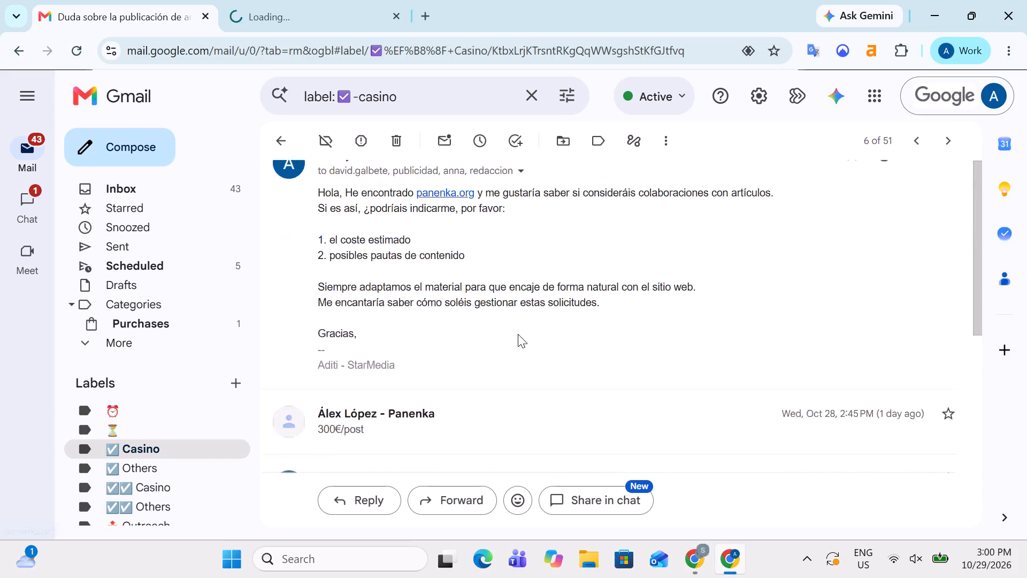
pyautogui.scroll(-1, 444, 323)
pyautogui.click(436, 343)
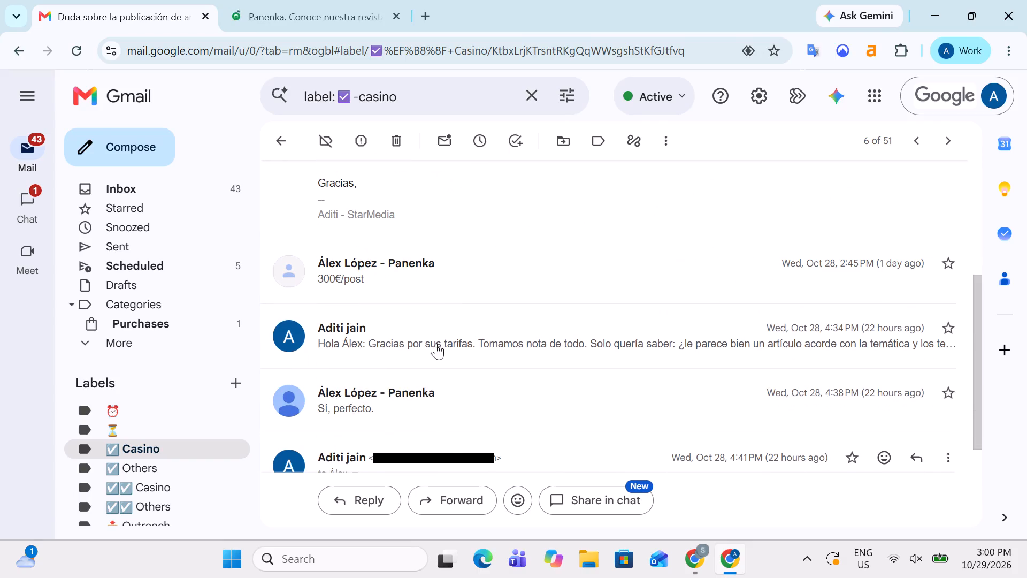
pyautogui.click(952, 298)
pyautogui.scroll(-3, 882, 376)
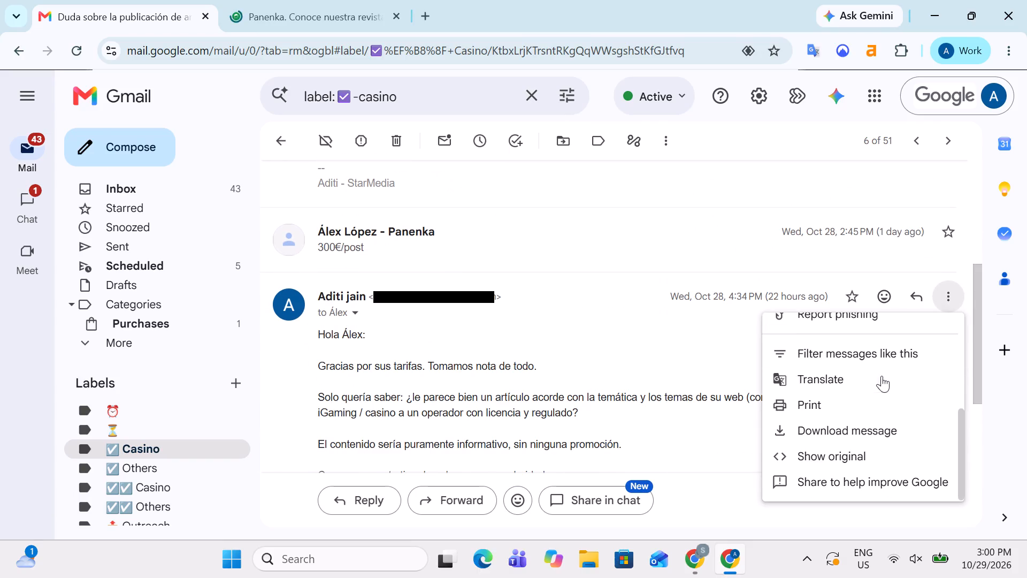
pyautogui.click(850, 381)
pyautogui.scroll(-2, 653, 369)
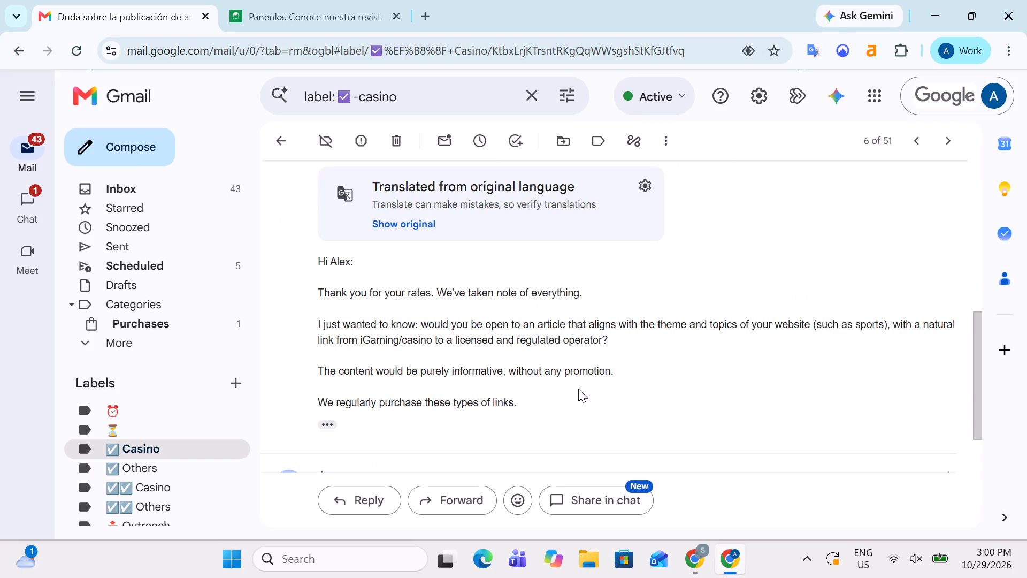
pyautogui.scroll(-1, 578, 389)
pyautogui.scroll(-2, 527, 356)
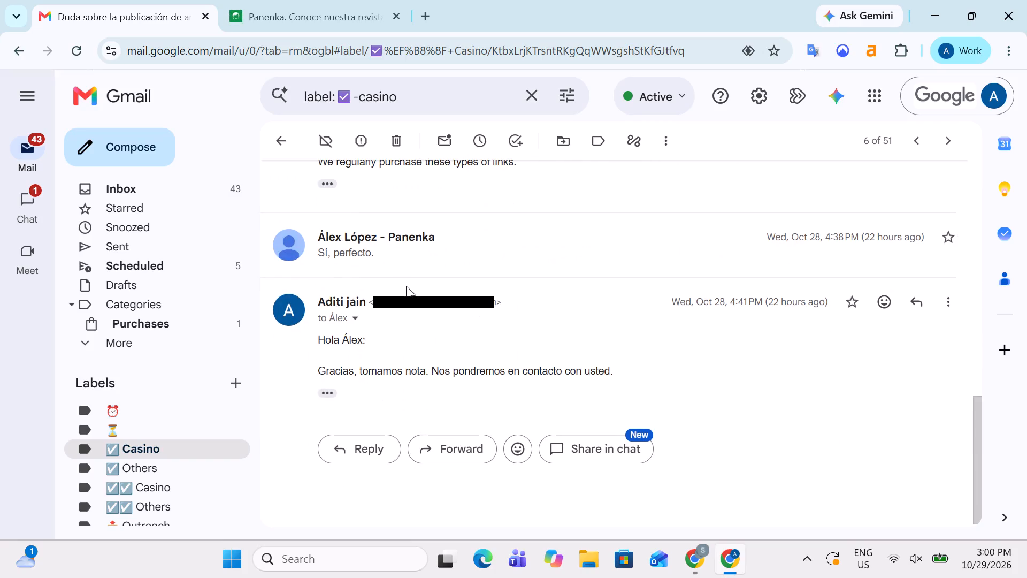
# Copy the panenka.org domain from its site and return to the New Master Sheet.
pyautogui.click(369, 0)
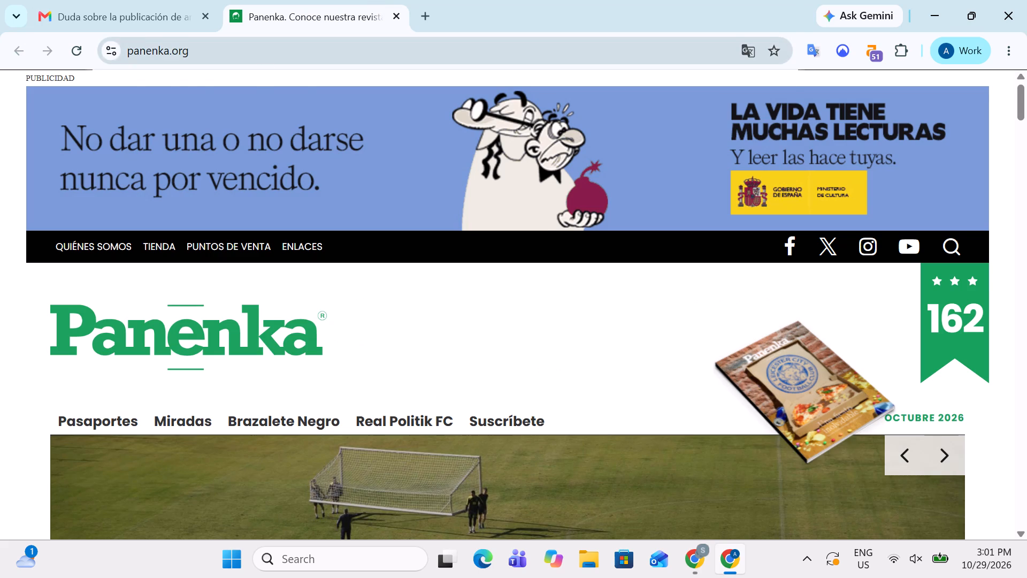
pyautogui.click(271, 51)
pyautogui.moveTo(271, 51); pyautogui.dragTo(219, 50)
pyautogui.hotkey('ctrl', 'c')
pyautogui.hotkey('ctrl', 'c')
pyautogui.hotkey('alt', 'Tab')
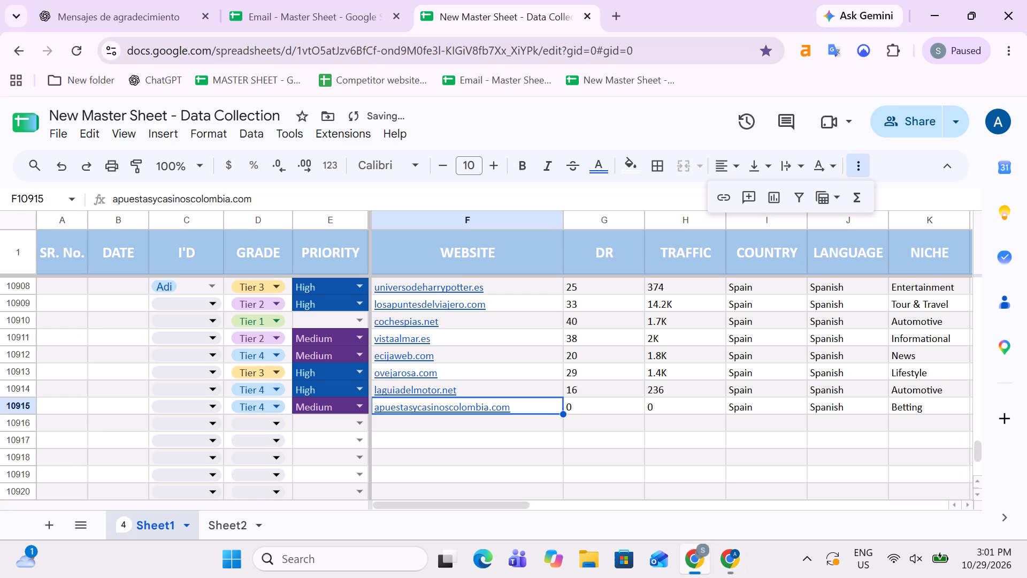
# Add the copied domain panenka.org as the website in row 10916 of the New Master Sheet.
pyautogui.press('Down')
pyautogui.press('Return')
pyautogui.hotkey('ctrl', 'v')
pyautogui.press('Tab')
# Look over the panenka.org home page and its articles to judge the site's content.
pyautogui.hotkey('alt', 'Tab')
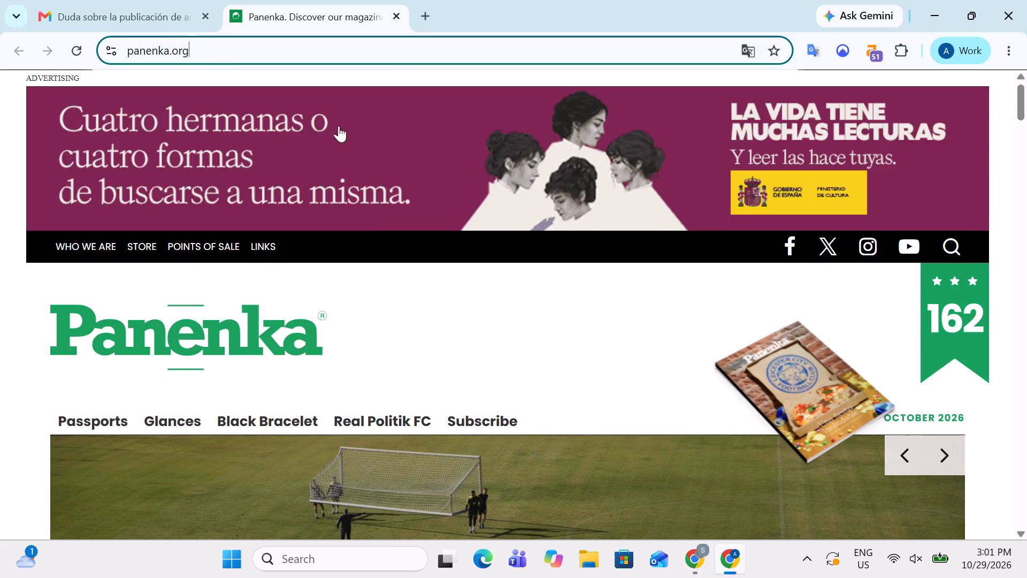
pyautogui.scroll(-7, 366, 242)
pyautogui.scroll(-9, 458, 326)
pyautogui.scroll(20, 474, 338)
pyautogui.scroll(2, 474, 338)
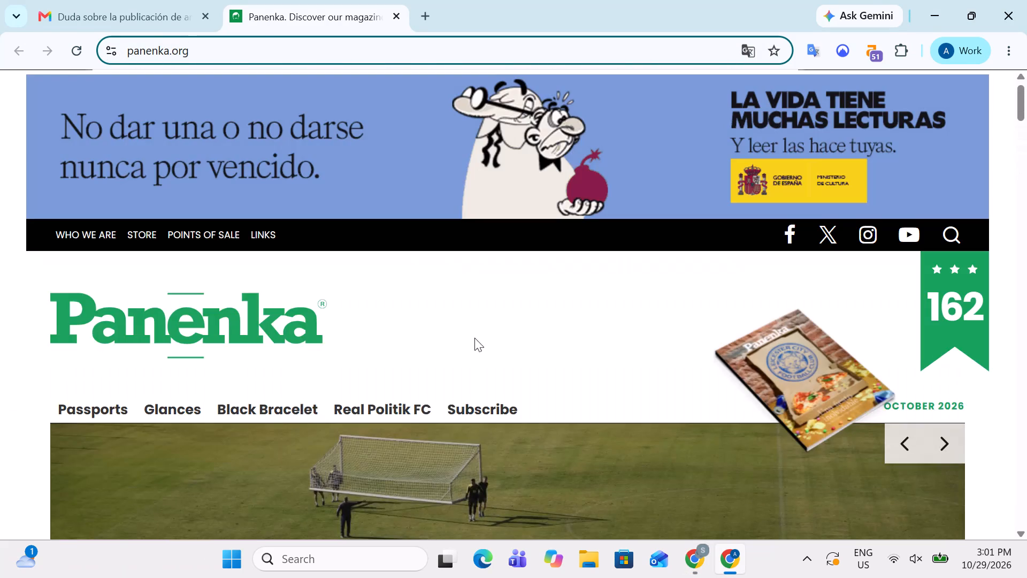
pyautogui.scroll(4, 474, 338)
pyautogui.scroll(-16, 693, 404)
pyautogui.scroll(-11, 719, 330)
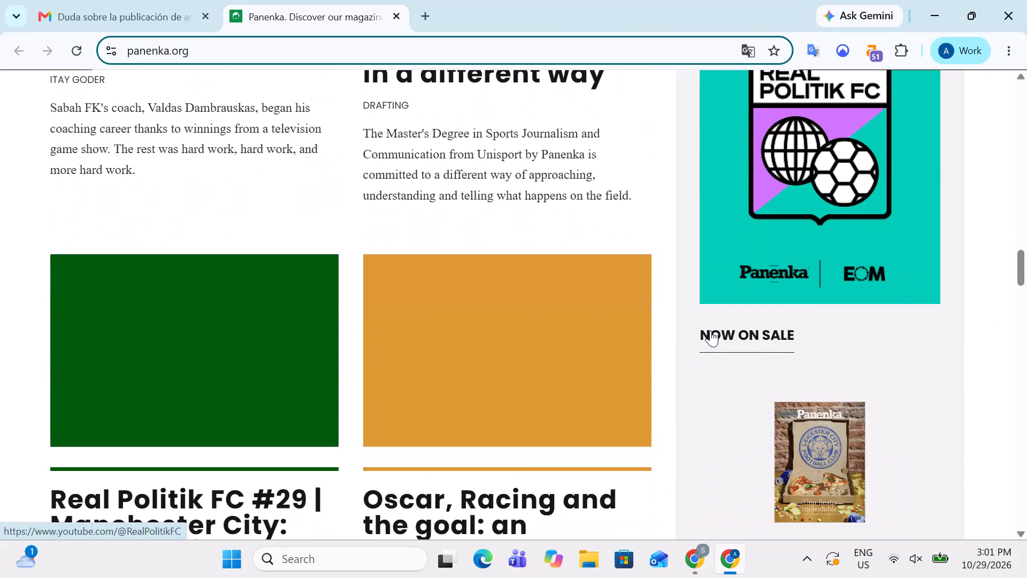
pyautogui.scroll(-4, 710, 330)
pyautogui.scroll(16, 710, 330)
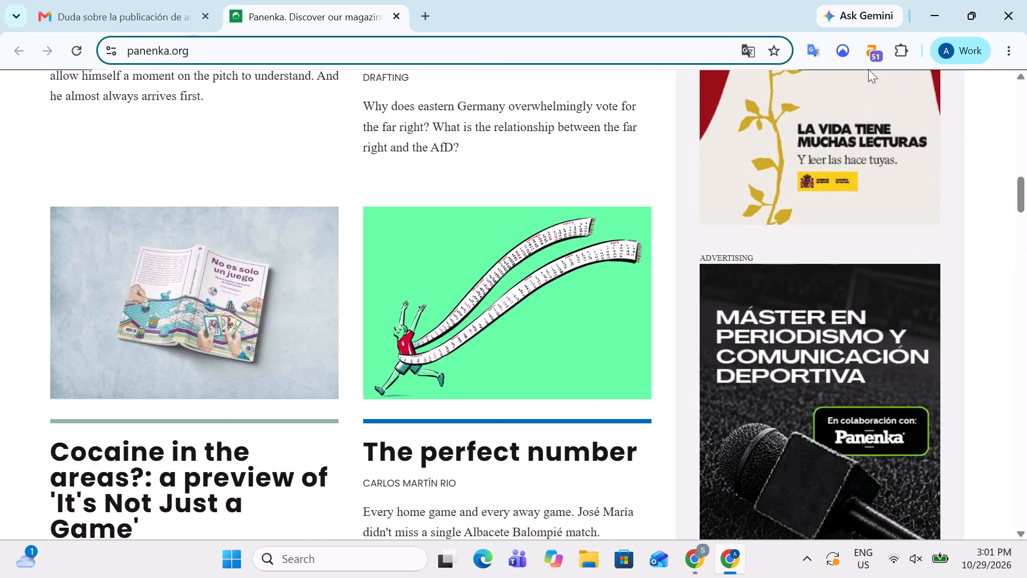
# Look up panenka.org's Ahrefs domain metrics and record DR 51 and traffic 6.1K in row 10916.
pyautogui.click(873, 49)
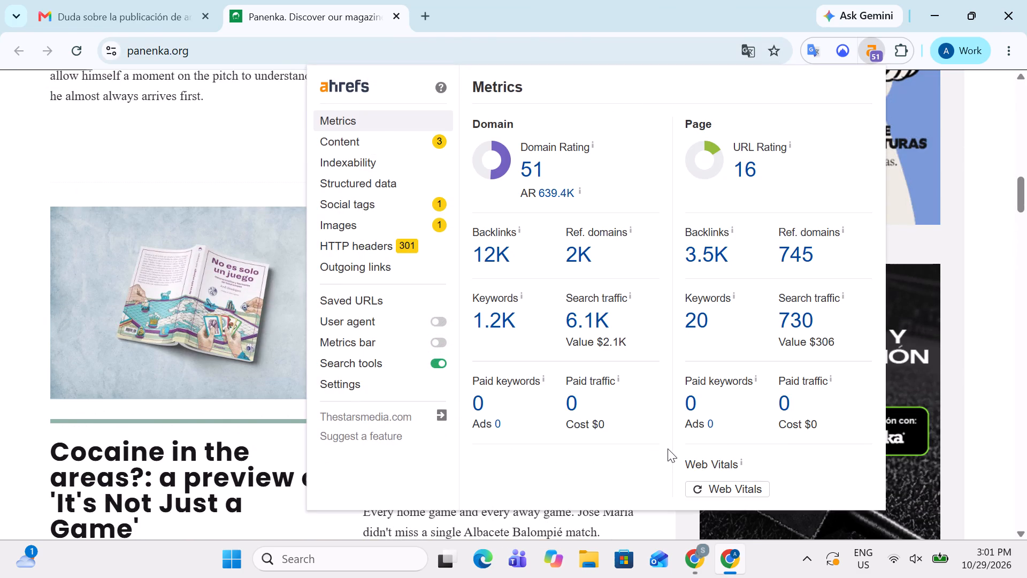
pyautogui.hotkey('alt', 'Tab')
pyautogui.write('51')
pyautogui.press('Right')
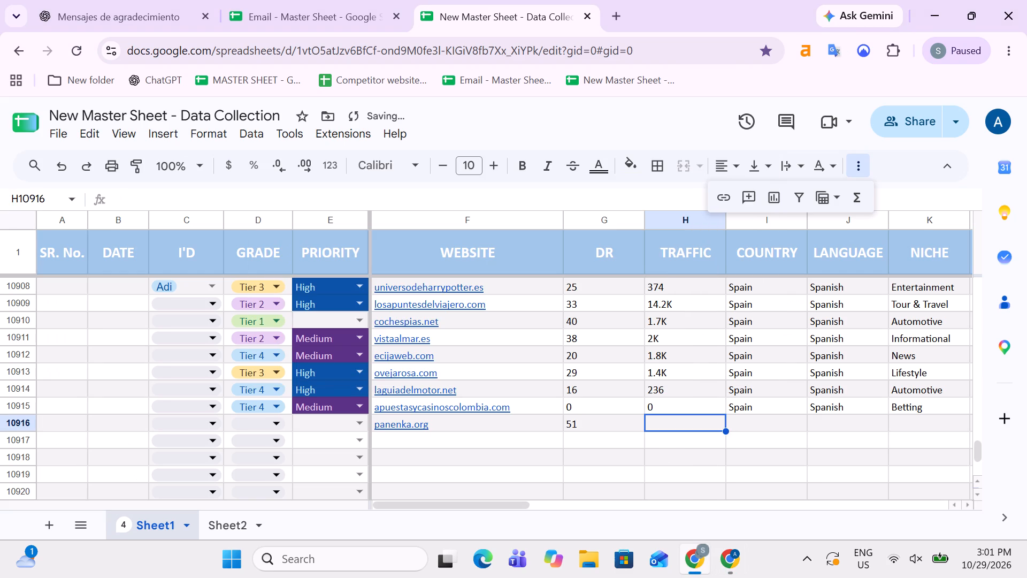
pyautogui.write('6.1K')
pyautogui.press('Right')
# Set the country to Spain and the language to Spanish in row 10916, and return to the browser window with the site.
pyautogui.write('Sp')
pyautogui.press('Right')
pyautogui.hotkey('shift', 's')
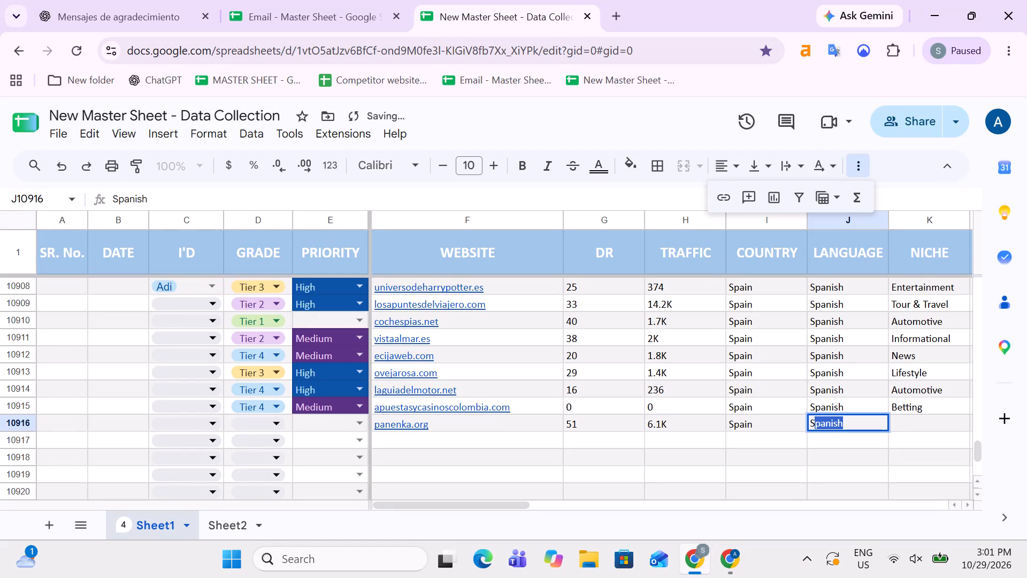
pyautogui.press('Right')
pyautogui.hotkey('alt', 'Tab')
pyautogui.click(0, 219)
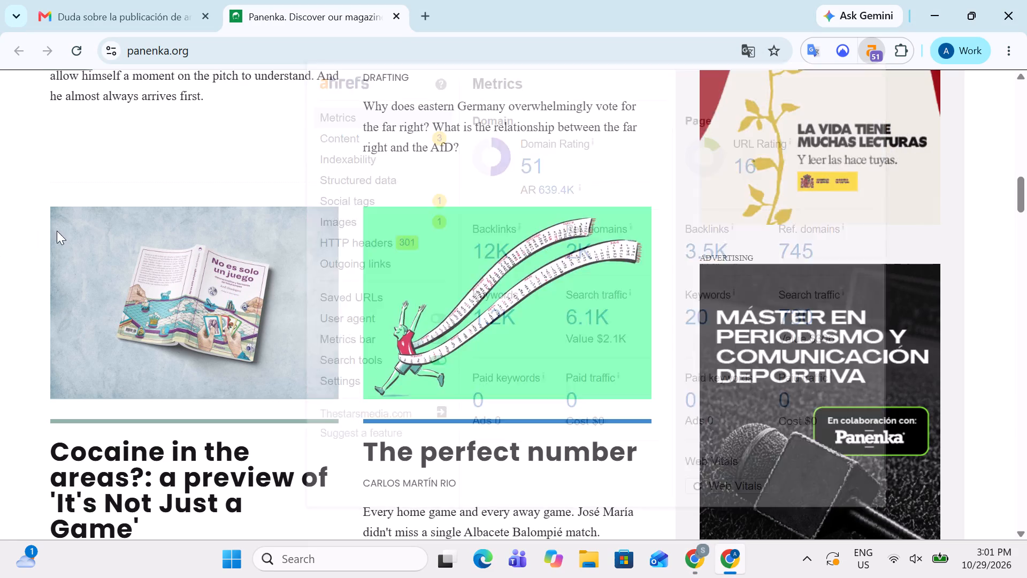
# Search the panenka.org site for Casino777, replacing the initial search term Netbet.
pyautogui.scroll(20, 600, 249)
pyautogui.scroll(12, 600, 249)
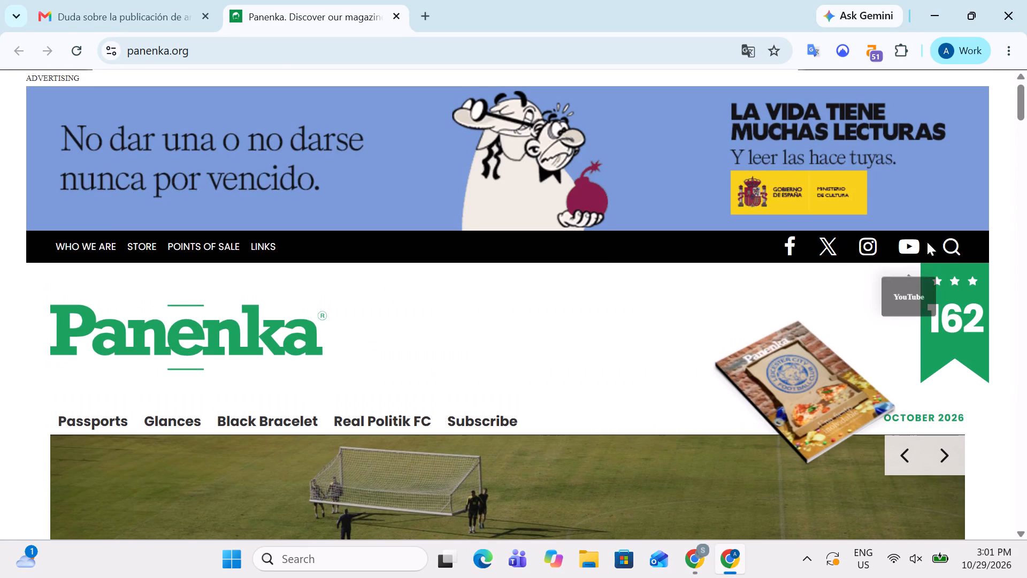
pyautogui.click(946, 242)
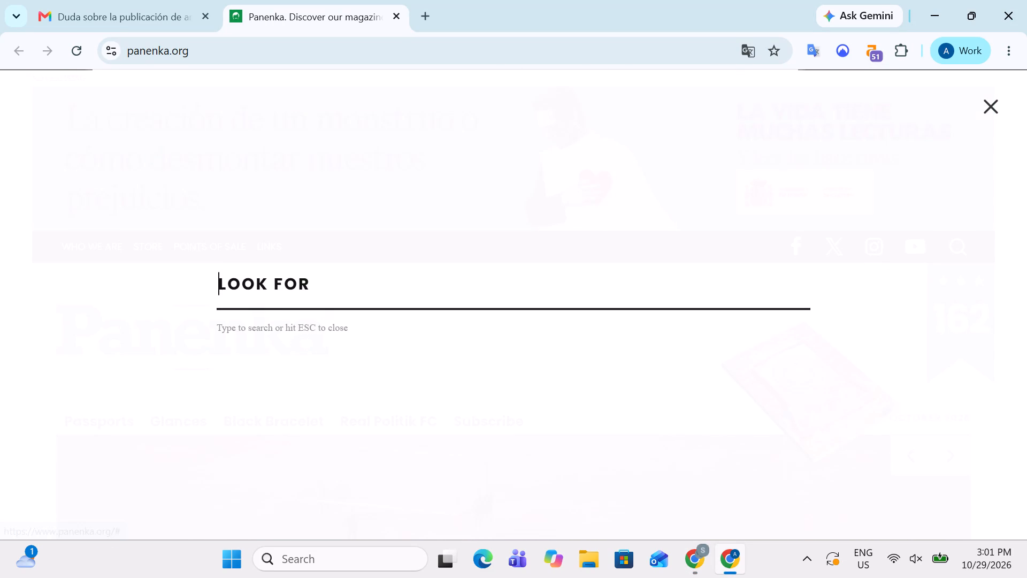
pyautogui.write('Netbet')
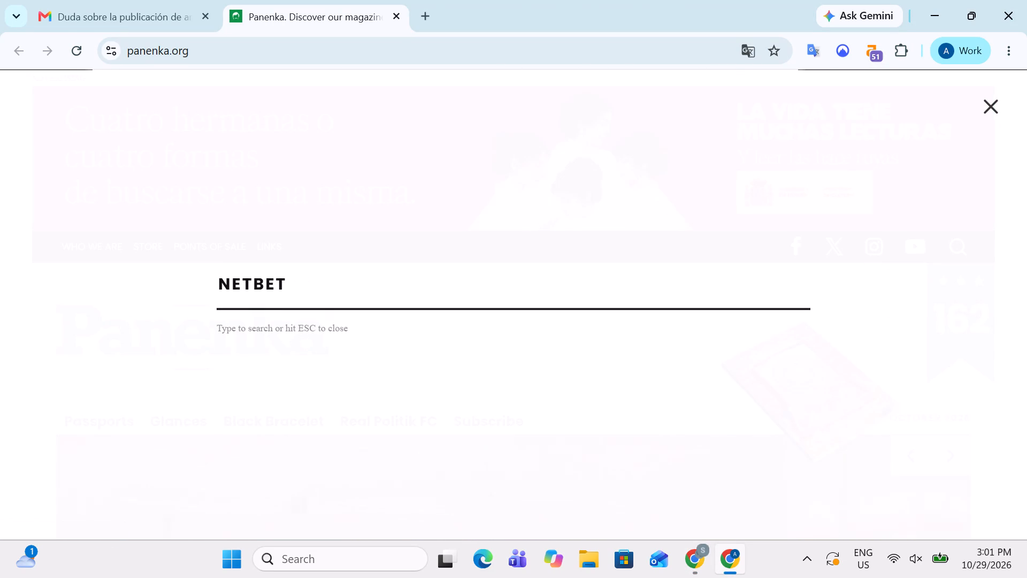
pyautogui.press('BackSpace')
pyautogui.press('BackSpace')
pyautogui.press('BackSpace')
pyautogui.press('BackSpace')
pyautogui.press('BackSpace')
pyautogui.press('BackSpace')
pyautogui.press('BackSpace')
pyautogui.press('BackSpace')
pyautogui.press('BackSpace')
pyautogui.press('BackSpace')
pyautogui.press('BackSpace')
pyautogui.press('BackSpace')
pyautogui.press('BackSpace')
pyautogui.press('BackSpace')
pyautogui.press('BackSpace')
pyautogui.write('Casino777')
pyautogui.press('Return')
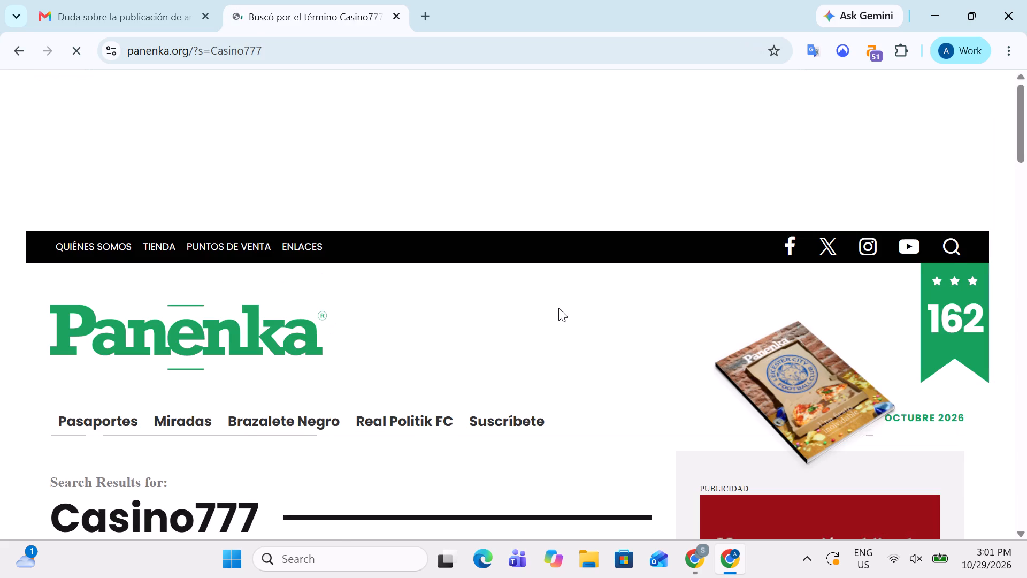
# Examine the search result article "From football to the green table" for casino links, and close both panenka.org tabs.
pyautogui.scroll(-3, 144, 285)
pyautogui.scroll(-1, 337, 404)
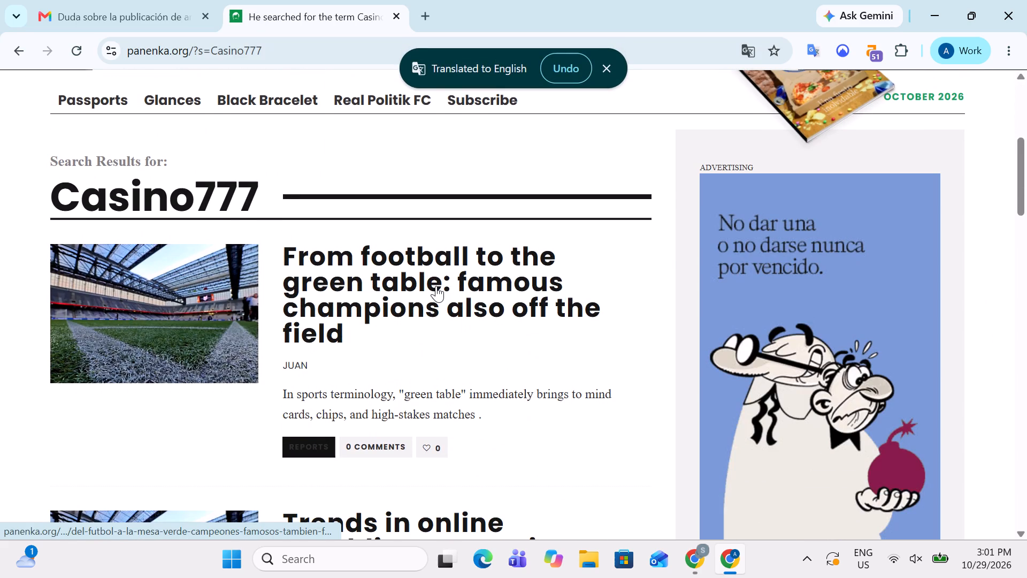
pyautogui.keyDown('ctrl'); pyautogui.click(436, 286); pyautogui.keyUp('ctrl')
pyautogui.click(451, 0)
pyautogui.scroll(-2, 427, 239)
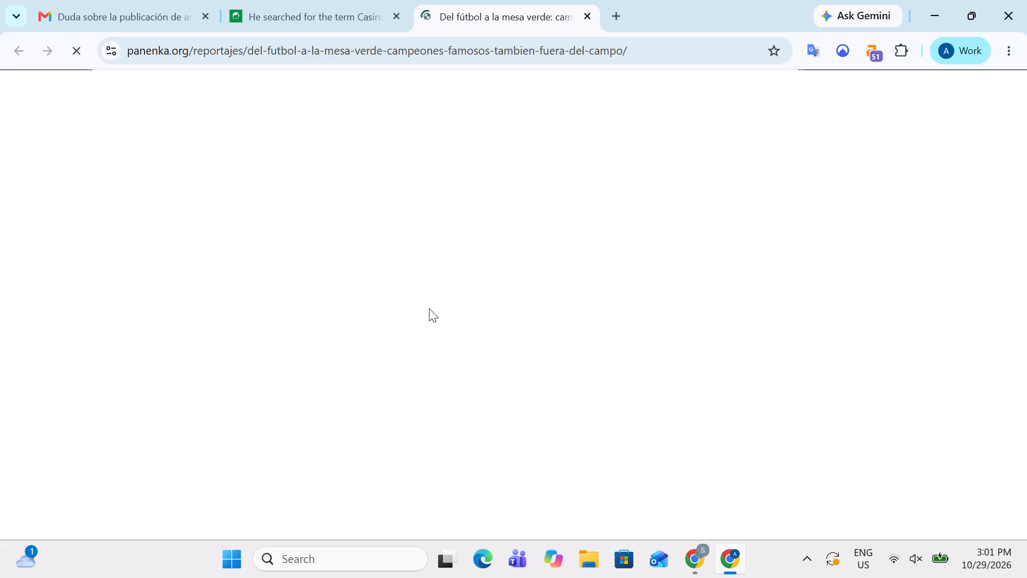
pyautogui.scroll(-7, 430, 310)
pyautogui.scroll(-6, 413, 390)
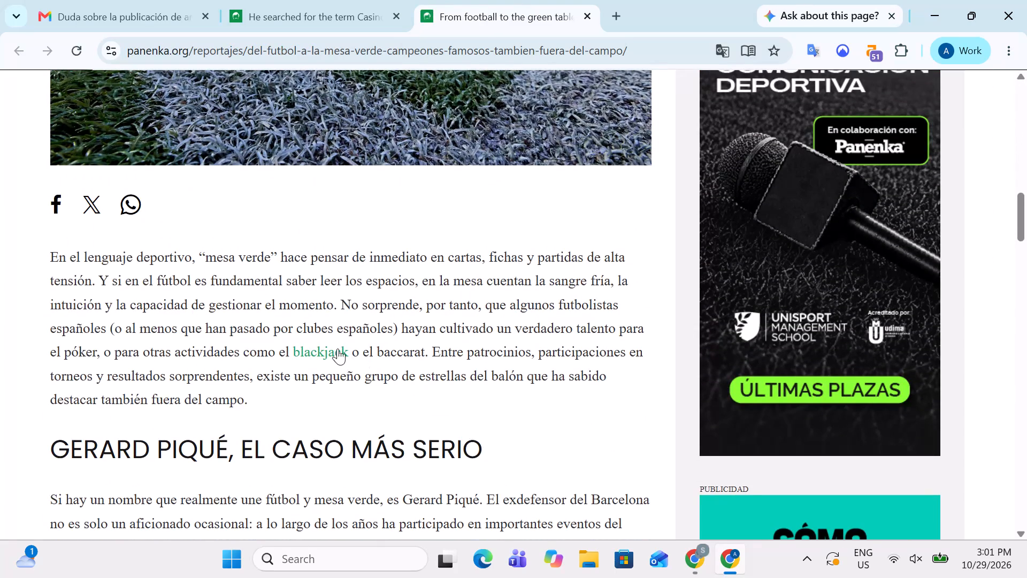
pyautogui.click(587, 17)
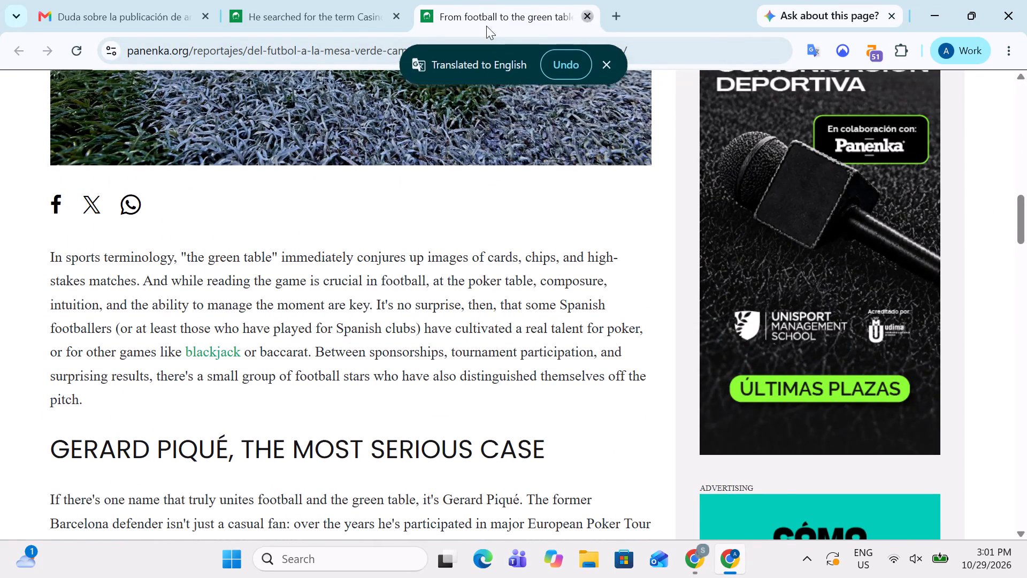
pyautogui.click(403, 20)
pyautogui.click(397, 16)
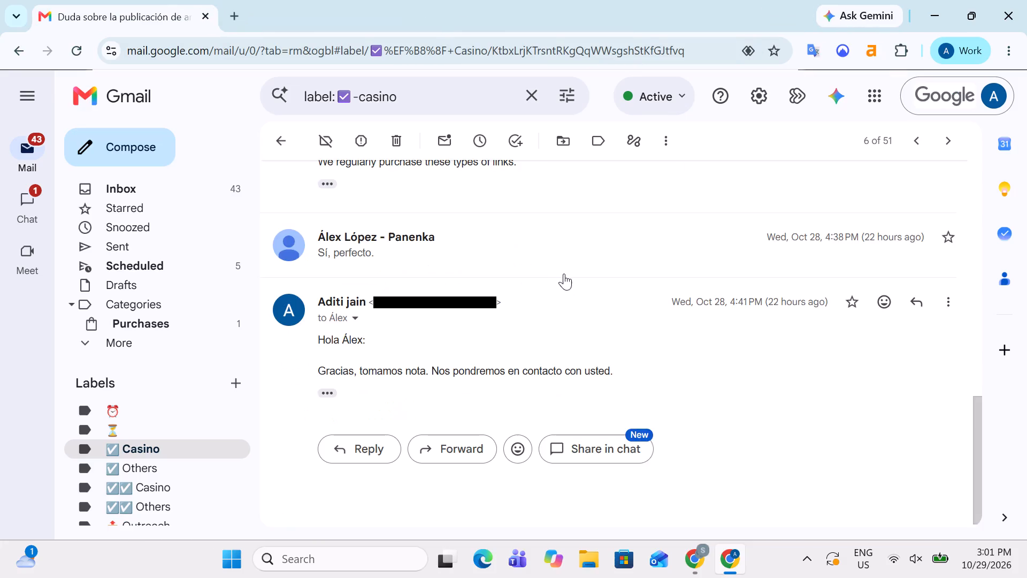
# Enter niche News, price 300 and casino price 300 for panenka.org in row 10916 of the New Master Sheet.
pyautogui.scroll(2, 565, 272)
pyautogui.scroll(3, 542, 355)
pyautogui.scroll(1, 480, 361)
pyautogui.hotkey('alt', 'Tab')
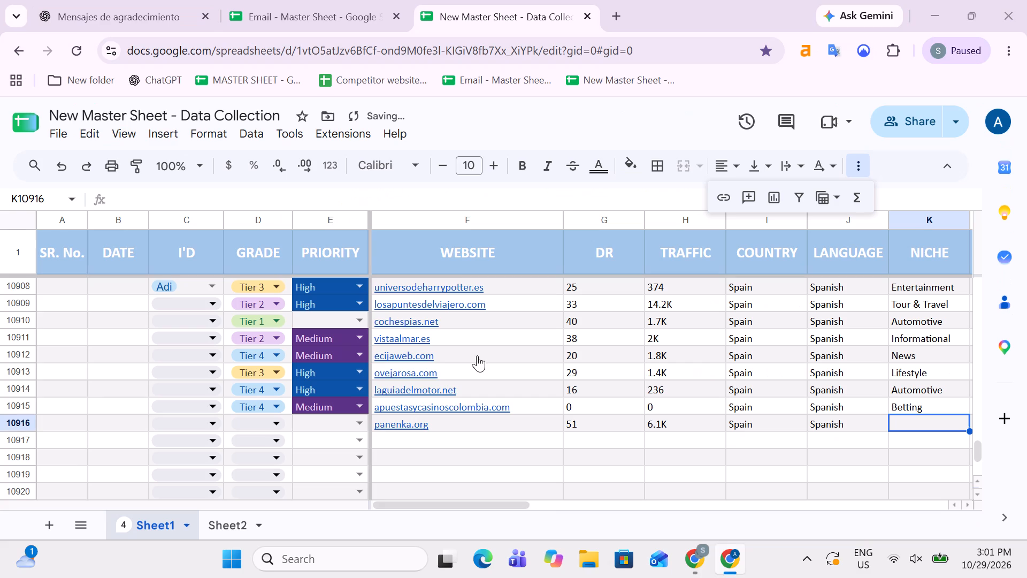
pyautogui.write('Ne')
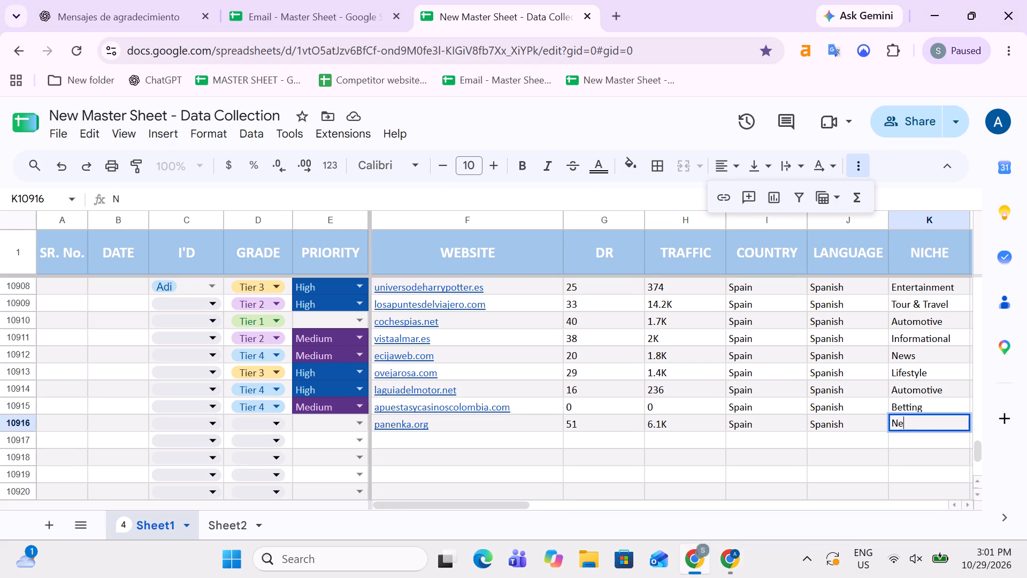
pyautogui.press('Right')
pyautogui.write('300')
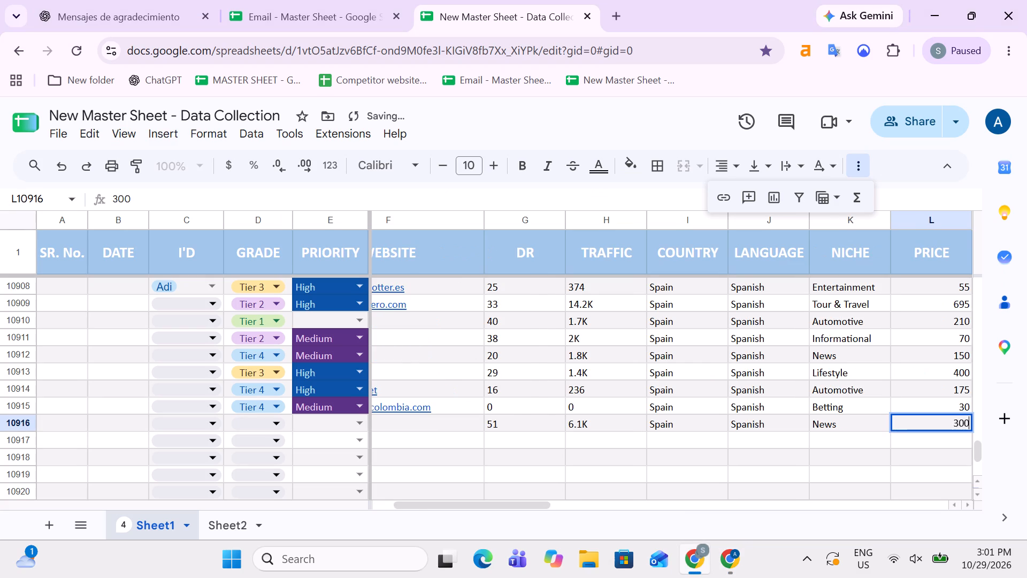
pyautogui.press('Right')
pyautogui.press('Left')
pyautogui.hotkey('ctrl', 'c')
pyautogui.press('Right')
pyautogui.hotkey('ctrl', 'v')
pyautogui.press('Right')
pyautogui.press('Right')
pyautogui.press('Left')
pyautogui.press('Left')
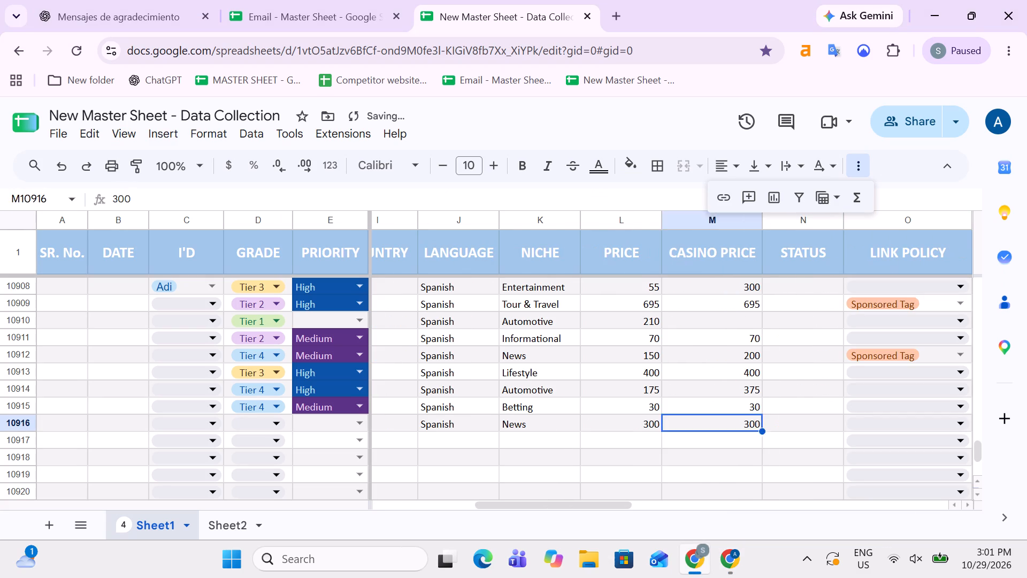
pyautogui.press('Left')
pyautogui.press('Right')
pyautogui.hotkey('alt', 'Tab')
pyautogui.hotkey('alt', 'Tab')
# Copy the Panenka contact's email address from the Gmail thread into the Contact Details cell of row 10916.
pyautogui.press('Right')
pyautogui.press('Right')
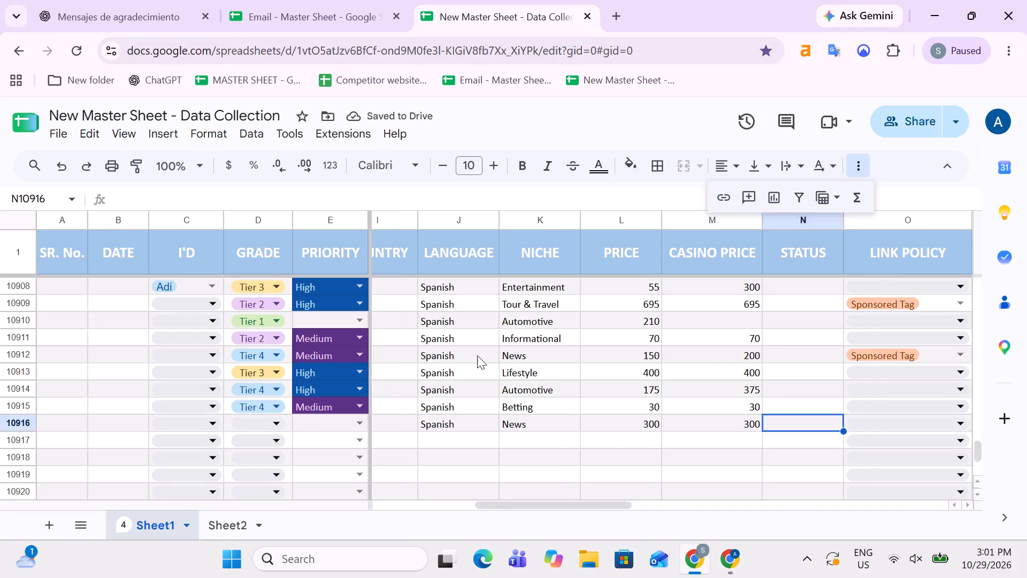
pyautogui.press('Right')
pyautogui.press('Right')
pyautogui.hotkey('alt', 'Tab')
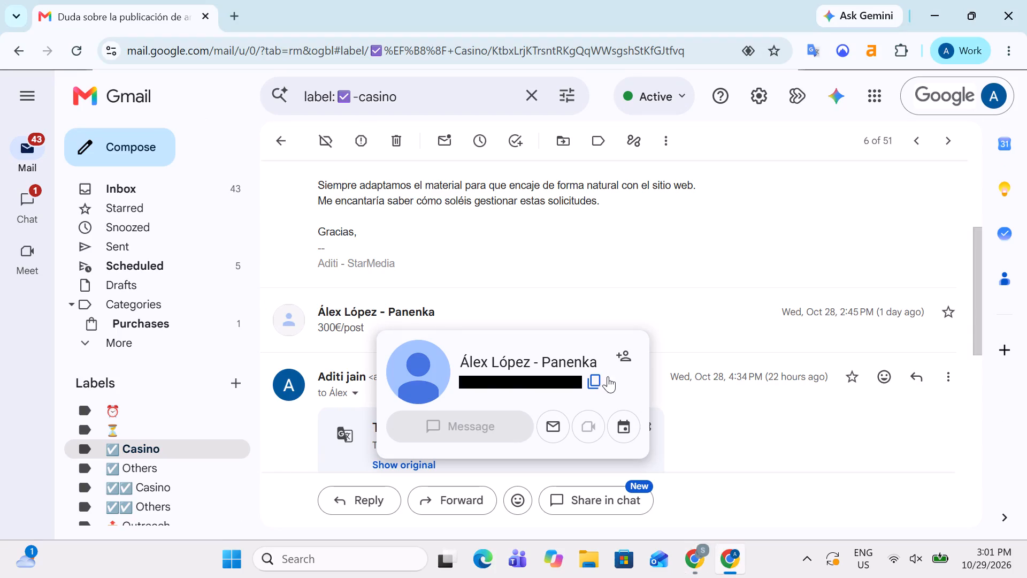
pyautogui.click(588, 378)
pyautogui.hotkey('alt', 'Tab')
pyautogui.hotkey('ctrl', 'v')
pyautogui.press('Right')
pyautogui.press('Left')
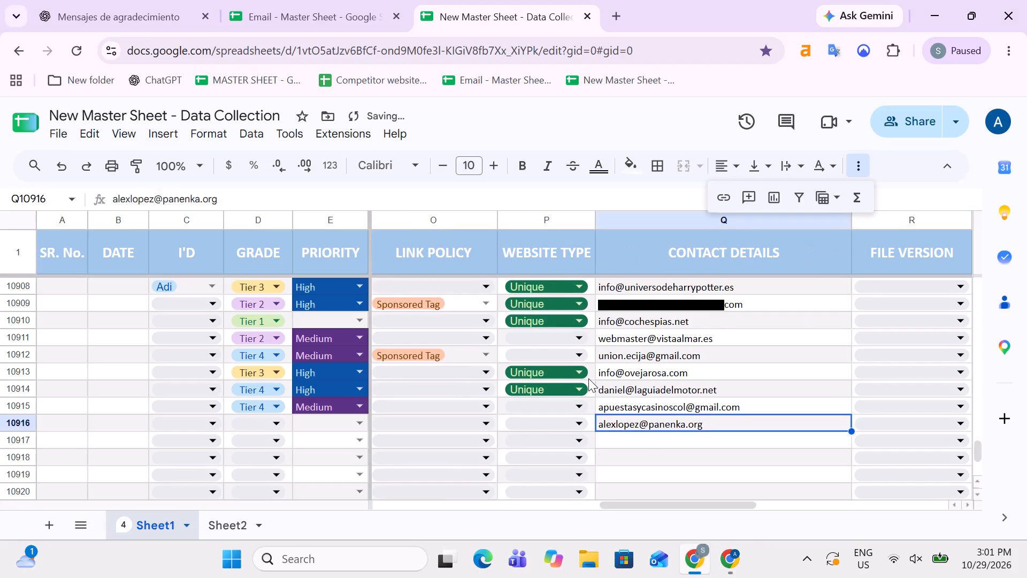
# Set the priority of panenka.org in row 10916 to Medium.
pyautogui.press('Left')
pyautogui.press('Left')
pyautogui.press('Right')
pyautogui.press('Right')
pyautogui.press('Left')
pyautogui.press('Left')
pyautogui.press('Left')
pyautogui.press('Left')
pyautogui.press('Left')
pyautogui.press('Left')
pyautogui.press('Left')
pyautogui.press('Left')
pyautogui.press('Left')
pyautogui.press('Left')
pyautogui.press('Left')
pyautogui.press('Left')
pyautogui.press('Left')
pyautogui.press('Left')
pyautogui.press('Left')
pyautogui.press('Left')
pyautogui.press('Left')
pyautogui.press('Left')
pyautogui.press('Left')
pyautogui.press('Right')
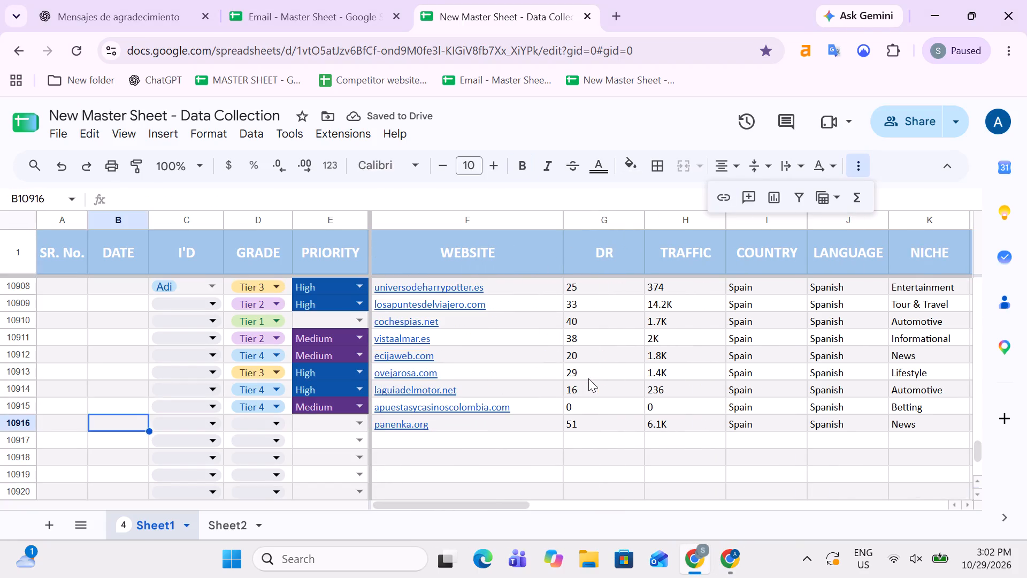
pyautogui.press('Right')
pyautogui.press('Right')
pyautogui.press('Right')
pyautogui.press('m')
pyautogui.press('Down')
pyautogui.press('Return')
pyautogui.press('Up')
# Set the grade of panenka.org in row 10916 to Tier 1.
pyautogui.press('Left')
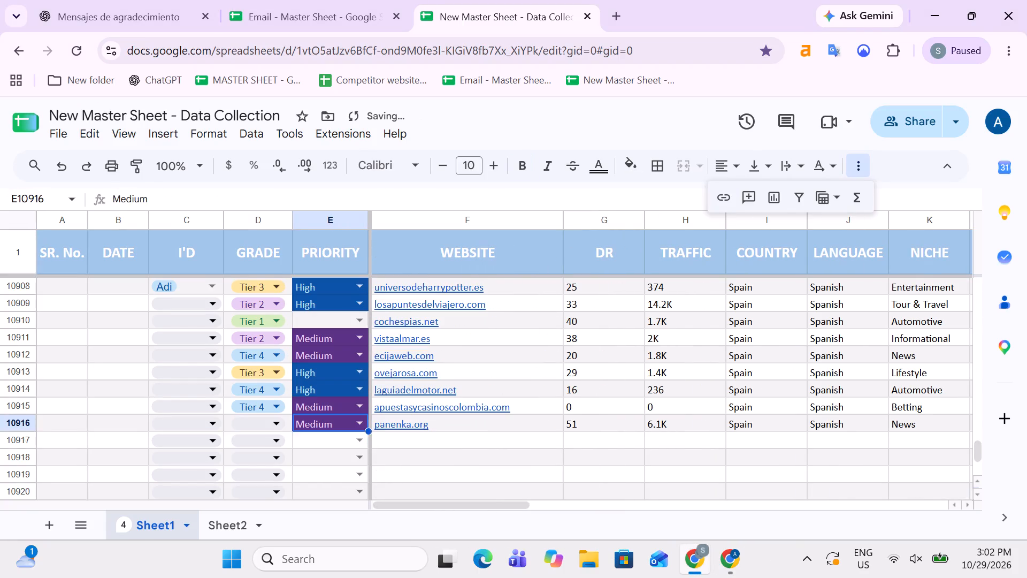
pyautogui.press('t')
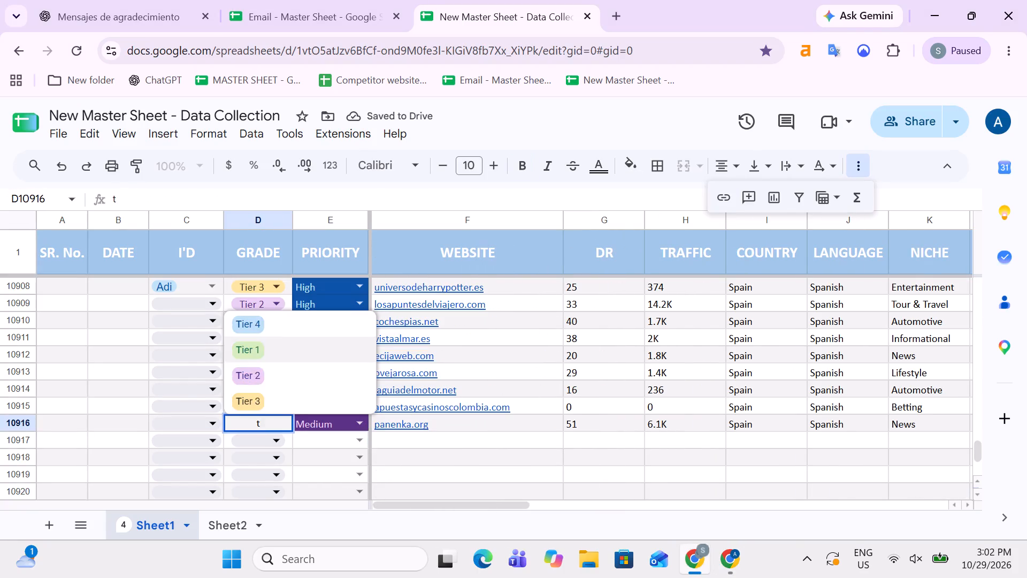
pyautogui.press('Return')
pyautogui.press('Up')
pyautogui.press('Right')
pyautogui.press('Right')
pyautogui.hotkey('alt', 'Tab')
pyautogui.scroll(-4, 793, 344)
pyautogui.scroll(10, 804, 347)
pyautogui.click(603, 153)
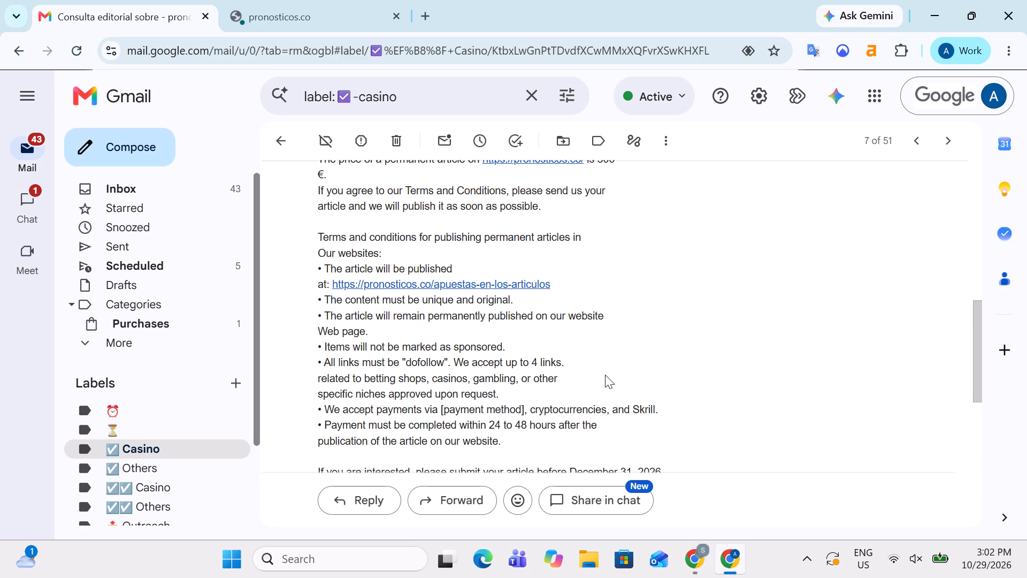
# Read the publisher's terms for permanent articles and the replies in the pronosticos.co email thread.
pyautogui.scroll(-1, 650, 357)
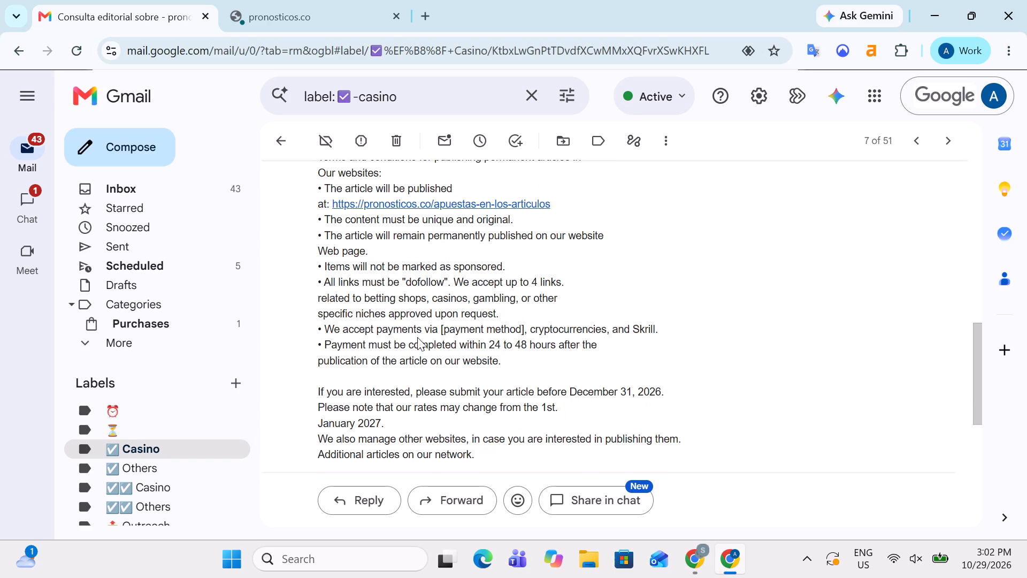
pyautogui.scroll(-1, 486, 337)
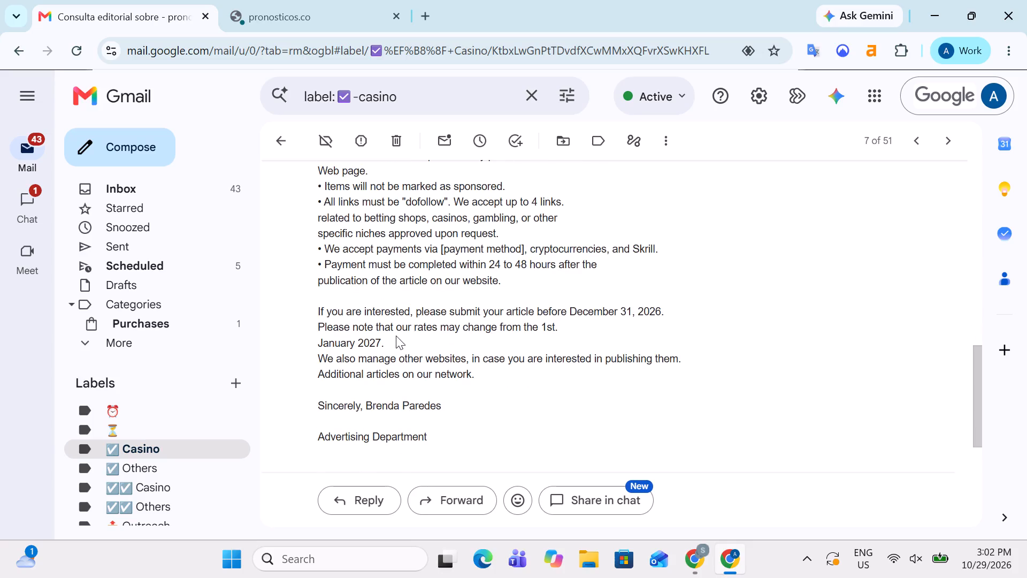
pyautogui.scroll(-4, 400, 337)
pyautogui.scroll(2, 443, 323)
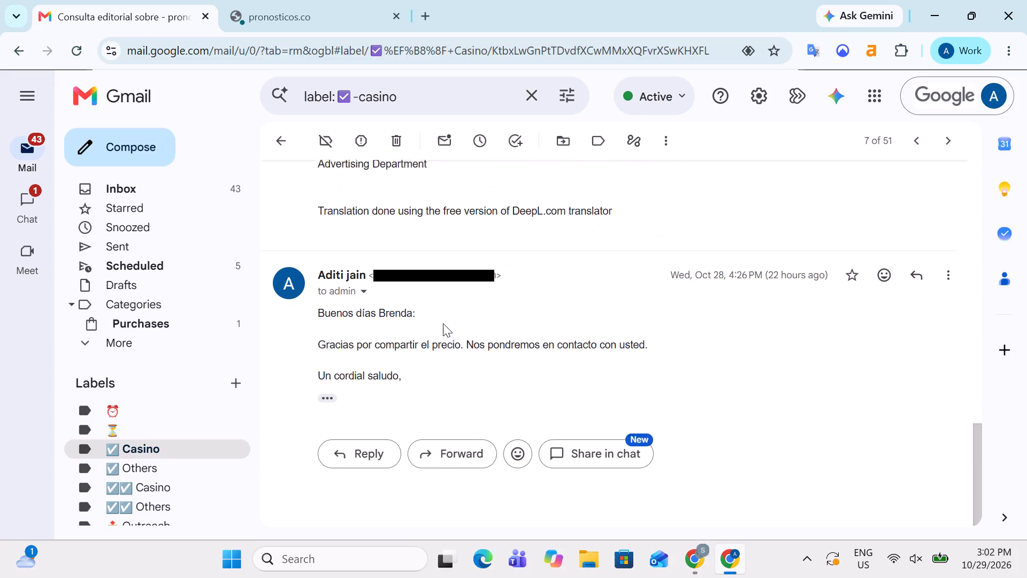
pyautogui.scroll(4, 430, 335)
# Continue to the pronosticos.co site without a secure connection, copy its domain, and add it as the website in row 10917.
pyautogui.click(312, 0)
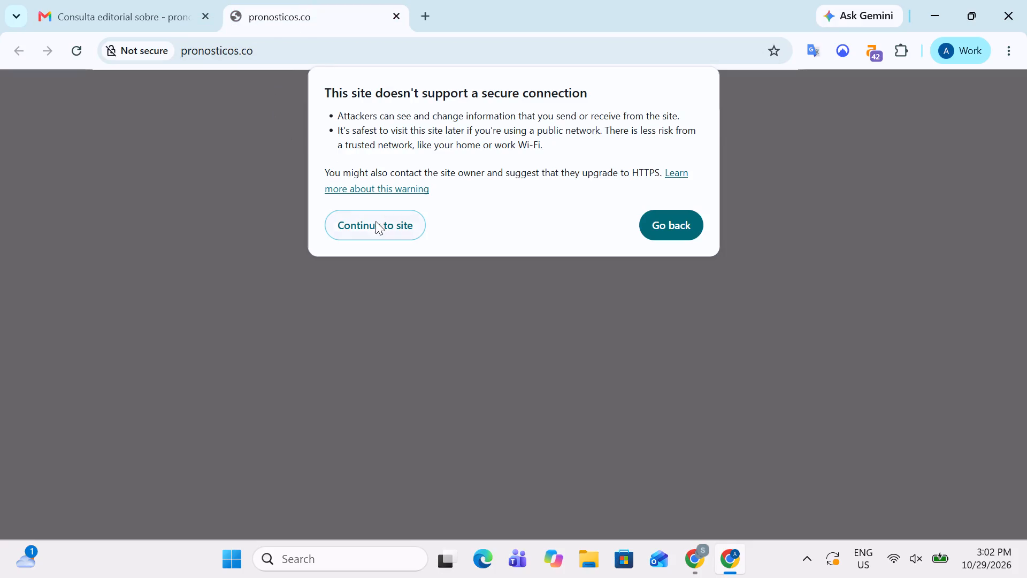
pyautogui.click(375, 221)
pyautogui.click(338, 49)
pyautogui.moveTo(339, 49); pyautogui.dragTo(212, 47)
pyautogui.hotkey('ctrl', 'c')
pyautogui.hotkey('ctrl', 'c')
pyautogui.hotkey('ctrl', 'c')
pyautogui.hotkey('alt', 'Tab')
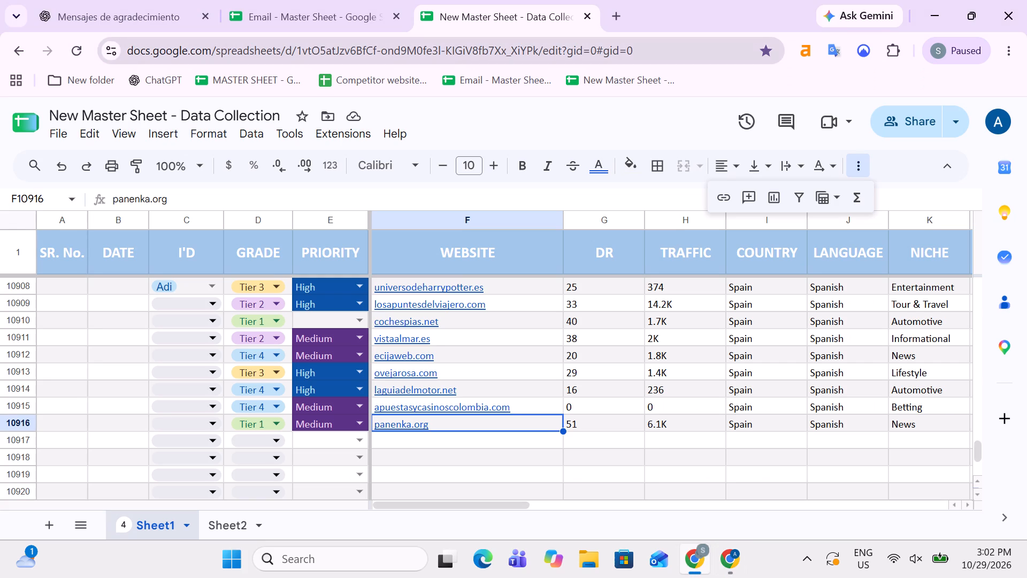
pyautogui.press('Down')
pyautogui.press('Return')
pyautogui.hotkey('ctrl', 'v')
pyautogui.press('Tab')
# Bring up the Ahrefs metrics for pronosticos.co from its open site.
pyautogui.hotkey('alt', 'Tab')
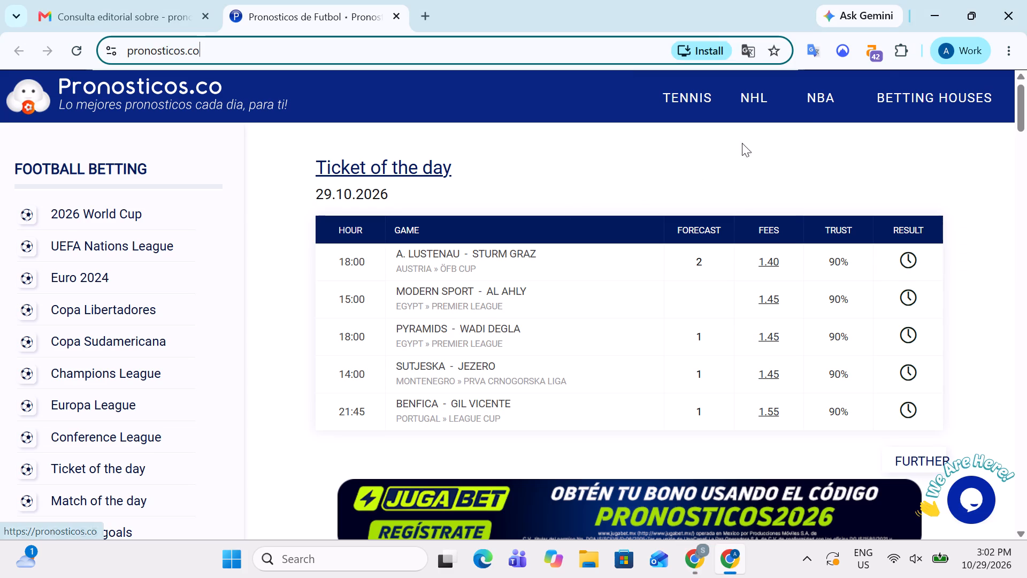
pyautogui.click(871, 56)
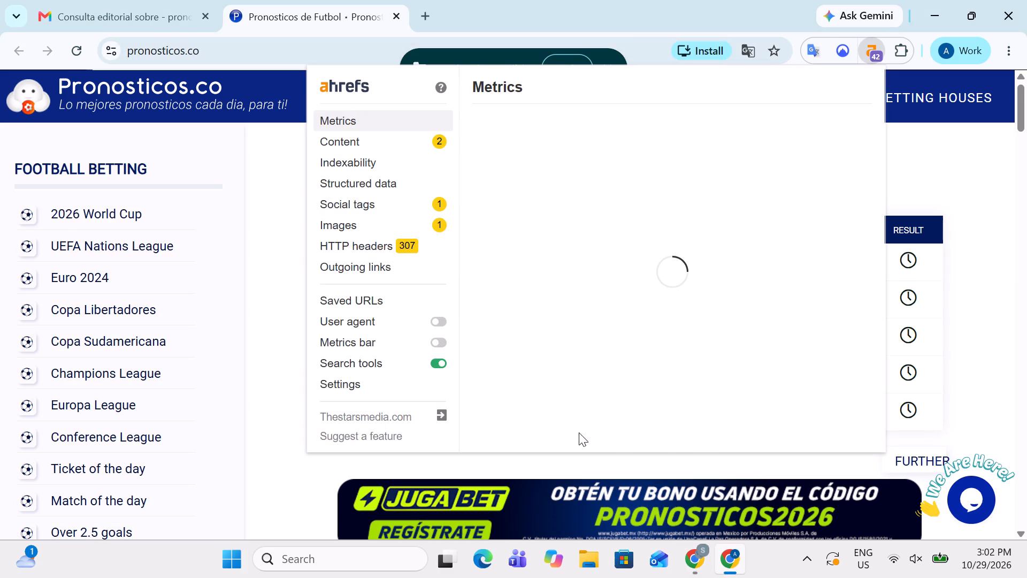
pyautogui.hotkey('alt', 'Tab')
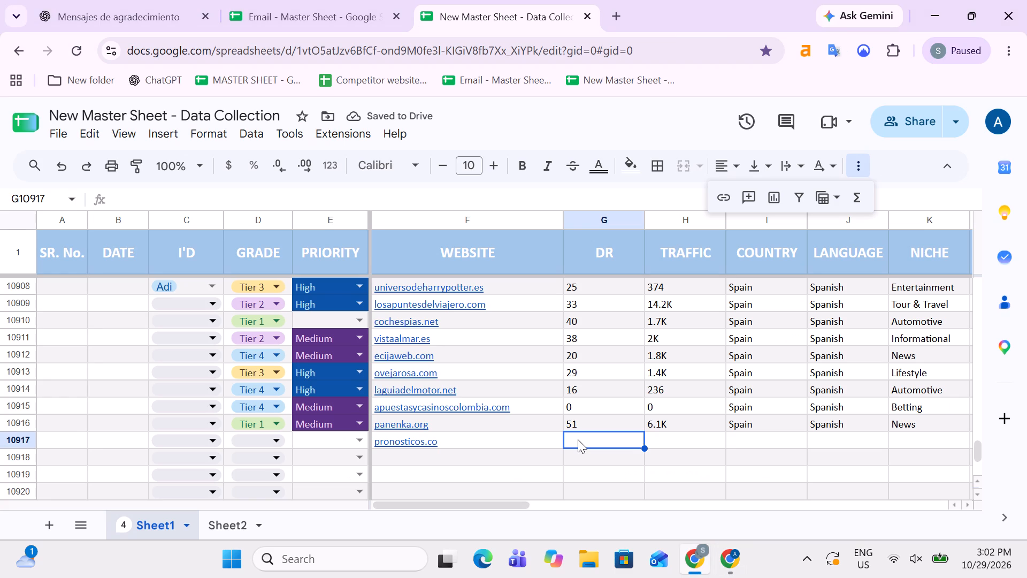
# Record a DR of 42 and traffic of 6.2K for pronosticos.co in row 10917.
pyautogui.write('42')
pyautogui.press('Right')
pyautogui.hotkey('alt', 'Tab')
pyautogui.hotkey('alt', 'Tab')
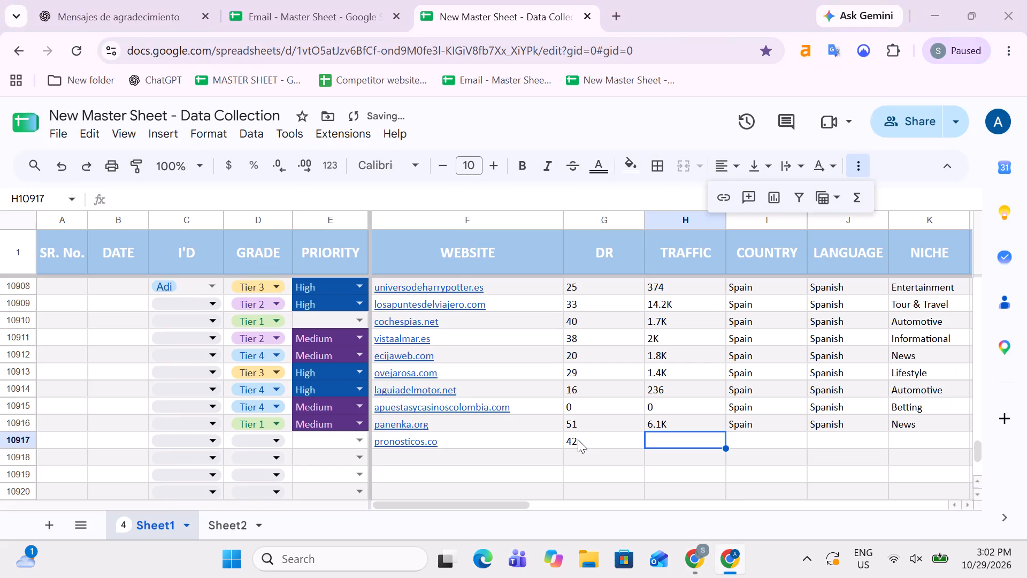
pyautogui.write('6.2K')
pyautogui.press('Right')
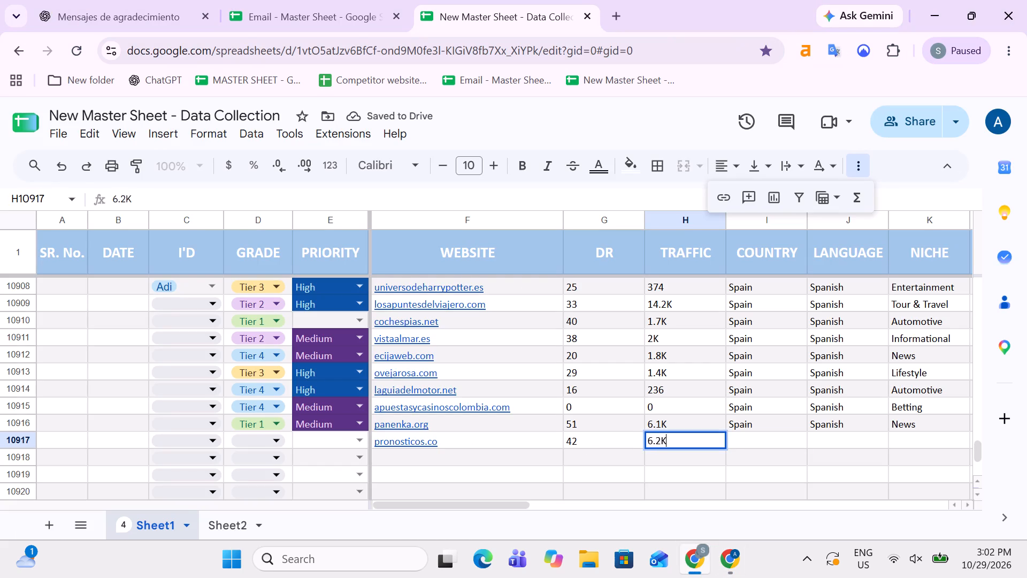
# Set the country to Colombia, the language to Spanish and the niche to Sports in row 10917.
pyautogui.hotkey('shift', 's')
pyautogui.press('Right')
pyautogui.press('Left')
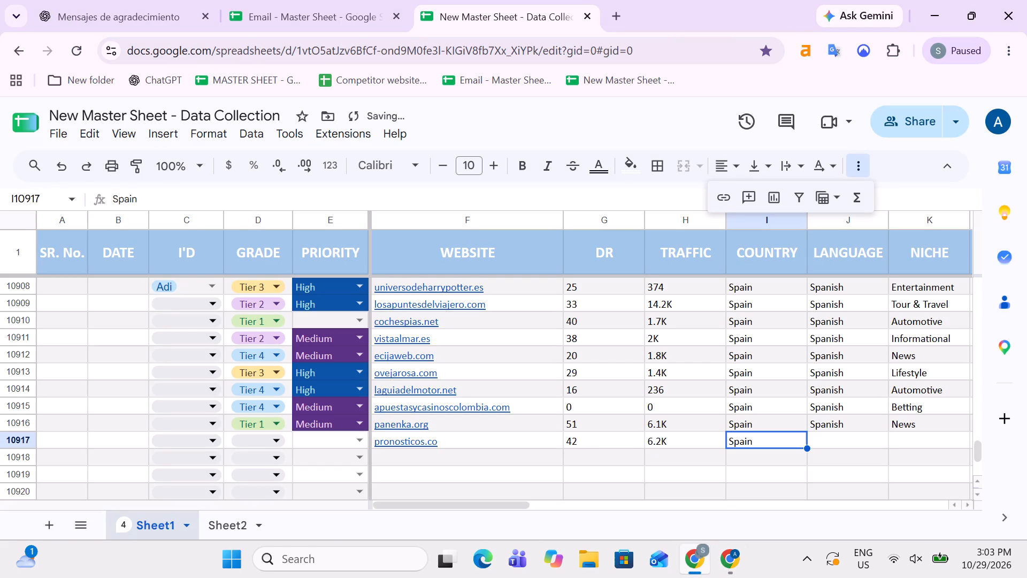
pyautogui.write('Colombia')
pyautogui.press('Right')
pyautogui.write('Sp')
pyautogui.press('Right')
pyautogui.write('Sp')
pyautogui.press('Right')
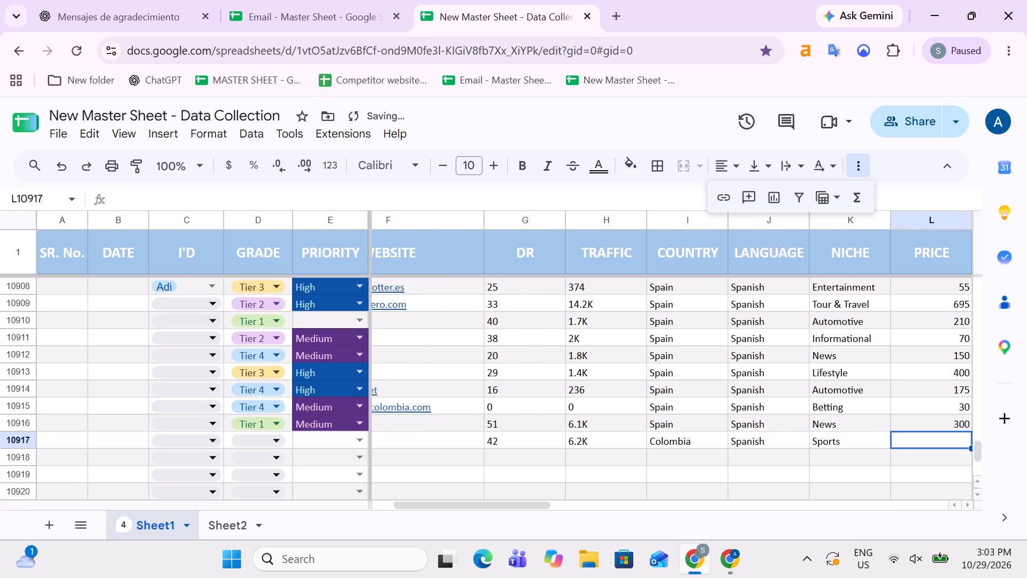
# Look through the pronosticos.co homepage down to its footer, and close the site.
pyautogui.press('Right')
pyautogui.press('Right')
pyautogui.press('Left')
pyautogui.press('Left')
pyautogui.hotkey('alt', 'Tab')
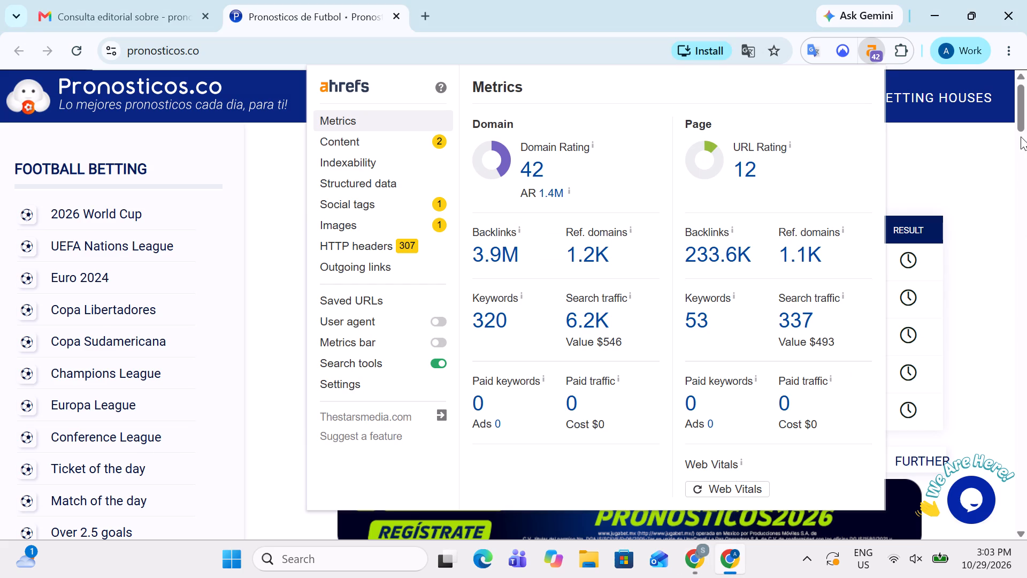
pyautogui.moveTo(1021, 122); pyautogui.dragTo(1026, 17)
pyautogui.scroll(-4, 1020, 291)
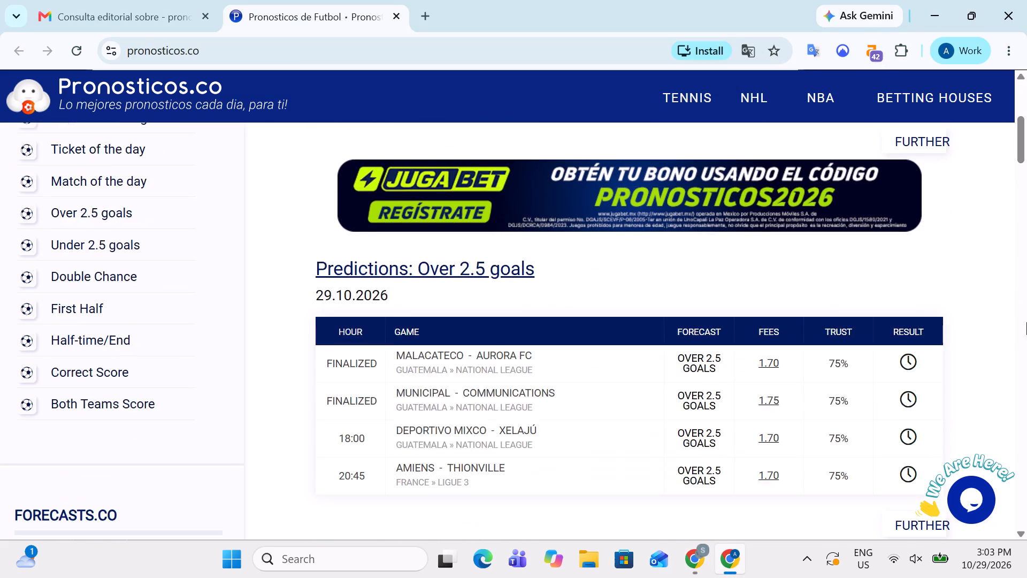
pyautogui.scroll(-5, 1026, 348)
pyautogui.scroll(20, 1026, 356)
pyautogui.scroll(1, 1026, 356)
pyautogui.scroll(-14, 548, 291)
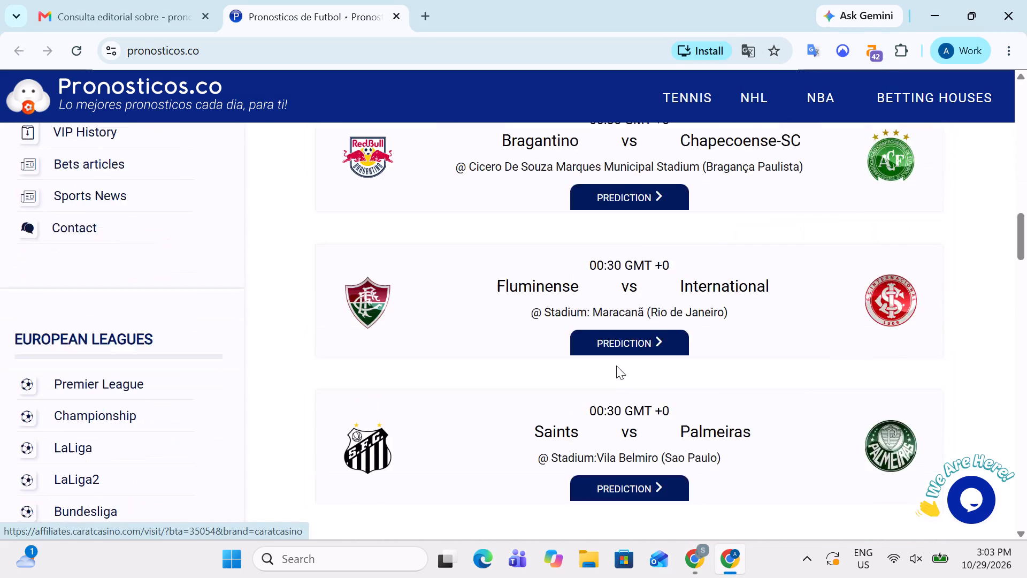
pyautogui.scroll(-20, 616, 366)
pyautogui.scroll(-20, 616, 366)
pyautogui.scroll(-6, 616, 366)
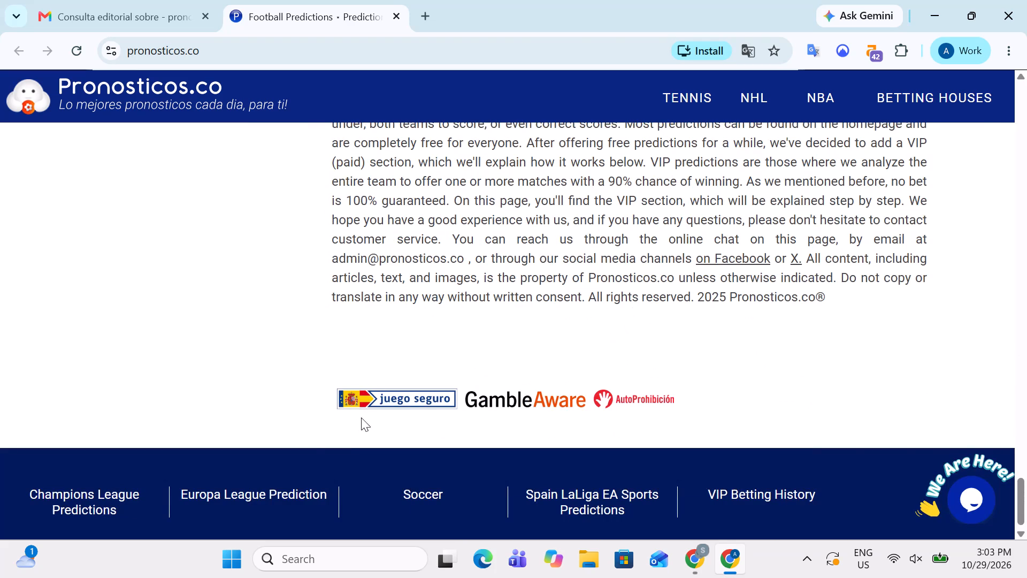
pyautogui.click(395, 15)
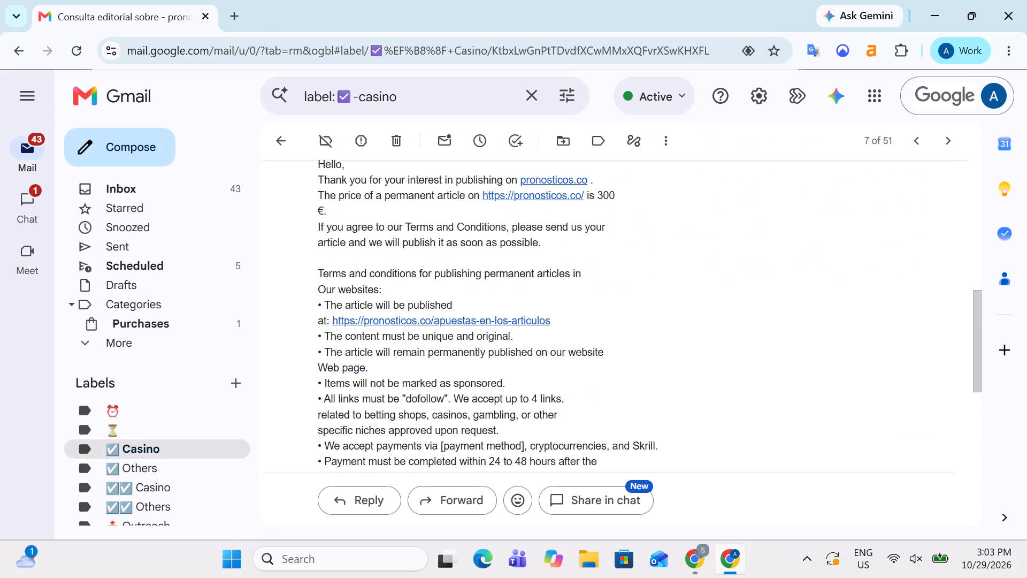
pyautogui.scroll(5, 499, 331)
pyautogui.scroll(-4, 501, 334)
pyautogui.hotkey('alt', 'Tab')
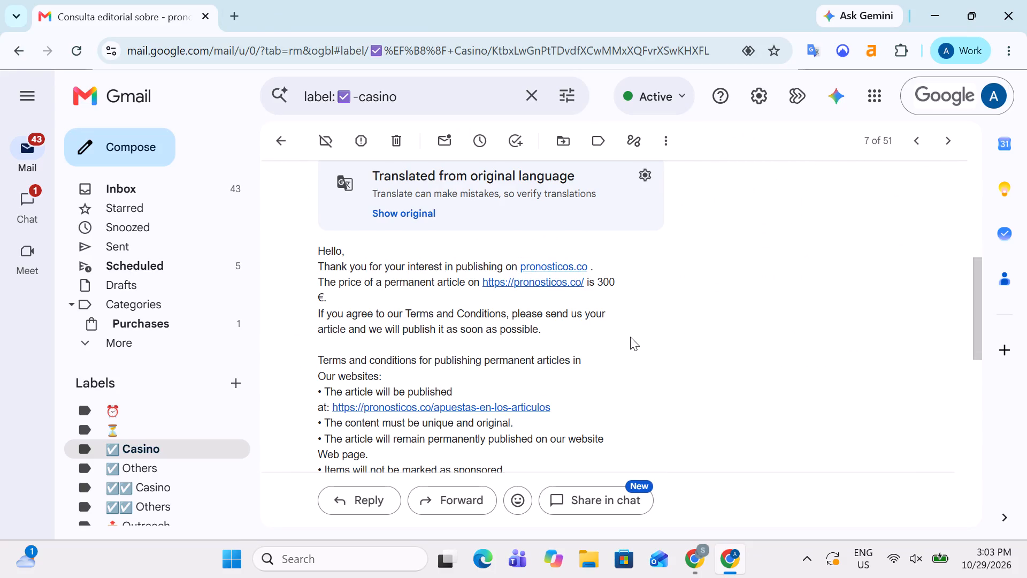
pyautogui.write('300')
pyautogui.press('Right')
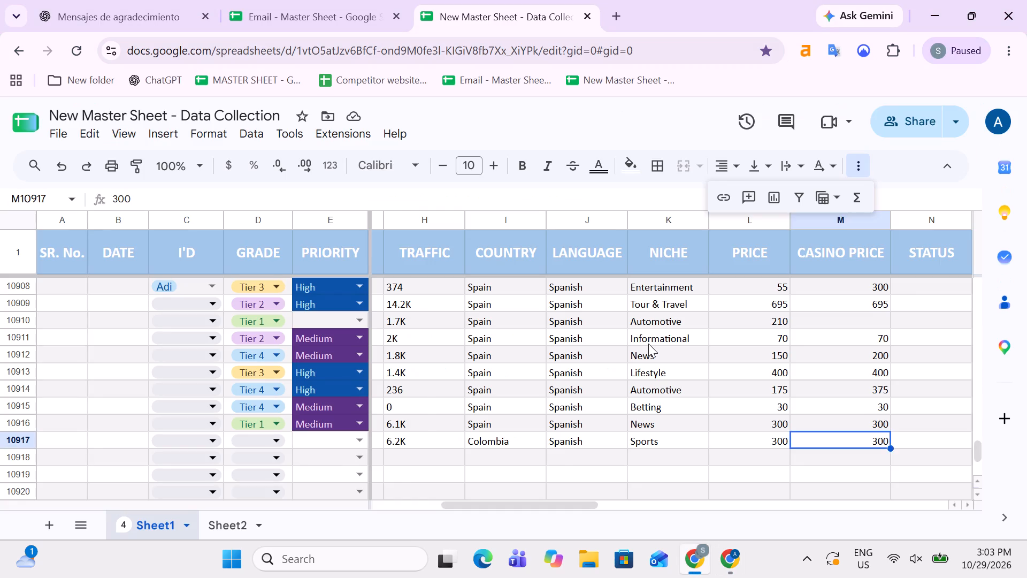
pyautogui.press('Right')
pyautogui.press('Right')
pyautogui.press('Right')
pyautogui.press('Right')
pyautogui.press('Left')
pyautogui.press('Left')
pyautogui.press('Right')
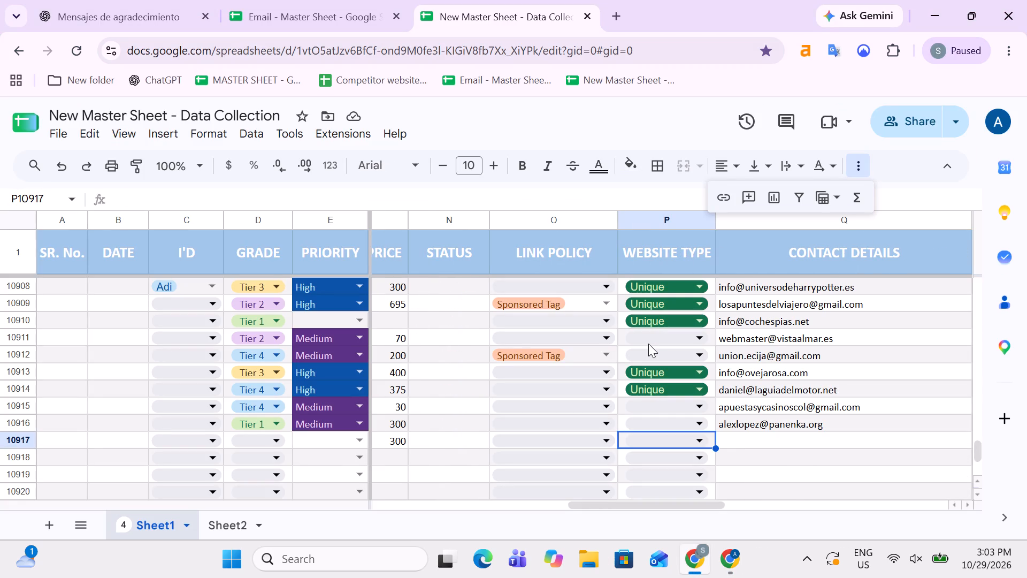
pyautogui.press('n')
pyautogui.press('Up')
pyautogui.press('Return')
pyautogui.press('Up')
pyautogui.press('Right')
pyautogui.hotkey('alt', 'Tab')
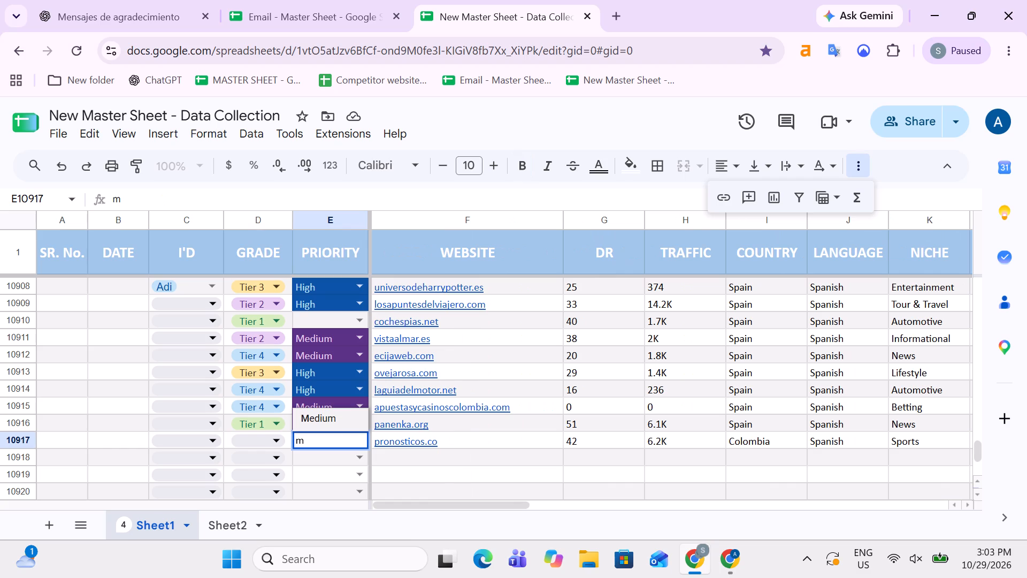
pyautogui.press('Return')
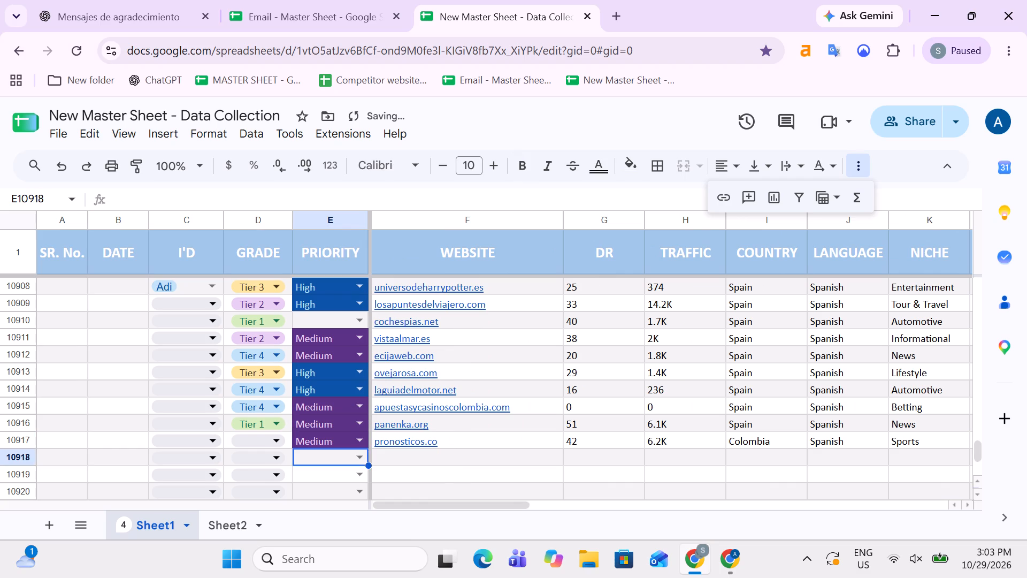
# Set the grade of pronosticos.co in row 10917 to Tier 1.
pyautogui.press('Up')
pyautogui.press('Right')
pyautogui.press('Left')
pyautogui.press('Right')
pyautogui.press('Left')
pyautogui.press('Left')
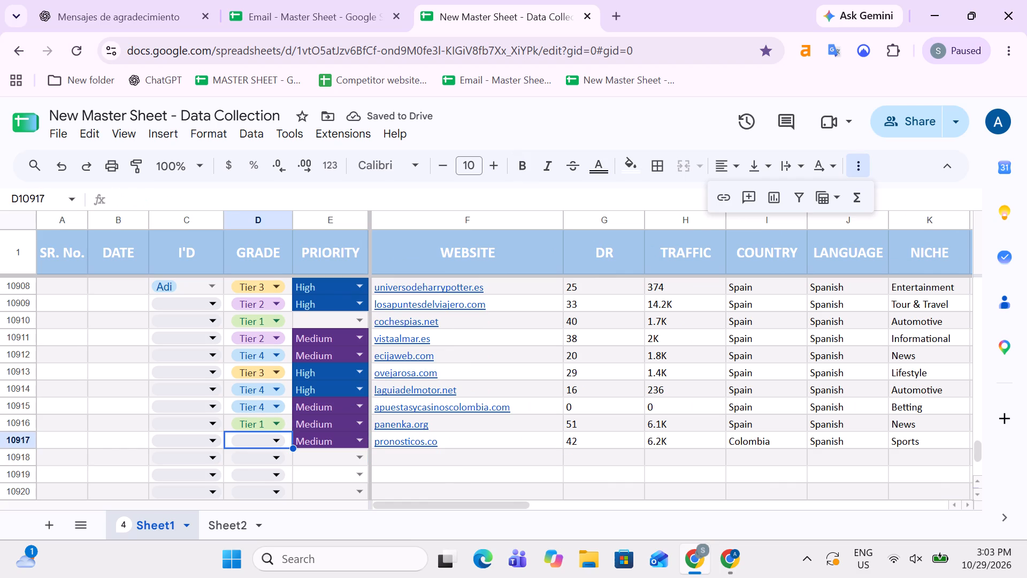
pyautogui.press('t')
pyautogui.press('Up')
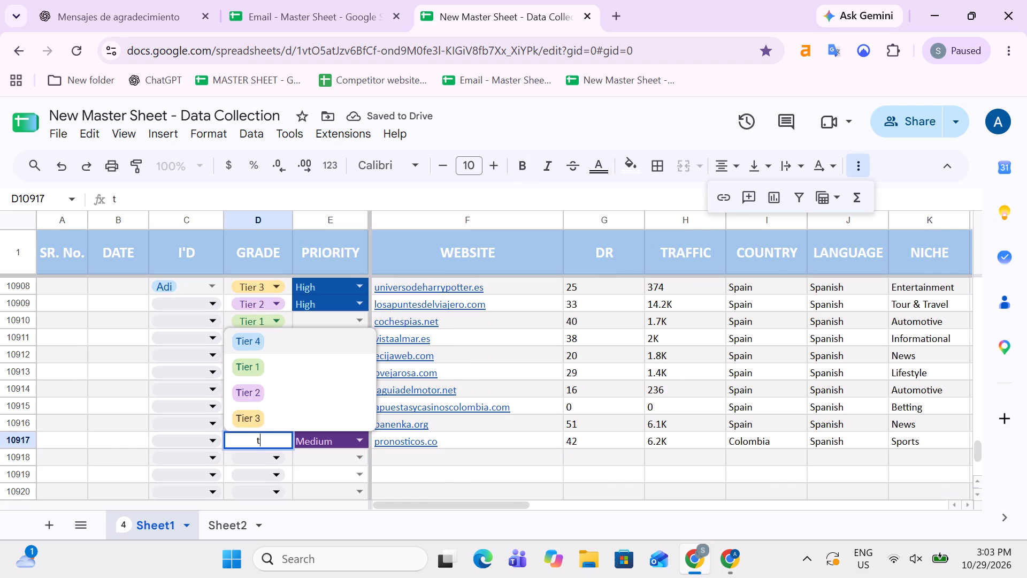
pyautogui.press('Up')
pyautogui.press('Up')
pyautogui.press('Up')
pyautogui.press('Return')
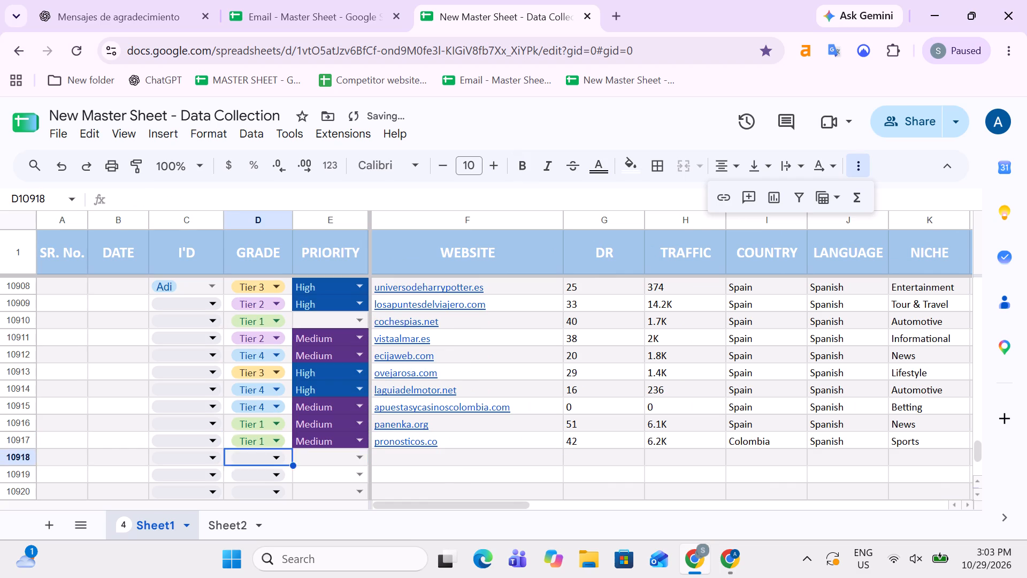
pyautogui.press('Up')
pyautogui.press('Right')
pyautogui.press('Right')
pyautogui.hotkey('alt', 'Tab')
pyautogui.scroll(-2, 667, 351)
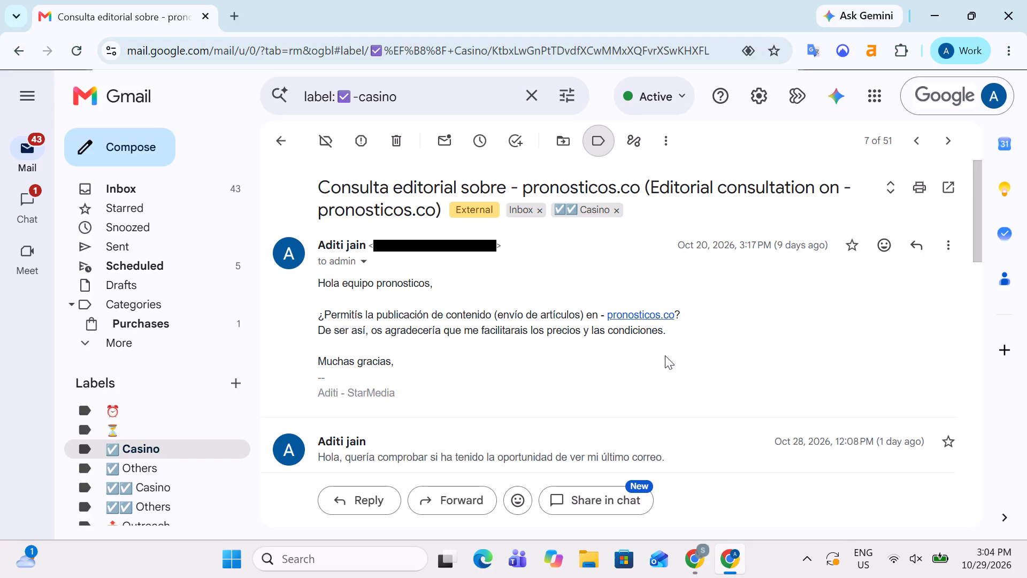
# Glance over the start of the pronosticos.co email thread and return to the sheet.
pyautogui.scroll(-8, 667, 406)
pyautogui.scroll(9, 660, 407)
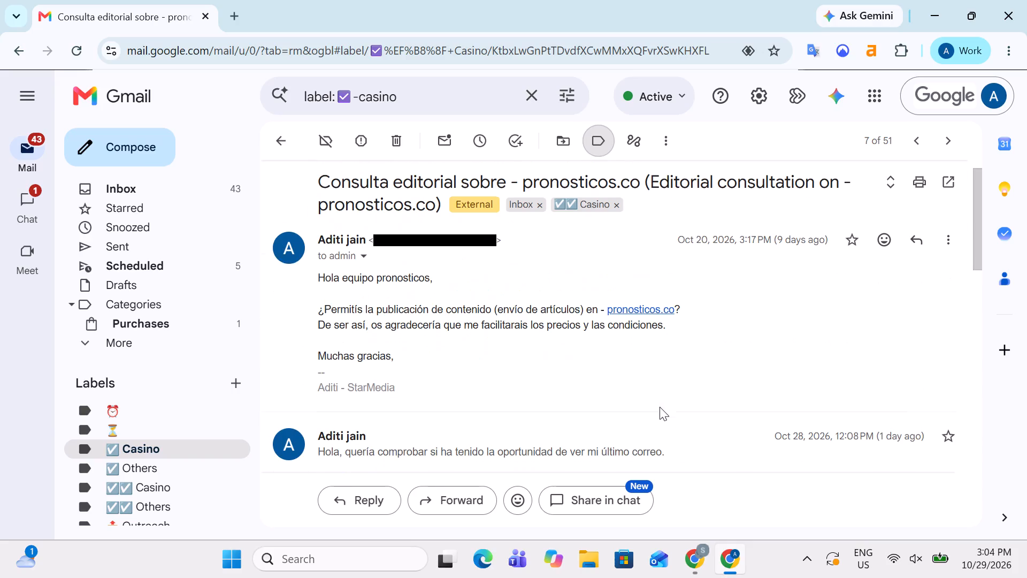
pyautogui.scroll(9, 660, 407)
pyautogui.hotkey('alt', 'Tab')
pyautogui.press('Right')
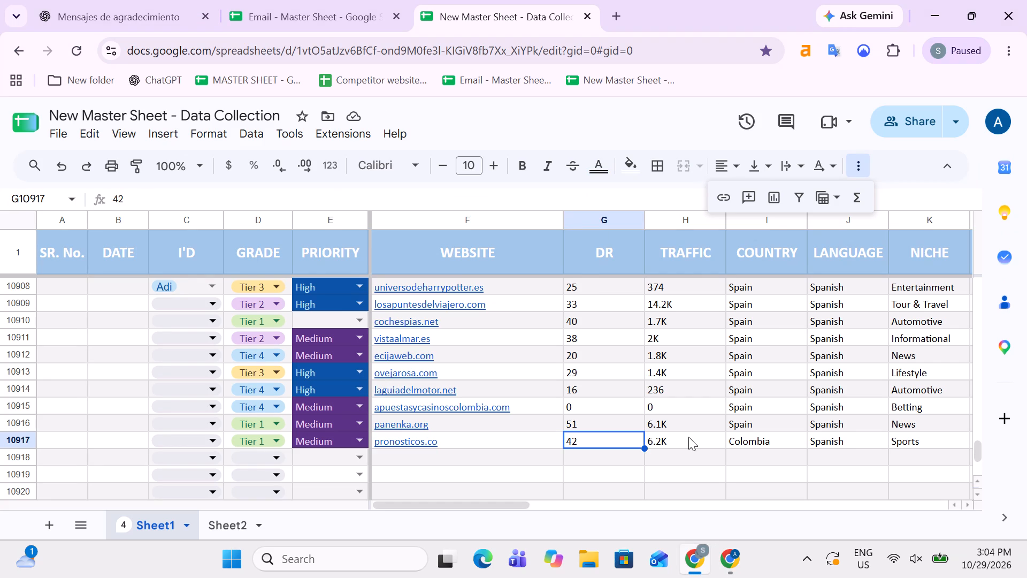
# Review the pronosticos.co entry in row 10917 across all its columns for completeness.
pyautogui.press('Right')
pyautogui.press('Right')
pyautogui.press('Right')
pyautogui.press('Right')
pyautogui.press('Right')
pyautogui.press('Right')
pyautogui.press('Right')
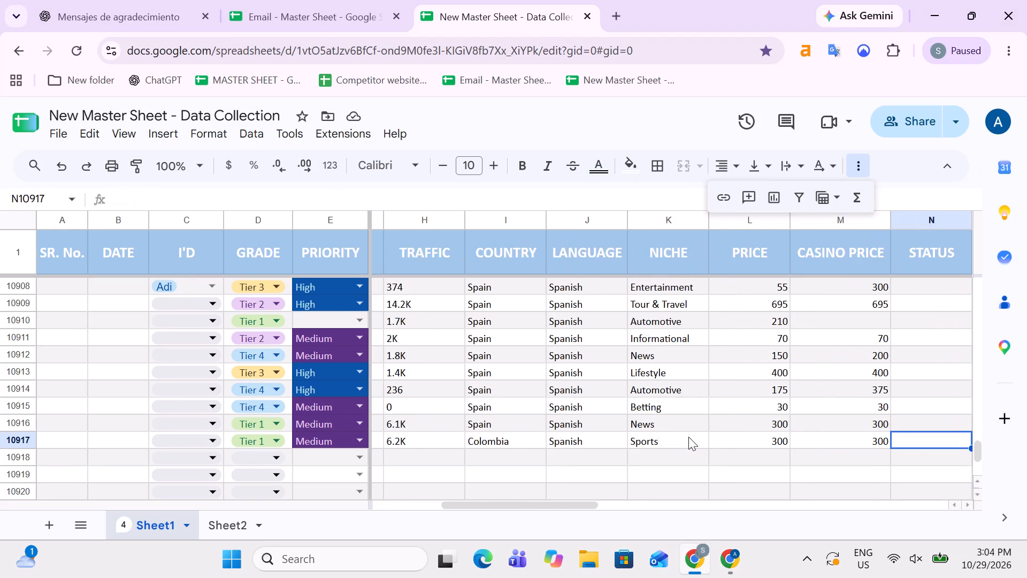
pyautogui.press('Right')
pyautogui.press('Right')
pyautogui.press('Right')
pyautogui.press('Left')
pyautogui.press('Left')
pyautogui.press('Left')
pyautogui.press('Left')
pyautogui.press('Left')
pyautogui.press('Left')
pyautogui.press('Left')
pyautogui.press('Left')
pyautogui.press('Left')
pyautogui.press('Left')
pyautogui.press('Left')
pyautogui.press('Left')
pyautogui.press('Left')
pyautogui.press('Left')
pyautogui.press('Left')
pyautogui.press('Right')
pyautogui.press('Right')
pyautogui.press('Right')
pyautogui.press('Right')
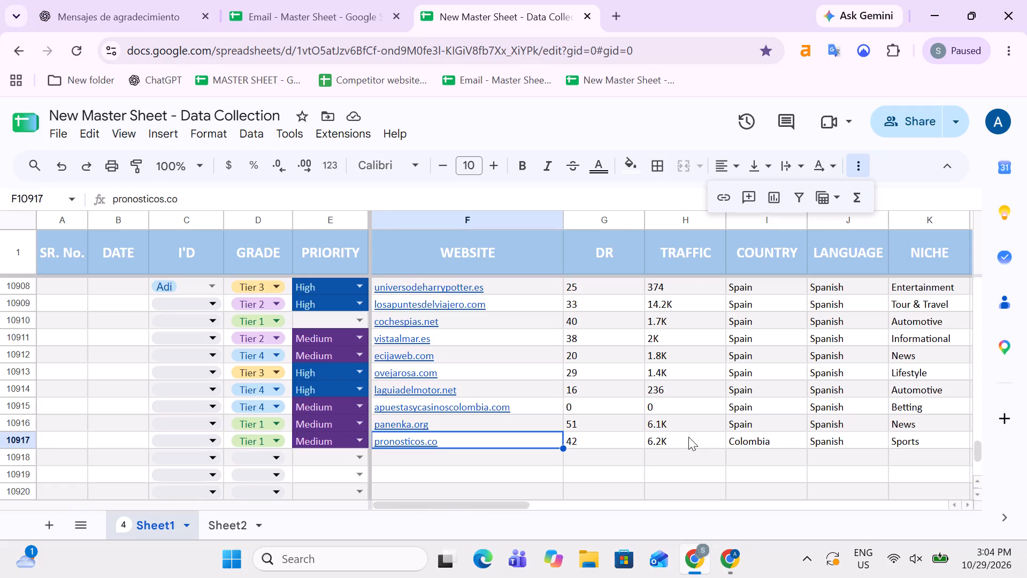
pyautogui.hotkey('alt', 'Tab')
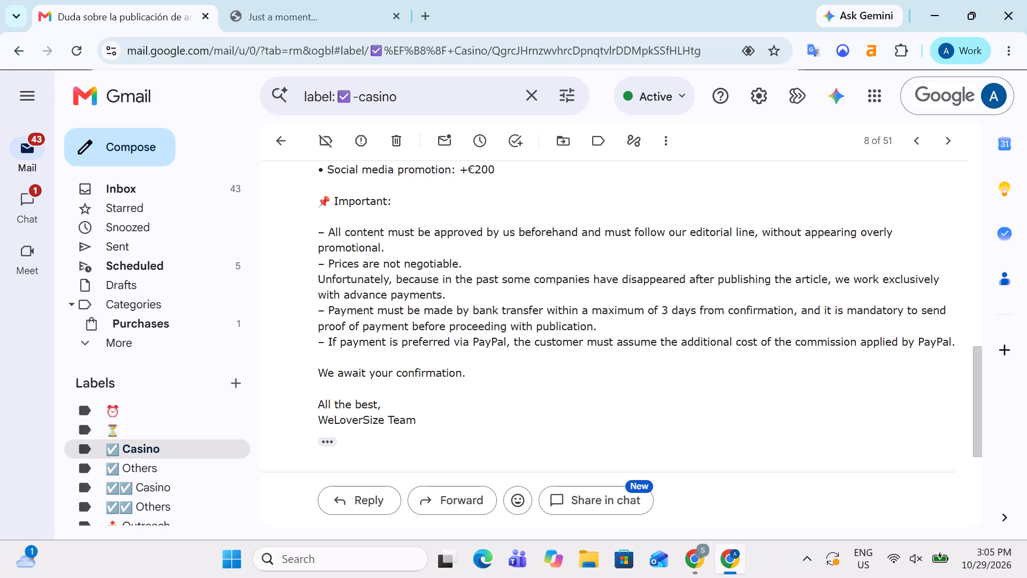
pyautogui.scroll(2, 485, 421)
pyautogui.scroll(-3, 479, 433)
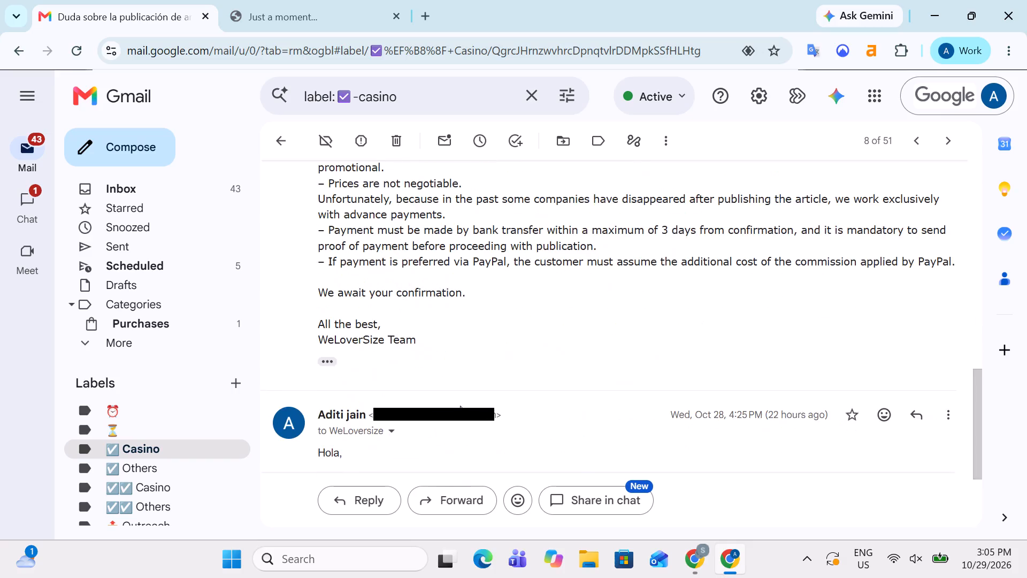
pyautogui.scroll(-1, 457, 401)
pyautogui.scroll(5, 448, 395)
# Pass the human verification on weloversize.com, copy its domain, and add it as the website in row 10918 of the master sheet.
pyautogui.click(293, 0)
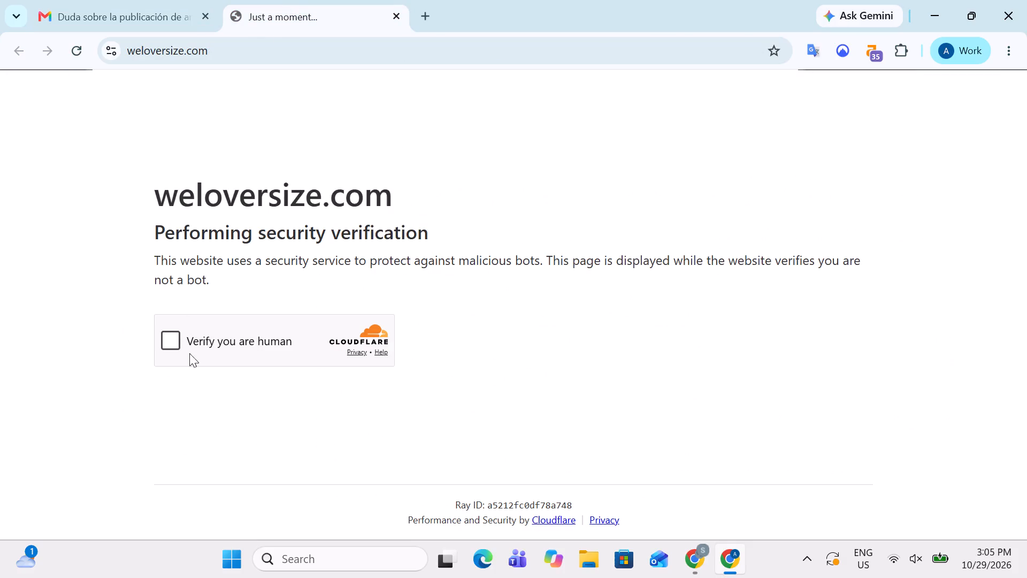
pyautogui.click(165, 341)
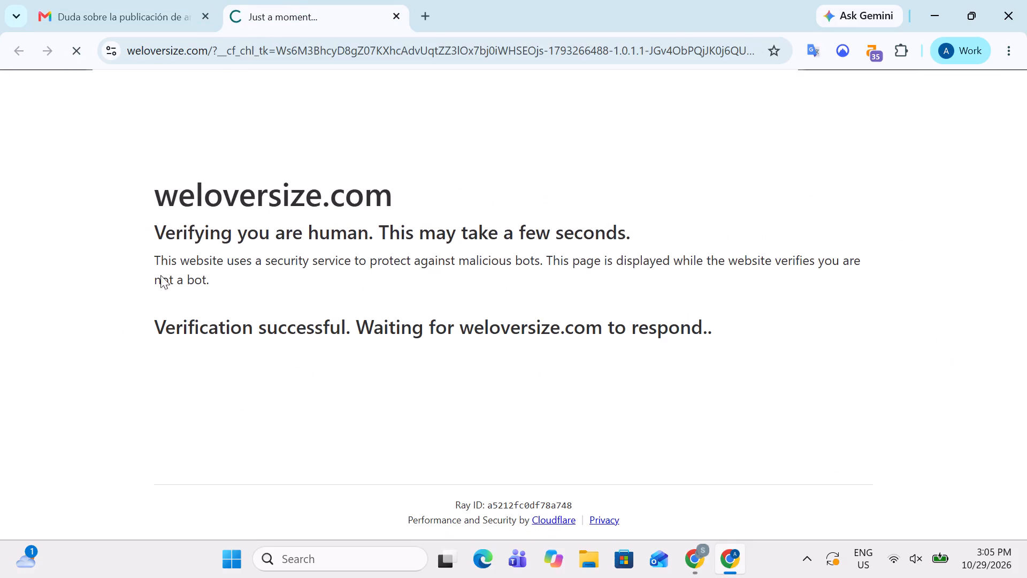
pyautogui.click(260, 50)
pyautogui.moveTo(260, 50); pyautogui.dragTo(217, 44)
pyautogui.hotkey('ctrl', 'c')
pyautogui.hotkey('ctrl', 'c')
pyautogui.hotkey('alt', 'Tab')
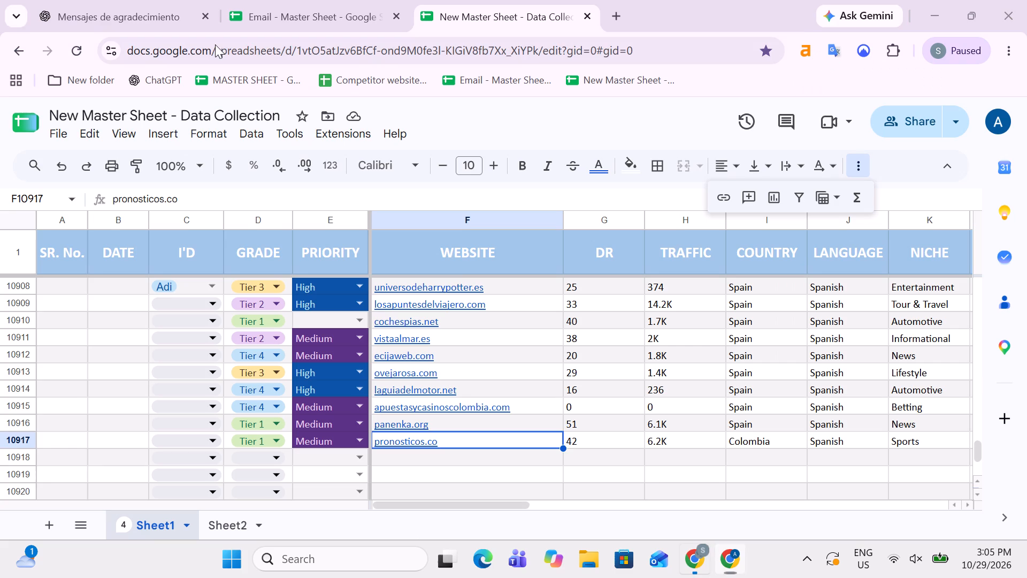
pyautogui.press('Down')
pyautogui.press('Return')
pyautogui.hotkey('ctrl', 'v')
pyautogui.press('Tab')
# Skim the weloversize.com home page for its topics and bring up the site's Ahrefs metrics.
pyautogui.hotkey('alt', 'Tab')
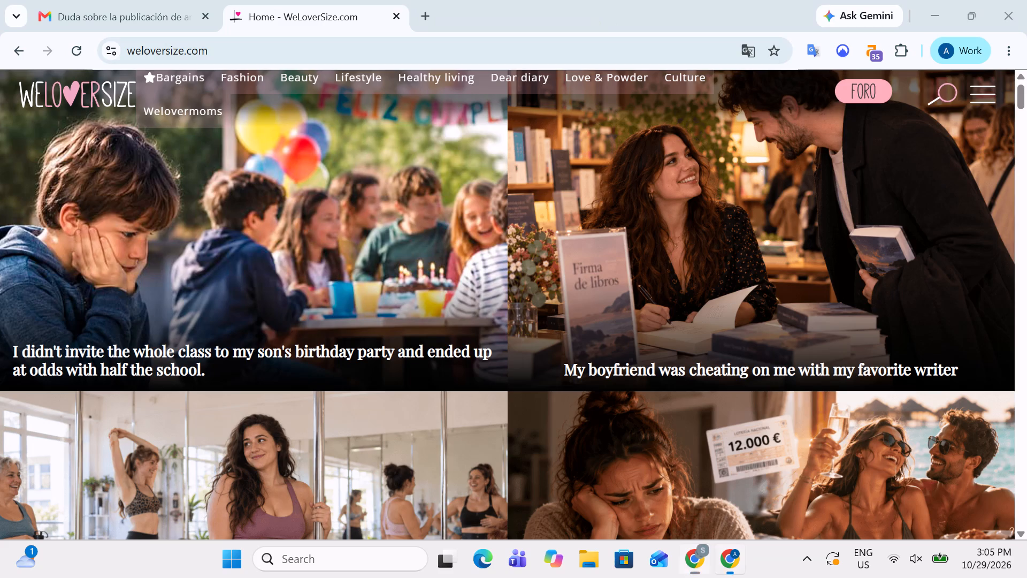
pyautogui.scroll(-18, 416, 288)
pyautogui.scroll(-6, 424, 320)
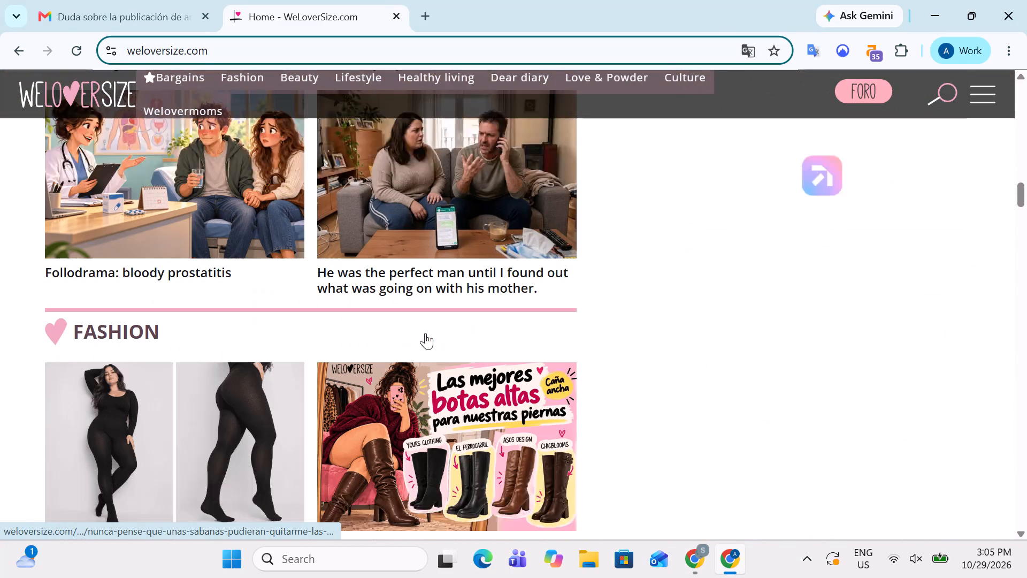
pyautogui.scroll(20, 425, 333)
pyautogui.scroll(5, 425, 333)
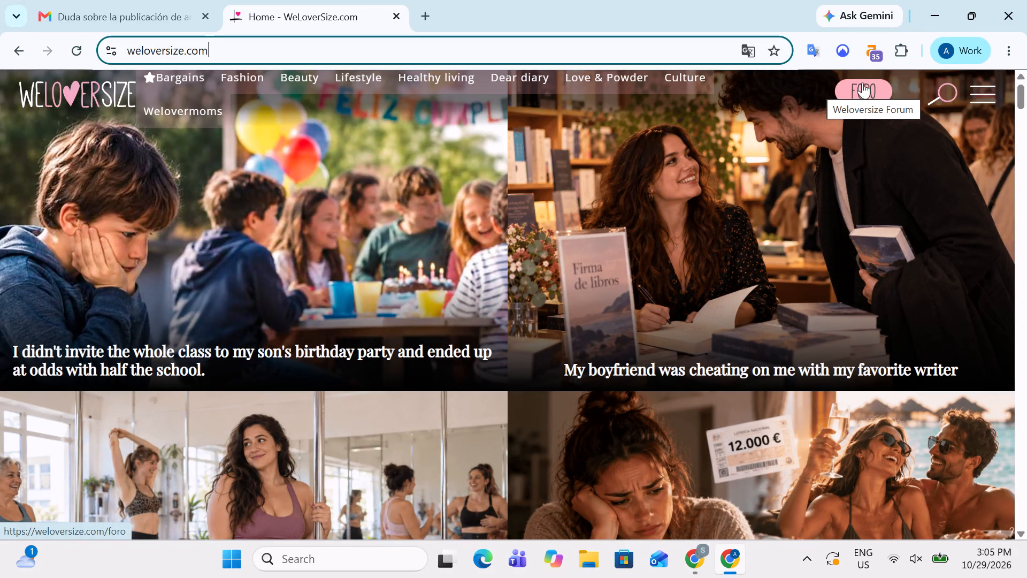
pyautogui.click(875, 59)
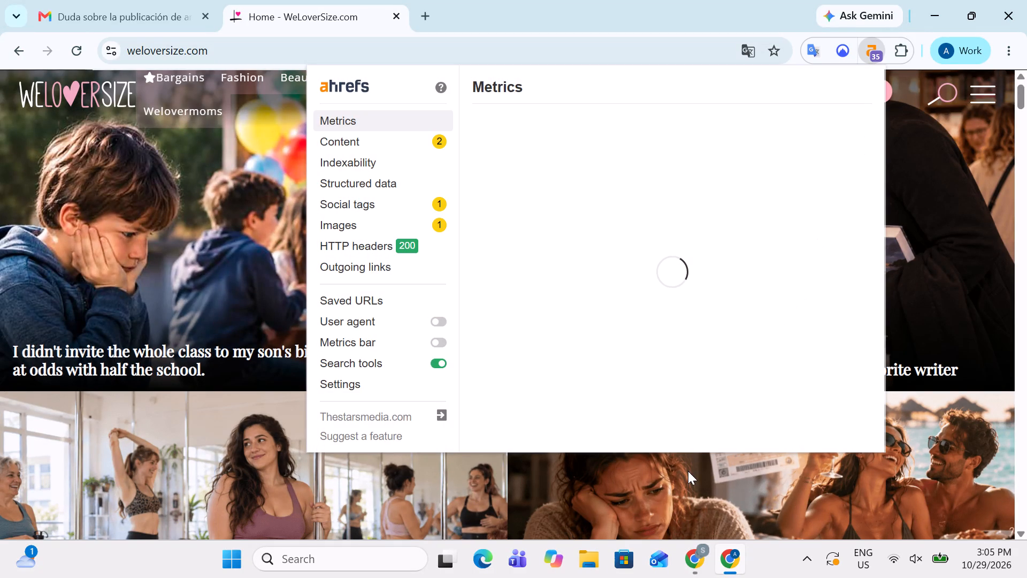
# Record weloversize.com's DR 35 and traffic 10.8K from Ahrefs in row 10918.
pyautogui.hotkey('alt', 'Tab')
pyautogui.write('35')
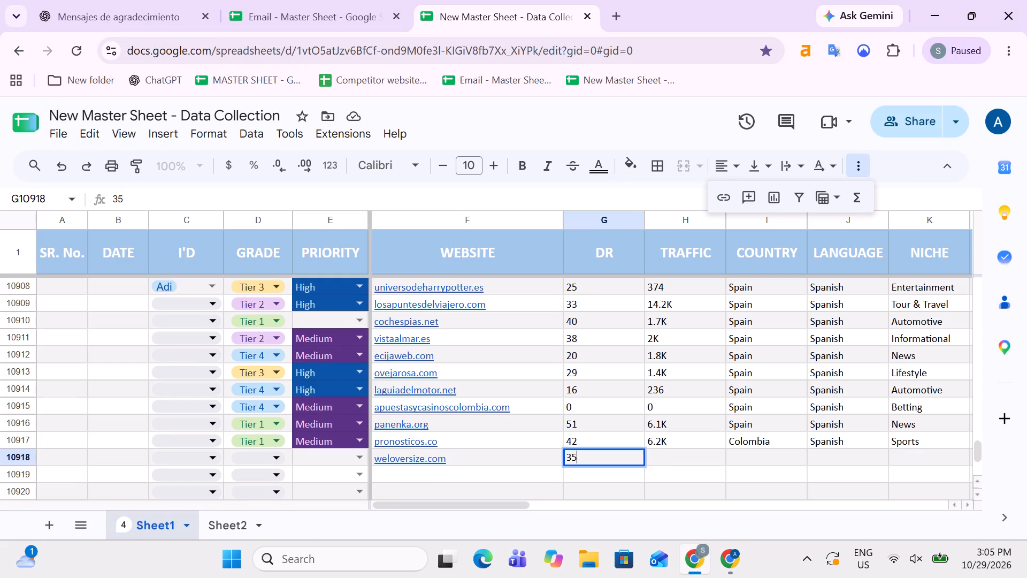
pyautogui.press('Right')
pyautogui.write('10.8K')
pyautogui.press('Right')
# Set the country to Spain, the language to Spanish, and the niche to Lifestyle for weloversize.com in row 10918.
pyautogui.hotkey('alt', 'Tab')
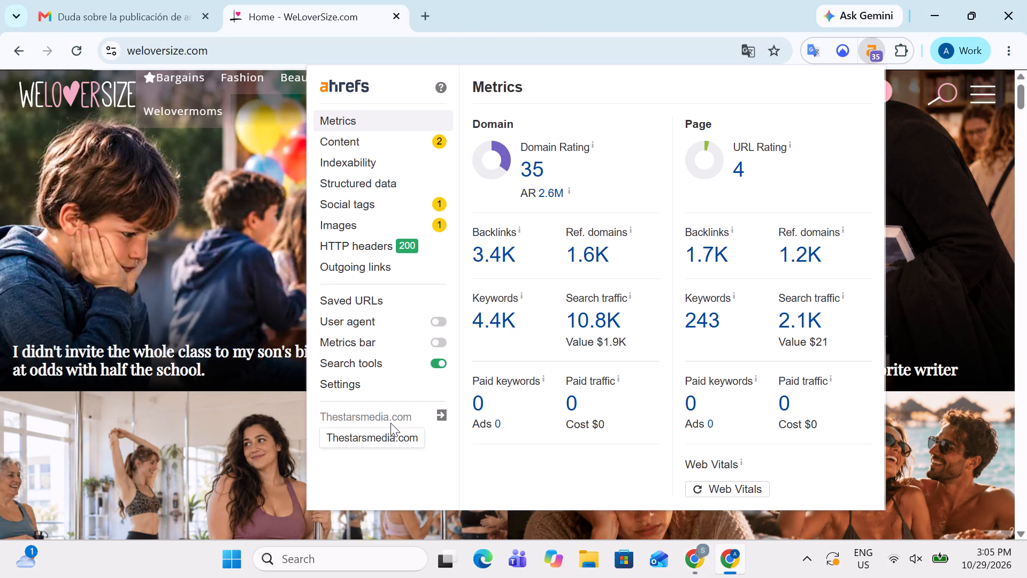
pyautogui.hotkey('alt', 'Tab')
pyautogui.write('Sp')
pyautogui.press('Right')
pyautogui.write('Sp')
pyautogui.press('Right')
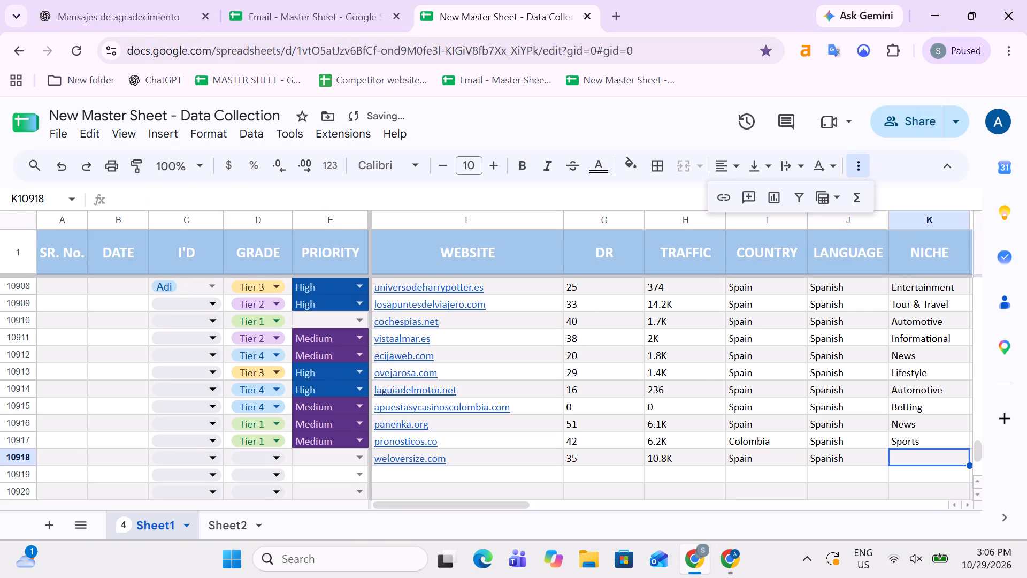
pyautogui.write('Li')
pyautogui.press('Right')
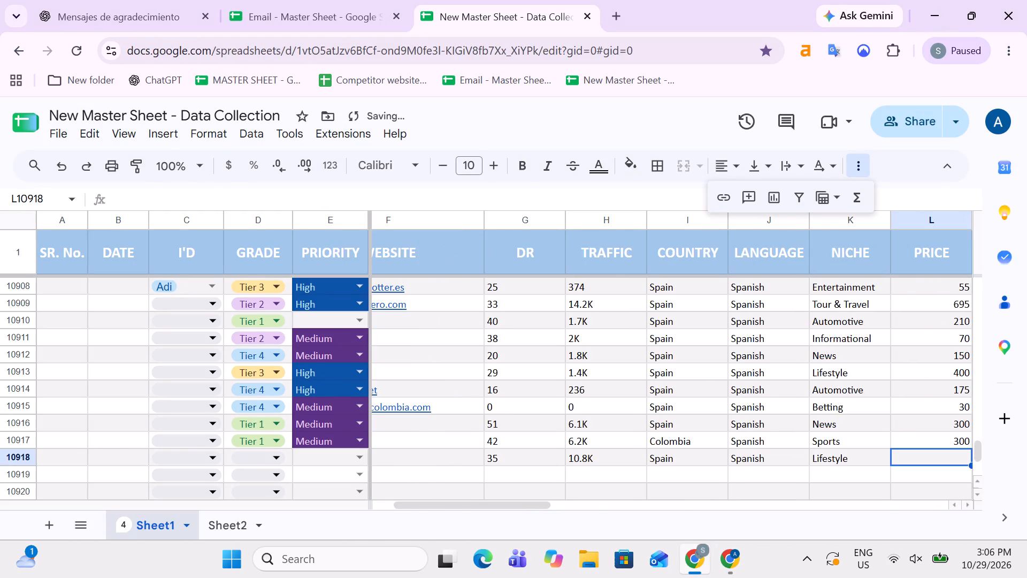
# Return to the weloversize.com site and bring up its page translation options.
pyautogui.hotkey('alt', 'Tab')
pyautogui.click(743, 47)
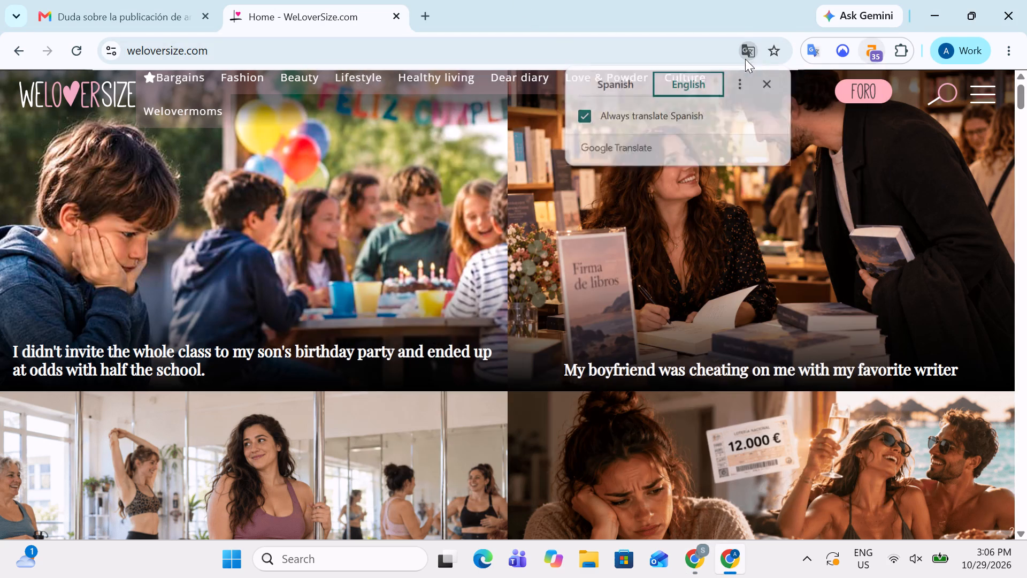
# Search the weloversize.com site for CAsino777, then close the site.
pyautogui.click(955, 87)
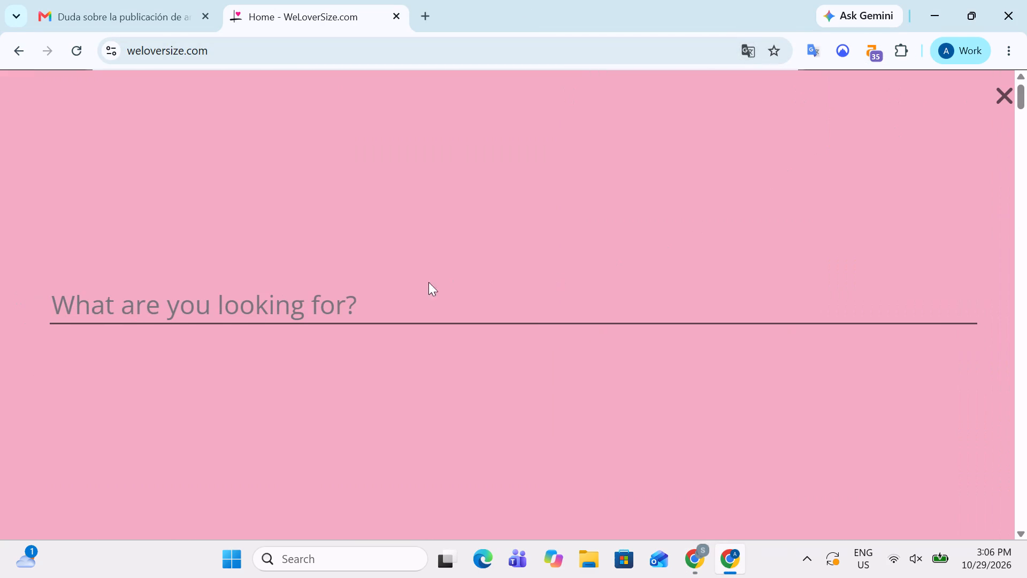
pyautogui.click(424, 283)
pyautogui.click(424, 294)
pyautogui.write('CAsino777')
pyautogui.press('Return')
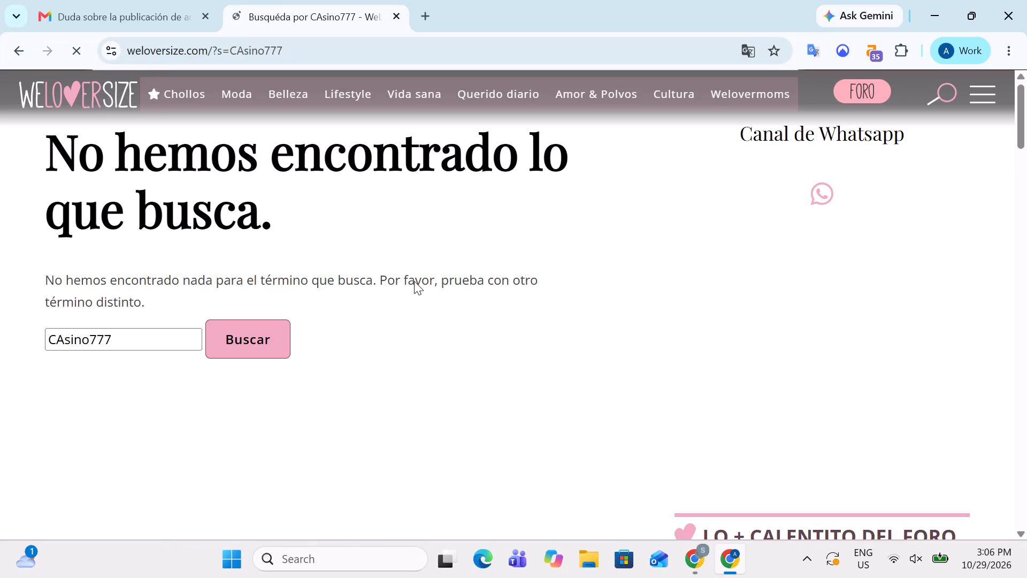
pyautogui.click(393, 11)
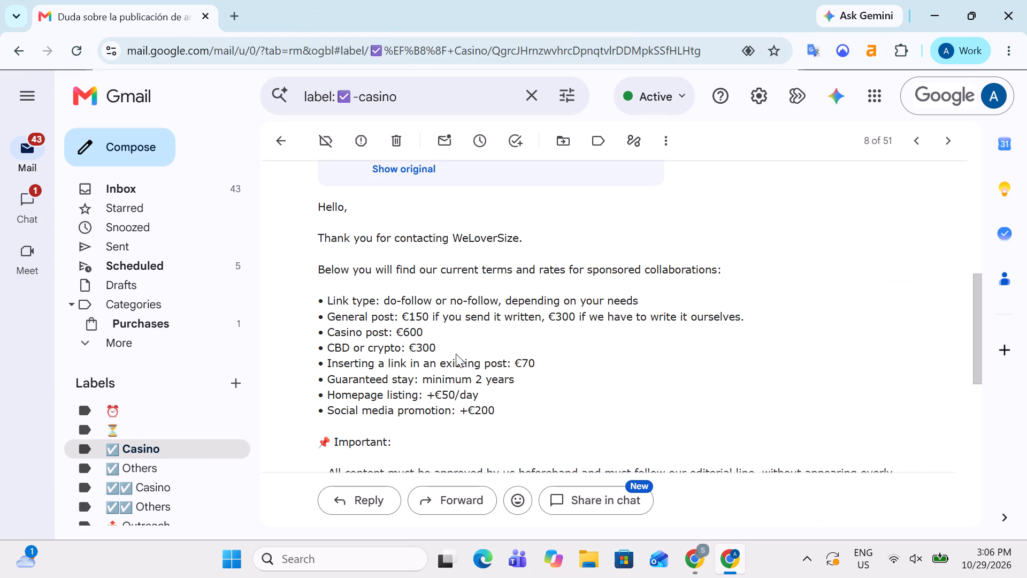
# Enter a price of 150 and a casino price of 600 for weloversize.com in row 10918, taken from the email.
pyautogui.hotkey('alt', 'Tab')
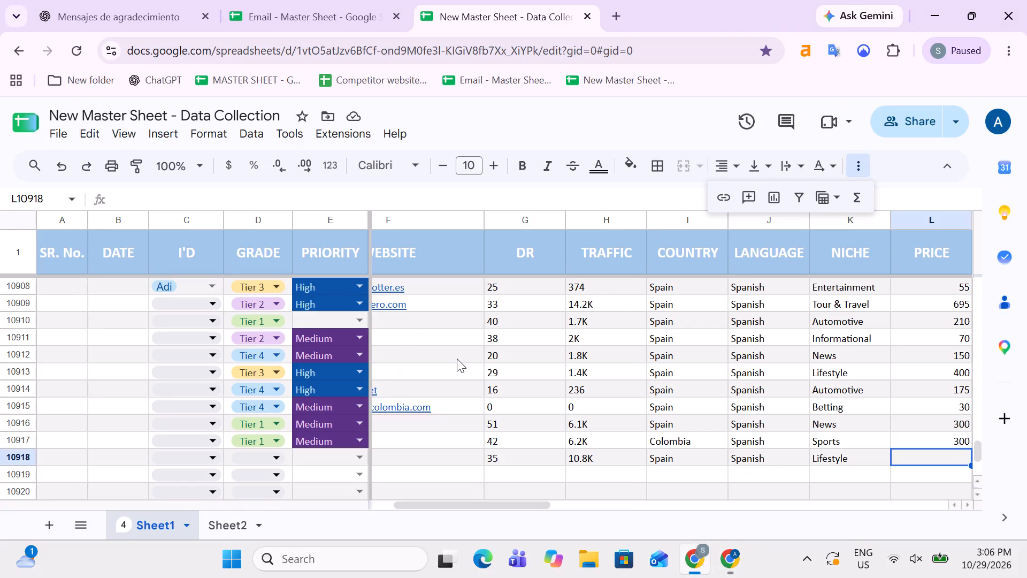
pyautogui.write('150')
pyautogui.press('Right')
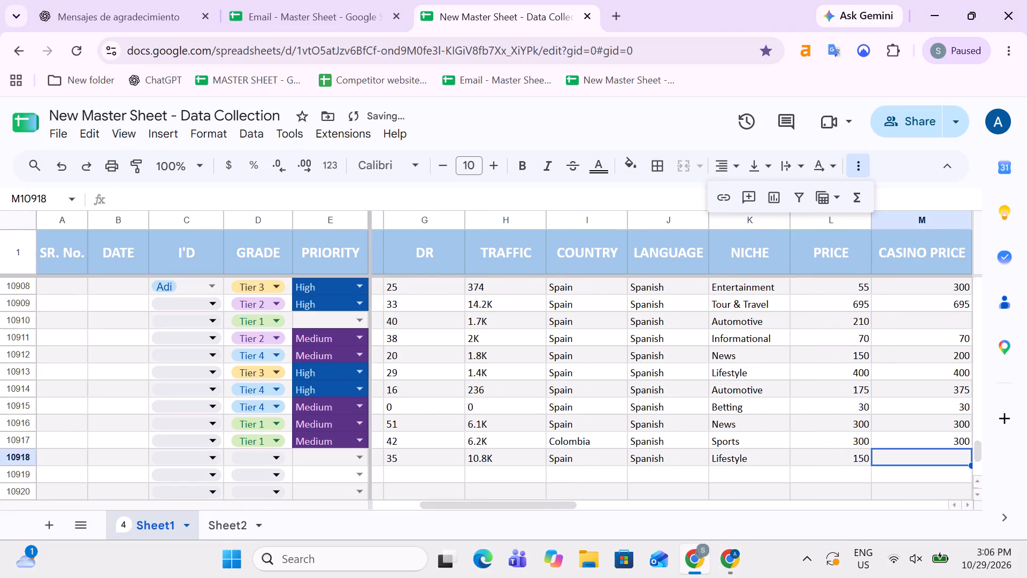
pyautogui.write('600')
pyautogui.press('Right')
# Set the website type to Unique for weloversize.com in row 10918.
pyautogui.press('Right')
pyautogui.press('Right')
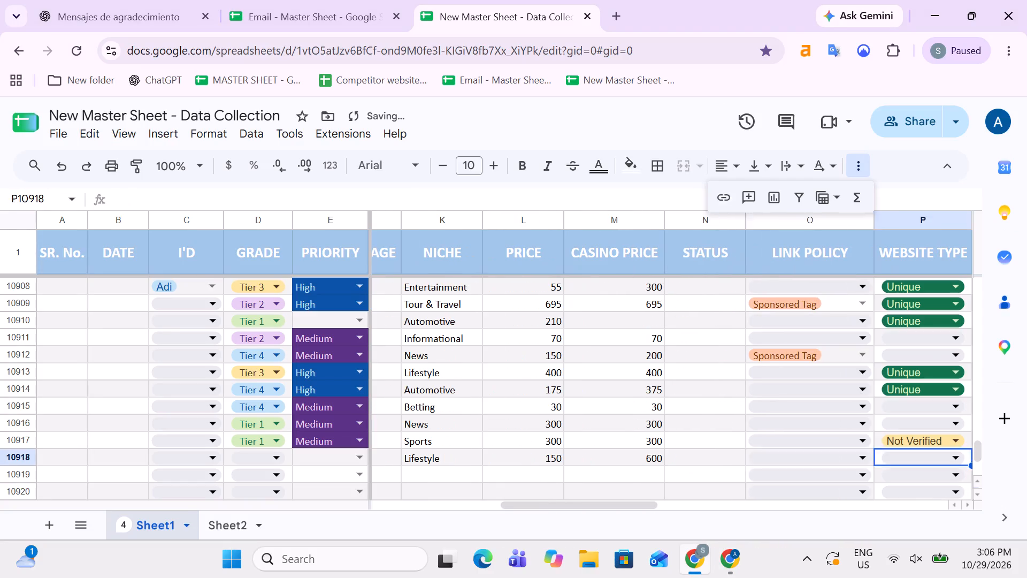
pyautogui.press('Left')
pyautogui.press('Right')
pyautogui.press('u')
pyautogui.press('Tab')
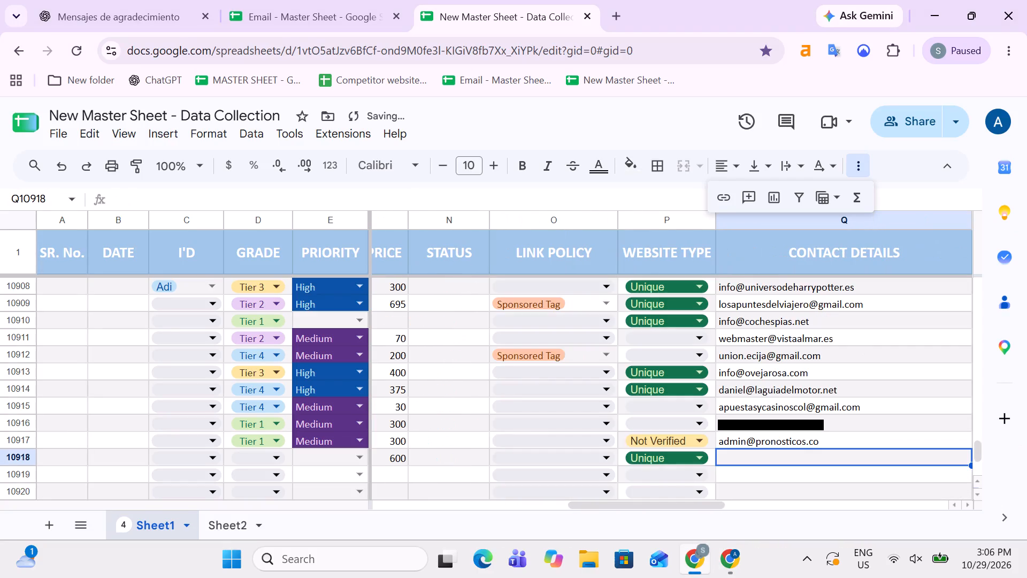
# Copy the WeLoversize sender's email address from the Gmail thread into the contact details of row 10918.
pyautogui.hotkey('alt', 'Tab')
pyautogui.scroll(3, 390, 308)
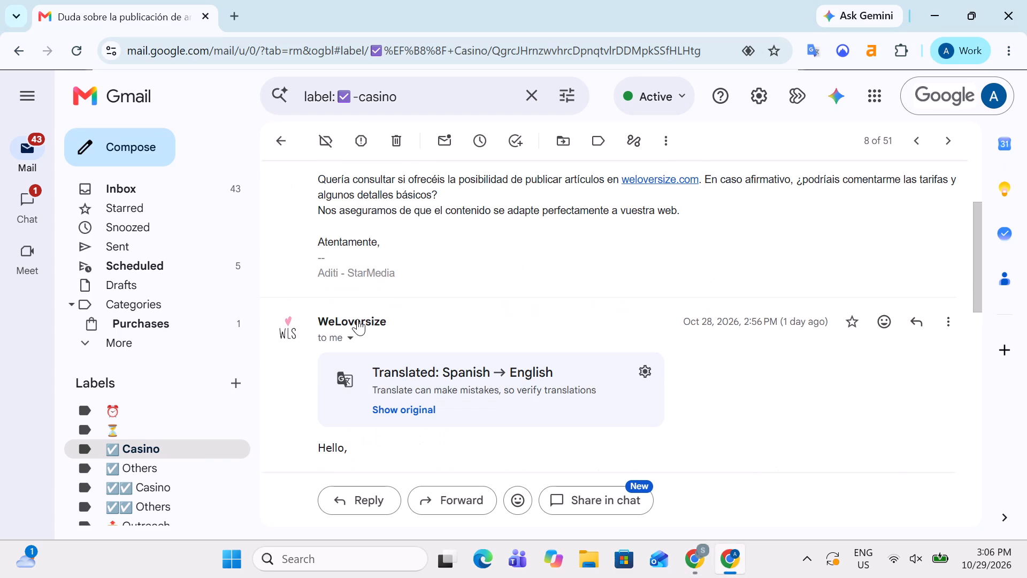
pyautogui.click(576, 376)
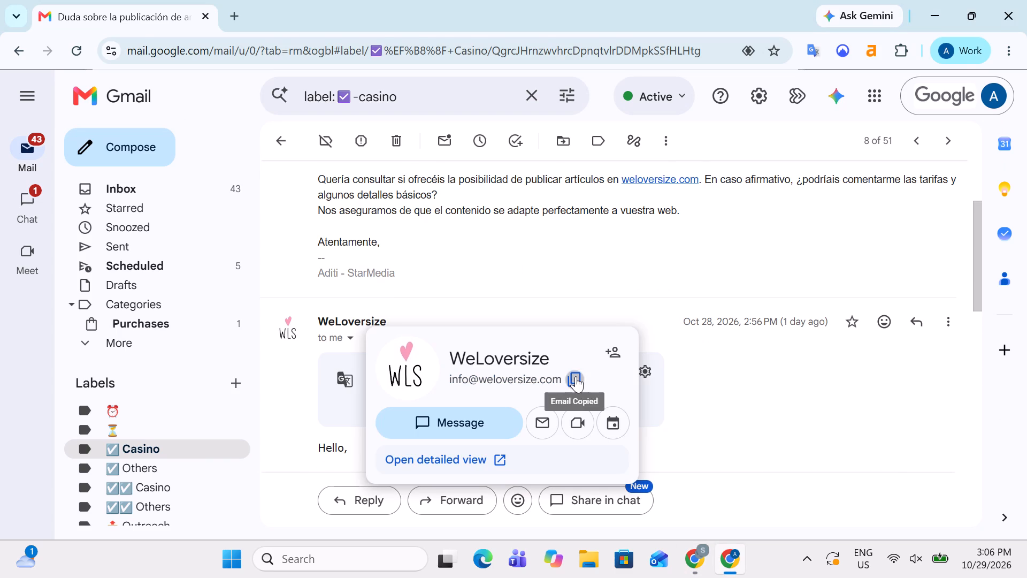
pyautogui.hotkey('alt', 'Tab')
pyautogui.hotkey('ctrl', 'v')
# Set the priority to High for weloversize.com in row 10918.
pyautogui.press('Left')
pyautogui.press('Left')
pyautogui.press('Left')
pyautogui.press('Left')
pyautogui.press('Left')
pyautogui.press('Left')
pyautogui.press('Left')
pyautogui.press('Left')
pyautogui.press('Left')
pyautogui.press('Left')
pyautogui.press('Left')
pyautogui.press('Left')
pyautogui.press('Left')
pyautogui.press('Left')
pyautogui.press('Left')
pyautogui.press('Left')
pyautogui.press('Left')
pyautogui.press('Left')
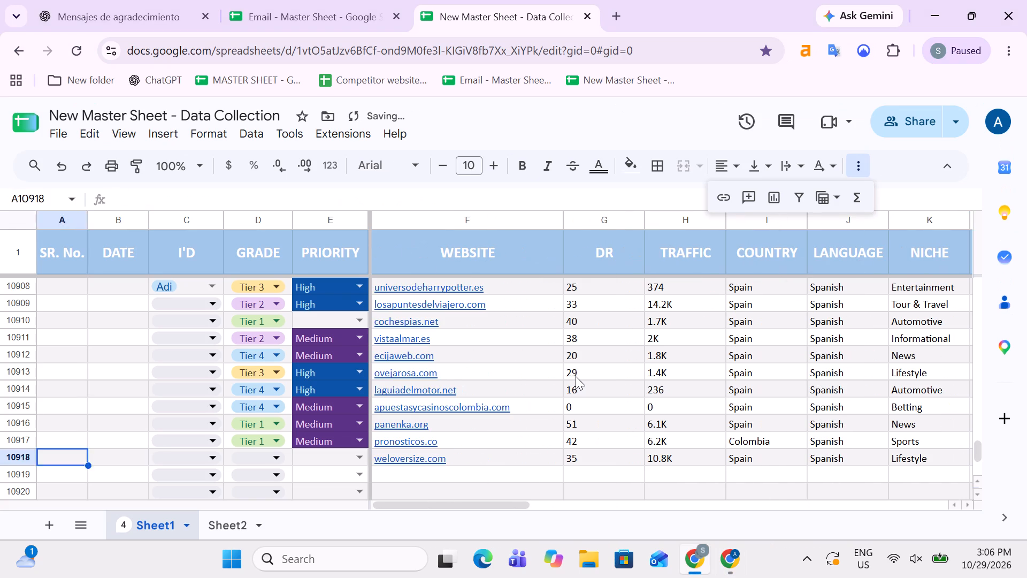
pyautogui.press('Right')
pyautogui.press('Right')
pyautogui.press('Right')
pyautogui.press('Right')
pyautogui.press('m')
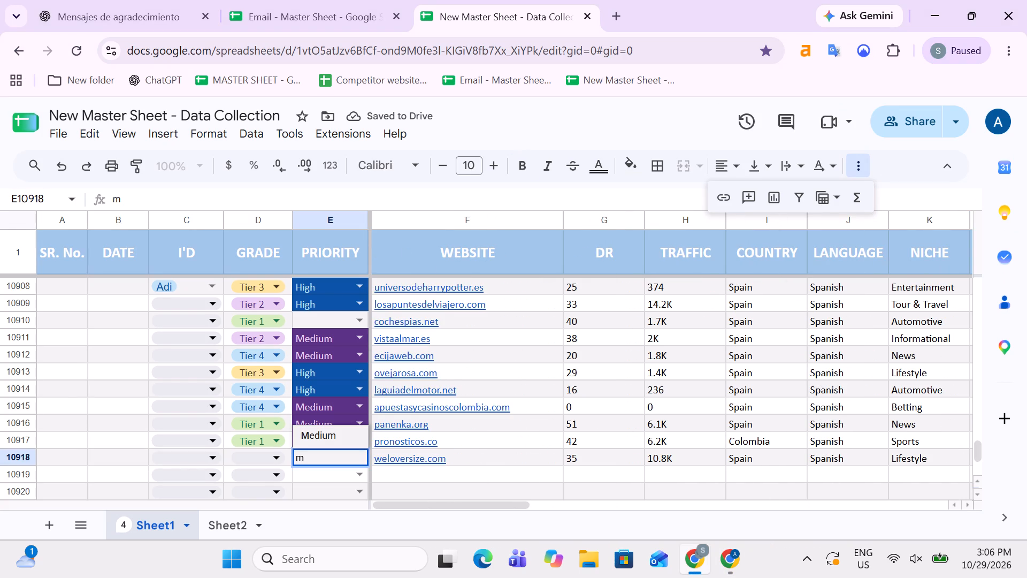
pyautogui.press('Down')
pyautogui.press('BackSpace')
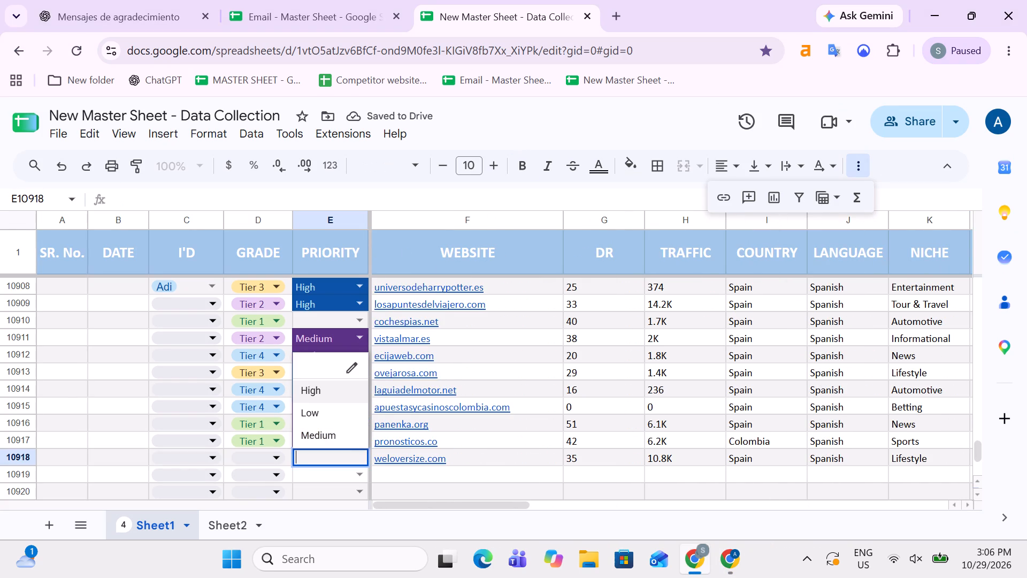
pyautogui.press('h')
pyautogui.press('Down')
pyautogui.press('Return')
pyautogui.press('Up')
# Set the grade to Tier 2 for weloversize.com in row 10918.
pyautogui.press('Right')
pyautogui.press('Left')
pyautogui.press('Left')
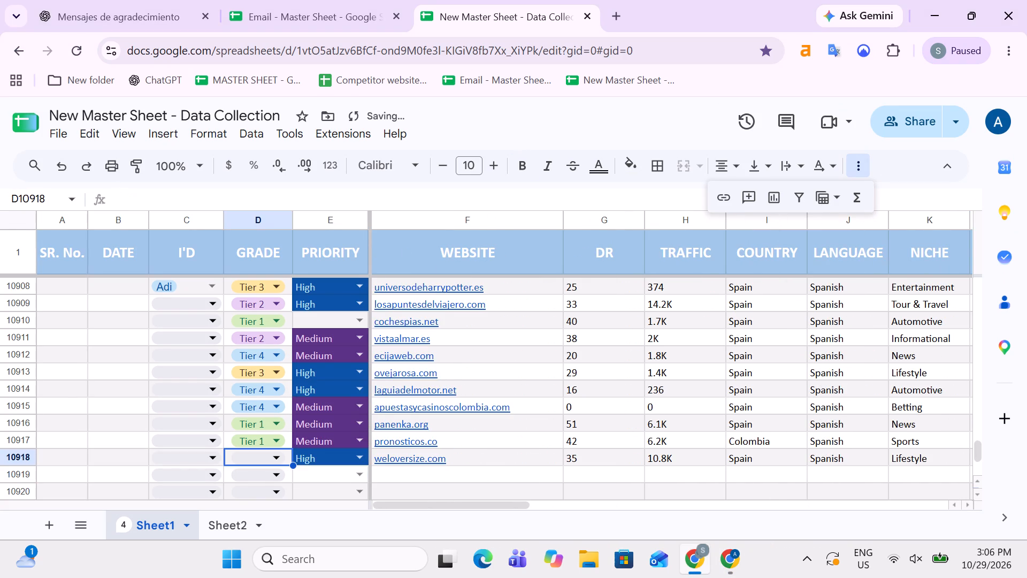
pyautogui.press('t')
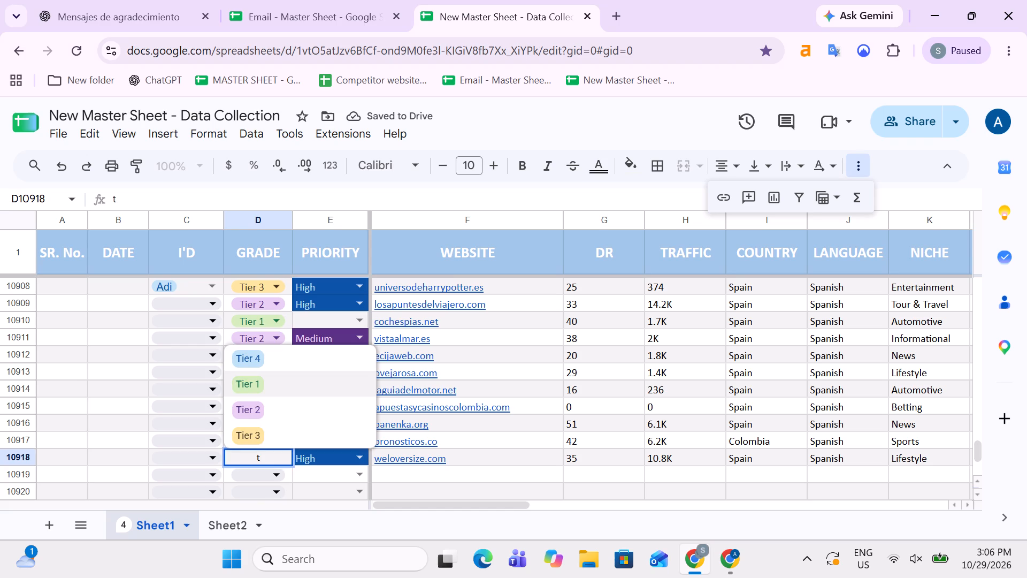
pyautogui.press('Up')
pyautogui.press('Up')
pyautogui.press('Up')
pyautogui.press('Return')
pyautogui.press('Up')
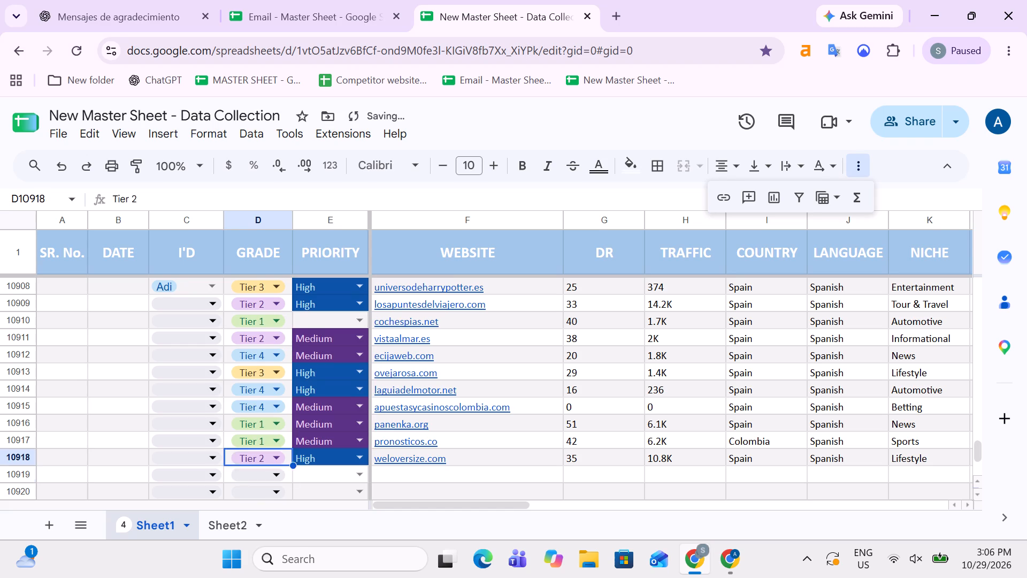
pyautogui.press('Right')
pyautogui.press('Right')
pyautogui.hotkey('alt', 'Tab')
pyautogui.scroll(-17, 654, 339)
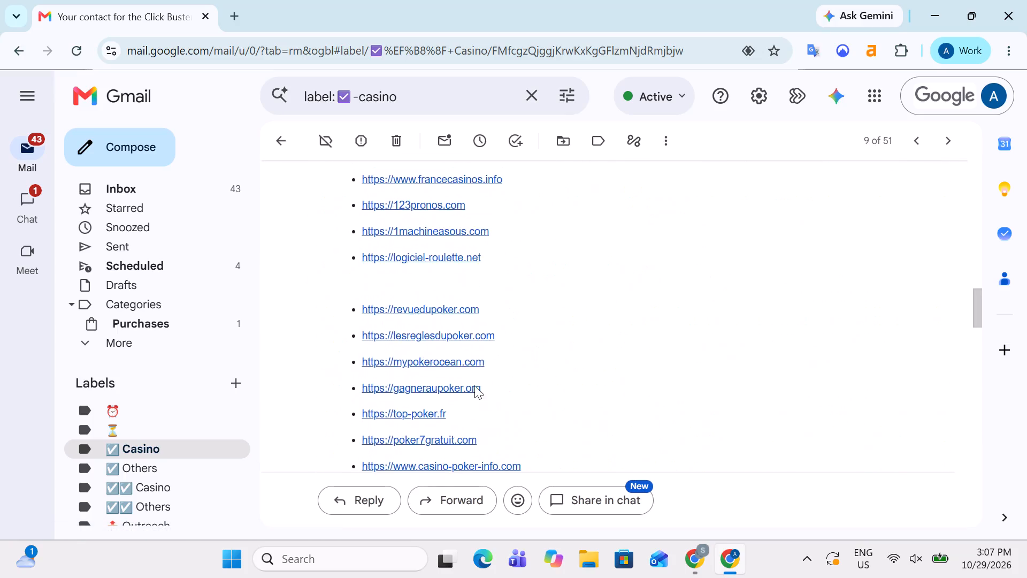
# Review the SEO agency's email listing casino, sports betting and poker websites with their prices per link.
pyautogui.scroll(-15, 474, 385)
pyautogui.scroll(2, 508, 334)
pyautogui.scroll(2, 471, 377)
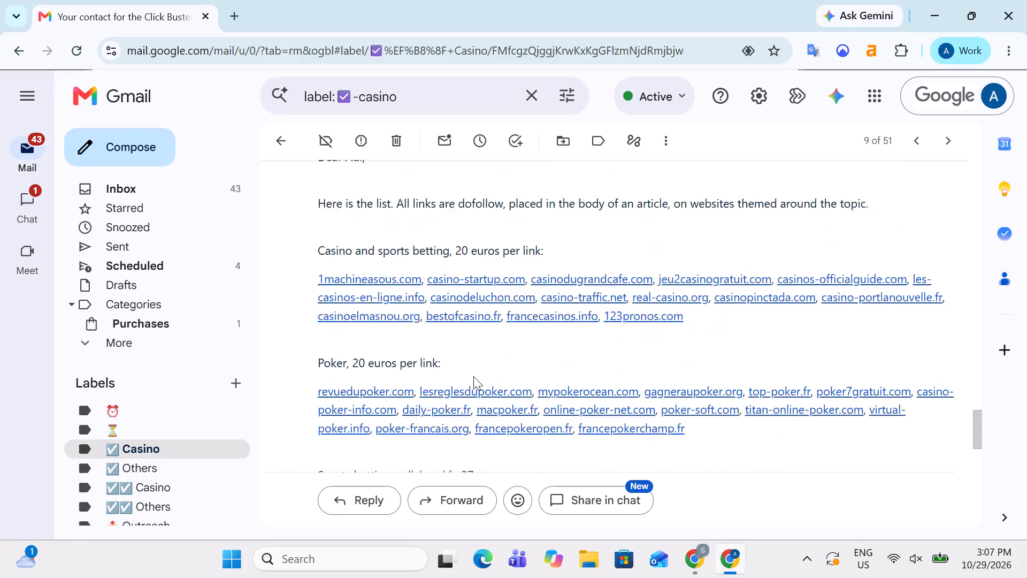
pyautogui.scroll(1, 473, 376)
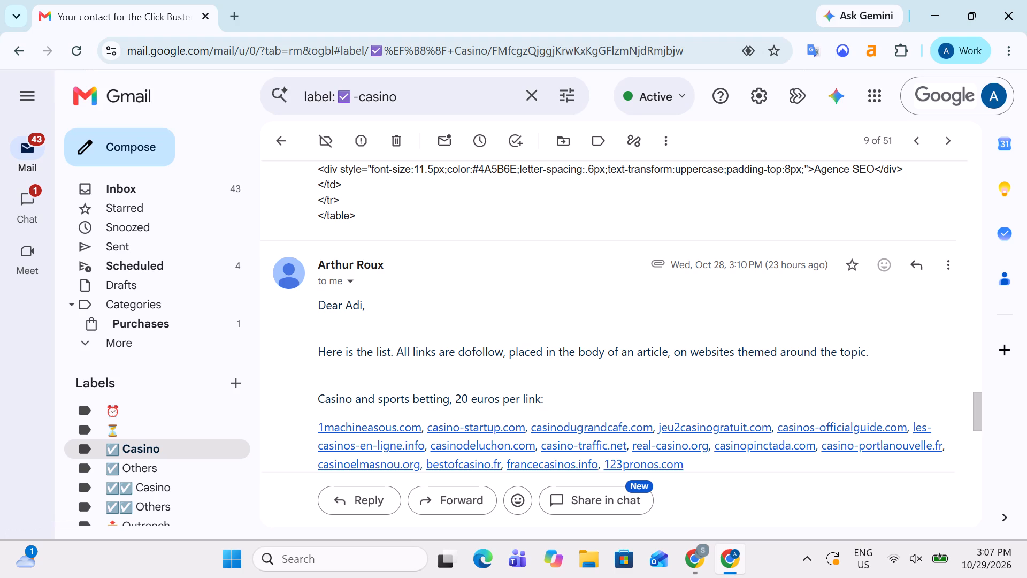
pyautogui.scroll(-1, 512, 409)
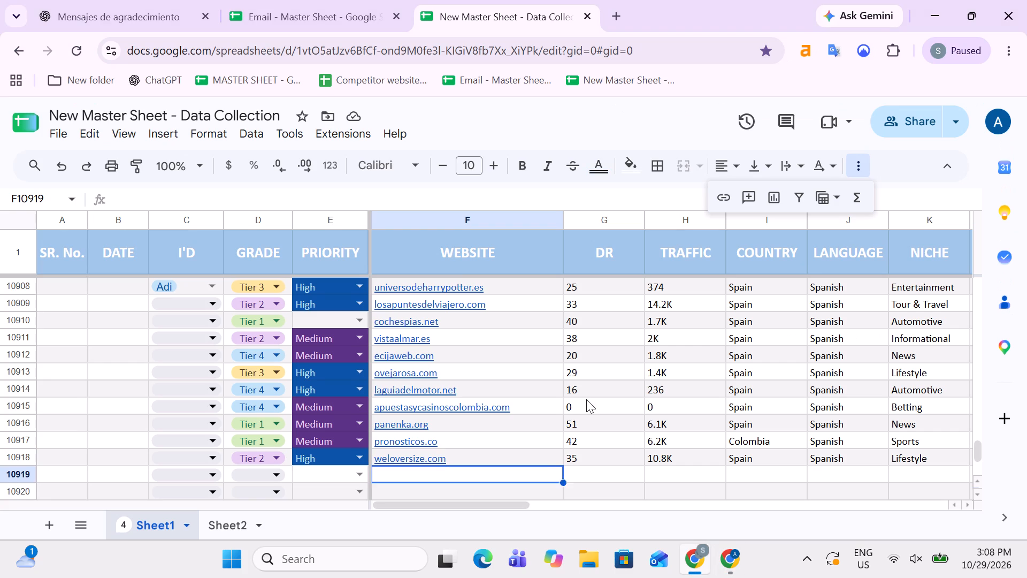
pyautogui.press('Return')
pyautogui.hotkey('ctrl', 'v')
# Enter the same SharkSolutions email address in the contact details cell of row 10919.
pyautogui.press('Tab')
pyautogui.press('Right')
pyautogui.press('Right')
pyautogui.press('Right')
pyautogui.press('Right')
pyautogui.press('Right')
pyautogui.press('Right')
pyautogui.press('Right')
pyautogui.press('Right')
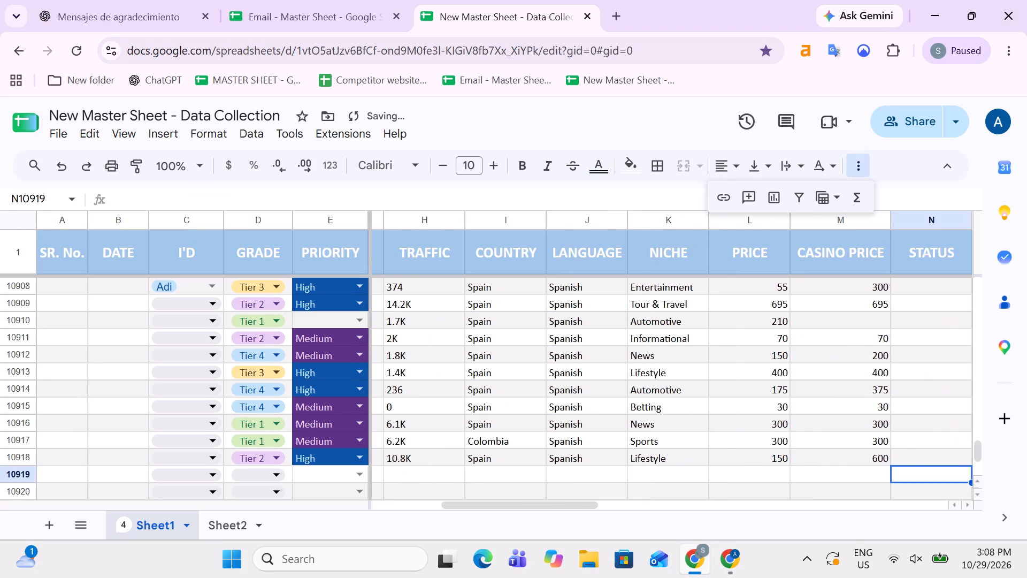
pyautogui.press('Right')
pyautogui.press('Right')
pyautogui.hotkey('ctrl', 'v')
pyautogui.press('Left')
pyautogui.press('Left')
pyautogui.press('Left')
pyautogui.press('Left')
pyautogui.press('Left')
pyautogui.press('Left')
pyautogui.press('Left')
pyautogui.press('Left')
pyautogui.press('Left')
pyautogui.press('Left')
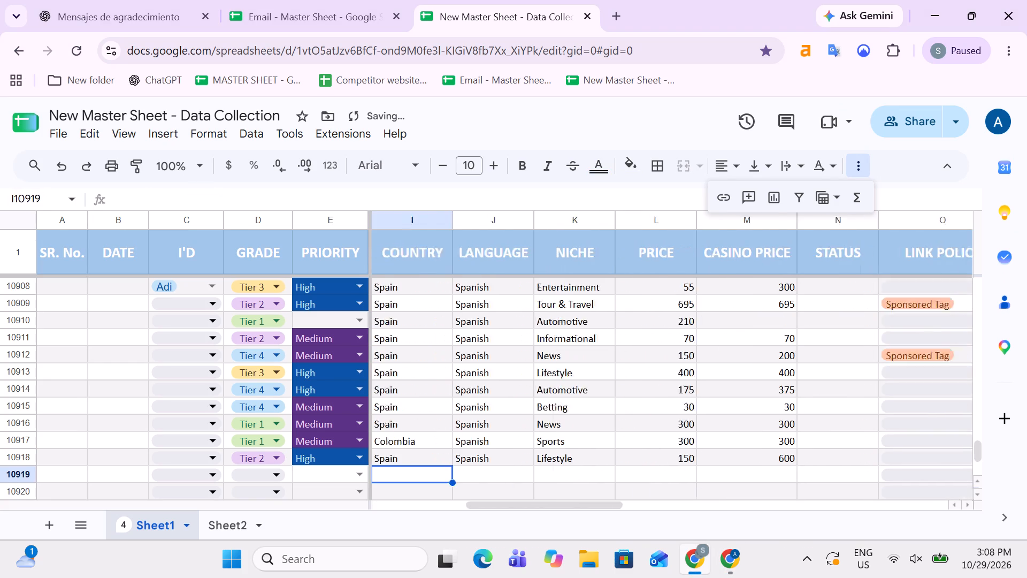
pyautogui.press('Right')
pyautogui.press('Right')
pyautogui.press('Left')
pyautogui.press('Left')
pyautogui.press('Left')
pyautogui.press('Left')
pyautogui.press('Left')
pyautogui.press('Left')
pyautogui.press('Left')
pyautogui.press('Left')
pyautogui.press('Left')
pyautogui.press('Left')
pyautogui.press('Left')
pyautogui.press('Left')
pyautogui.press('Left')
pyautogui.press('Right')
pyautogui.press('Right')
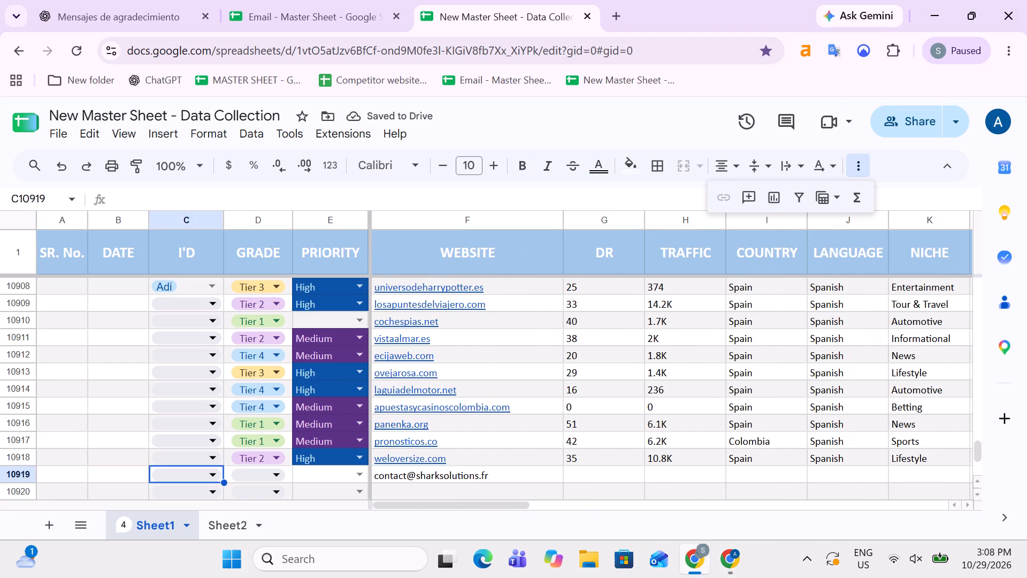
pyautogui.press('Right')
pyautogui.press('Right')
pyautogui.press('Right')
pyautogui.hotkey('alt', 'Tab')
pyautogui.scroll(-6, 630, 301)
pyautogui.scroll(-5, 540, 332)
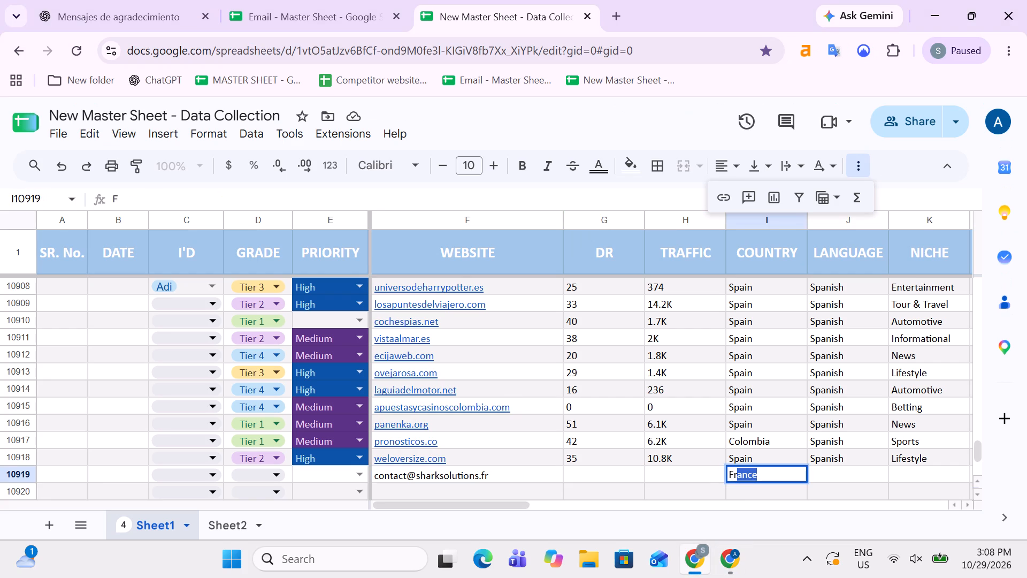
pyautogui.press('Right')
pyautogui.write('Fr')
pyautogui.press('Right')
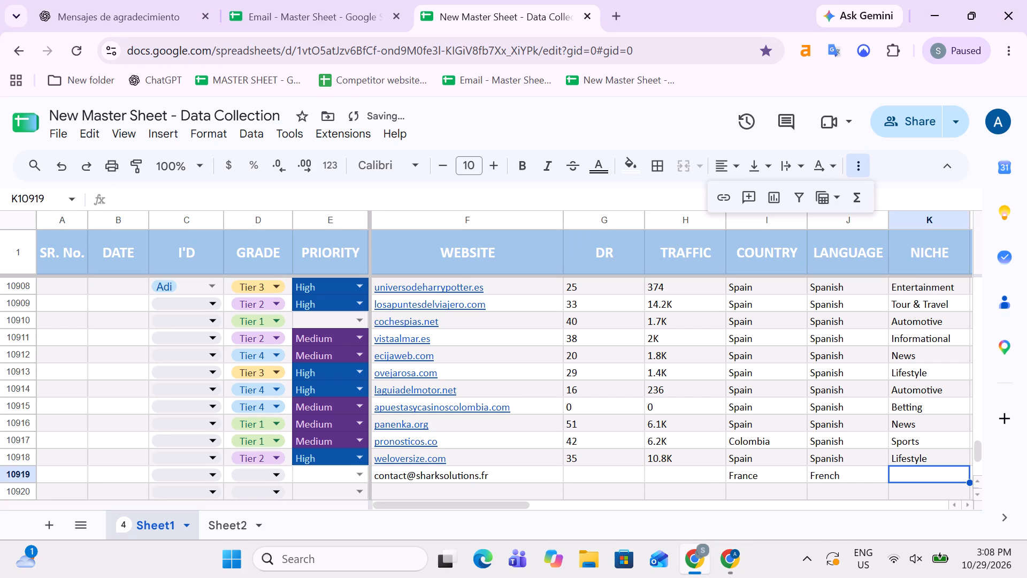
# Enter Full List as the niche, price and casino price in row 10919.
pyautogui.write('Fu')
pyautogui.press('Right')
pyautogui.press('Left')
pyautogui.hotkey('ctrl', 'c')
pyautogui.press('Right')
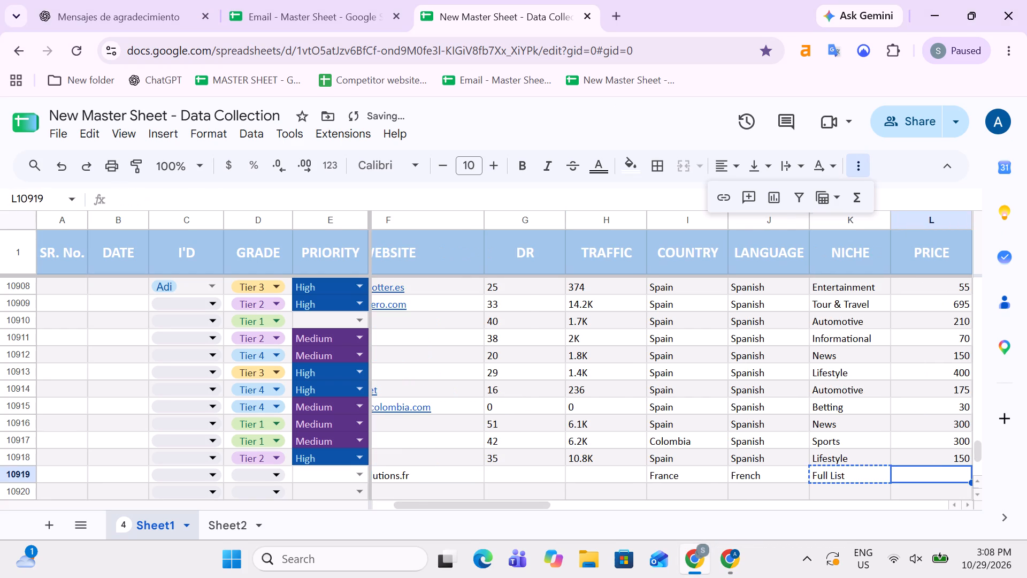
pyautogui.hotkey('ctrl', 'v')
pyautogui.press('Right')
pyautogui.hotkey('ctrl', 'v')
# Set the link policy to Reseller for the SharkSolutions entry in row 10919.
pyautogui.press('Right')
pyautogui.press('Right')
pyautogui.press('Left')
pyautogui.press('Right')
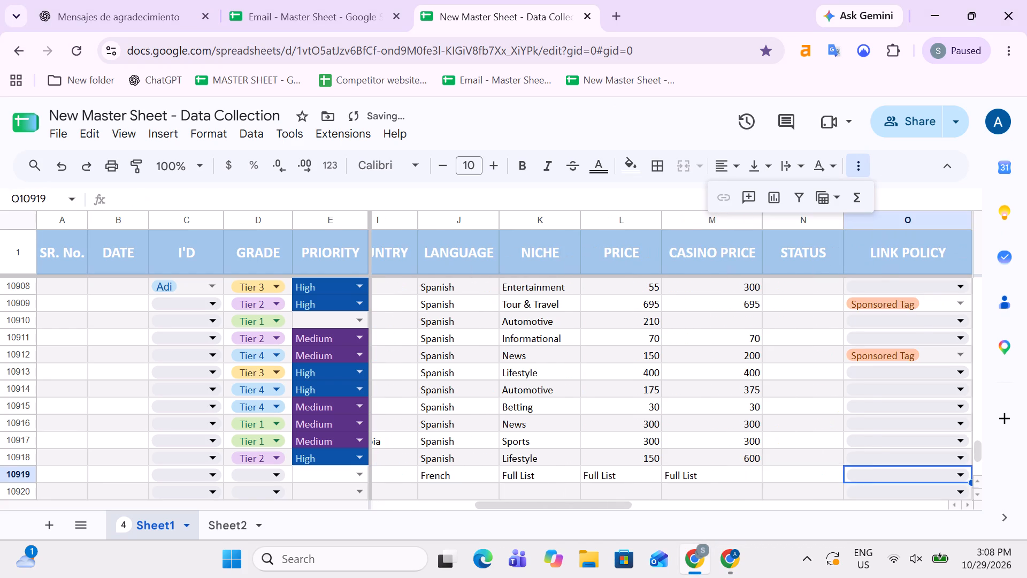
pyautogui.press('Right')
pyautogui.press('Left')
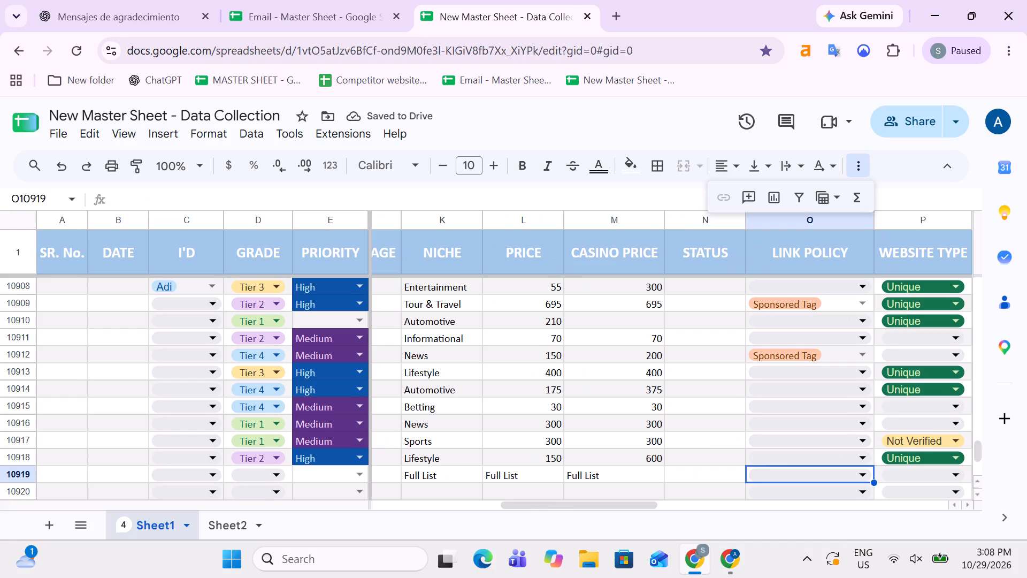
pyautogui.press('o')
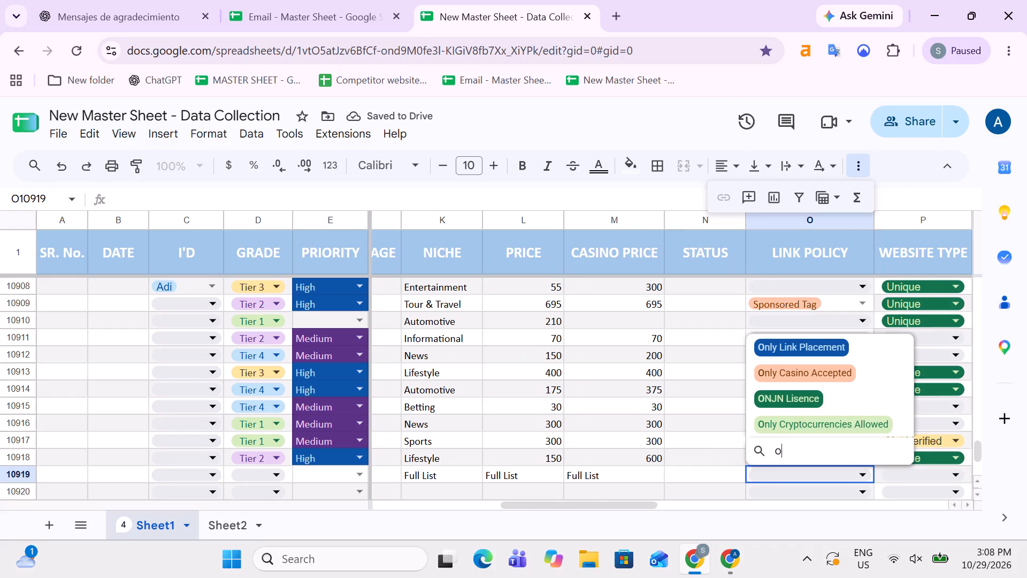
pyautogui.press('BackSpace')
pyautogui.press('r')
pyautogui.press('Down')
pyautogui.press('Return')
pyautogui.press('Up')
# Set the file version to Excel in row 10919 and move on to its important notes cell.
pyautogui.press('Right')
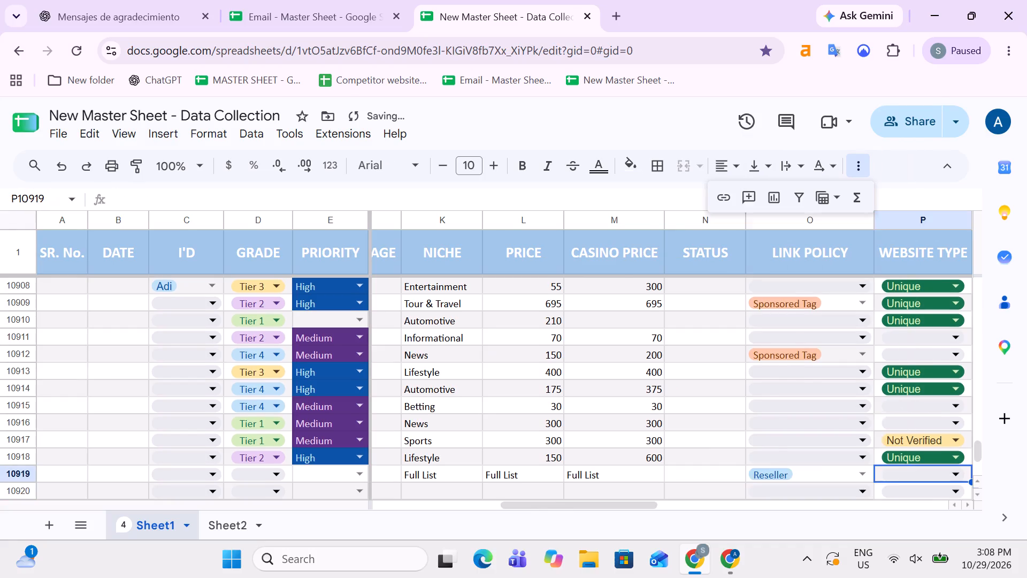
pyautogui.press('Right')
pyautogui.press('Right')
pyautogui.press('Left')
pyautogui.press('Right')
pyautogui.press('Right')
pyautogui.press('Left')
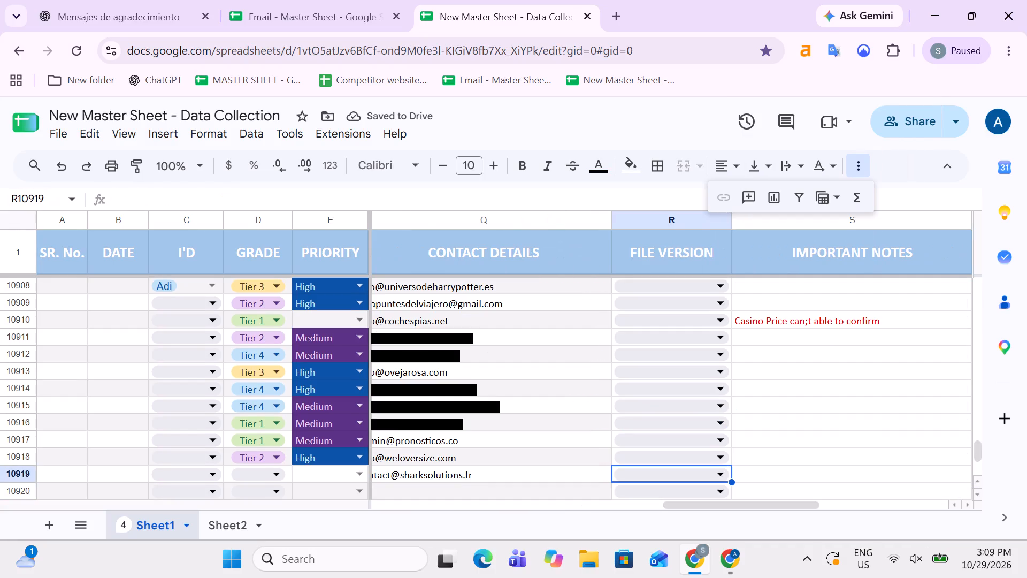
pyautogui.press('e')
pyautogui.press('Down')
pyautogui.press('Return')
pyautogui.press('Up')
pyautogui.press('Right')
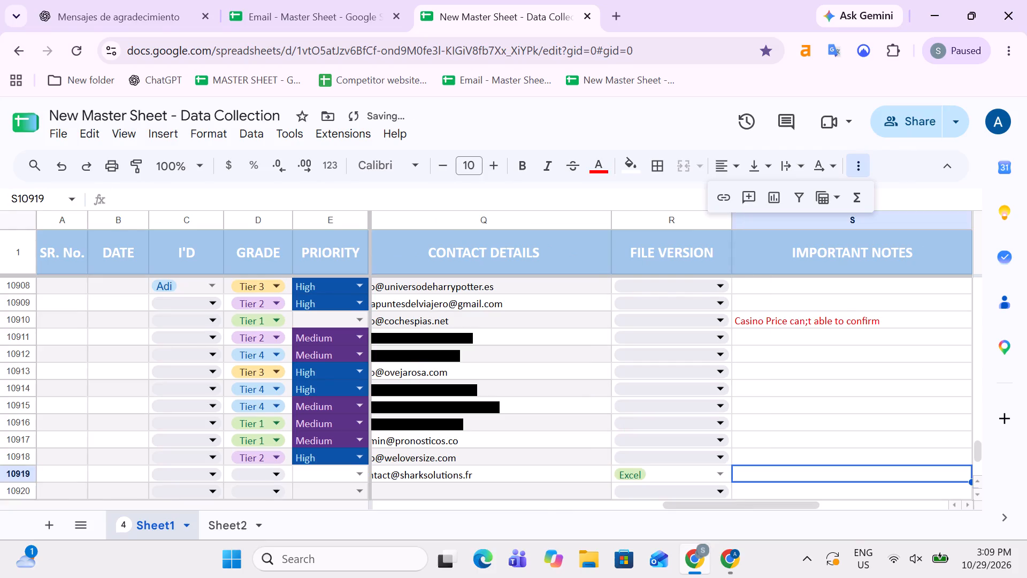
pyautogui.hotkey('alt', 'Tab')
pyautogui.scroll(-3, 486, 358)
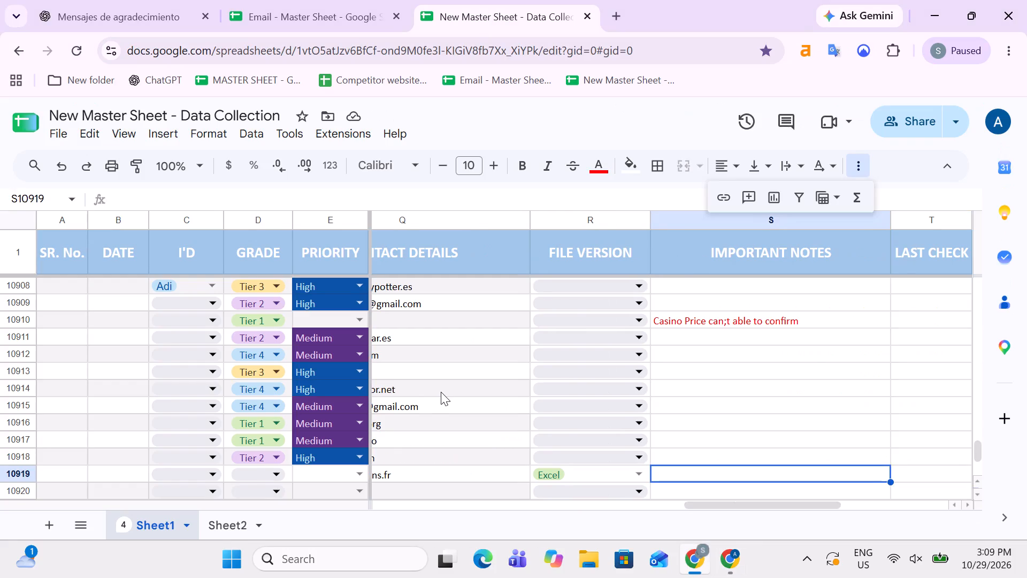
pyautogui.press('Right')
pyautogui.press('Right')
pyautogui.press('Right')
pyautogui.press('Right')
pyautogui.press('Left')
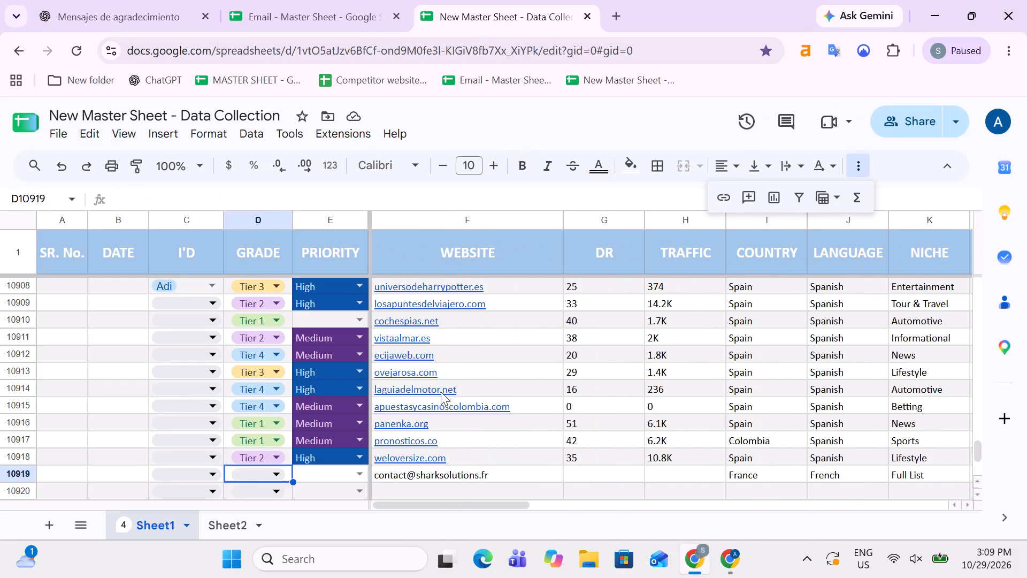
pyautogui.press('Right')
pyautogui.press('Left')
pyautogui.press('Right')
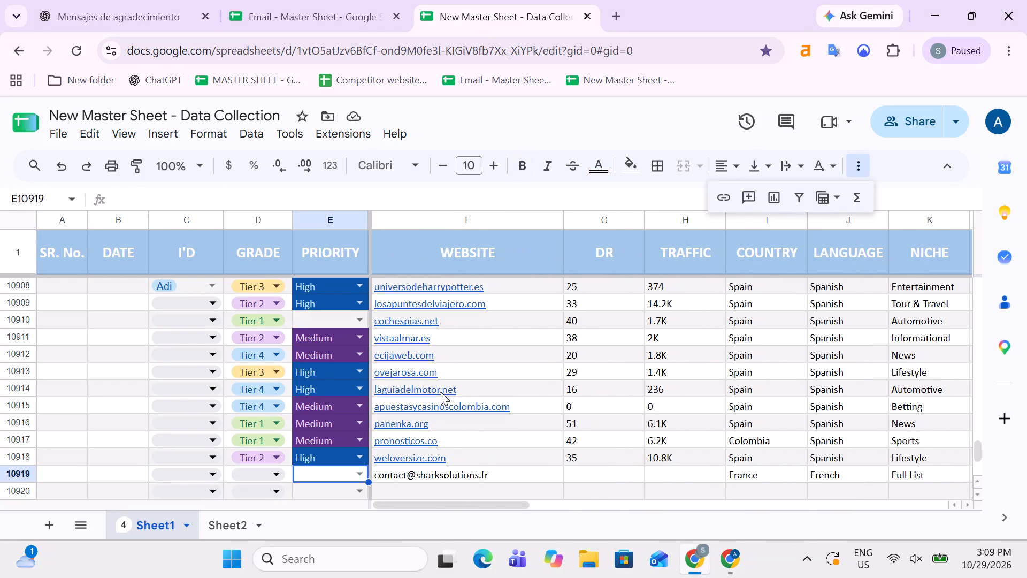
pyautogui.press('Left')
pyautogui.press('Right')
pyautogui.click(0, 472)
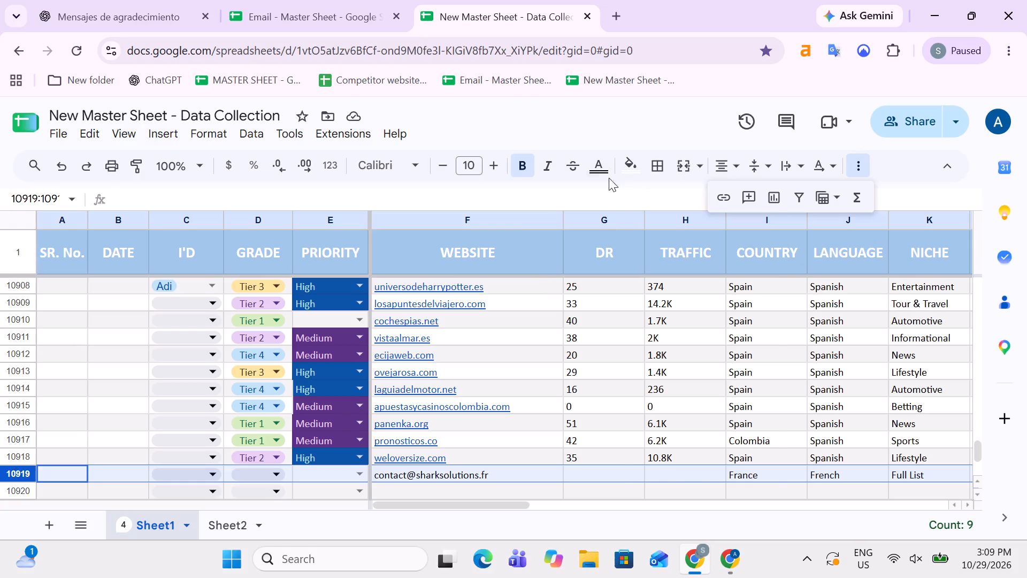
pyautogui.click(593, 171)
pyautogui.click(709, 379)
# Review the SharkSolutions entry across row 10919, including link policy, contact details, file version and important notes.
pyautogui.press('Right')
pyautogui.press('Right')
pyautogui.press('Right')
pyautogui.press('Right')
pyautogui.press('Right')
pyautogui.press('Right')
pyautogui.press('Right')
pyautogui.press('Right')
pyautogui.press('Right')
pyautogui.press('Right')
pyautogui.press('Right')
pyautogui.press('Right')
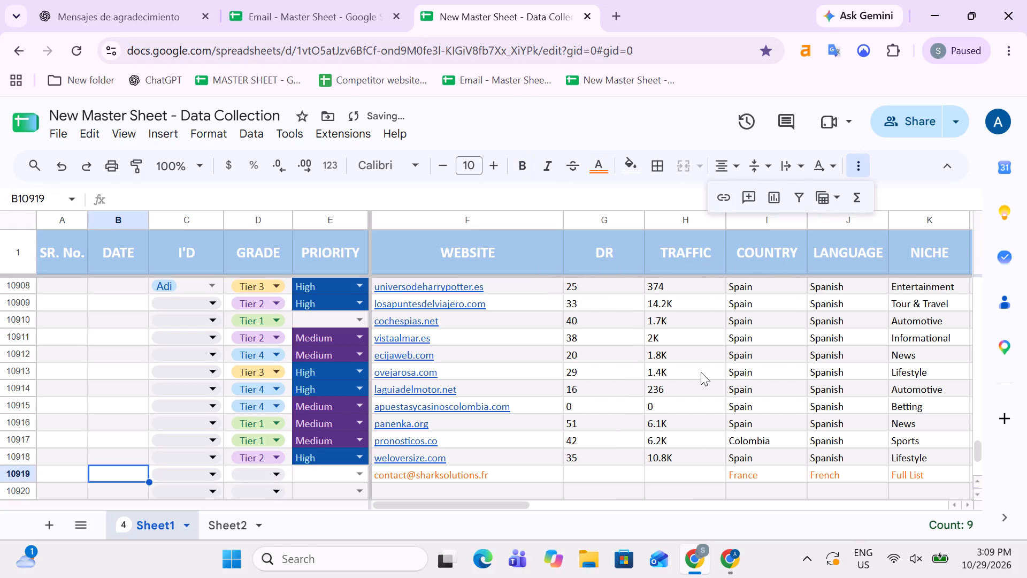
pyautogui.press('Right')
pyautogui.press('Right')
pyautogui.press('Right')
pyautogui.press('Right')
pyautogui.press('Right')
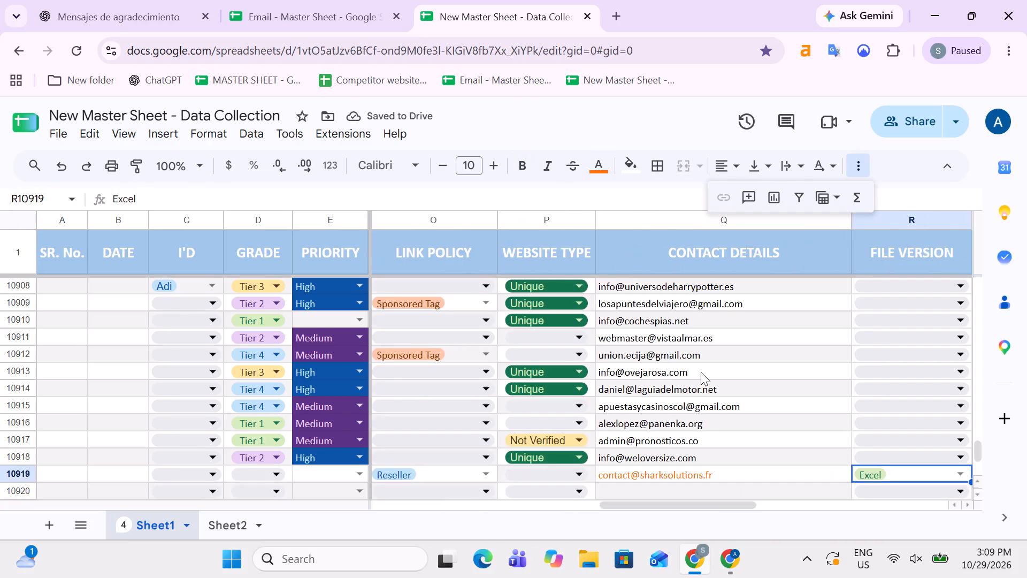
pyautogui.press('Right')
pyautogui.press('Right')
pyautogui.press('Left')
pyautogui.press('Left')
pyautogui.press('Left')
pyautogui.press('Left')
pyautogui.press('Left')
pyautogui.press('Left')
pyautogui.press('Left')
pyautogui.press('Left')
pyautogui.press('Left')
pyautogui.press('Left')
pyautogui.press('Left')
pyautogui.press('Left')
pyautogui.press('Left')
pyautogui.press('Left')
pyautogui.press('Left')
pyautogui.press('Left')
pyautogui.press('Left')
pyautogui.press('Left')
pyautogui.press('Left')
pyautogui.press('Right')
pyautogui.press('Right')
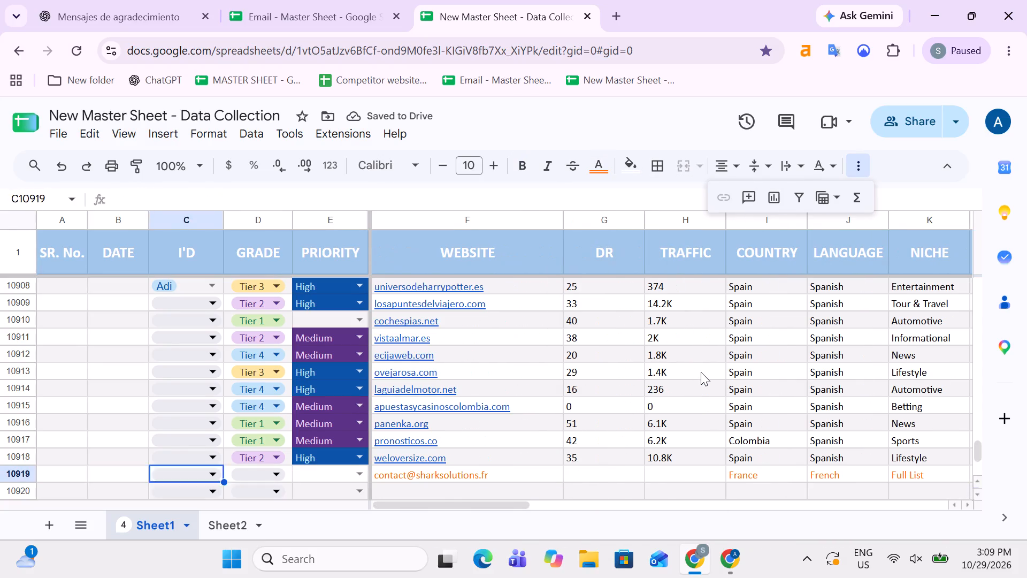
pyautogui.press('Right')
pyautogui.press('Right')
pyautogui.press('Right')
# Move on to the website cell of the next empty row, 10920.
pyautogui.press('Down')
pyautogui.press('Down')
pyautogui.press('Down')
pyautogui.press('Down')
pyautogui.press('Down')
pyautogui.press('Down')
pyautogui.press('Down')
pyautogui.press('Down')
pyautogui.press('Down')
pyautogui.press('Down')
pyautogui.press('Down')
pyautogui.press('Down')
pyautogui.press('Up')
pyautogui.press('Up')
pyautogui.press('Up')
pyautogui.press('Up')
pyautogui.press('Up')
pyautogui.press('Up')
pyautogui.press('Up')
pyautogui.press('Up')
pyautogui.press('Up')
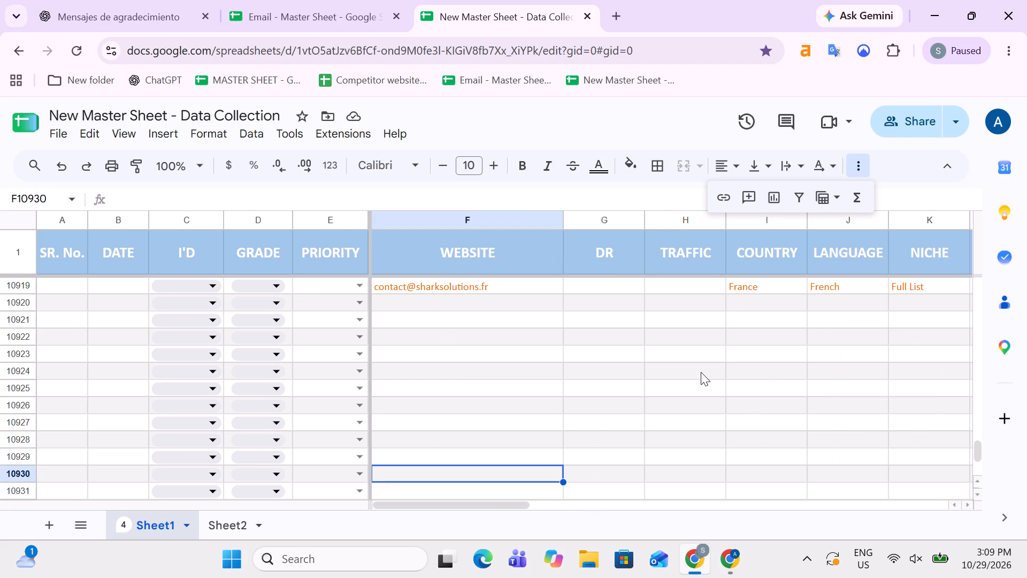
pyautogui.press('Up')
pyautogui.press('Up')
pyautogui.press('Up')
pyautogui.press('Up')
pyautogui.press('Up')
pyautogui.press('Down')
pyautogui.press('Down')
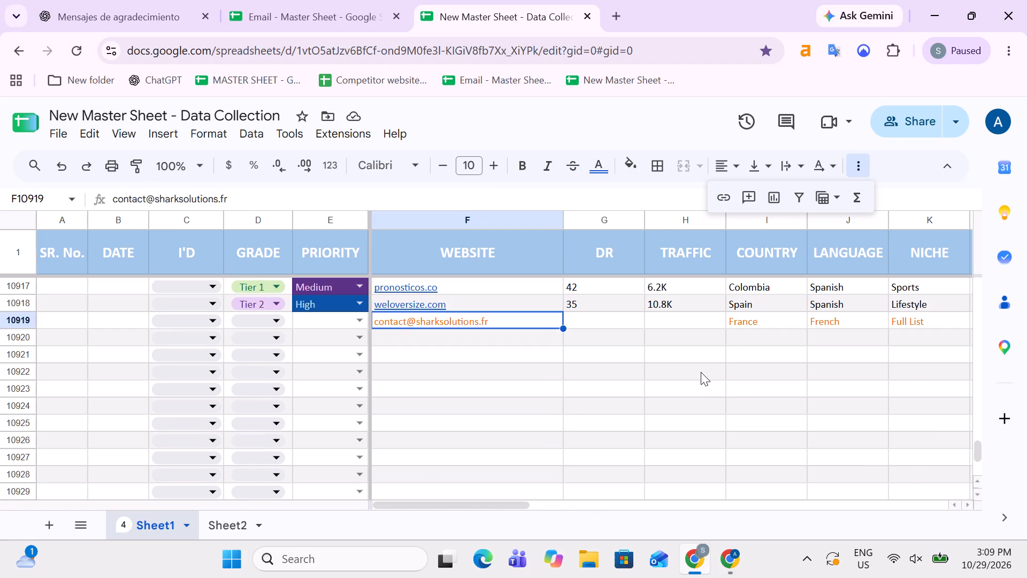
pyautogui.press('Down')
pyautogui.hotkey('alt', 'Tab')
pyautogui.scroll(-20, 686, 375)
pyautogui.scroll(-4, 686, 375)
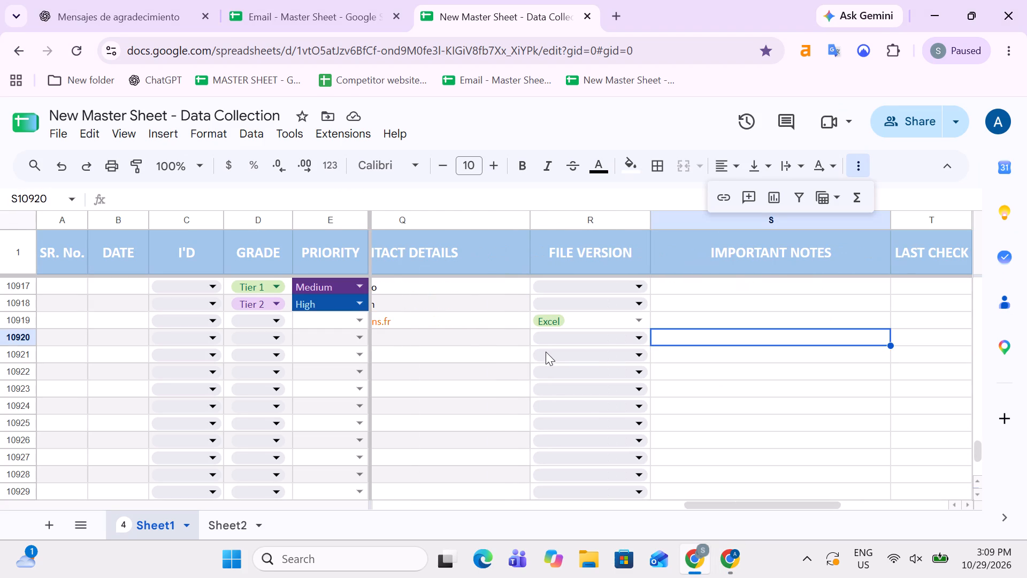
# Add the New List tag alongside Reseller in the link policy of the SharkSolutions row, 10919.
pyautogui.press('Right')
pyautogui.press('Right')
pyautogui.press('Right')
pyautogui.press('Right')
pyautogui.press('Right')
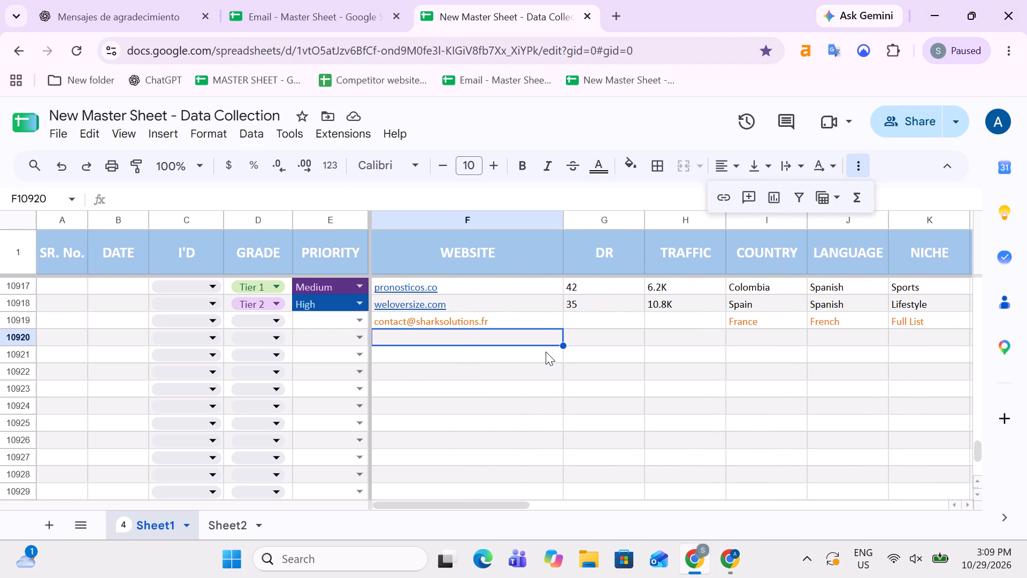
pyautogui.press('Up')
pyautogui.press('Right')
pyautogui.press('Right')
pyautogui.press('Right')
pyautogui.press('Right')
pyautogui.press('Right')
pyautogui.press('Right')
pyautogui.press('Right')
pyautogui.press('Right')
pyautogui.press('Right')
pyautogui.press('Right')
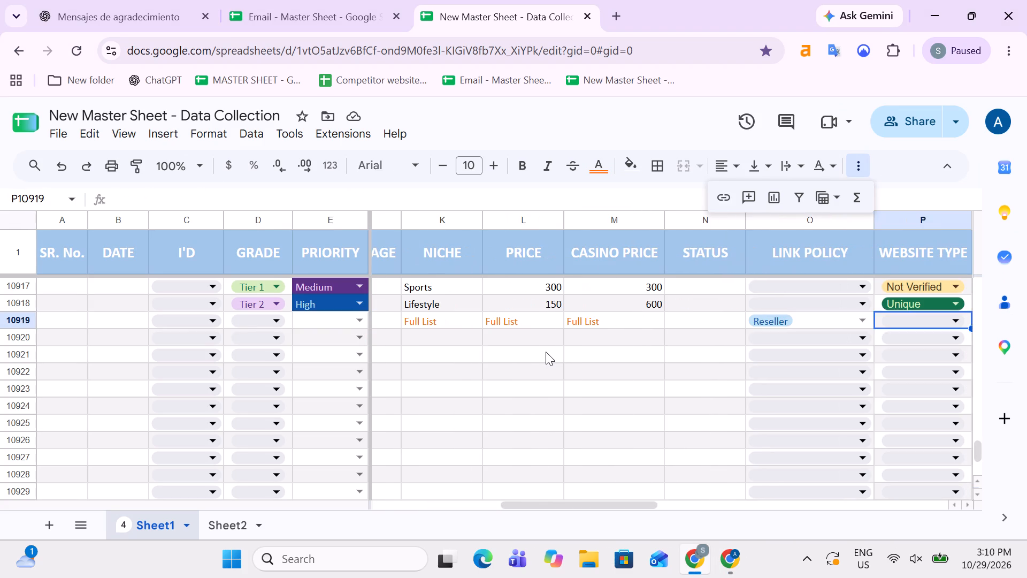
pyautogui.press('Left')
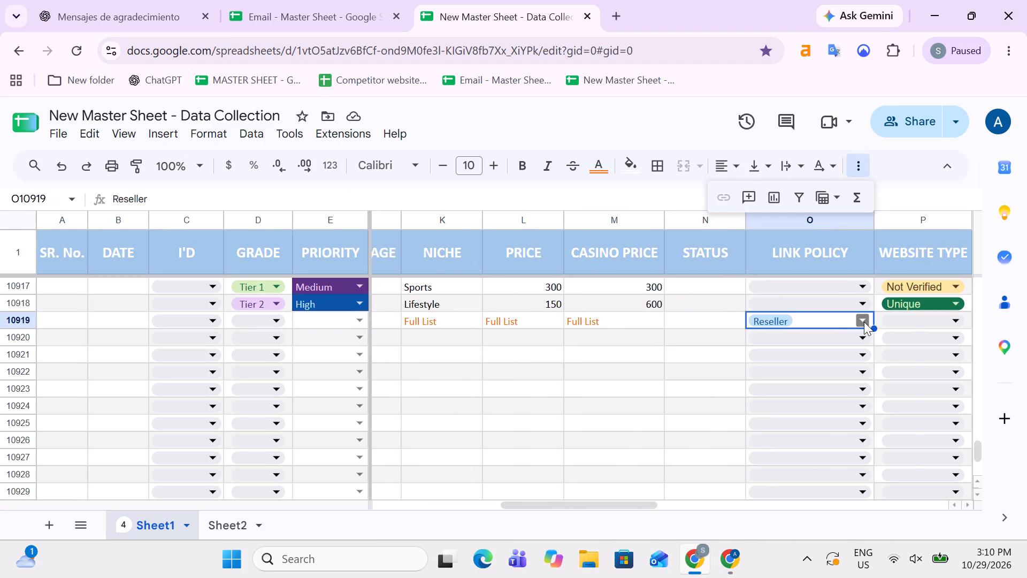
pyautogui.click(864, 322)
pyautogui.scroll(-6, 787, 445)
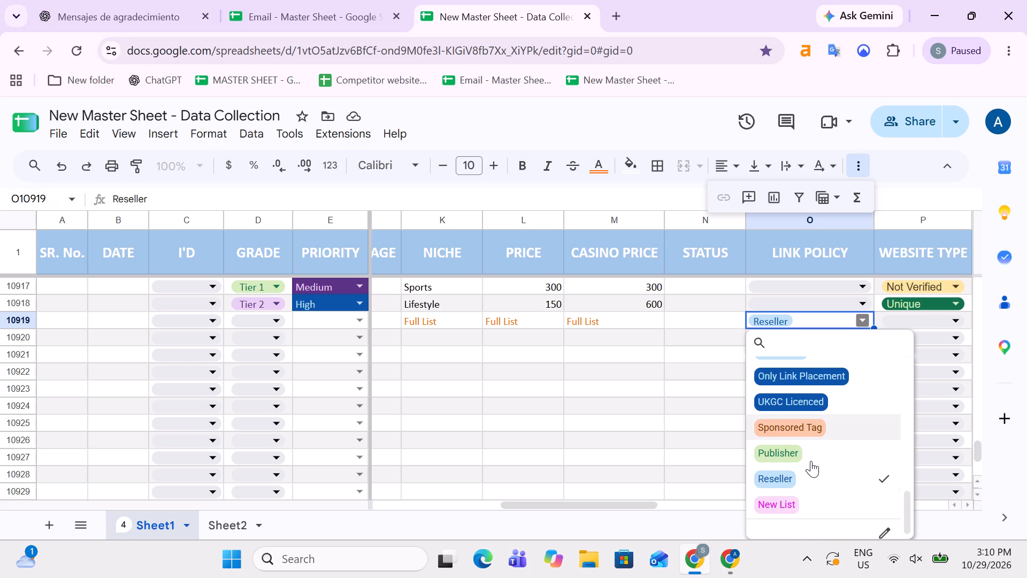
pyautogui.click(799, 503)
pyautogui.click(651, 403)
# Return to the website cell of the next empty row, 10920.
pyautogui.press('Up')
pyautogui.press('Up')
pyautogui.press('Up')
pyautogui.press('Up')
pyautogui.press('Up')
pyautogui.press('Up')
pyautogui.press('Up')
pyautogui.press('Up')
pyautogui.press('Up')
pyautogui.press('Up')
pyautogui.press('Up')
pyautogui.press('Up')
pyautogui.press('Up')
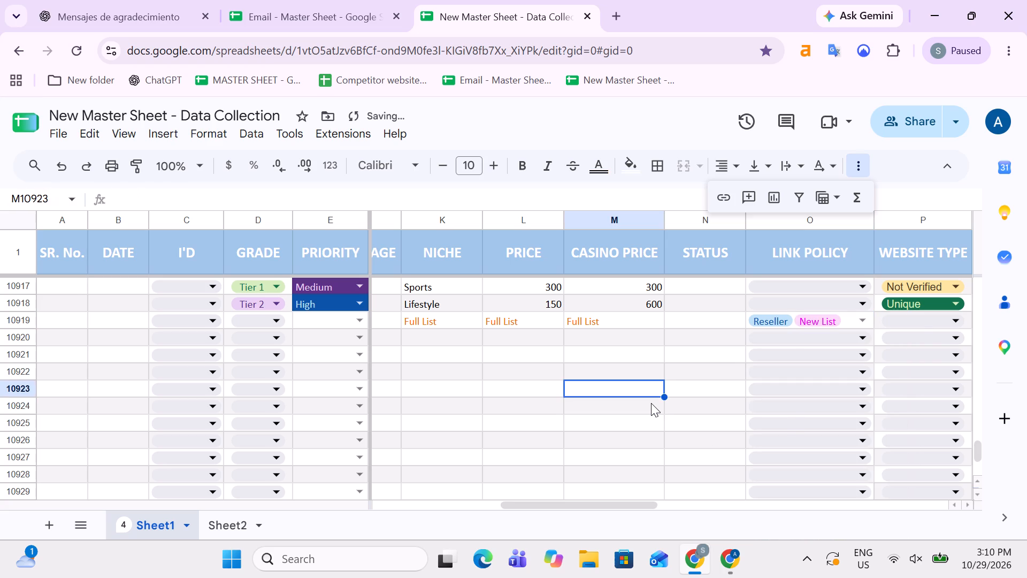
pyautogui.press('Down')
pyautogui.press('Down')
pyautogui.press('Down')
pyautogui.press('Down')
pyautogui.press('Down')
pyautogui.press('Down')
pyautogui.press('Down')
pyautogui.press('Down')
pyautogui.press('Down')
pyautogui.press('Down')
pyautogui.press('Down')
pyautogui.press('Up')
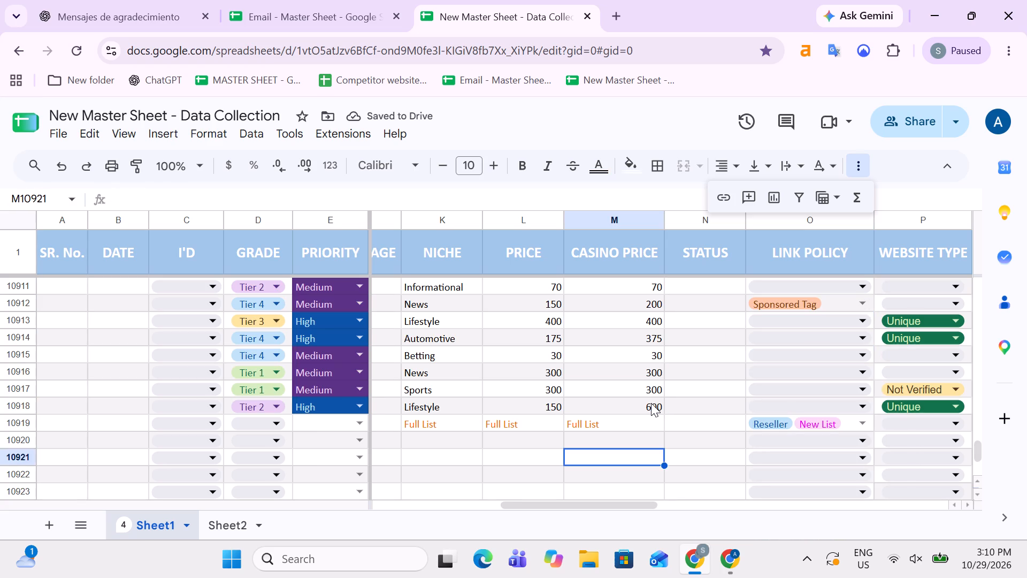
pyautogui.press('Up')
pyautogui.press('Left')
pyautogui.press('Left')
pyautogui.press('Left')
pyautogui.press('Left')
pyautogui.press('Left')
pyautogui.press('Left')
pyautogui.press('Left')
pyautogui.press('Left')
pyautogui.press('Left')
pyautogui.press('Left')
pyautogui.press('Left')
pyautogui.press('Left')
pyautogui.press('Left')
pyautogui.press('Left')
pyautogui.press('Left')
pyautogui.press('Left')
pyautogui.press('Left')
pyautogui.press('Left')
pyautogui.press('Left')
pyautogui.press('Right')
pyautogui.press('Right')
pyautogui.press('Right')
pyautogui.press('Right')
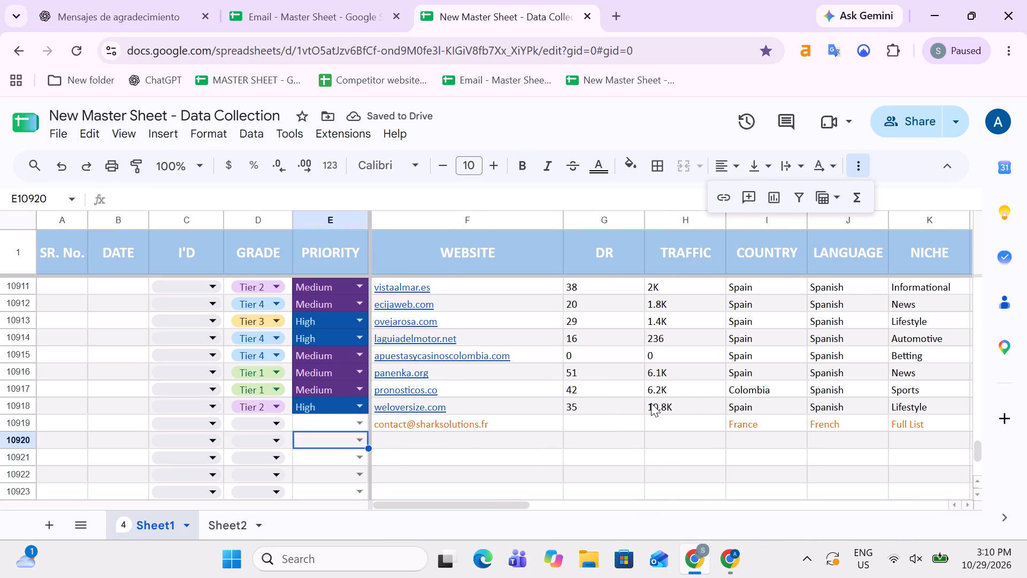
pyautogui.press('Right')
pyautogui.press('Right')
pyautogui.press('Left')
pyautogui.hotkey('alt', 'Tab')
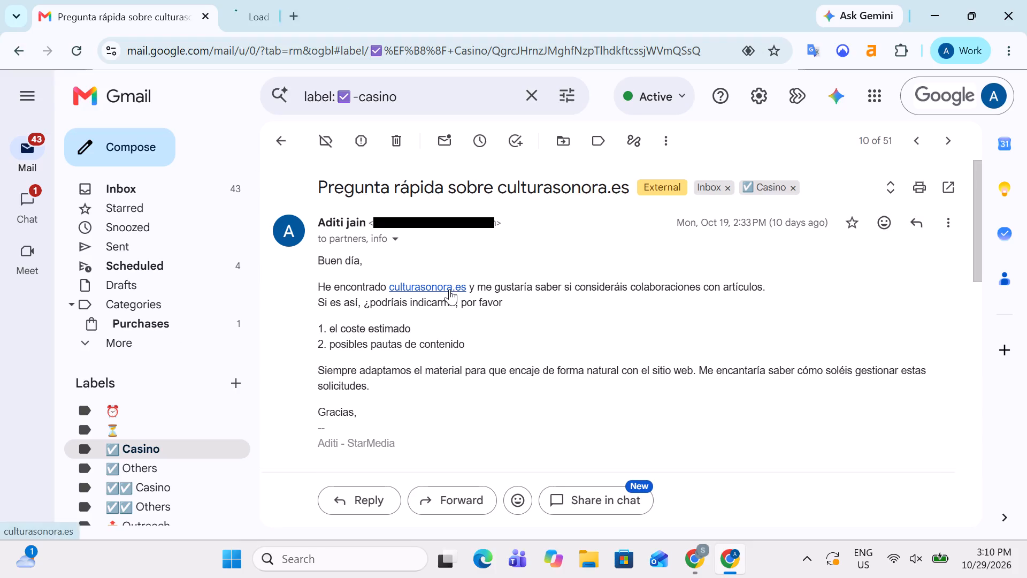
# Open the Oct 27 iGaming link question in the culturasonora.es email thread and translate it into English.
pyautogui.scroll(-8, 495, 377)
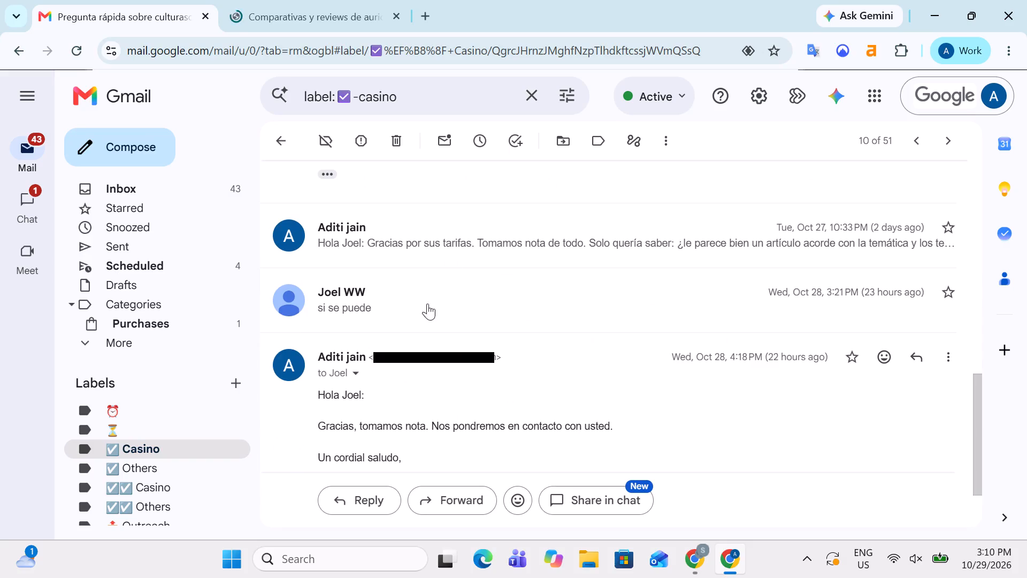
pyautogui.click(479, 236)
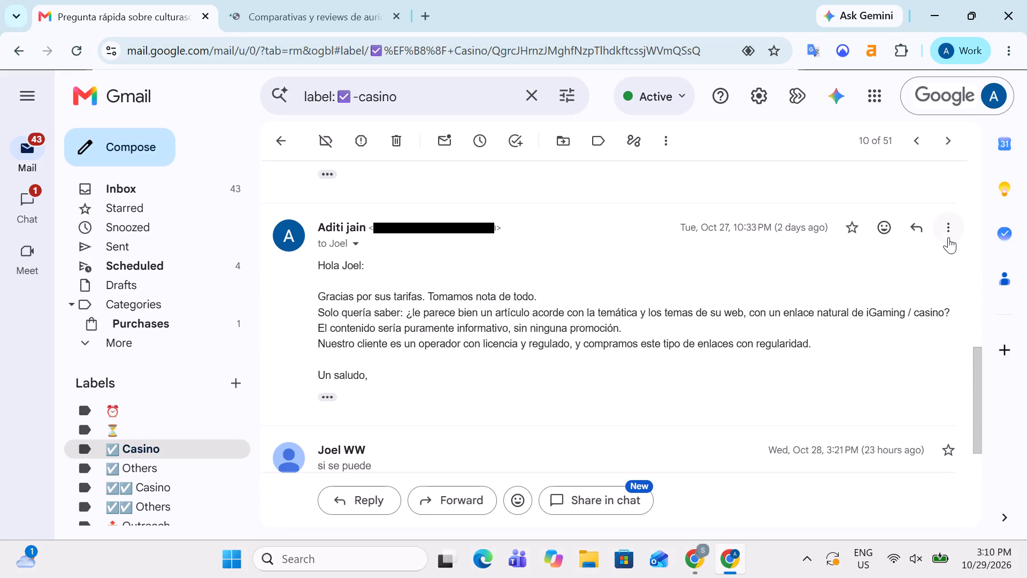
pyautogui.click(948, 237)
pyautogui.scroll(-3, 840, 344)
pyautogui.click(821, 384)
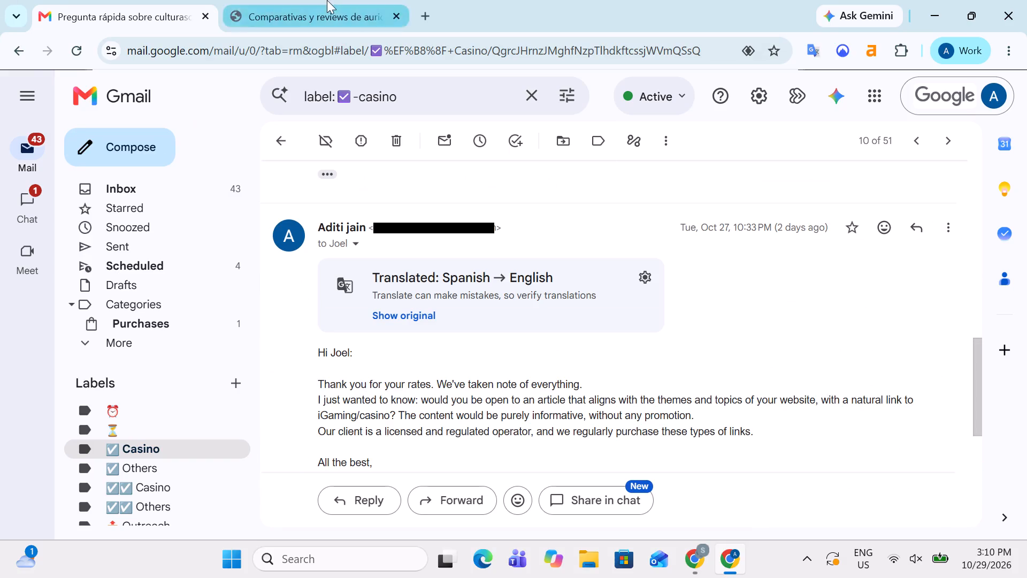
# Check the pricing, link policy and website type columns from row 10920 up to pronosticos.co's row 10917 in the New Master Sheet.
pyautogui.hotkey('alt', 'Tab')
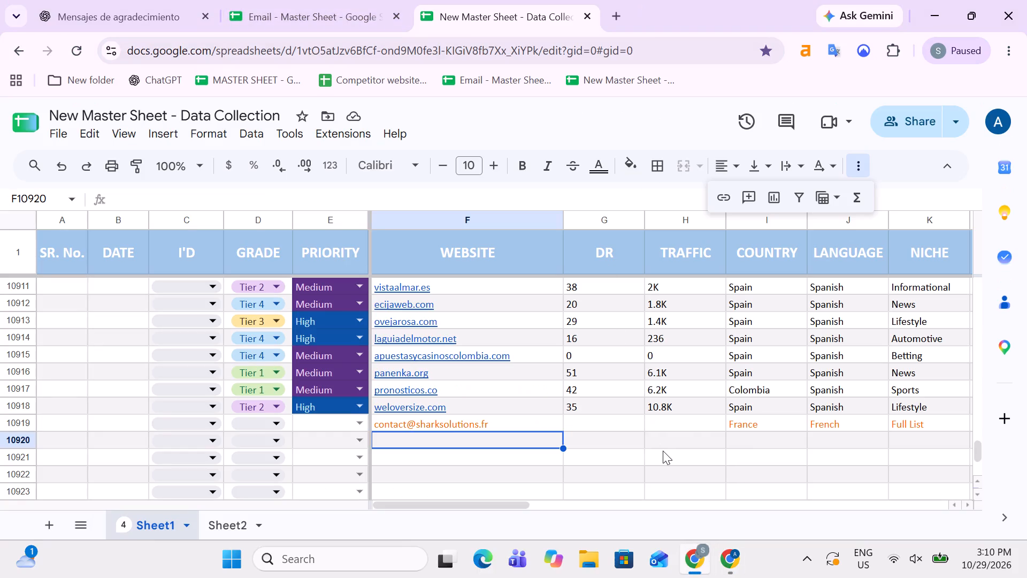
pyautogui.press('Right')
pyautogui.press('Right')
pyautogui.press('Right')
pyautogui.press('Right')
pyautogui.press('Right')
pyautogui.press('Right')
pyautogui.press('Right')
pyautogui.press('Right')
pyautogui.press('Right')
pyautogui.press('Right')
pyautogui.press('Left')
pyautogui.press('Right')
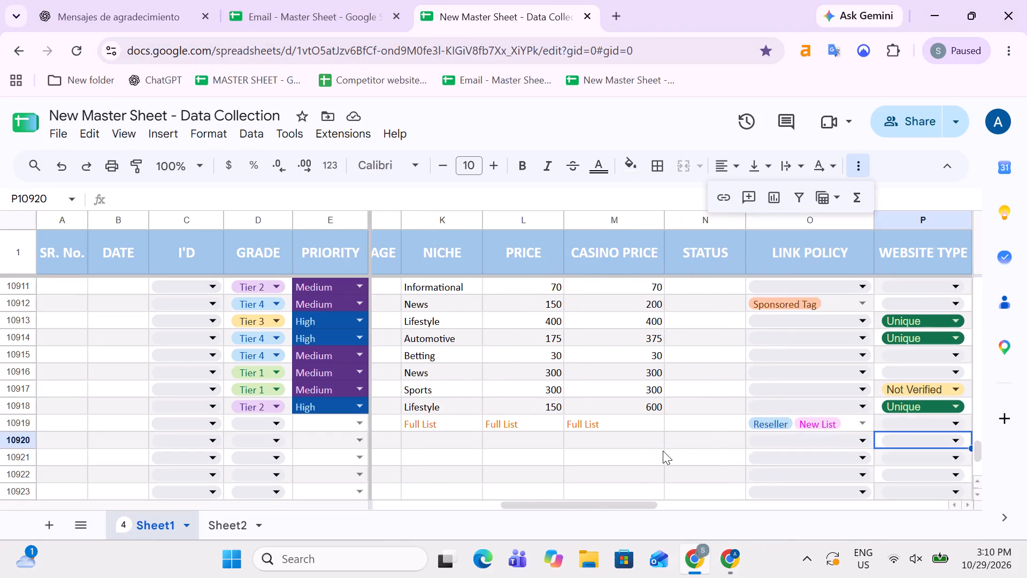
pyautogui.press('Right')
pyautogui.press('Right')
pyautogui.press('Left')
pyautogui.press('Left')
pyautogui.press('Up')
pyautogui.press('Up')
pyautogui.press('Up')
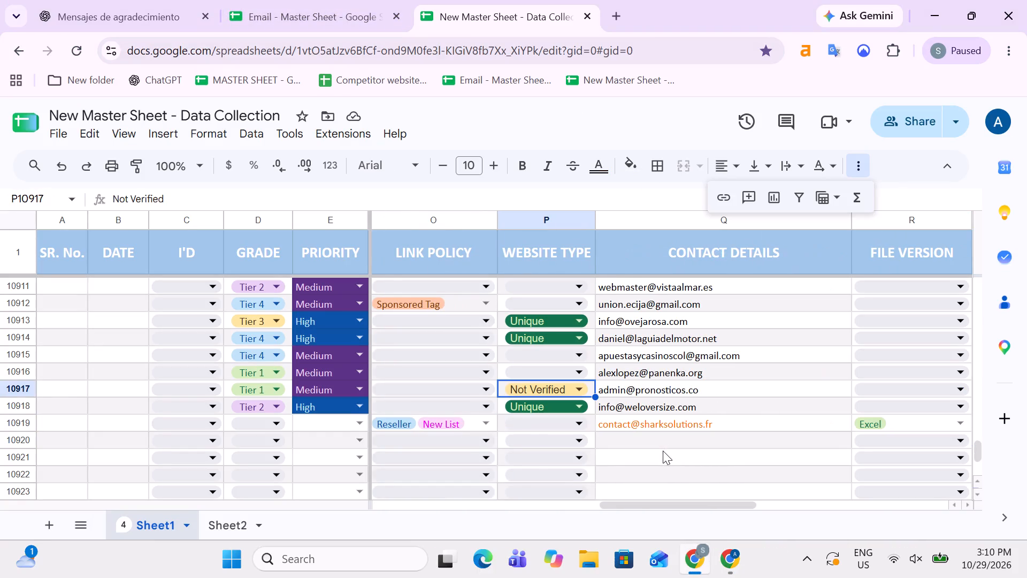
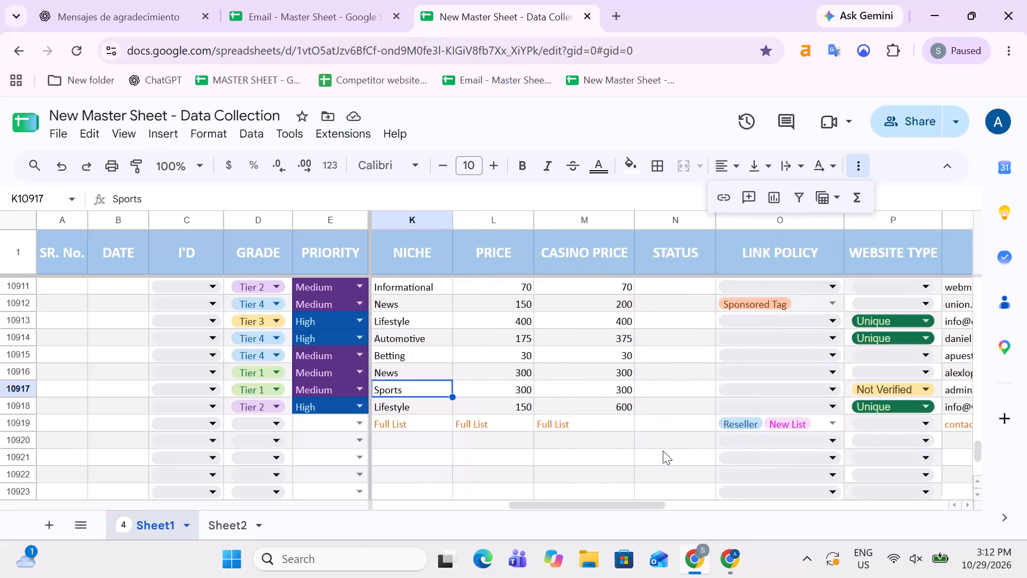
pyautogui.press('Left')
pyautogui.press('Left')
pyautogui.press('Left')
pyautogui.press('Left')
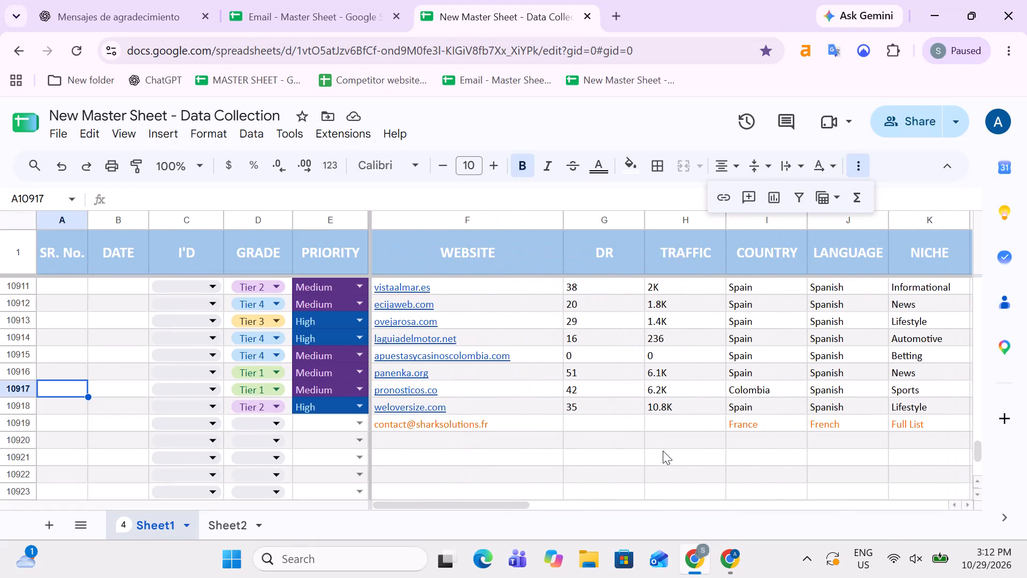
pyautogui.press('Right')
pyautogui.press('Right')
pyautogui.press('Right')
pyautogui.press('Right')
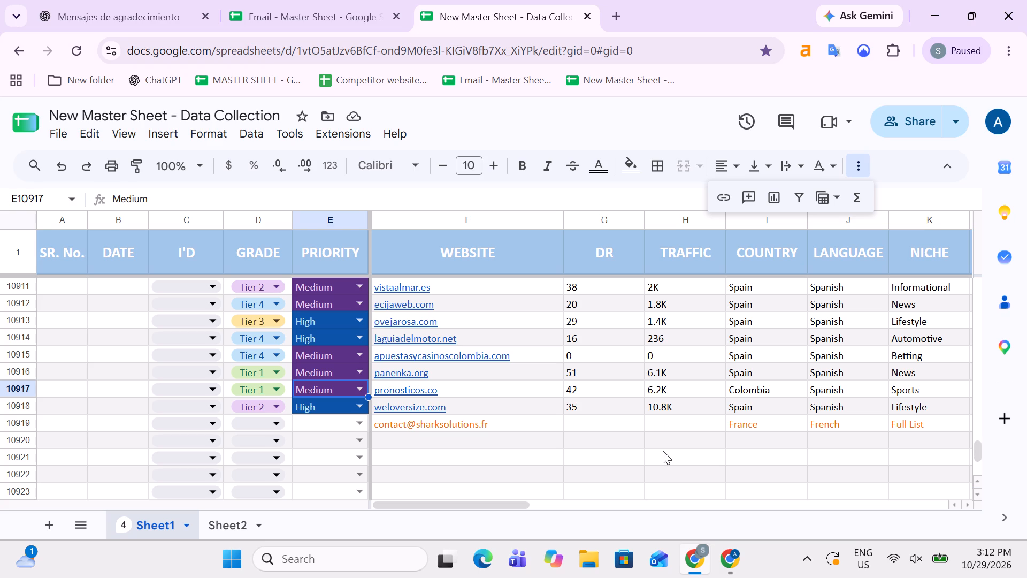
# Check weloversize.com's row 10918 and the Shark Solutions reseller row 10919 across their columns, including link policy, contact details and file version.
pyautogui.press('Down')
pyautogui.press('Right')
pyautogui.press('Right')
pyautogui.press('Right')
pyautogui.press('Right')
pyautogui.press('Right')
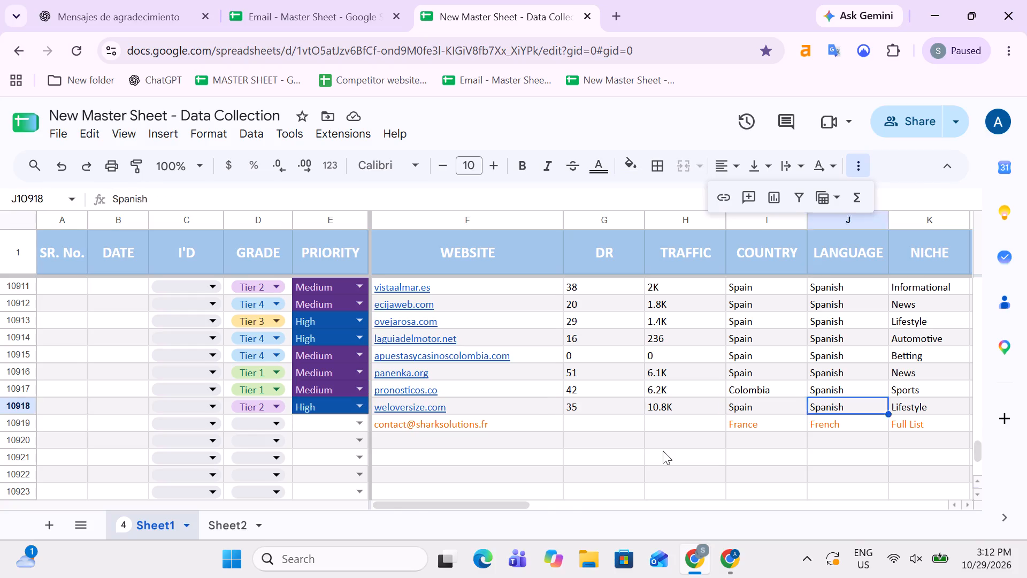
pyautogui.press('Right')
pyautogui.press('Right')
pyautogui.press('Right')
pyautogui.press('Right')
pyautogui.press('Right')
pyautogui.press('Right')
pyautogui.press('Right')
pyautogui.press('Right')
pyautogui.press('Down')
pyautogui.press('Left')
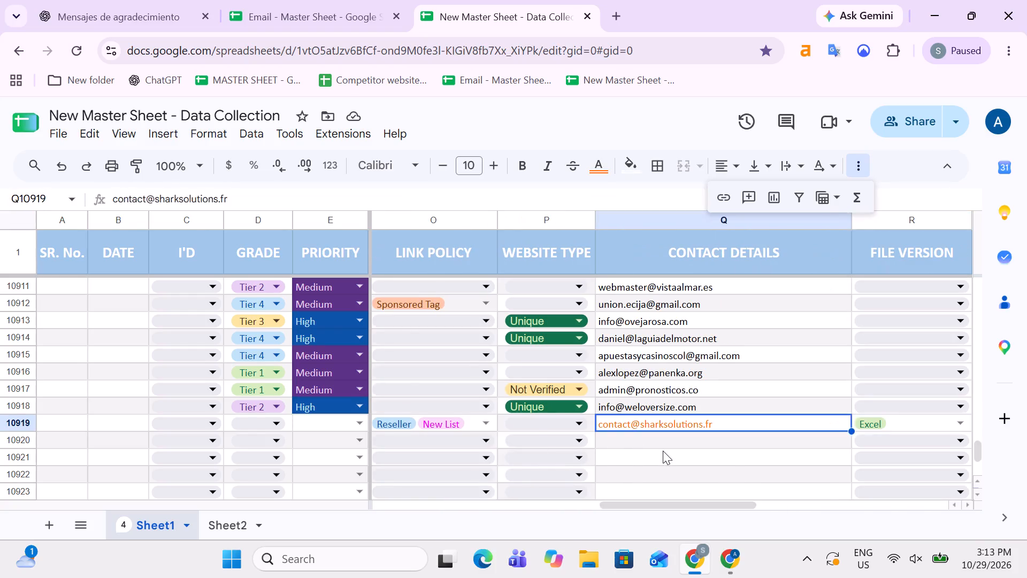
pyautogui.press('Right')
pyautogui.press('Right')
pyautogui.press('Left')
pyautogui.press('Left')
pyautogui.press('Left')
pyautogui.press('Left')
pyautogui.press('Left')
pyautogui.press('Left')
pyautogui.press('Left')
pyautogui.press('Left')
pyautogui.press('Left')
pyautogui.press('Left')
pyautogui.press('Left')
pyautogui.press('Left')
pyautogui.press('Left')
pyautogui.press('Left')
pyautogui.press('Left')
pyautogui.press('Left')
pyautogui.press('Left')
pyautogui.press('Left')
pyautogui.press('Left')
pyautogui.press('Left')
pyautogui.press('Left')
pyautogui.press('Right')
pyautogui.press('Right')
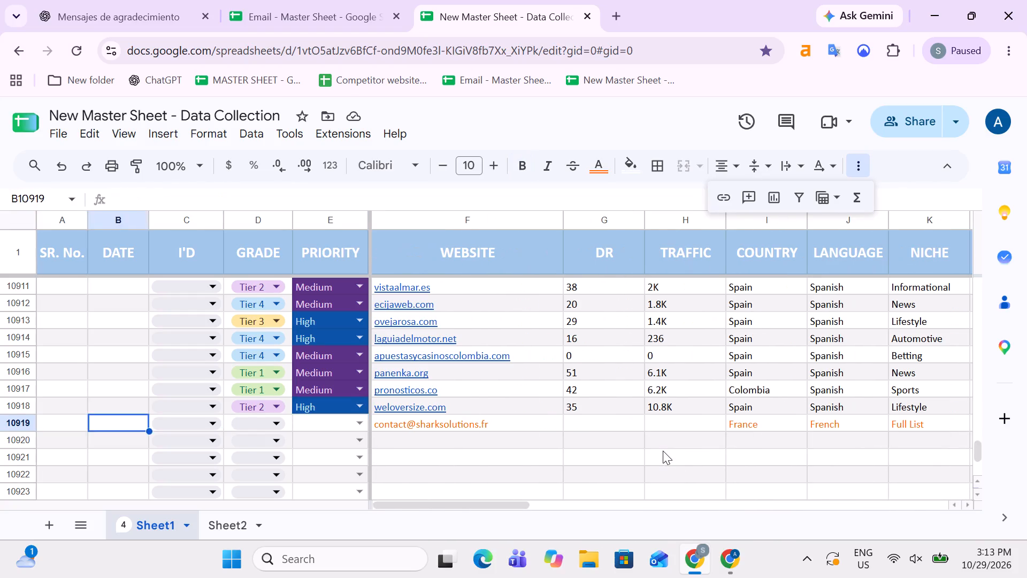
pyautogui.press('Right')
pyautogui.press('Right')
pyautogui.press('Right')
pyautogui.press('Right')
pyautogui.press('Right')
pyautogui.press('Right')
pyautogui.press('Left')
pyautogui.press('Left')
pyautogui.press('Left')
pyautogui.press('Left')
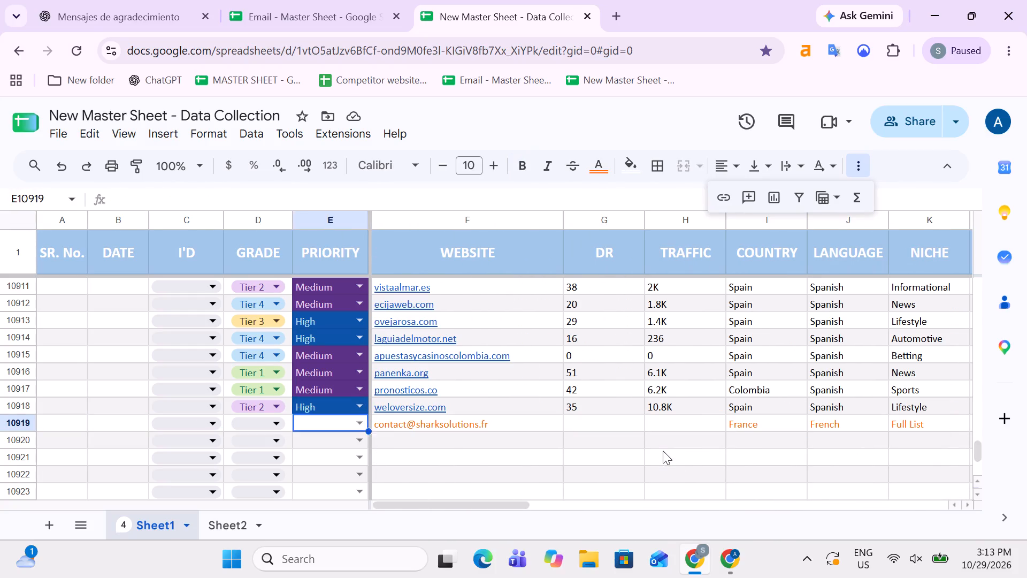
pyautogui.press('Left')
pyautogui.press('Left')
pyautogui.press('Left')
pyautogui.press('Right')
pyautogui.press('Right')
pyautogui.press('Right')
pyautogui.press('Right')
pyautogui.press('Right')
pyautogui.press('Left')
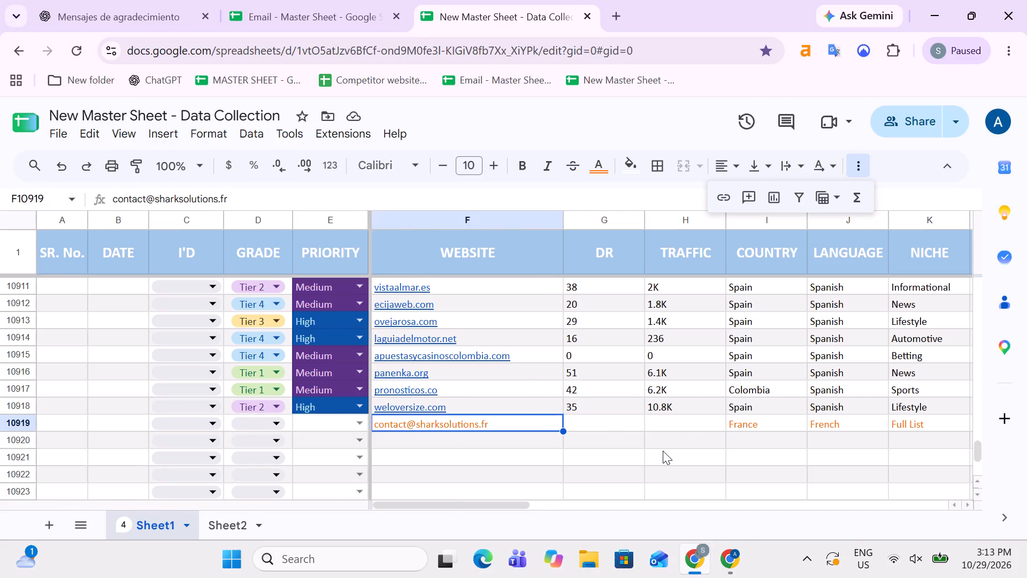
# Copy the culturasonora.es domain from its open site and enter it as the website in row 10920 of the New Master Sheet.
pyautogui.hotkey('alt', 'Tab')
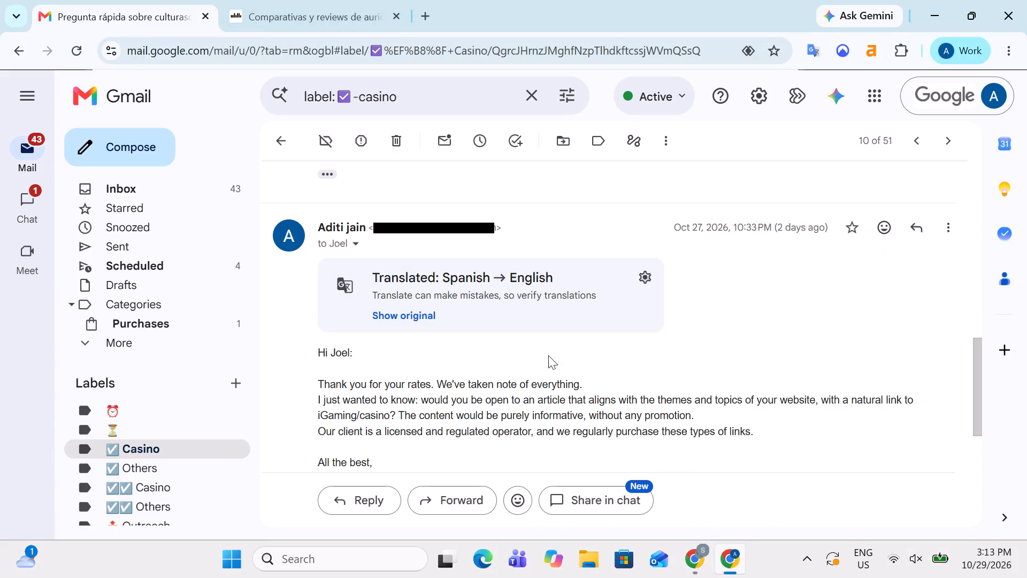
pyautogui.click(346, 0)
pyautogui.click(267, 44)
pyautogui.moveTo(267, 44); pyautogui.dragTo(226, 48)
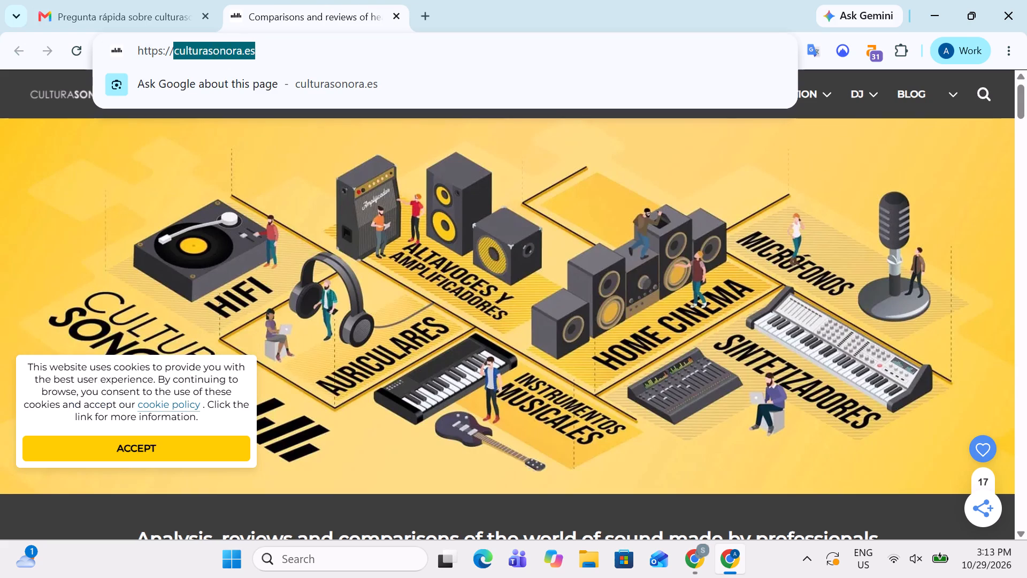
pyautogui.moveTo(226, 48); pyautogui.dragTo(225, 48)
pyautogui.hotkey('ctrl', 'c')
pyautogui.hotkey('ctrl', 'c')
pyautogui.hotkey('alt', 'Tab')
pyautogui.press('Down')
pyautogui.press('Return')
pyautogui.hotkey('ctrl', 'v')
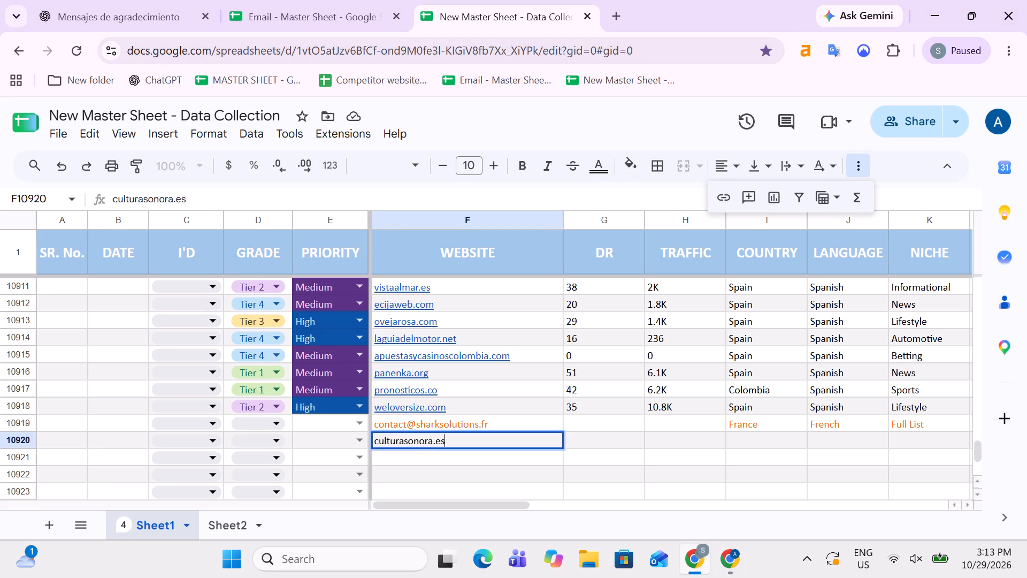
pyautogui.press('Tab')
# Go back to the culturasonora.es site, accept its cookie notice and skim the homepage content.
pyautogui.hotkey('alt', 'Tab')
pyautogui.scroll(-6, 316, 188)
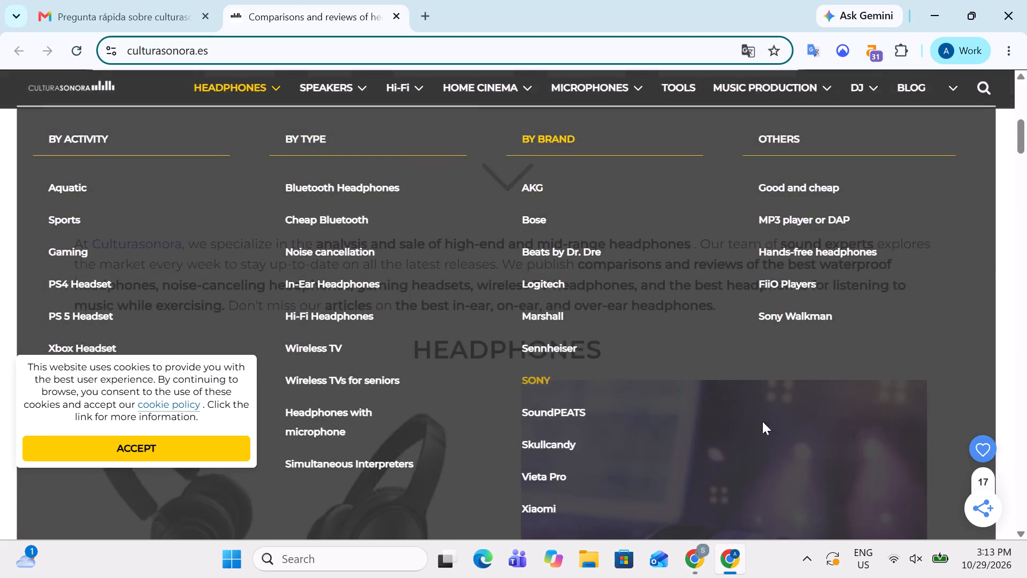
pyautogui.scroll(-1, 839, 424)
pyautogui.scroll(-4, 384, 484)
pyautogui.click(99, 452)
pyautogui.scroll(-4, 654, 336)
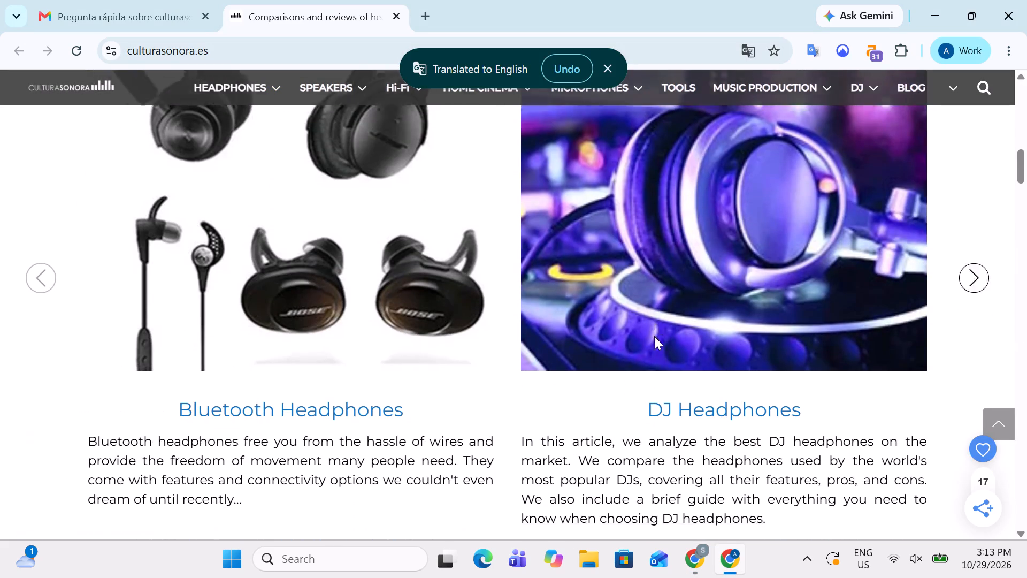
pyautogui.scroll(-4, 654, 336)
pyautogui.scroll(20, 654, 336)
pyautogui.scroll(3, 654, 336)
# Check culturasonora.es's SEO metrics and record DR 31, traffic 1.1K, country Spain and language Spanish in row 10920.
pyautogui.click(875, 48)
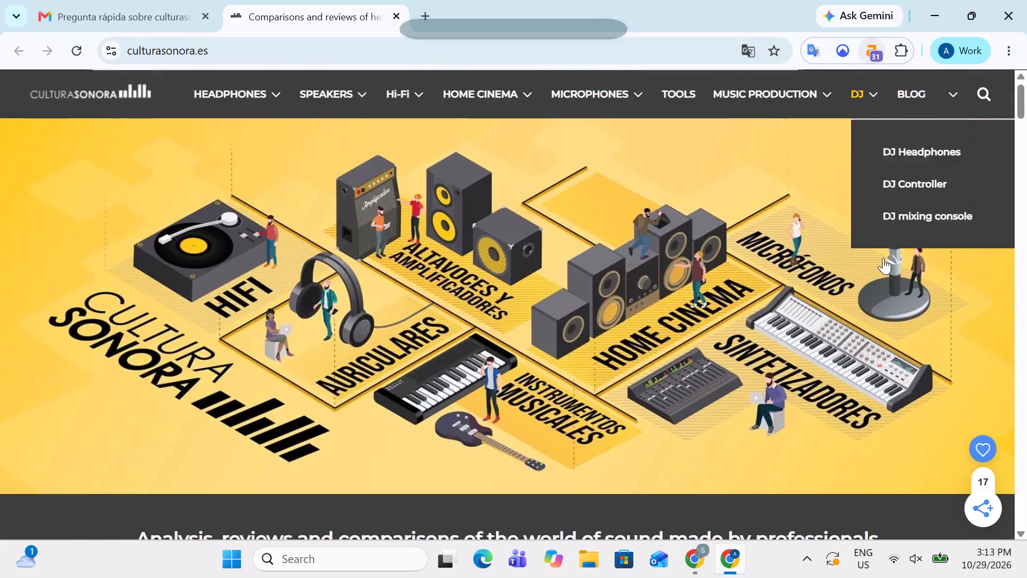
pyautogui.hotkey('alt', 'Tab')
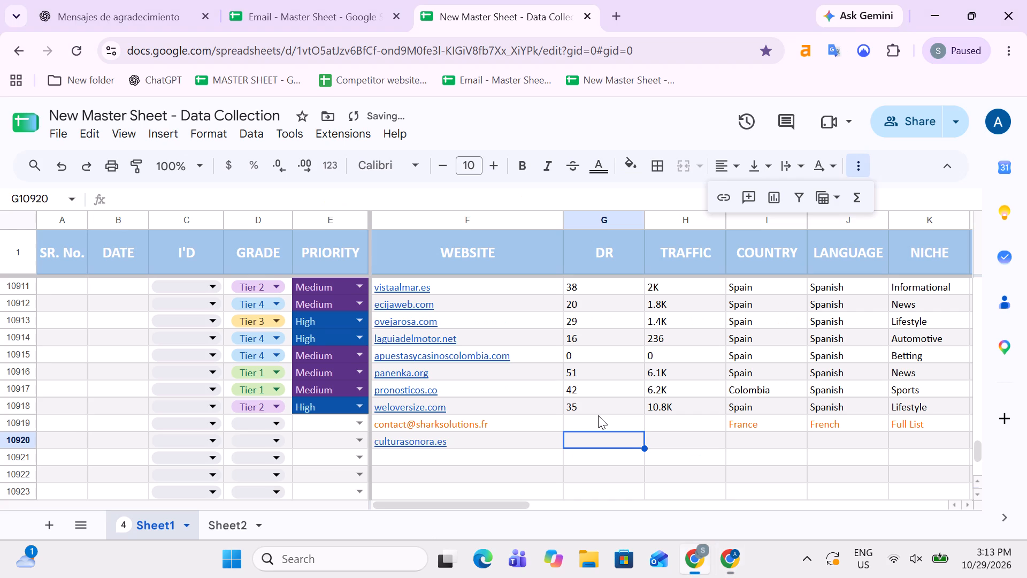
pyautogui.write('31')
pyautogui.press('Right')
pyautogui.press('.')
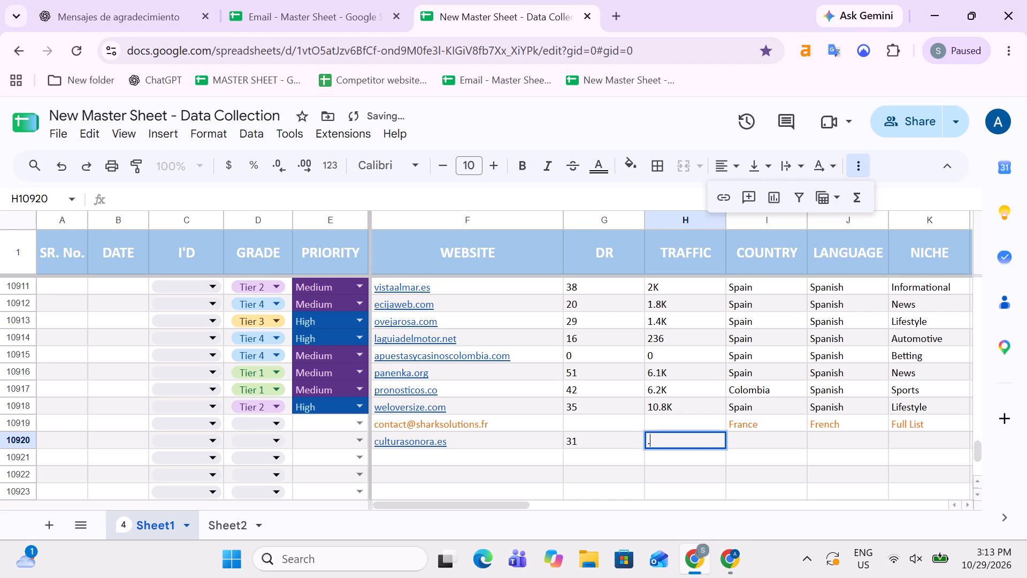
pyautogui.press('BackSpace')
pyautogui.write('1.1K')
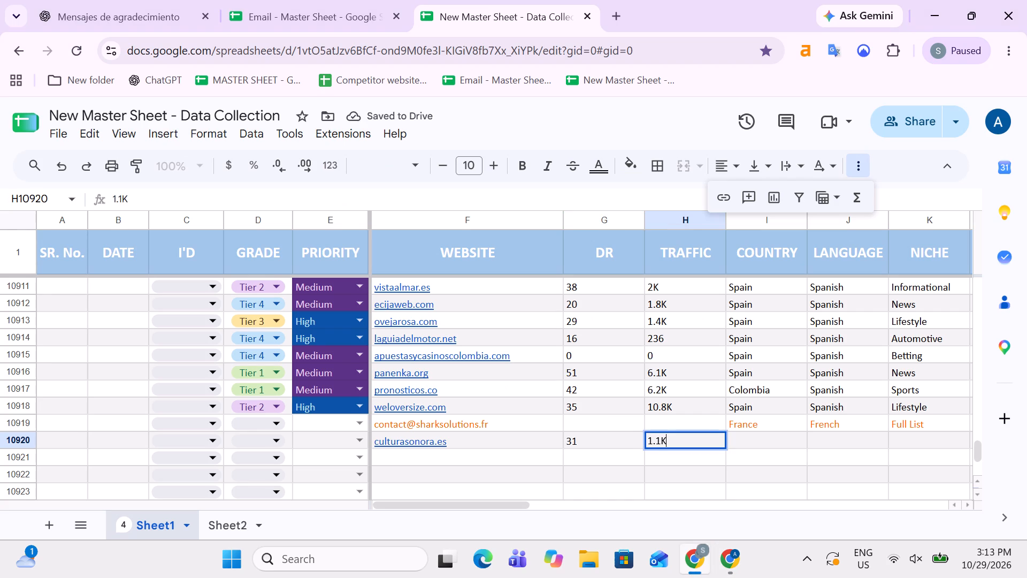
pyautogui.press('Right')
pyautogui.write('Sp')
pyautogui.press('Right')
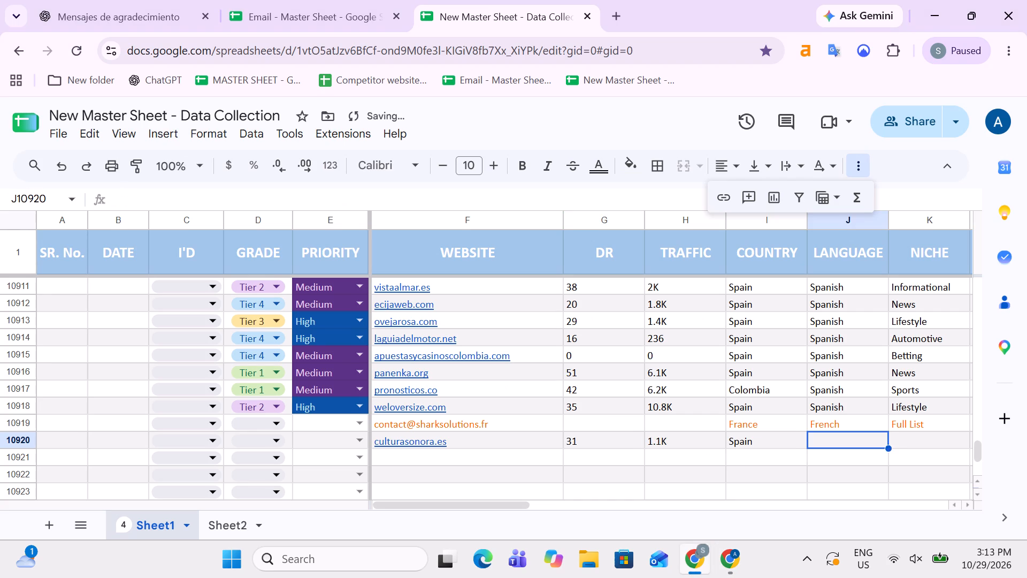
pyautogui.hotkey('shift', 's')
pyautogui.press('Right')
# Look through the culturasonora.es homepage sections to determine the site's niche.
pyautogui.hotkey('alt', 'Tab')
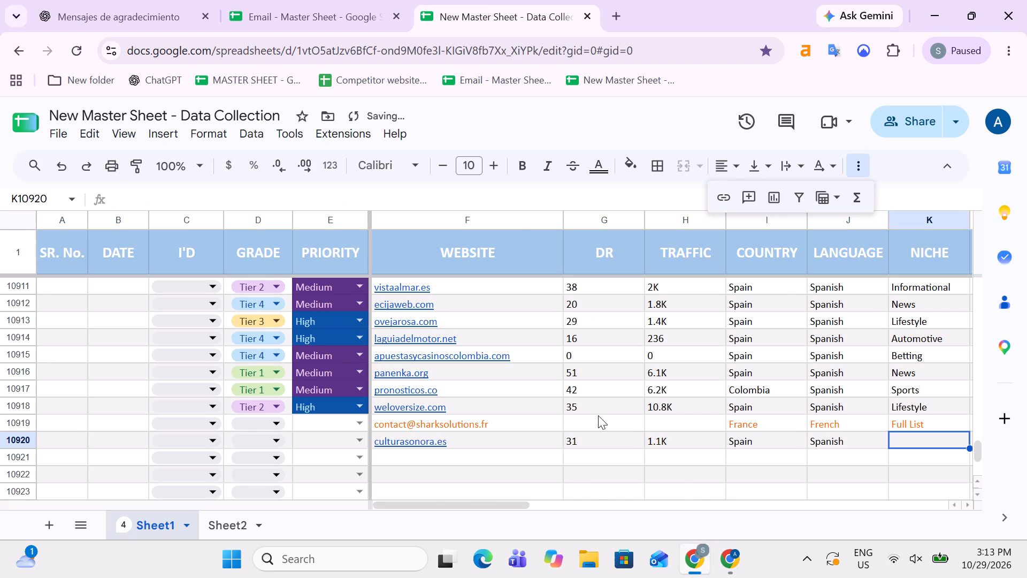
pyautogui.click(0, 499)
pyautogui.scroll(-13, 235, 424)
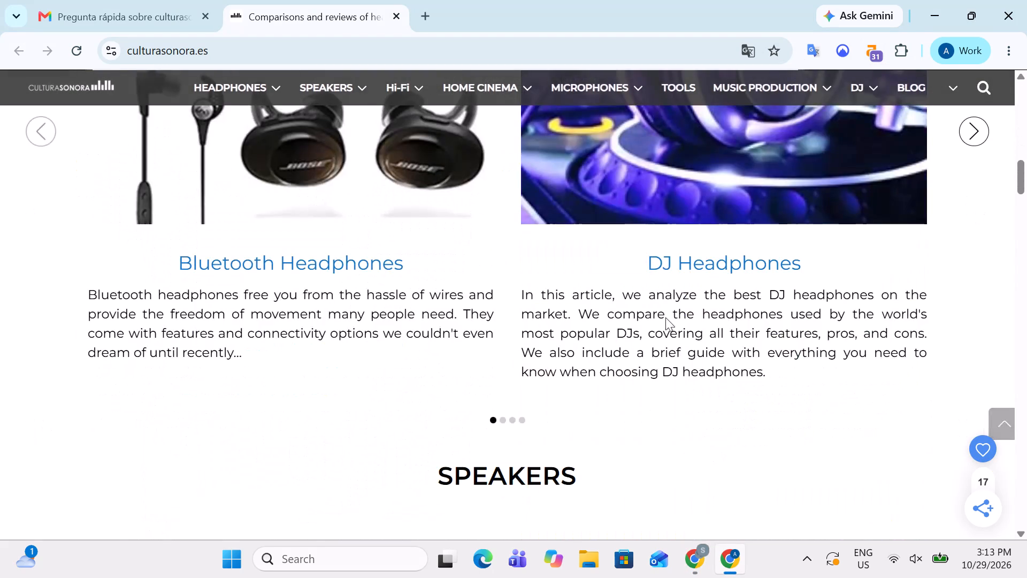
pyautogui.scroll(-18, 758, 309)
pyautogui.scroll(-6, 795, 338)
pyautogui.scroll(7, 795, 341)
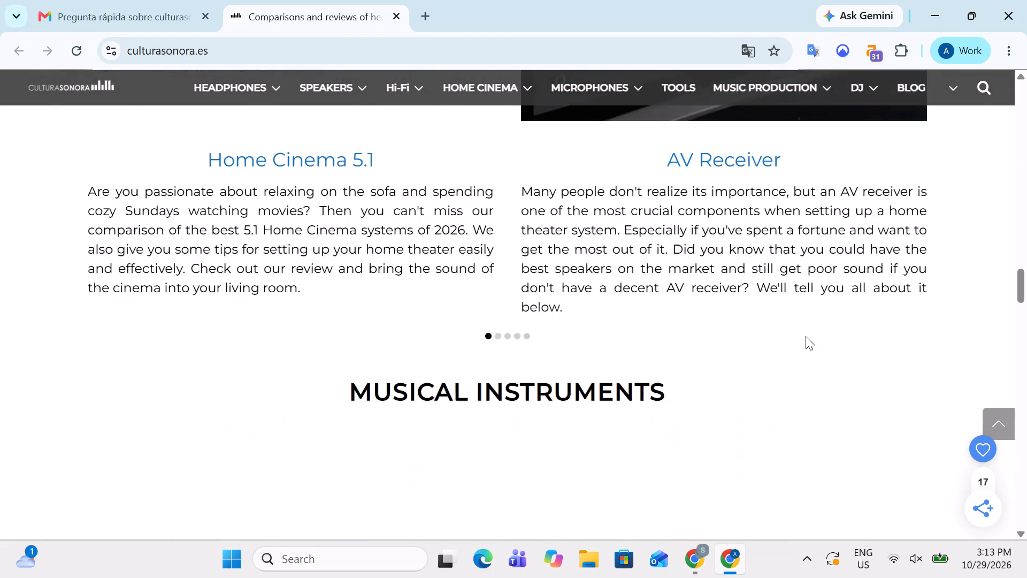
pyautogui.scroll(20, 806, 336)
pyautogui.scroll(20, 806, 336)
pyautogui.scroll(7, 806, 336)
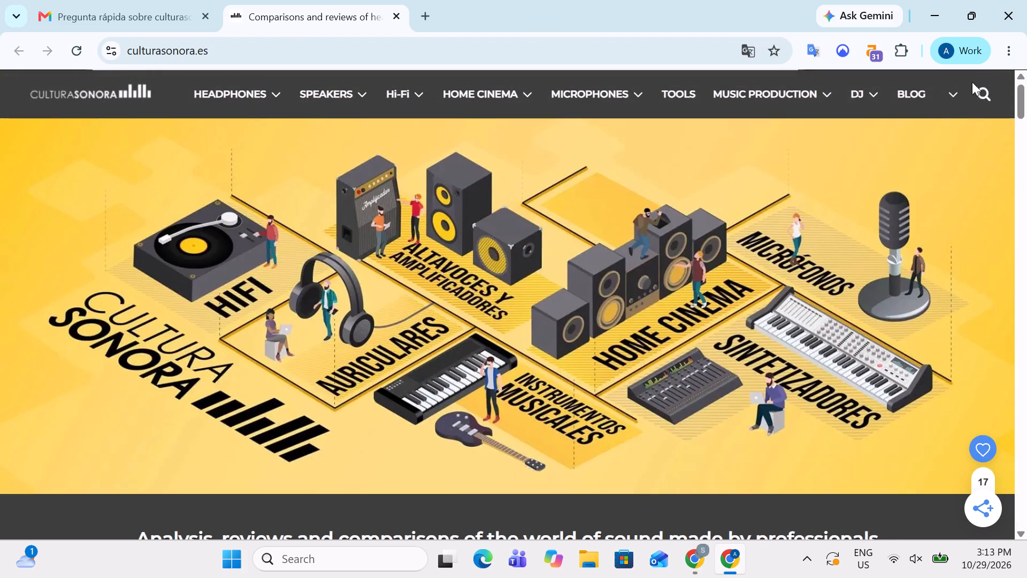
# Search the culturasonora.es site for casino777.
pyautogui.click(993, 87)
pyautogui.click(977, 98)
pyautogui.click(716, 92)
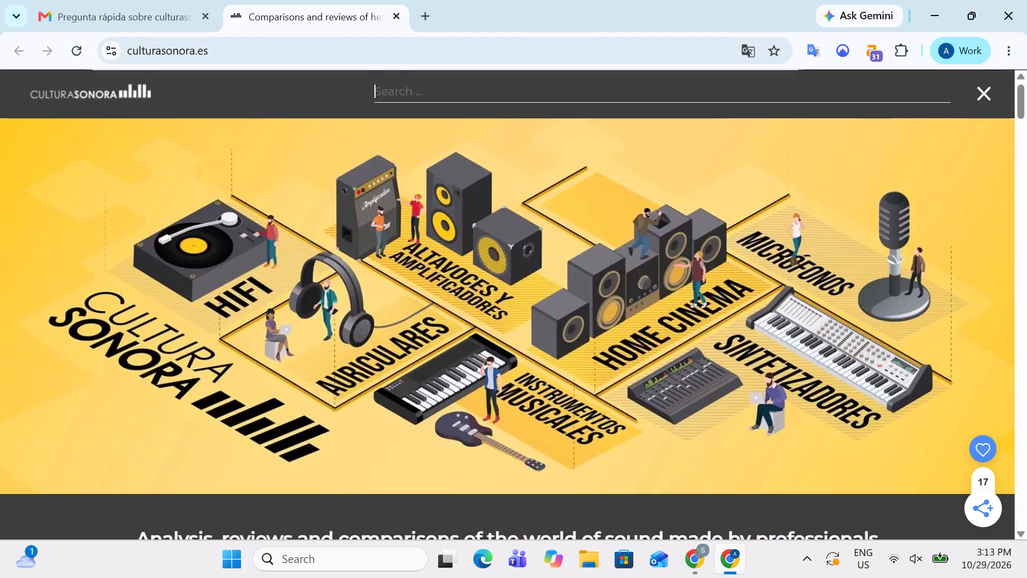
pyautogui.click(483, 155)
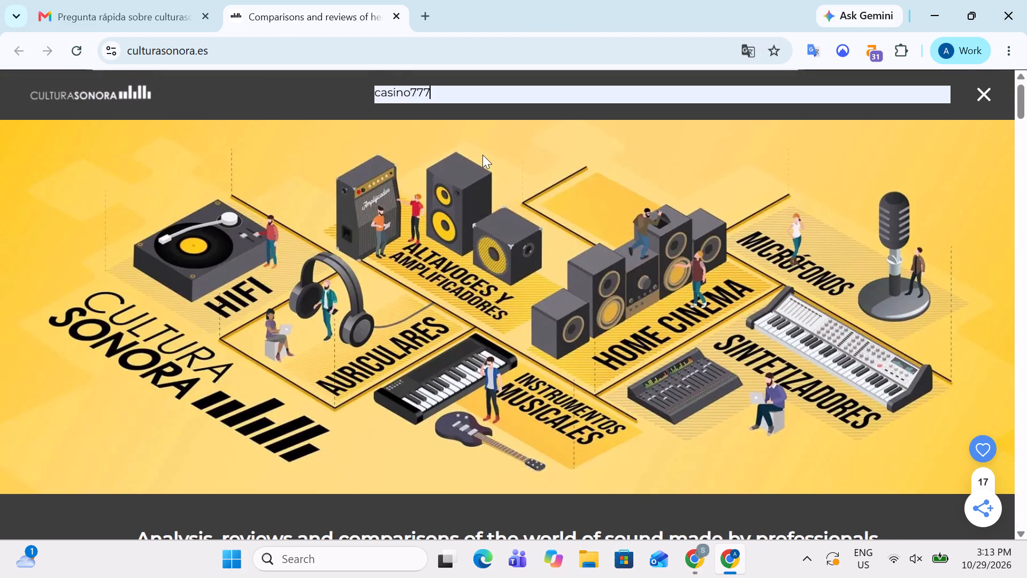
pyautogui.press('Return')
# Review the publisher's replies in the culturasonora.es email thread, and return to the site to check on the search.
pyautogui.click(193, 0)
pyautogui.scroll(4, 538, 296)
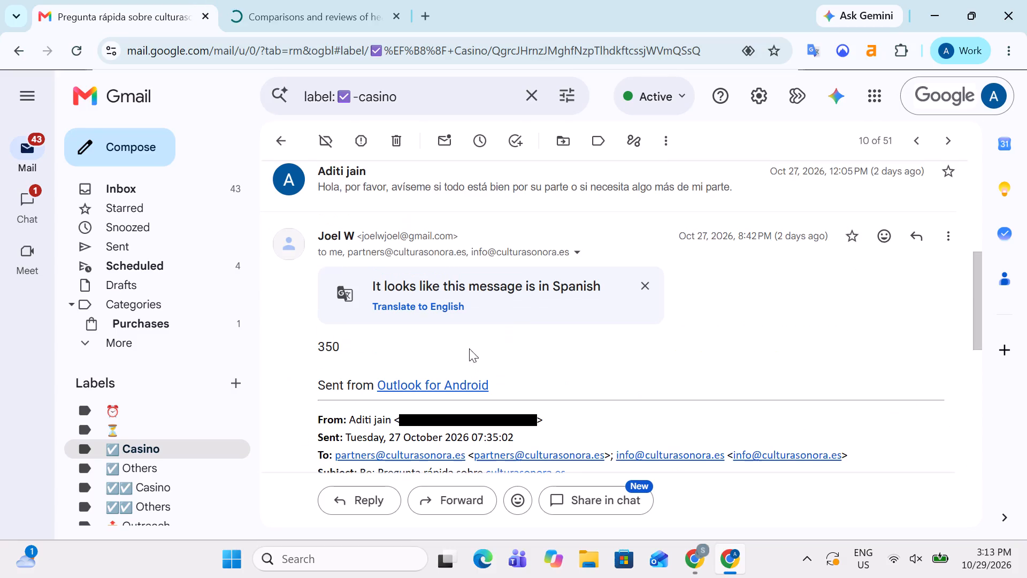
pyautogui.scroll(-8, 454, 361)
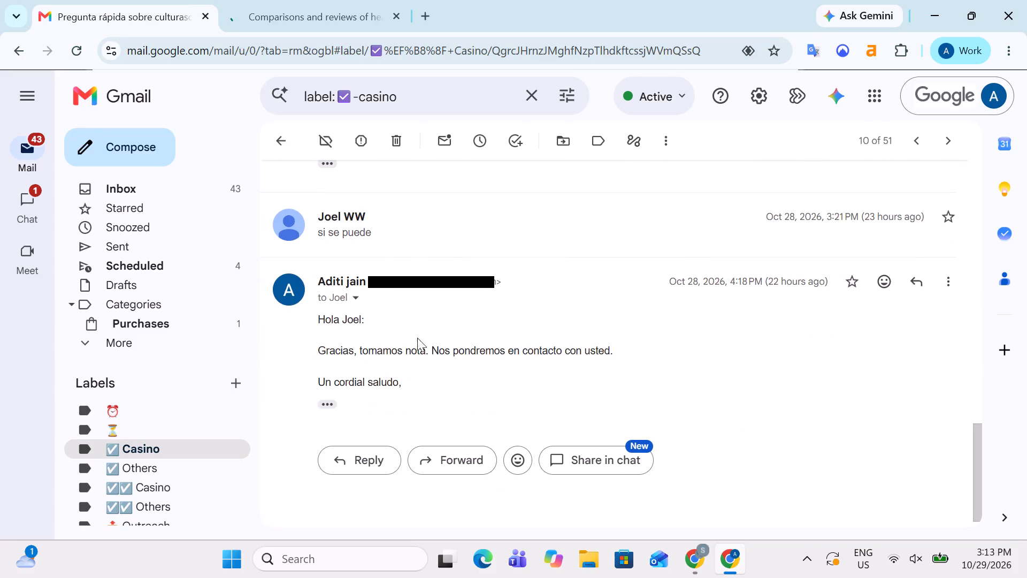
pyautogui.scroll(3, 441, 249)
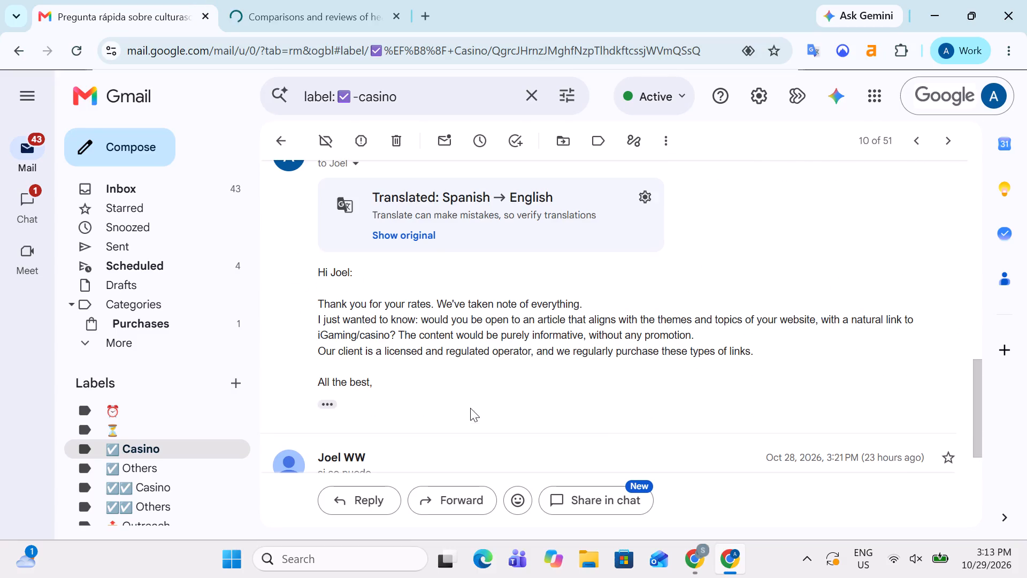
pyautogui.click(311, 0)
pyautogui.scroll(-6, 312, 295)
pyautogui.scroll(3, 323, 330)
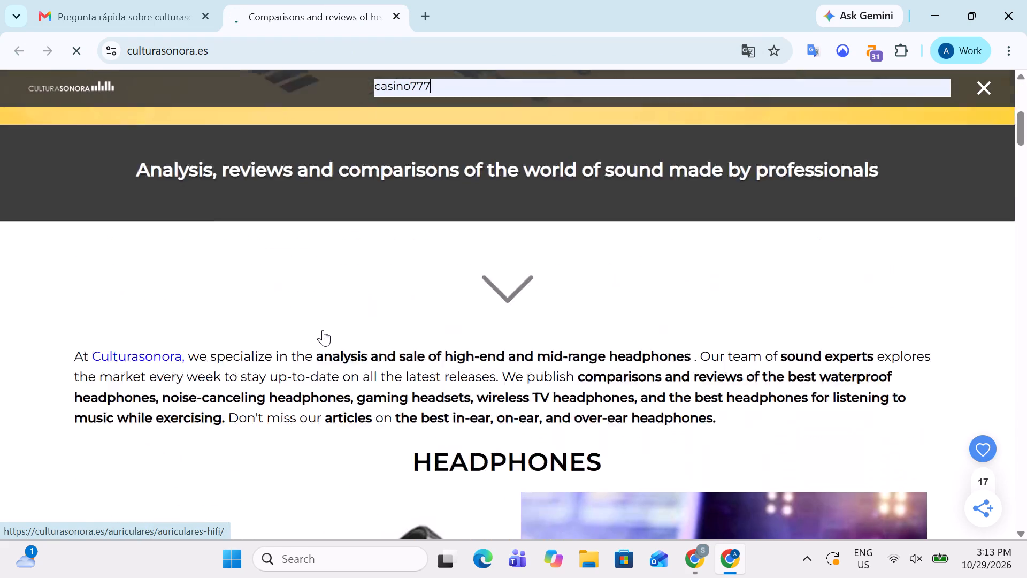
pyautogui.scroll(1, 323, 330)
# Set the niche of culturasonora.es in row 10920 to Entertainment.
pyautogui.hotkey('alt', 'Tab')
pyautogui.press('Right')
pyautogui.press('Left')
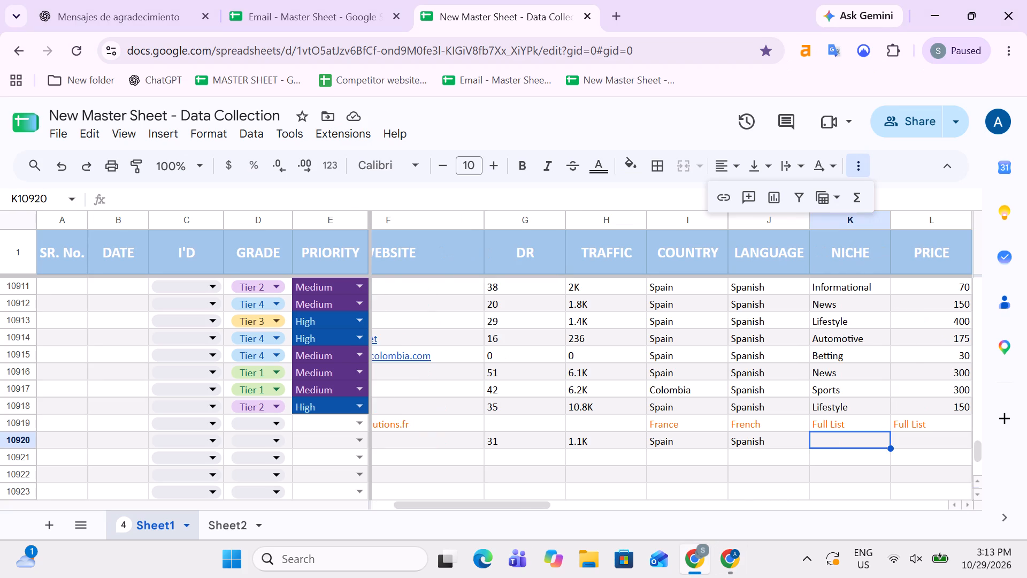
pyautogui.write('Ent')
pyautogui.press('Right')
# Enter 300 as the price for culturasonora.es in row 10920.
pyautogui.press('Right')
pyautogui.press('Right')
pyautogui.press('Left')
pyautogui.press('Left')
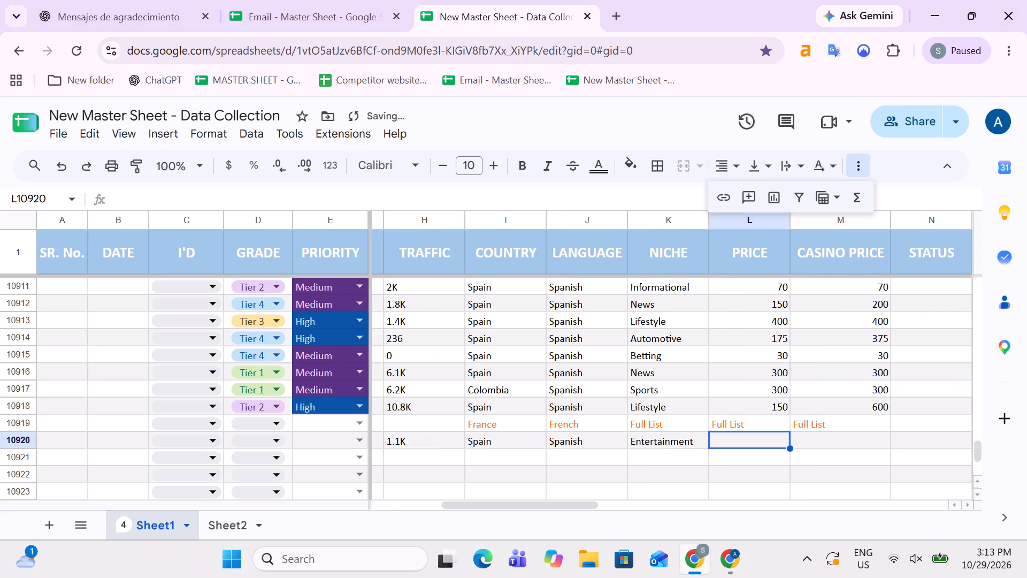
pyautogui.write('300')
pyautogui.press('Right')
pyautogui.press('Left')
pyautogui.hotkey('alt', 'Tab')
pyautogui.scroll(2, 416, 265)
pyautogui.click(395, 12)
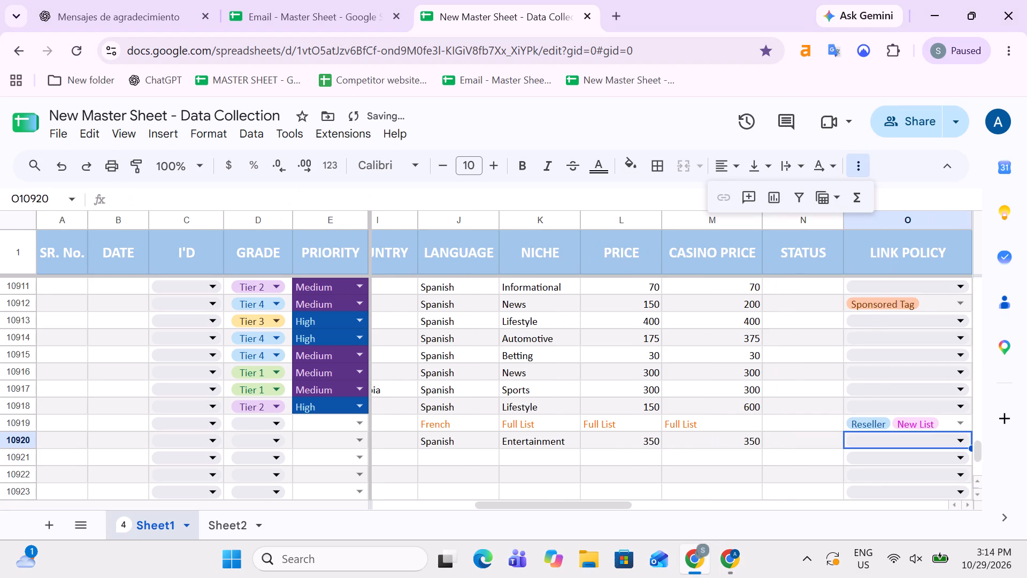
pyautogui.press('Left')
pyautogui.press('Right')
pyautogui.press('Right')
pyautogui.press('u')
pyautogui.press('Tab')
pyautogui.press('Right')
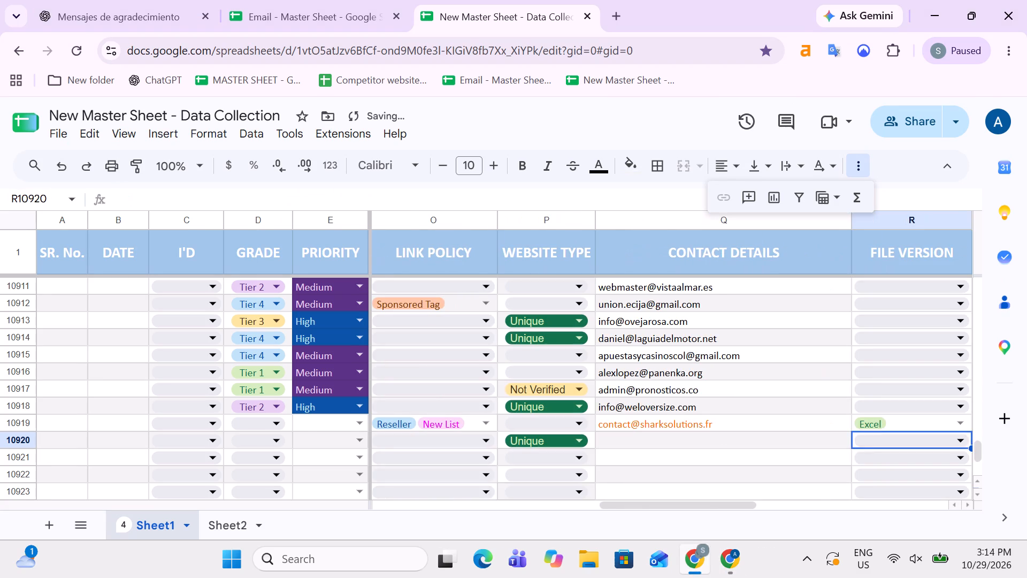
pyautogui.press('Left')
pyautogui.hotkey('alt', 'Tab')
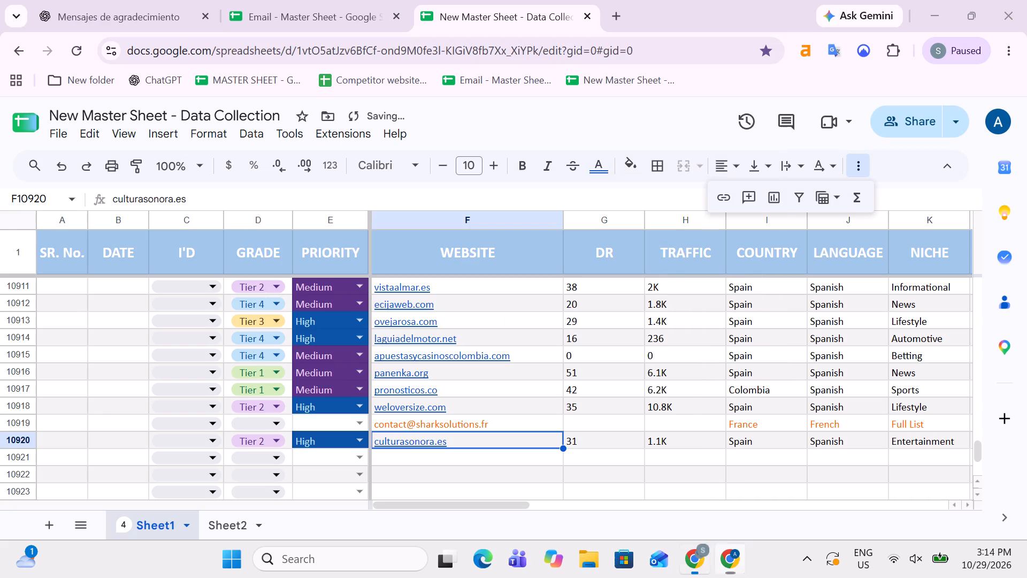
pyautogui.press('Down')
pyautogui.press('Return')
pyautogui.hotkey('ctrl', 'v')
pyautogui.press('BackSpace')
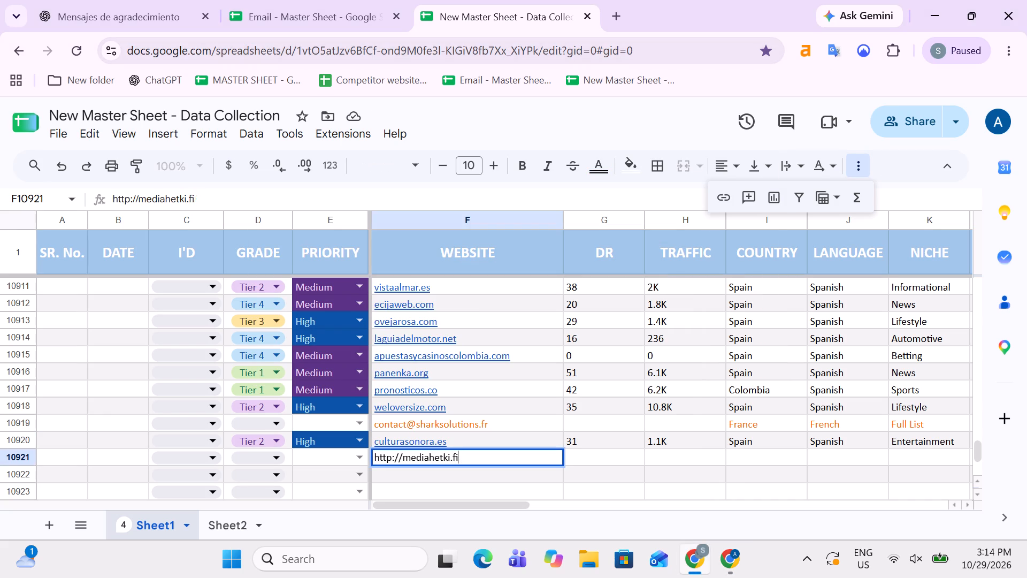
pyautogui.press('BackSpace')
pyautogui.press('i')
pyautogui.press('Left')
pyautogui.press('Left')
pyautogui.press('Left')
pyautogui.press('Left')
pyautogui.press('Left')
pyautogui.press('Left')
pyautogui.press('Left')
pyautogui.press('Left')
pyautogui.press('Left')
pyautogui.press('Left')
pyautogui.press('Left')
pyautogui.press('Left')
pyautogui.press('Left')
pyautogui.press('Left')
pyautogui.press('Right')
pyautogui.press('BackSpace')
pyautogui.press('BackSpace')
pyautogui.press('BackSpace')
pyautogui.press('BackSpace')
pyautogui.press('BackSpace')
pyautogui.press('BackSpace')
pyautogui.press('BackSpace')
pyautogui.press('BackSpace')
pyautogui.press('BackSpace')
pyautogui.press('BackSpace')
pyautogui.press('BackSpace')
pyautogui.press('BackSpace')
pyautogui.press('BackSpace')
pyautogui.press('BackSpace')
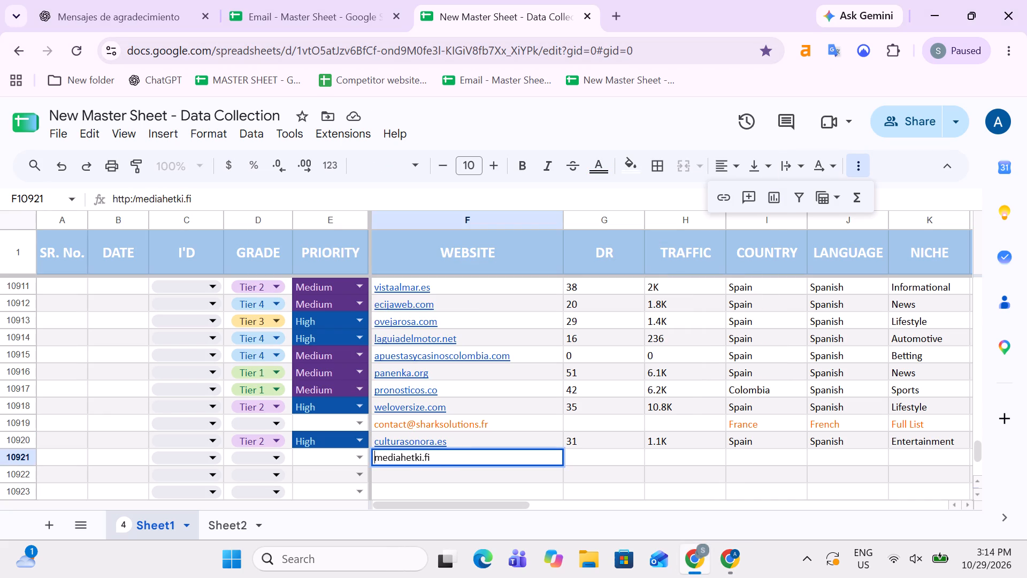
pyautogui.press('Tab')
pyautogui.press('Right')
pyautogui.press('Left')
pyautogui.press('Left')
pyautogui.press('Right')
pyautogui.hotkey('alt', 'Tab')
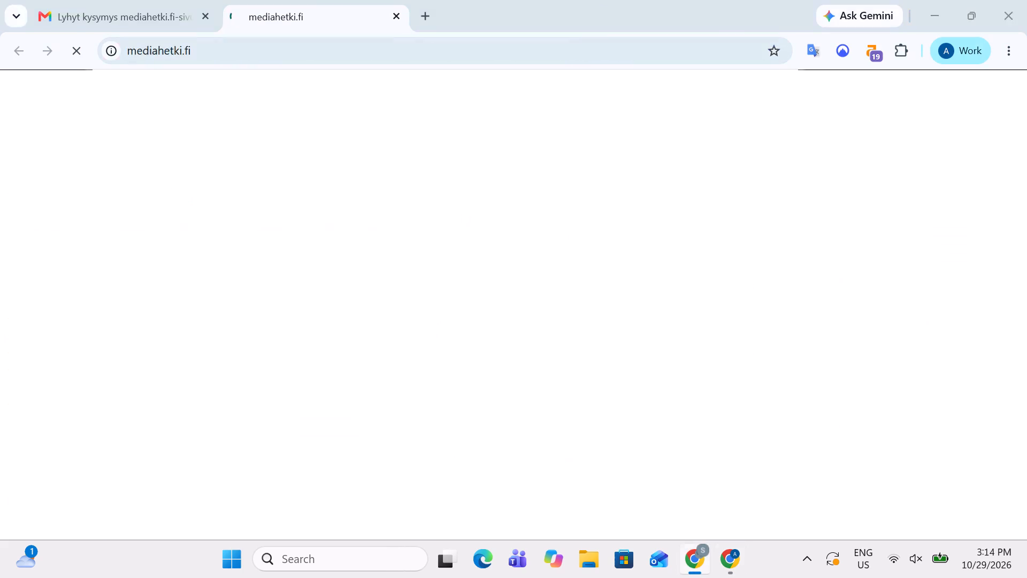
# Look up mediahetki.fi's Ahrefs metrics and fill row 10921 with DR 19, traffic 132, country Finland, language Finnish and niche News.
pyautogui.click(870, 55)
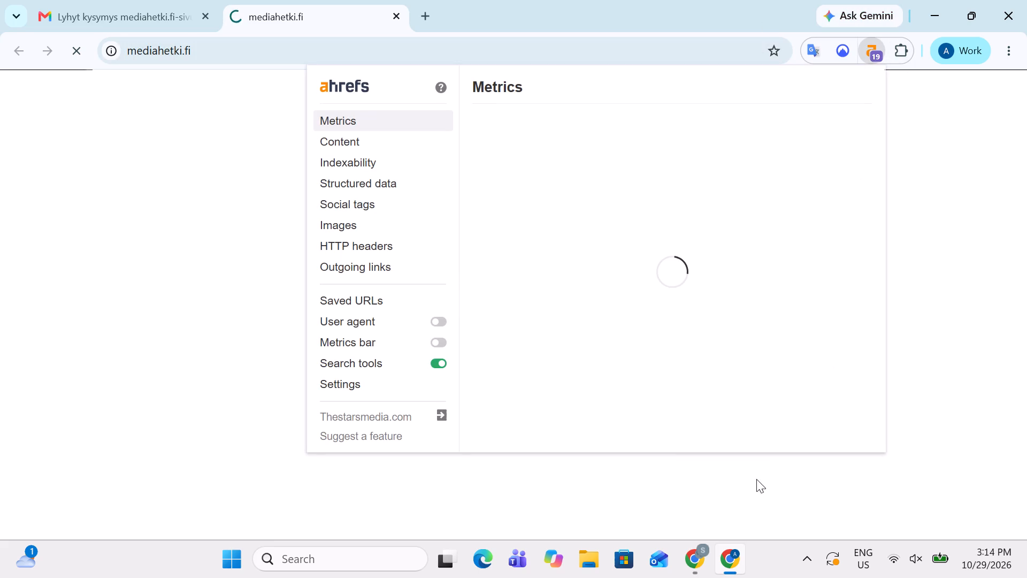
pyautogui.hotkey('alt', 'Tab')
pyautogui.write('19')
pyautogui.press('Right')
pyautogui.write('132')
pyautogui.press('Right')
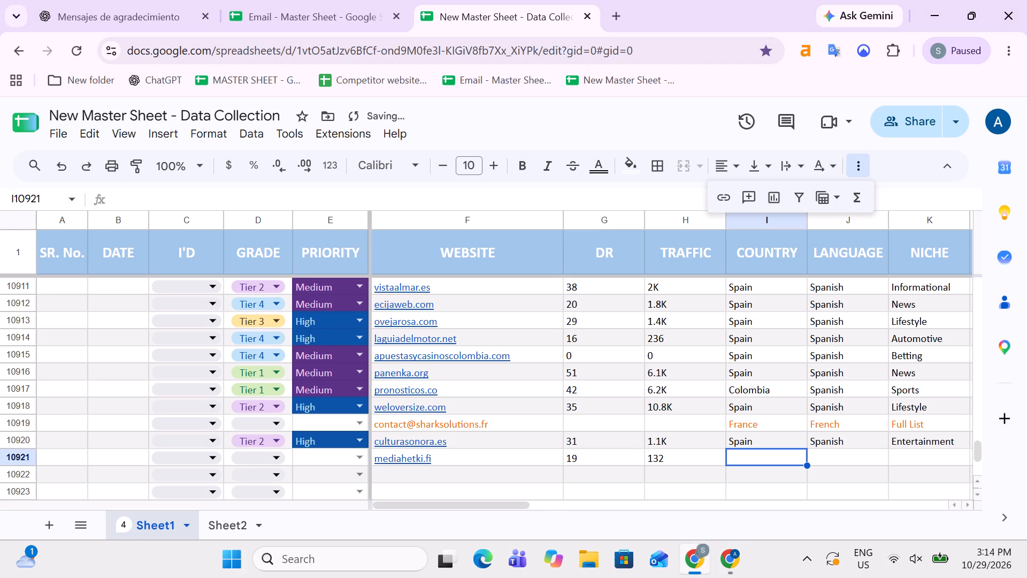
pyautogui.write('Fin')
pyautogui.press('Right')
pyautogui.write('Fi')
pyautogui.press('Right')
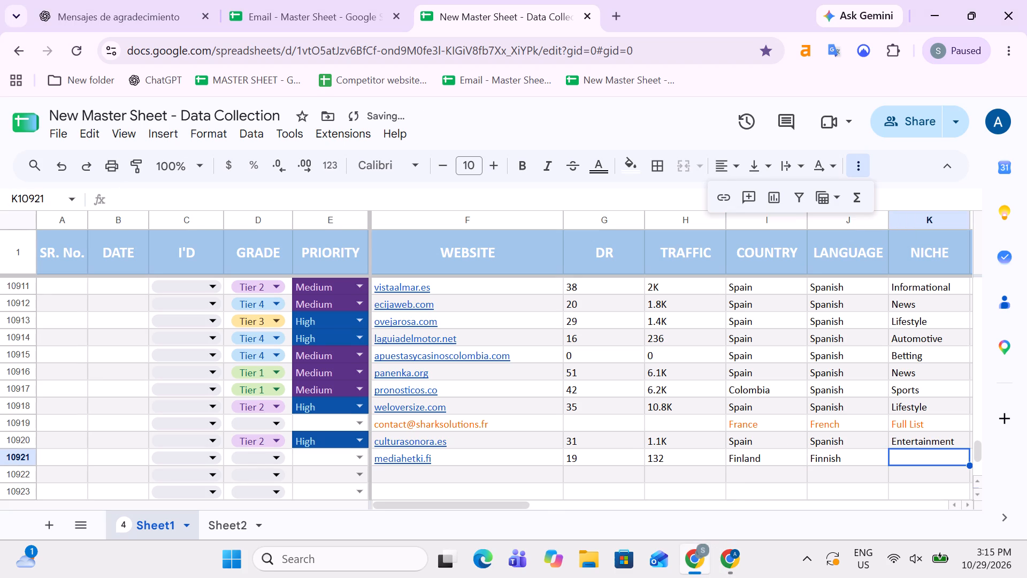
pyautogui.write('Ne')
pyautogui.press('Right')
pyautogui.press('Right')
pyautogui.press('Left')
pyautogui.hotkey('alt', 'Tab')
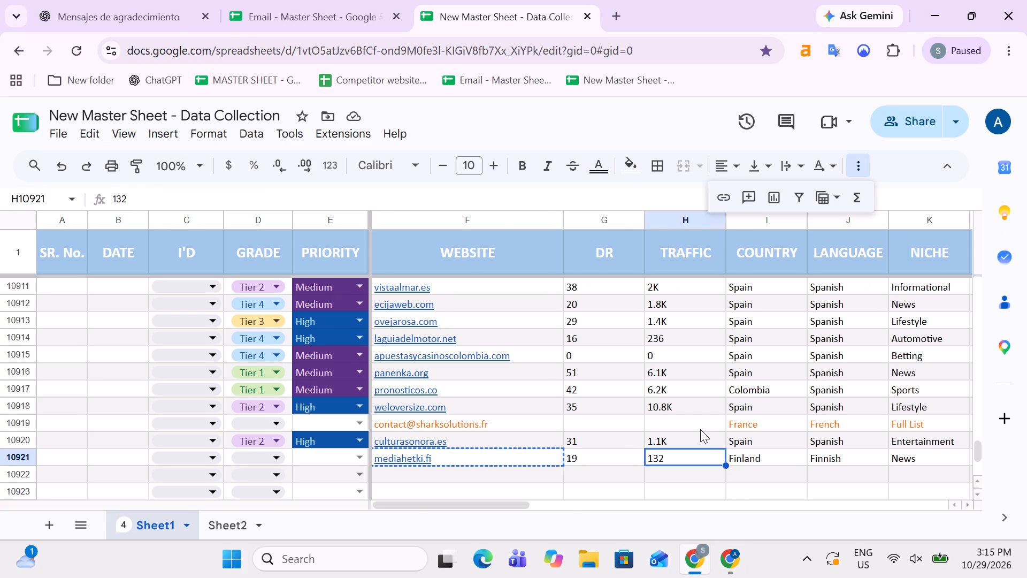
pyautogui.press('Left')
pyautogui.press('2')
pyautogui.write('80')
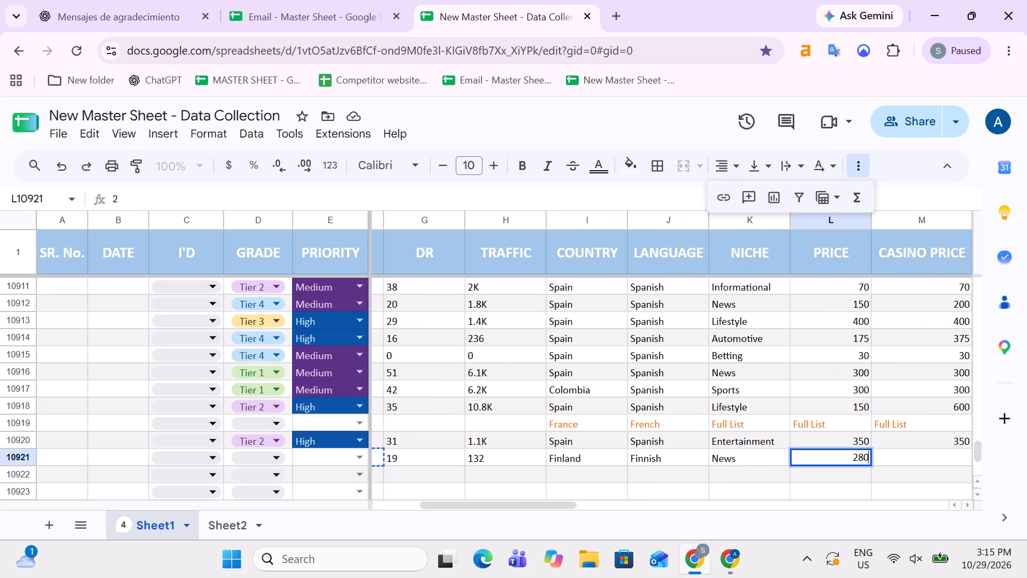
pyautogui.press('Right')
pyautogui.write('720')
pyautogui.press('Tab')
# Set mediahetki.fi's website type to Not Verified.
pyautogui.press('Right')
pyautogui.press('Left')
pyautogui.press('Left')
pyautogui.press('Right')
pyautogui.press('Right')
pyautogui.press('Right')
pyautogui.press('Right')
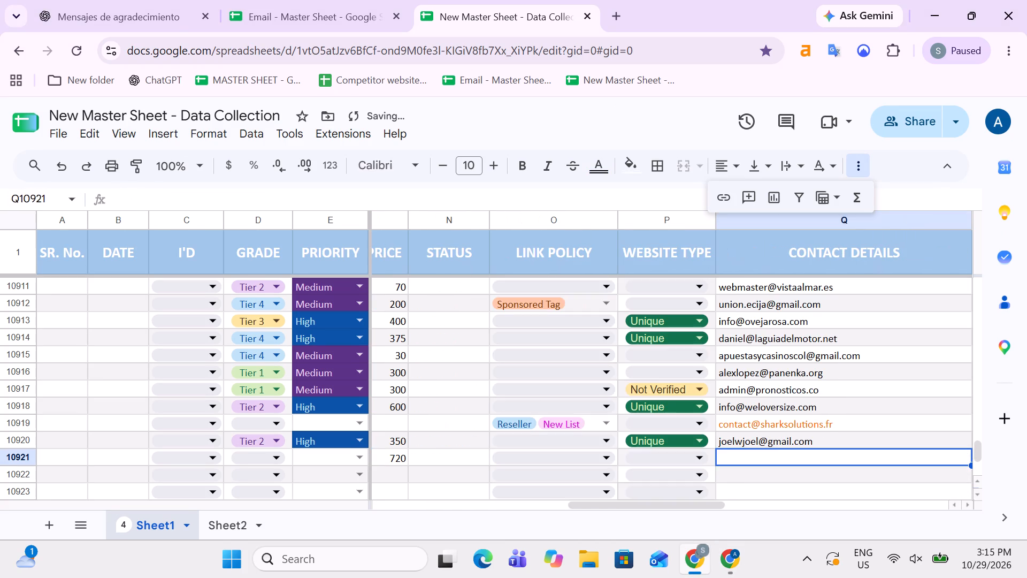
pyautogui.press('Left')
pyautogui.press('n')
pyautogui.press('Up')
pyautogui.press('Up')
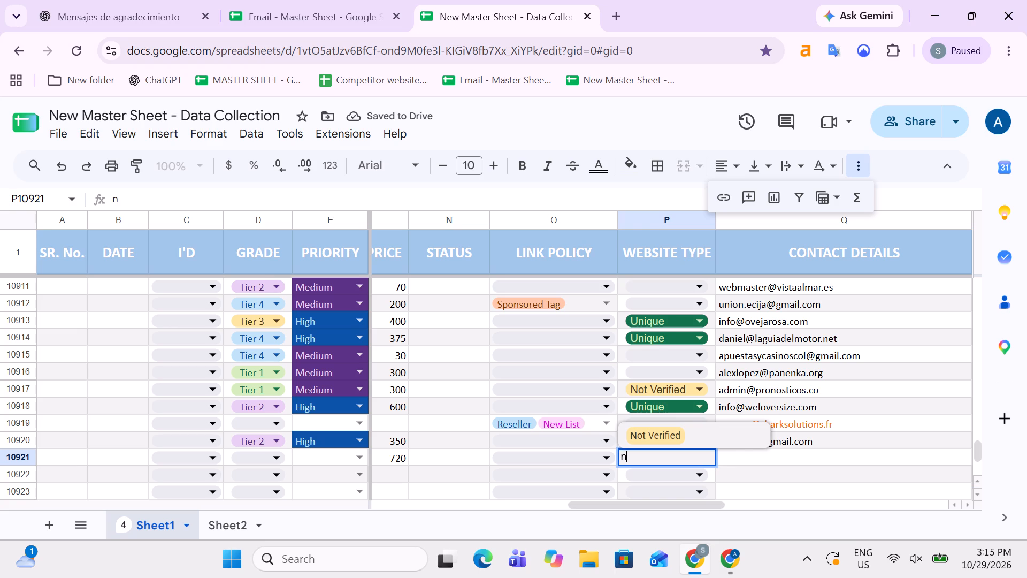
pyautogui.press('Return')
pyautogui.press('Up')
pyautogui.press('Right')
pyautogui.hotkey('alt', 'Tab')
pyautogui.click(644, 302)
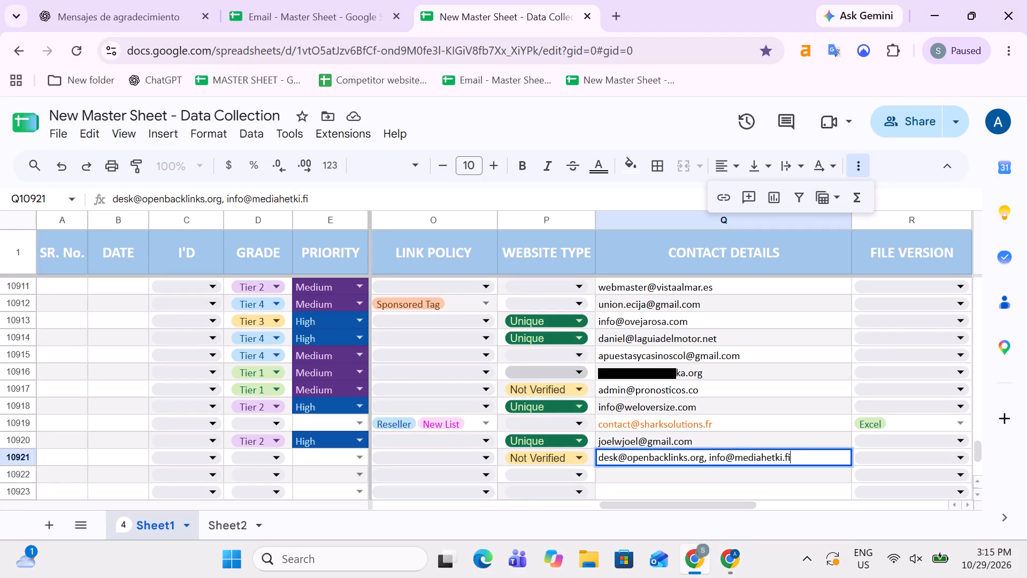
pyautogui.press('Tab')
# Set mediahetki.fi's priority to Medium in row 10921.
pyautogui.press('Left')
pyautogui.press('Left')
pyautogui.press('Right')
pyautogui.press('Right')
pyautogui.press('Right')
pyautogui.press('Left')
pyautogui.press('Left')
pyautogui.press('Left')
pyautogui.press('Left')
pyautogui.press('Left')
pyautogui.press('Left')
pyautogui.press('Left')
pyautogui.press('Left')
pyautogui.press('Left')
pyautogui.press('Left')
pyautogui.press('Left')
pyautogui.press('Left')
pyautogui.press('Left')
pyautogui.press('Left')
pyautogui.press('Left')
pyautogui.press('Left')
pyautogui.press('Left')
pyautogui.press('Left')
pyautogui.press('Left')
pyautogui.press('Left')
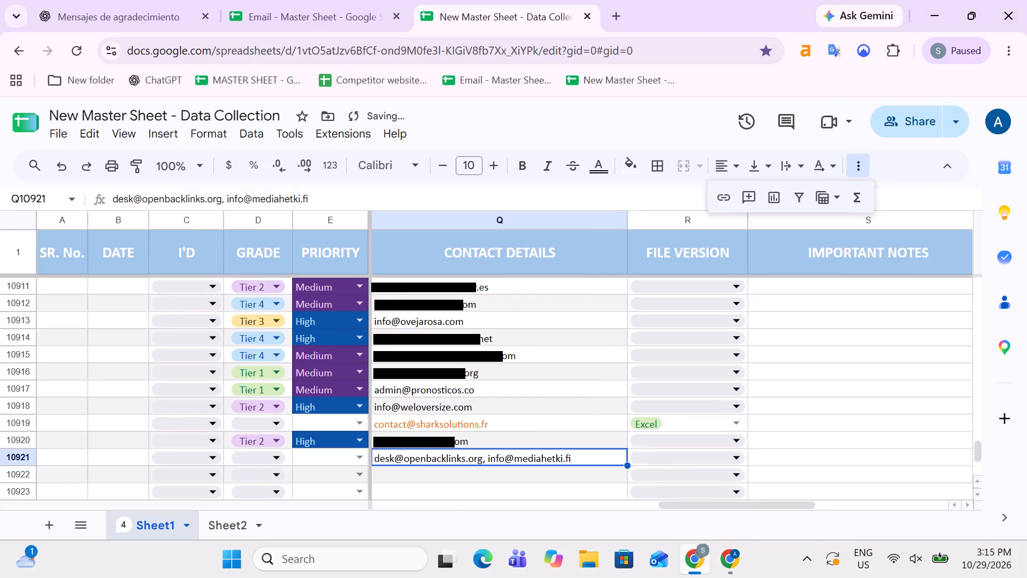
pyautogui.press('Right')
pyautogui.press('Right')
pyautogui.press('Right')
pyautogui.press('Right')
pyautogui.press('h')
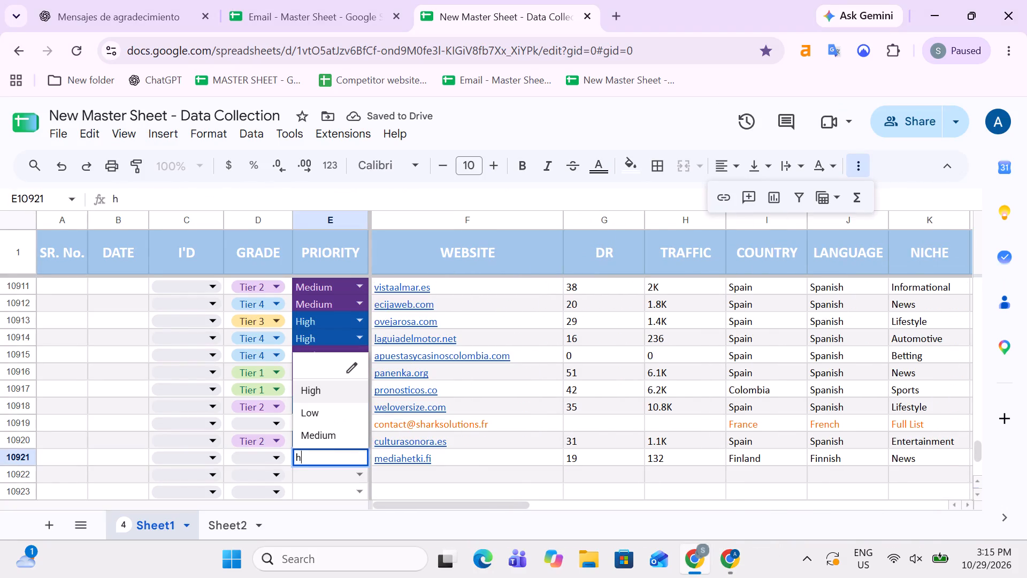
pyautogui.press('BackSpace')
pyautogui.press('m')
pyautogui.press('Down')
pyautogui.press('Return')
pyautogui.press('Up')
# Grade mediahetki.fi as Tier 4.
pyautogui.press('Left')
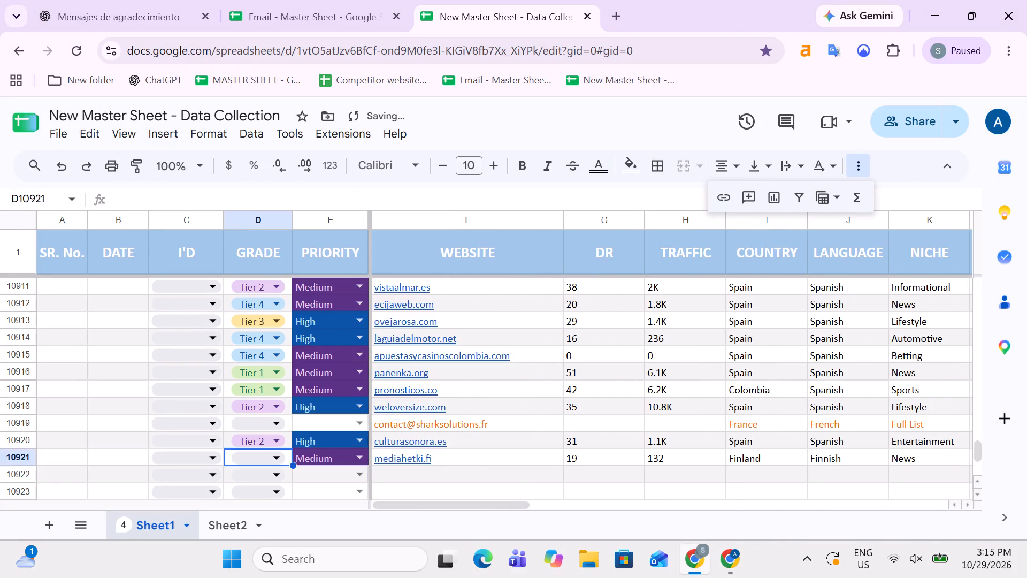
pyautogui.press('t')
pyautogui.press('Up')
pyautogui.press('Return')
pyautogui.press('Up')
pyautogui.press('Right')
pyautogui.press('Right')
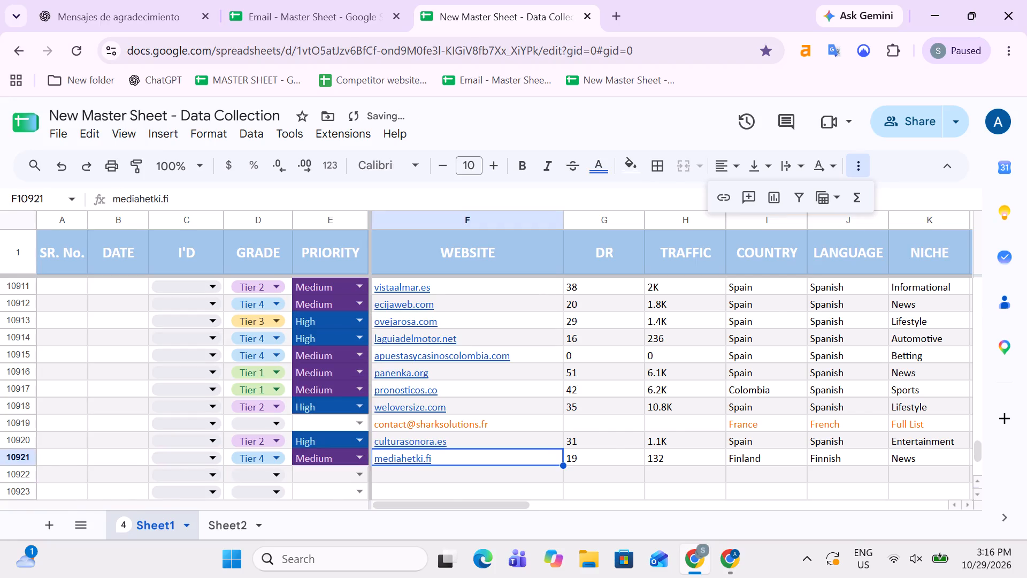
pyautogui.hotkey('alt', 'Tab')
pyautogui.scroll(6, 553, 320)
pyautogui.click(595, 144)
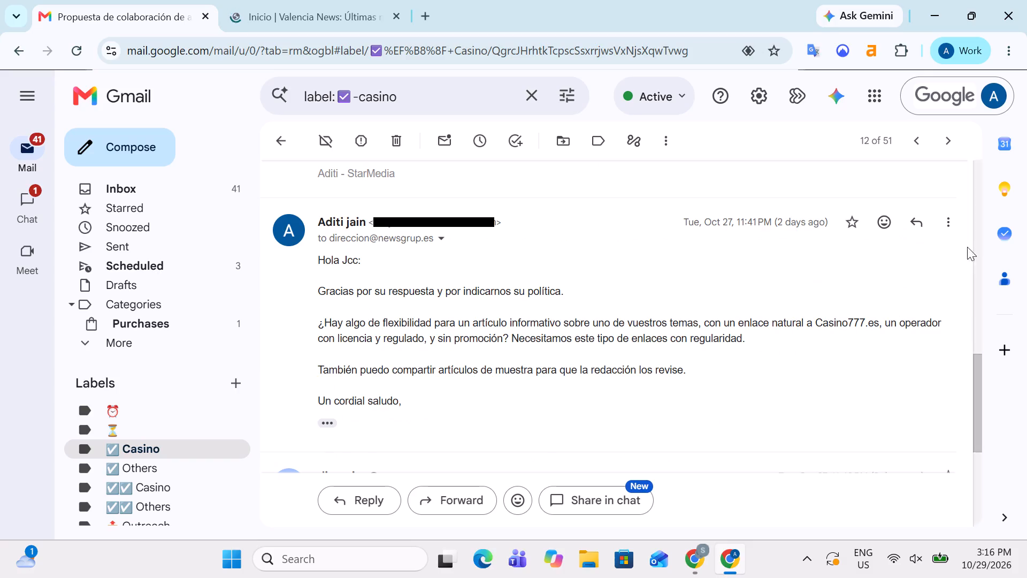
# Translate the Oct 27, 11:41 PM message about a Casino777.es link in the Valencia News thread into English.
pyautogui.click(946, 222)
pyautogui.scroll(-4, 886, 316)
pyautogui.click(809, 375)
pyautogui.scroll(-1, 642, 330)
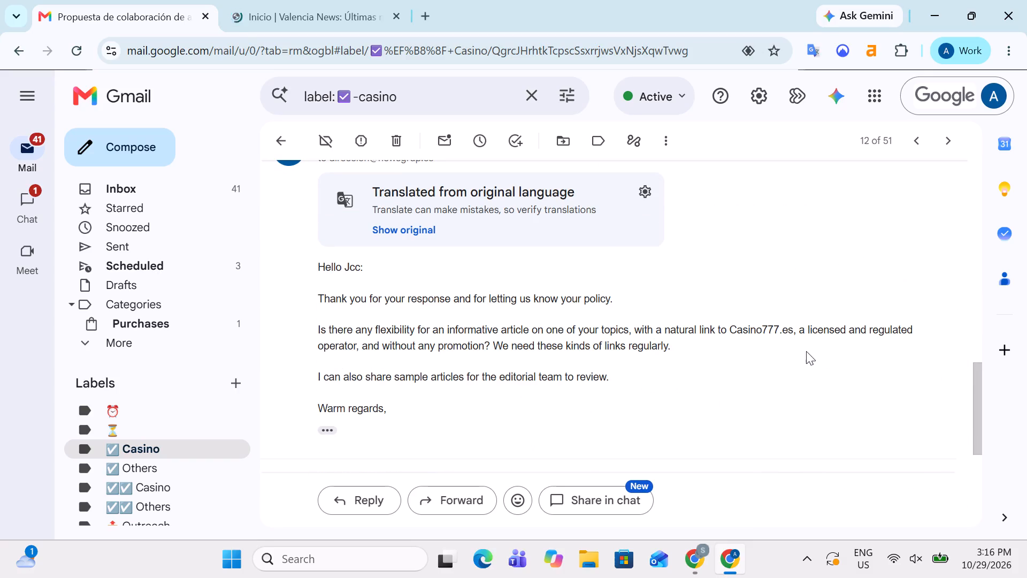
# Open Valencia News' 11:48 PM reply in the thread, translate it into English and read its casino pricing answer.
pyautogui.scroll(-2, 806, 352)
pyautogui.scroll(-1, 607, 314)
pyautogui.click(459, 265)
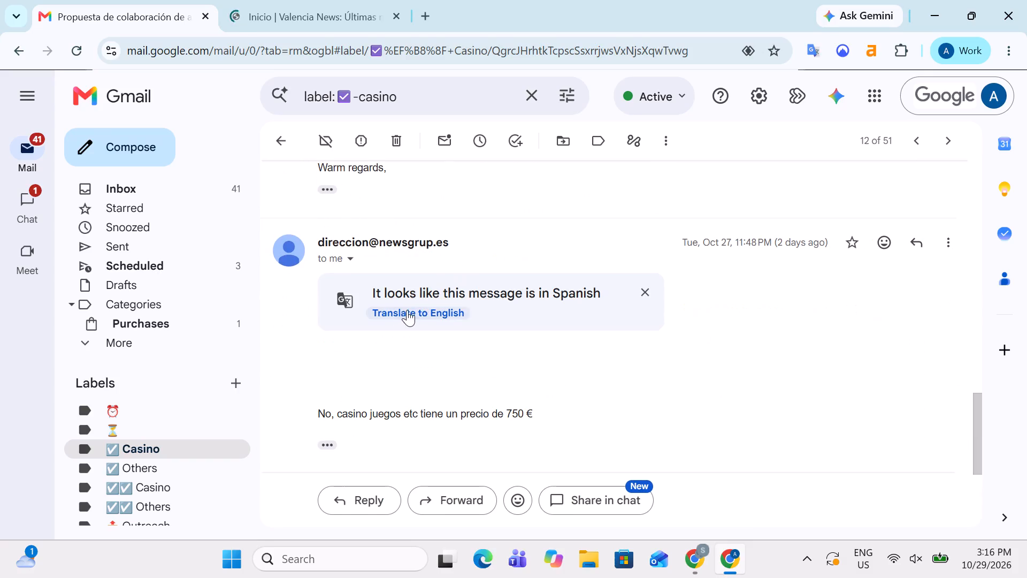
pyautogui.click(407, 310)
pyautogui.scroll(-1, 479, 337)
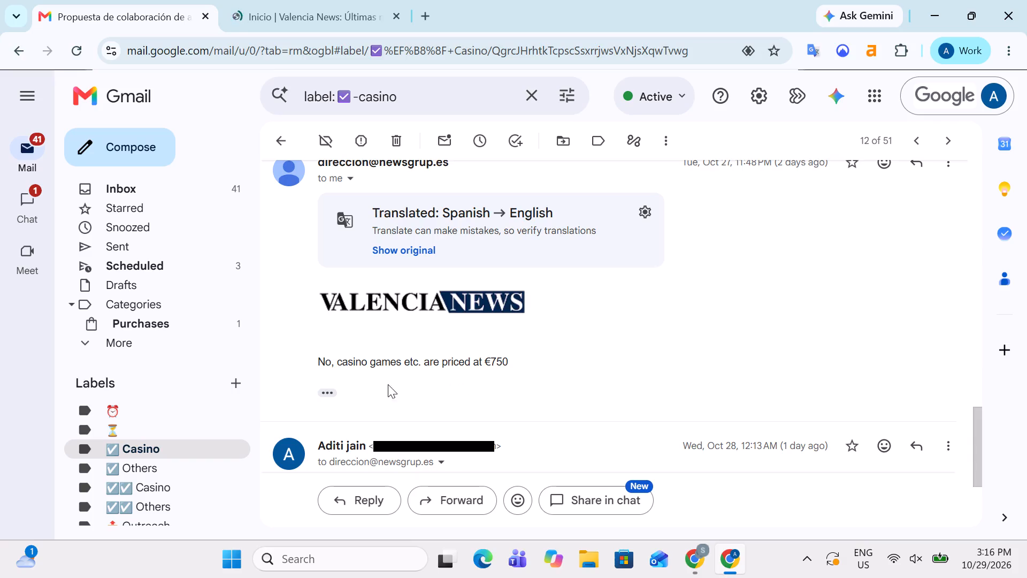
pyautogui.scroll(-2, 488, 388)
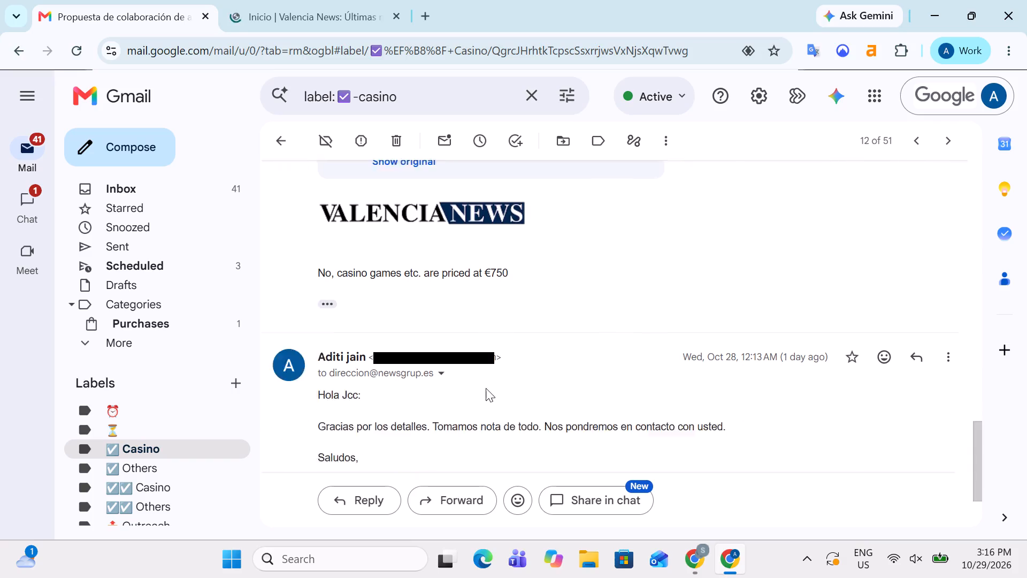
pyautogui.scroll(3, 524, 388)
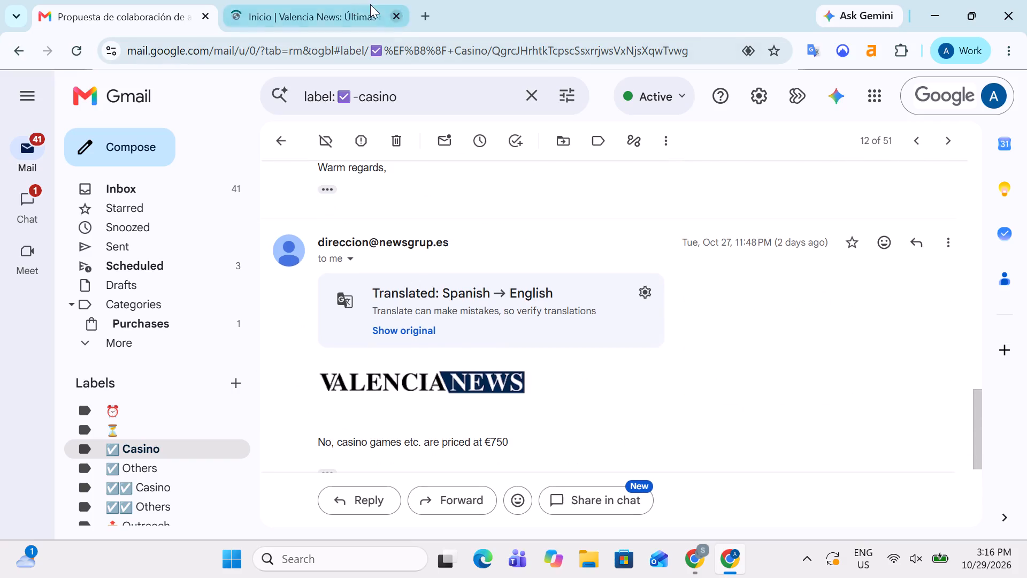
# Copy the valencianews.es domain from its site and enter it as the website in row 10922 of the New Master Sheet.
pyautogui.click(354, 0)
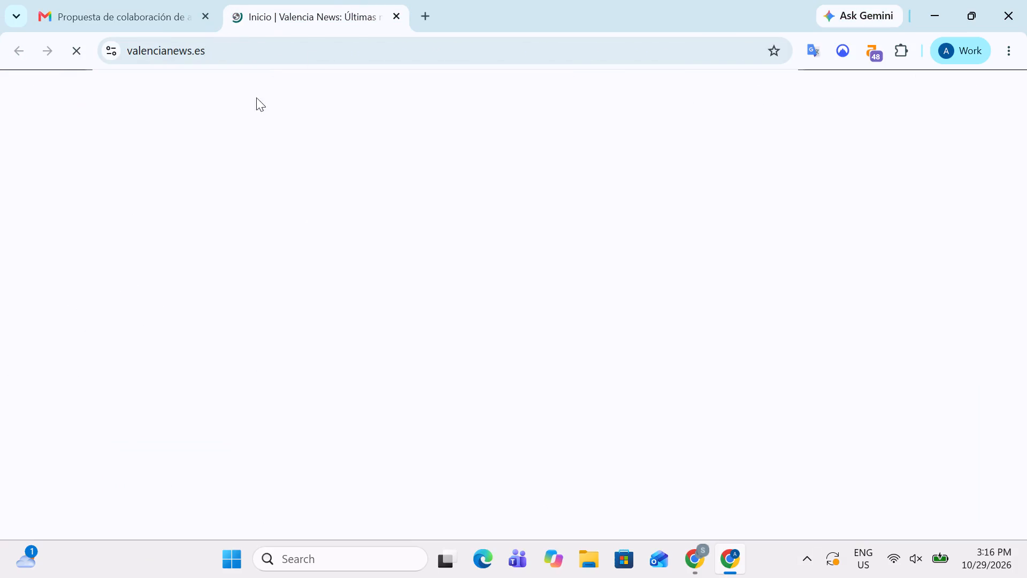
pyautogui.click(283, 52)
pyautogui.moveTo(283, 52); pyautogui.dragTo(200, 49)
pyautogui.hotkey('ctrl', 'c')
pyautogui.hotkey('ctrl', 'c')
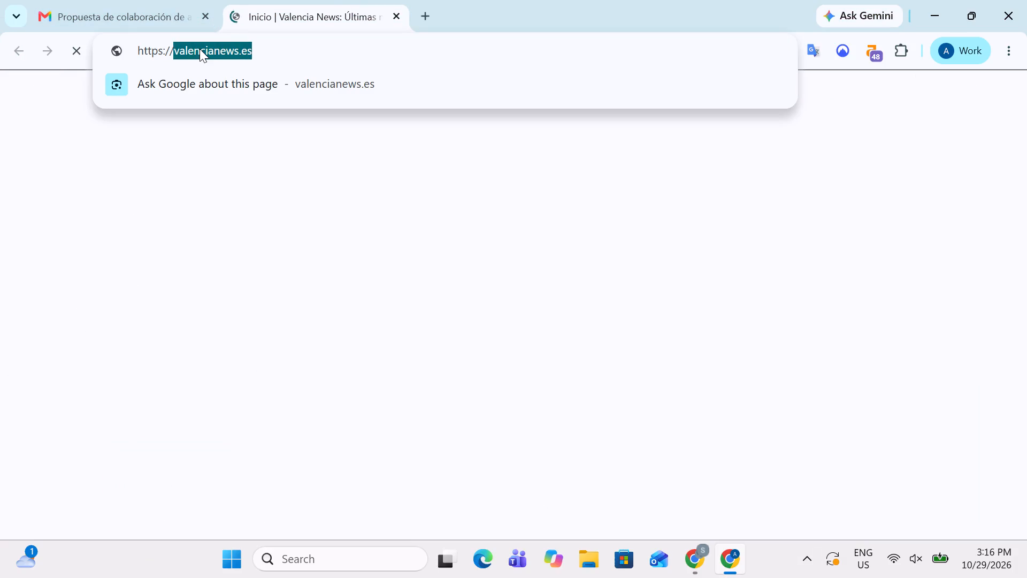
pyautogui.hotkey('alt', 'Tab')
pyautogui.press('Down')
pyautogui.press('Return')
pyautogui.hotkey('ctrl', 'v')
pyautogui.press('Tab')
pyautogui.press('Right')
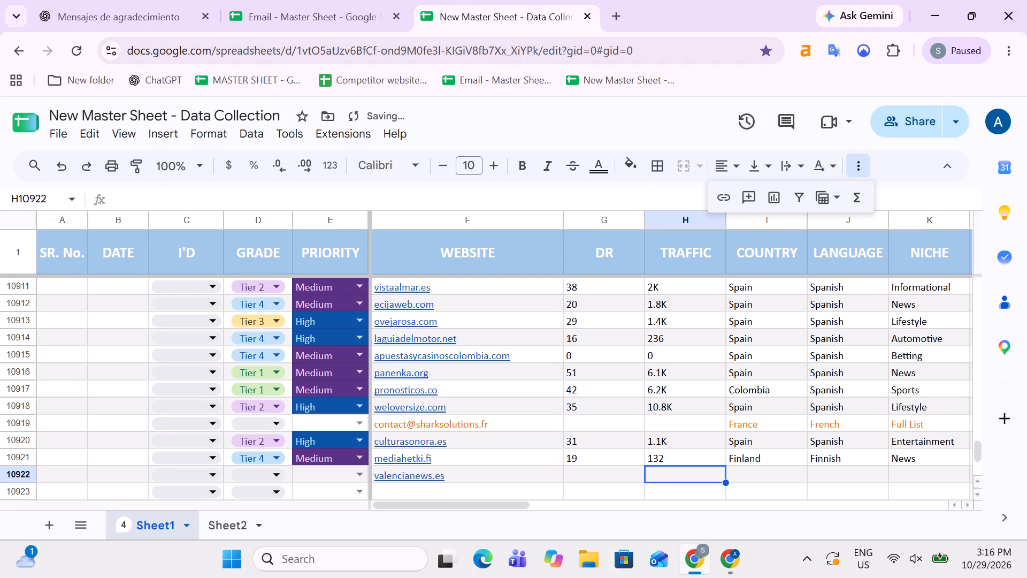
pyautogui.press('Left')
# Bring up the Ahrefs metrics for valencianews.es and return to the New Master Sheet.
pyautogui.hotkey('alt', 'Tab')
pyautogui.click(877, 57)
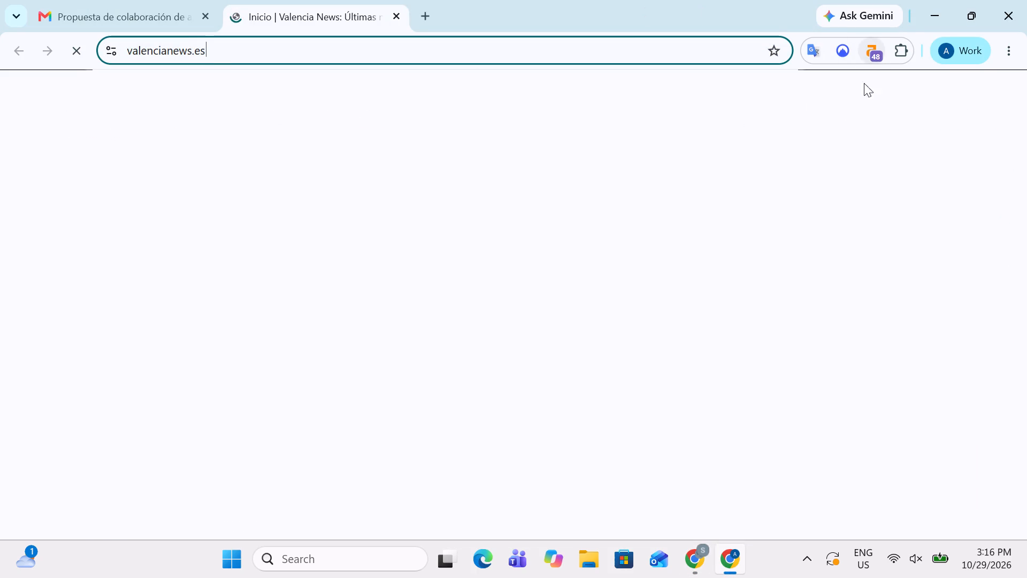
pyautogui.hotkey('alt', 'Tab')
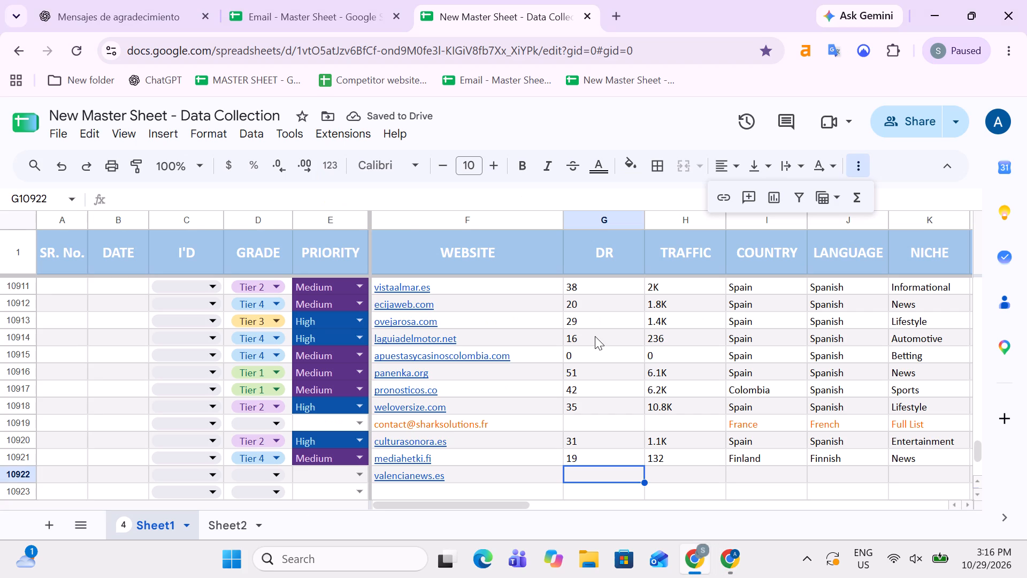
# Fill the valencianews.es row with DR 48, traffic 9.5K, country Spain, language Spanish and niche News.
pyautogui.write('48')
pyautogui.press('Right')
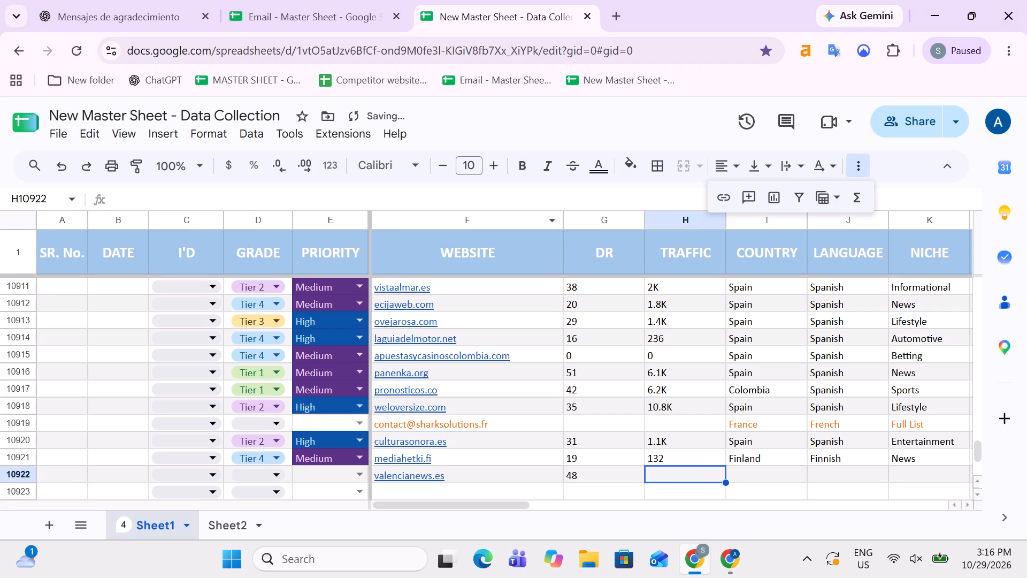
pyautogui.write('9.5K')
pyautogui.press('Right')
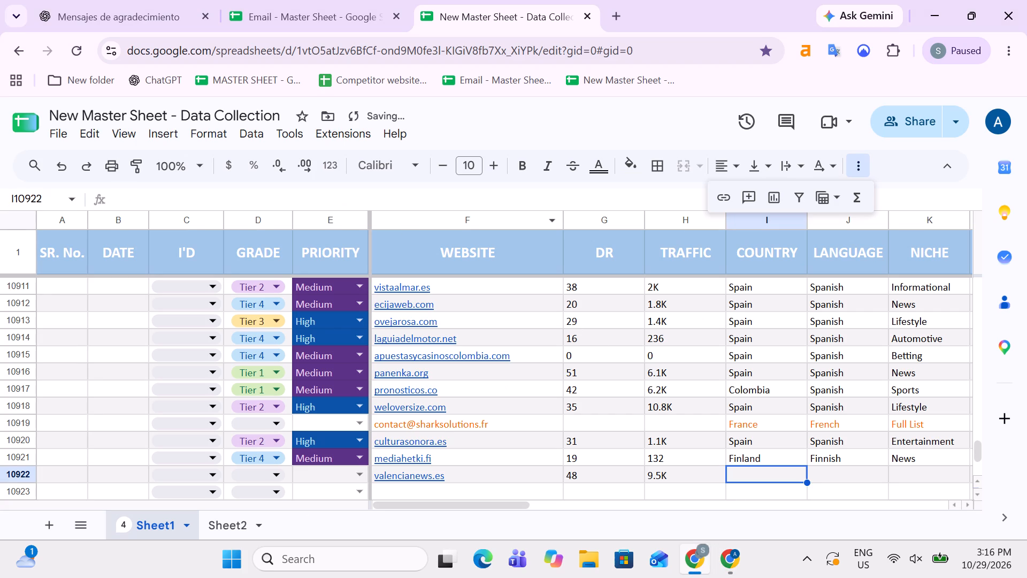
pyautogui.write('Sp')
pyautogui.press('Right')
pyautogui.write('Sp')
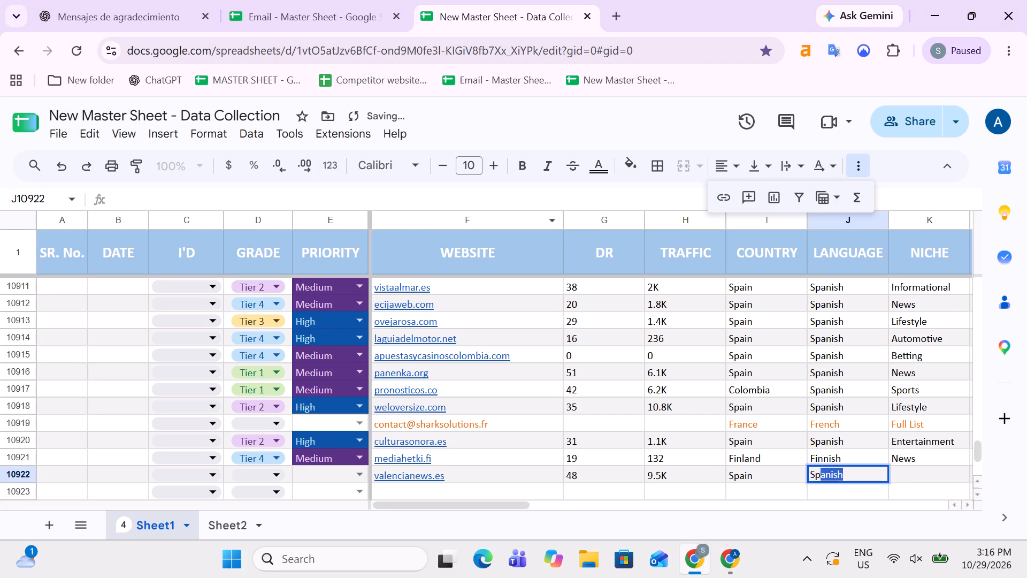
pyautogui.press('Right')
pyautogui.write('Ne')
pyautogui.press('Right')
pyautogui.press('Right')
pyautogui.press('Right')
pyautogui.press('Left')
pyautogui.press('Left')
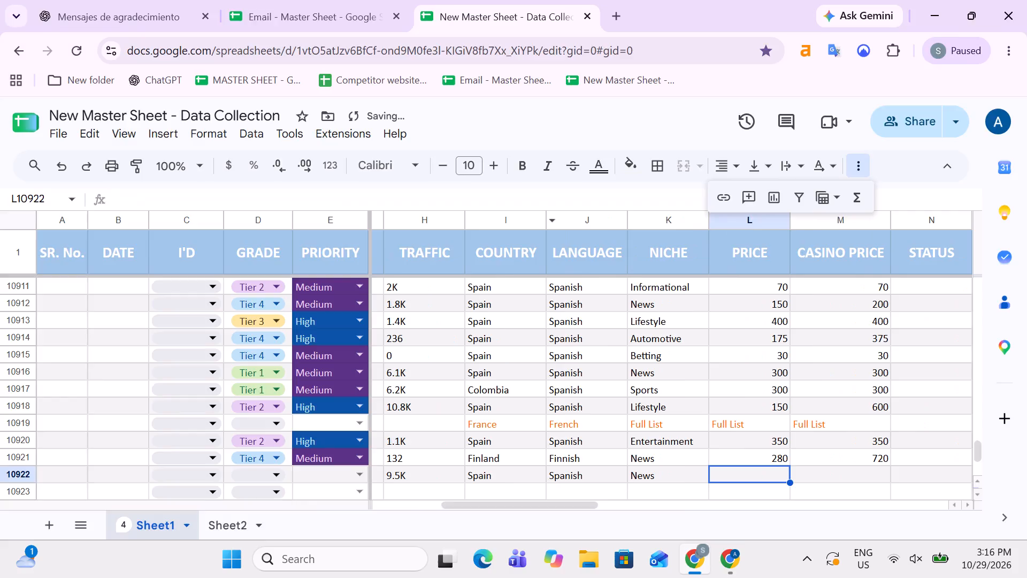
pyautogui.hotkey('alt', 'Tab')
pyautogui.click(124, 0)
pyautogui.scroll(7, 481, 330)
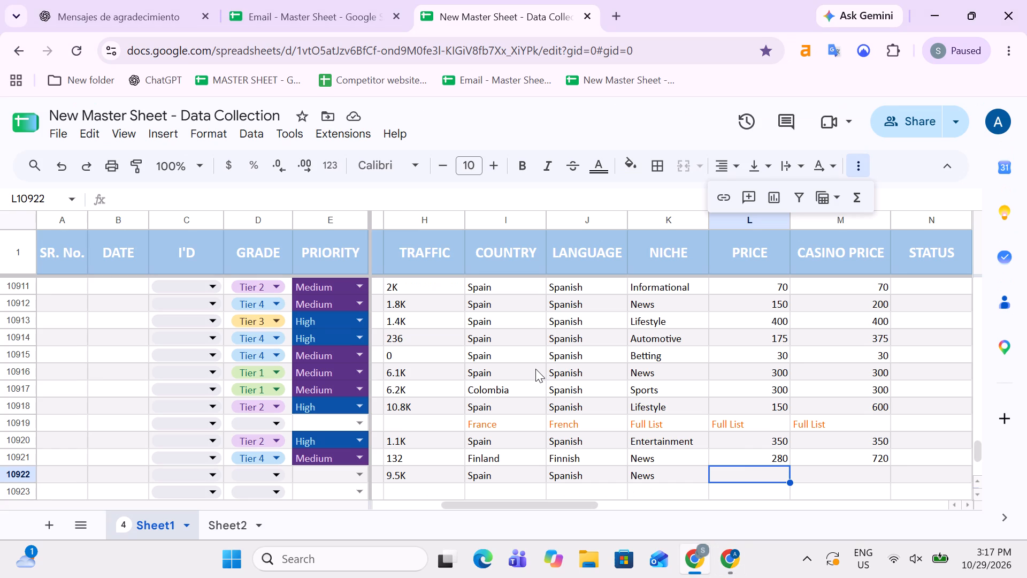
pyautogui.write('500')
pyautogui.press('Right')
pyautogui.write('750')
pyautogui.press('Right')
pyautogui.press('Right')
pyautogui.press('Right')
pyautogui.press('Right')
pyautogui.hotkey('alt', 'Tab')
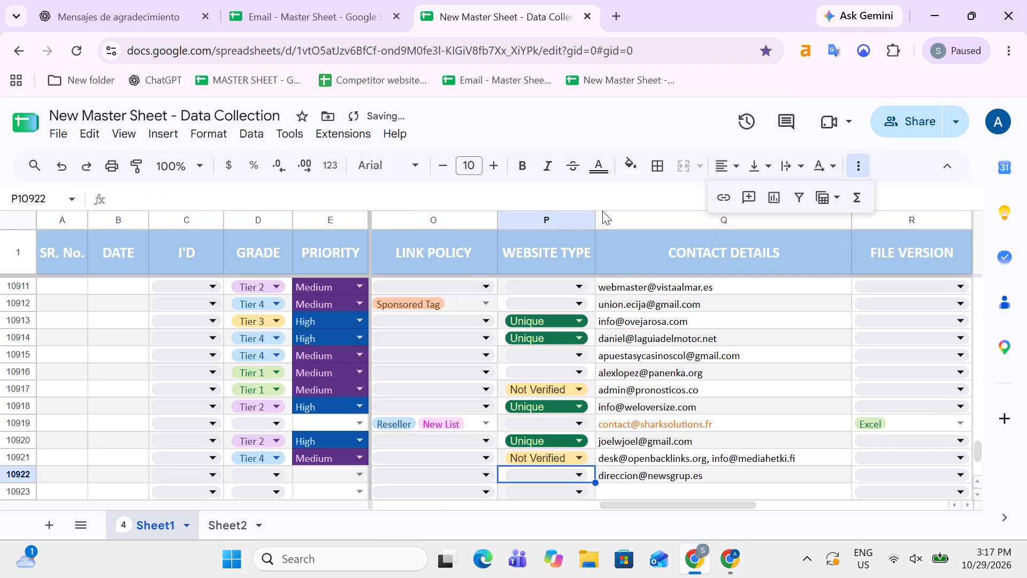
# Search the valencianews.es site for Casino777.
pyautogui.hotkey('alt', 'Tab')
pyautogui.click(327, 0)
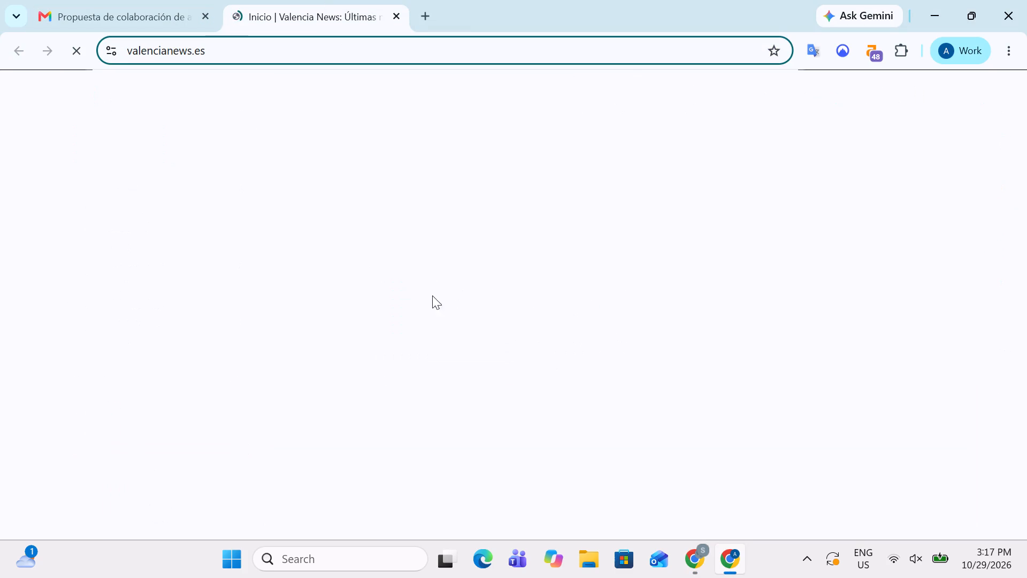
pyautogui.scroll(3, 447, 307)
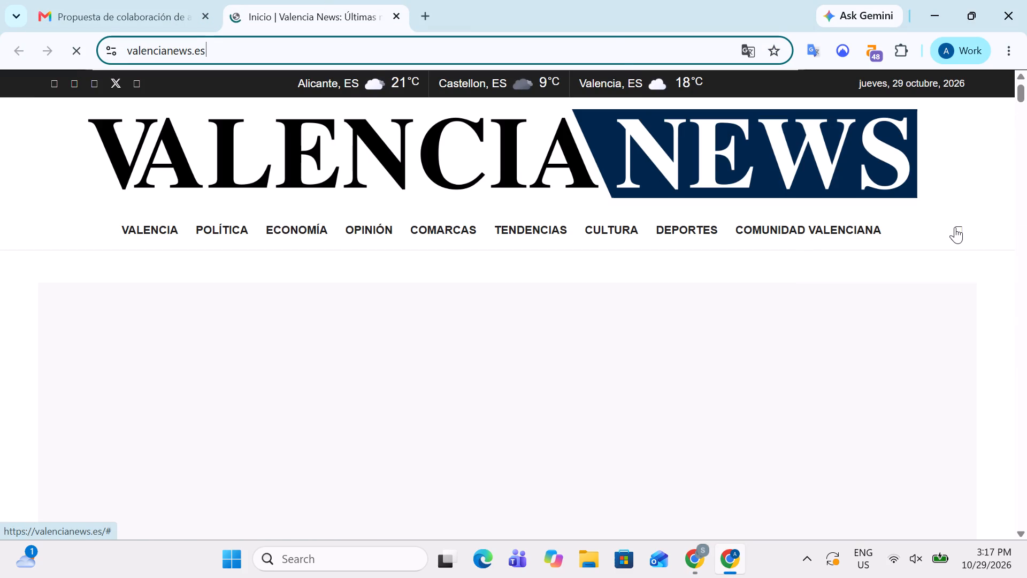
pyautogui.scroll(-2, 586, 238)
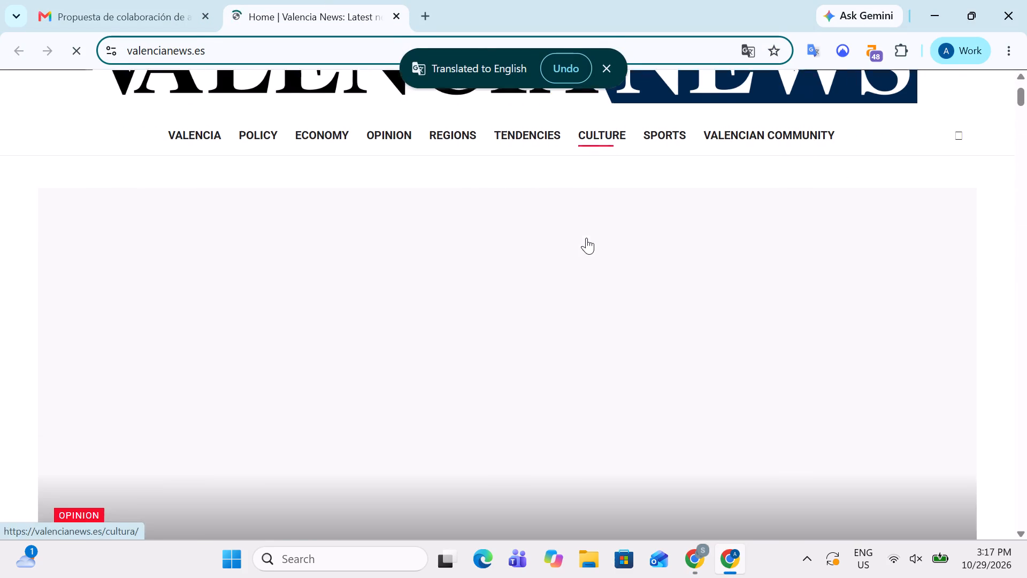
pyautogui.scroll(7, 638, 328)
pyautogui.scroll(-15, 877, 240)
pyautogui.scroll(3, 910, 356)
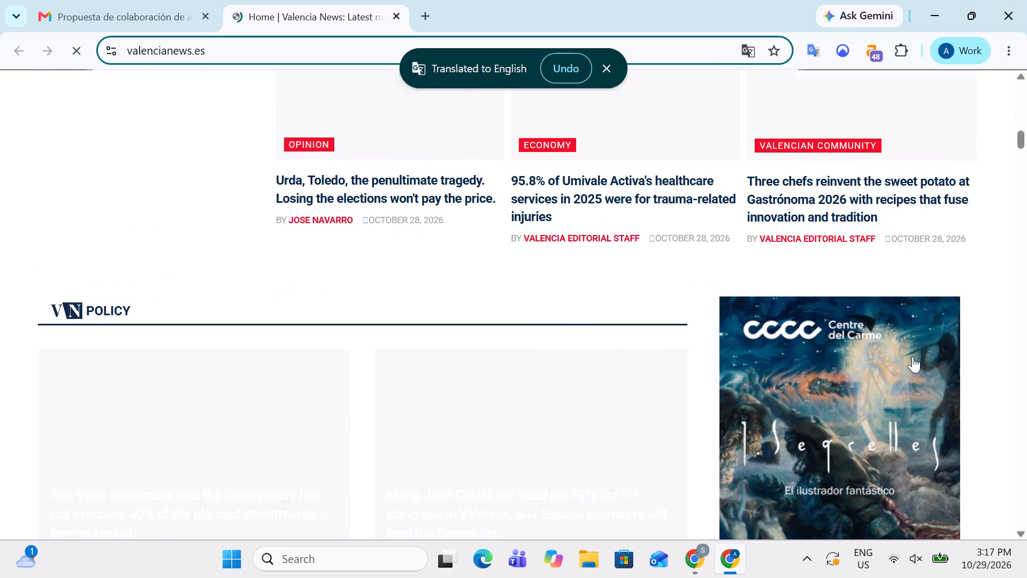
pyautogui.scroll(17, 913, 356)
pyautogui.click(956, 234)
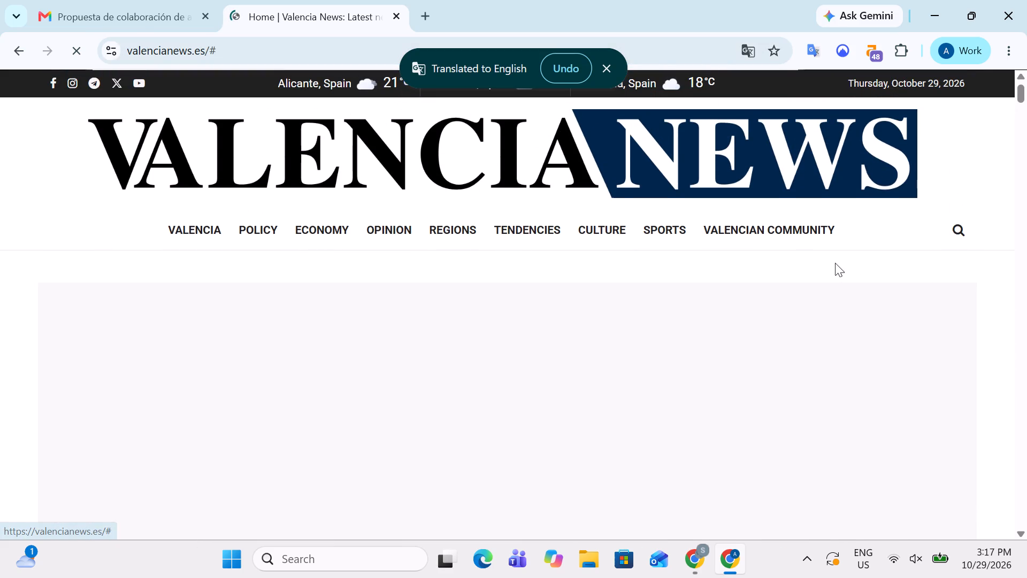
pyautogui.click(955, 229)
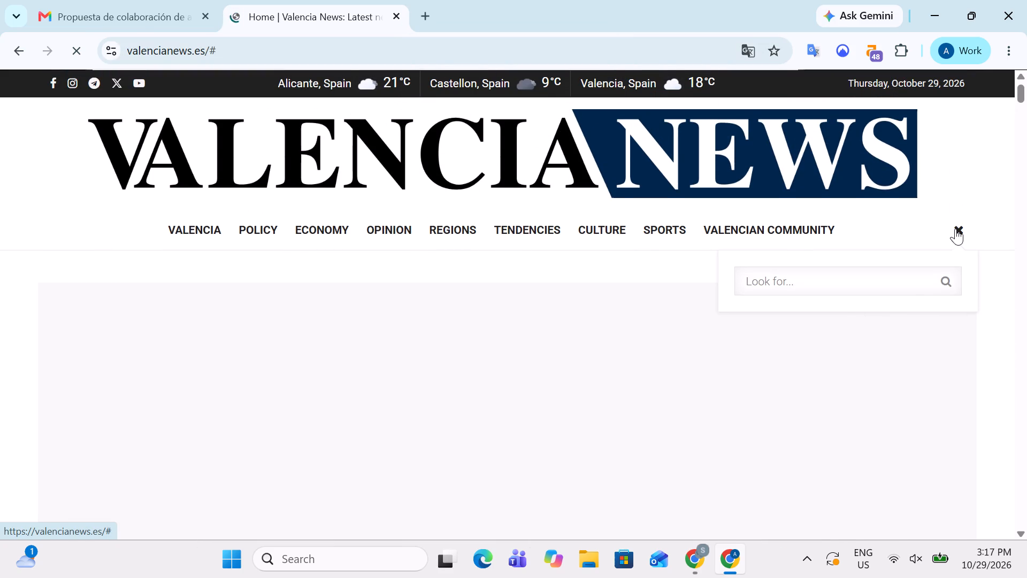
pyautogui.click(819, 285)
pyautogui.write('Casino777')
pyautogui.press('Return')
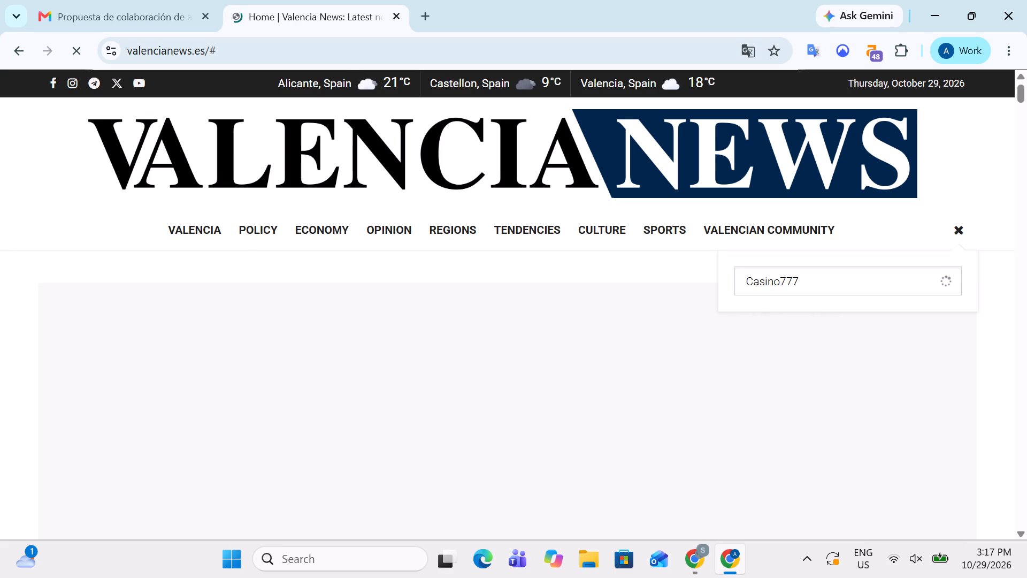
# Set the grade of the valencianews.es row to Tier 1 in the New Master Sheet.
pyautogui.click(158, 0)
pyautogui.scroll(-1, 535, 302)
pyautogui.hotkey('alt', 'Tab')
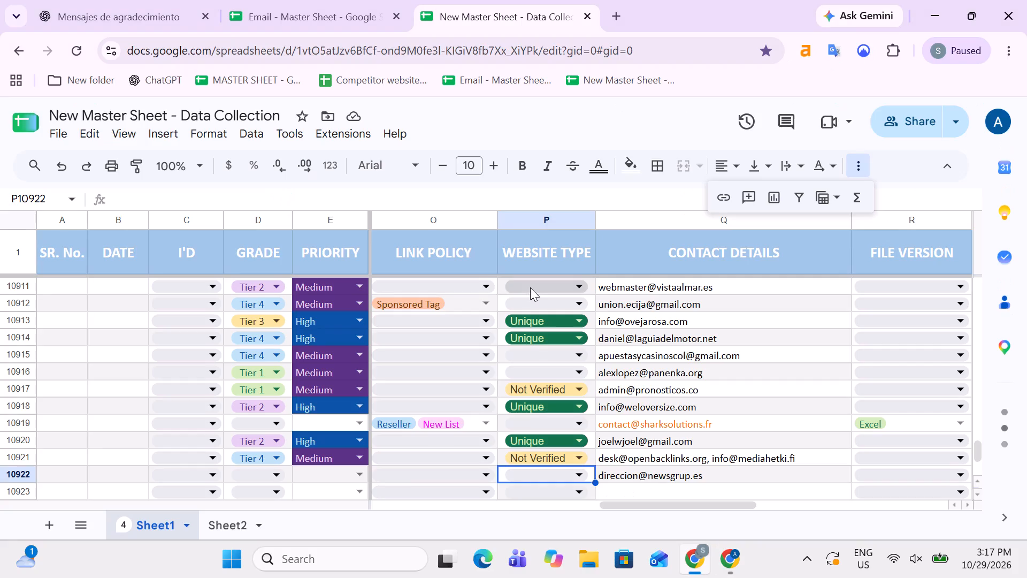
pyautogui.press('Right')
pyautogui.press('Right')
pyautogui.press('Right')
pyautogui.press('Left')
pyautogui.press('Left')
pyautogui.press('Left')
pyautogui.press('Left')
pyautogui.press('Left')
pyautogui.press('Left')
pyautogui.press('Left')
pyautogui.press('Left')
pyautogui.press('Left')
pyautogui.press('Left')
pyautogui.press('Left')
pyautogui.press('Left')
pyautogui.press('Left')
pyautogui.press('Left')
pyautogui.press('Left')
pyautogui.press('Left')
pyautogui.press('Left')
pyautogui.press('Left')
pyautogui.press('Left')
pyautogui.press('Left')
pyautogui.press('Right')
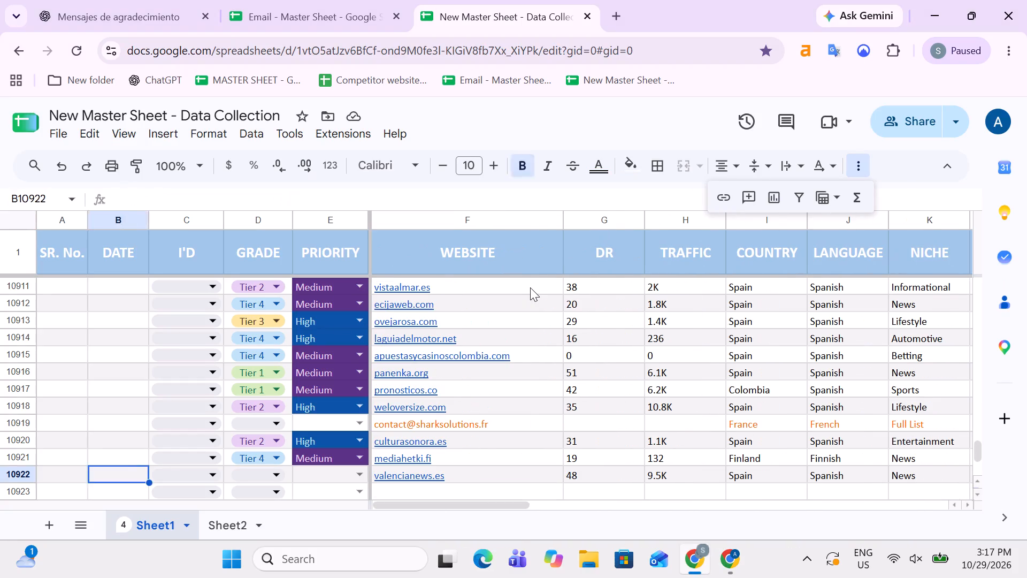
pyautogui.press('Right')
pyautogui.press('Right')
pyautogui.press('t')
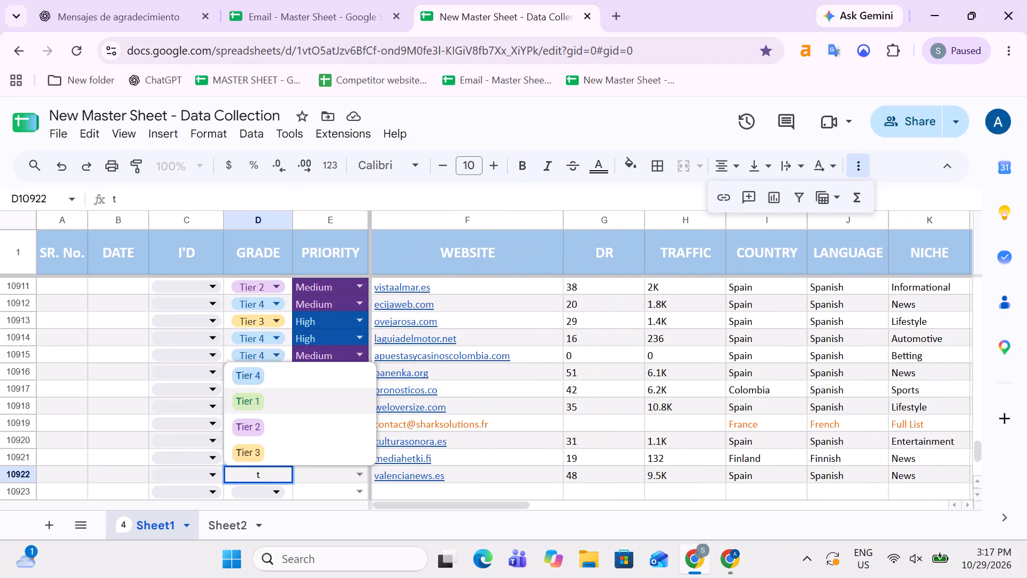
pyautogui.press('Return')
pyautogui.press('Up')
pyautogui.press('Right')
# Open the article on Spain's most popular sports from the Casino777 results, examine its links for a casino link, and close the site pages.
pyautogui.hotkey('alt', 'Tab')
pyautogui.click(250, 0)
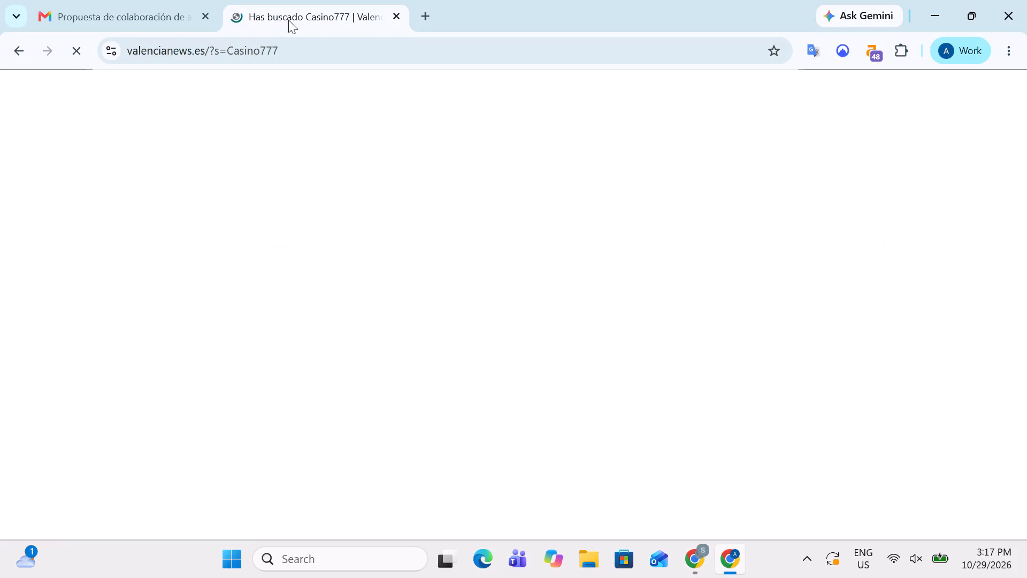
pyautogui.scroll(-1, 308, 156)
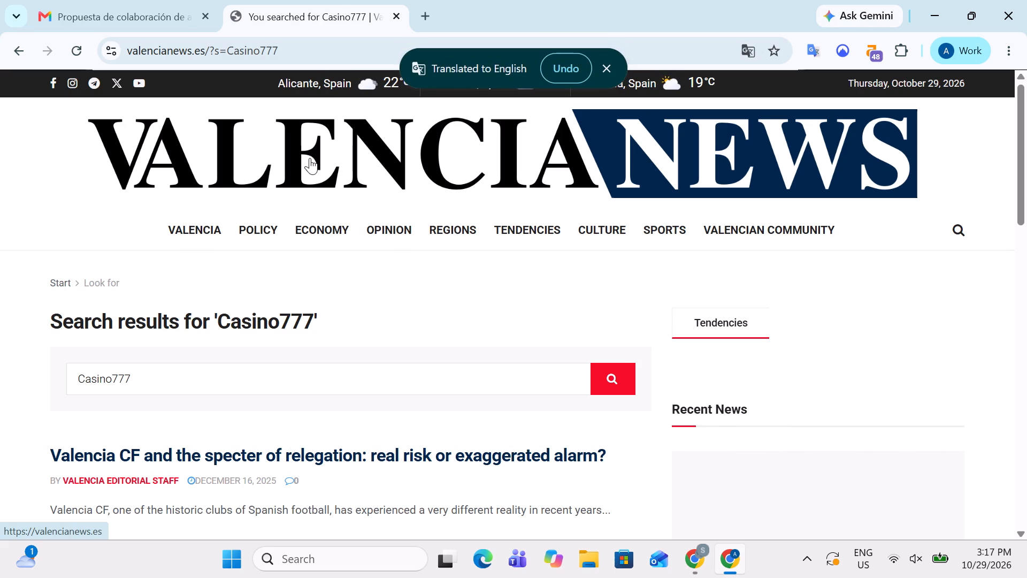
pyautogui.scroll(-3, 309, 181)
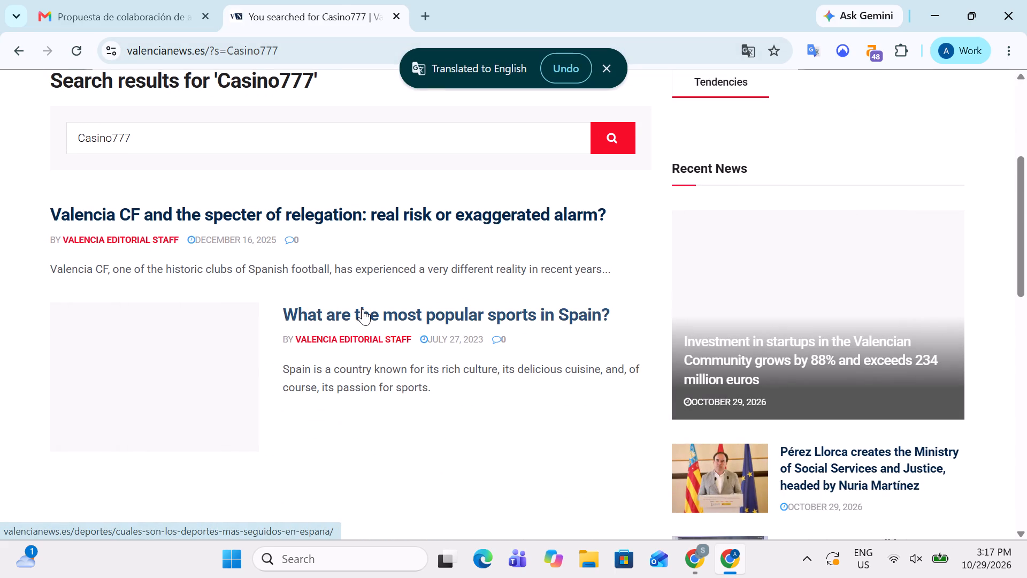
pyautogui.keyDown('ctrl'); pyautogui.click(363, 313); pyautogui.keyUp('ctrl')
pyautogui.click(539, 0)
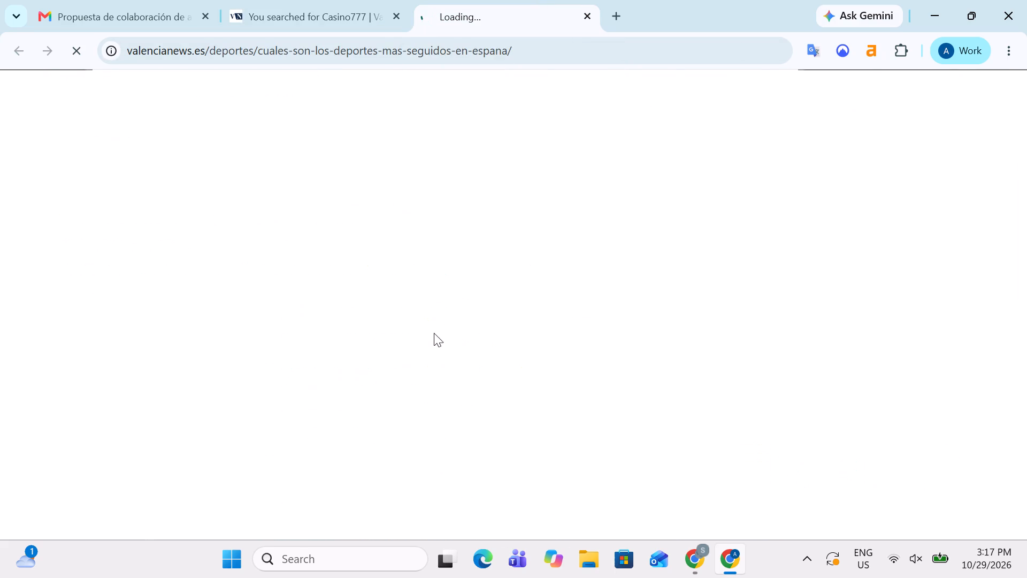
pyautogui.click(293, 0)
pyautogui.click(496, 0)
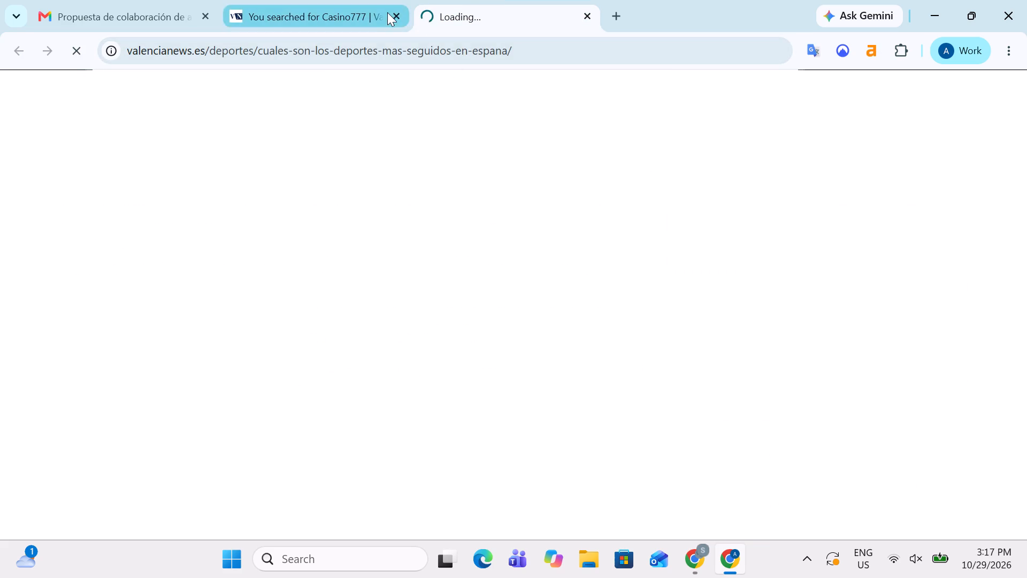
pyautogui.click(335, 0)
pyautogui.click(481, 0)
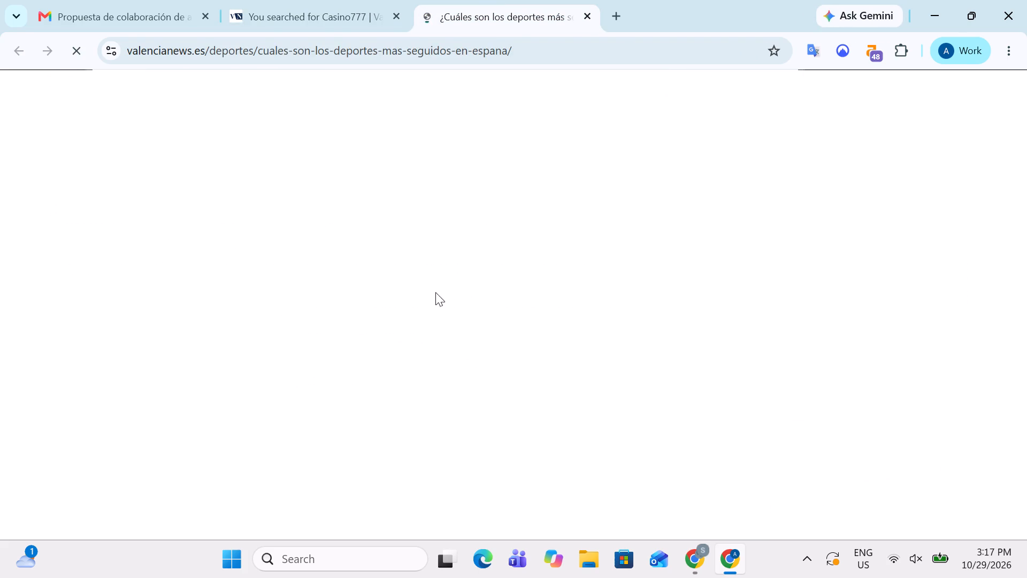
pyautogui.click(263, 0)
pyautogui.click(478, 0)
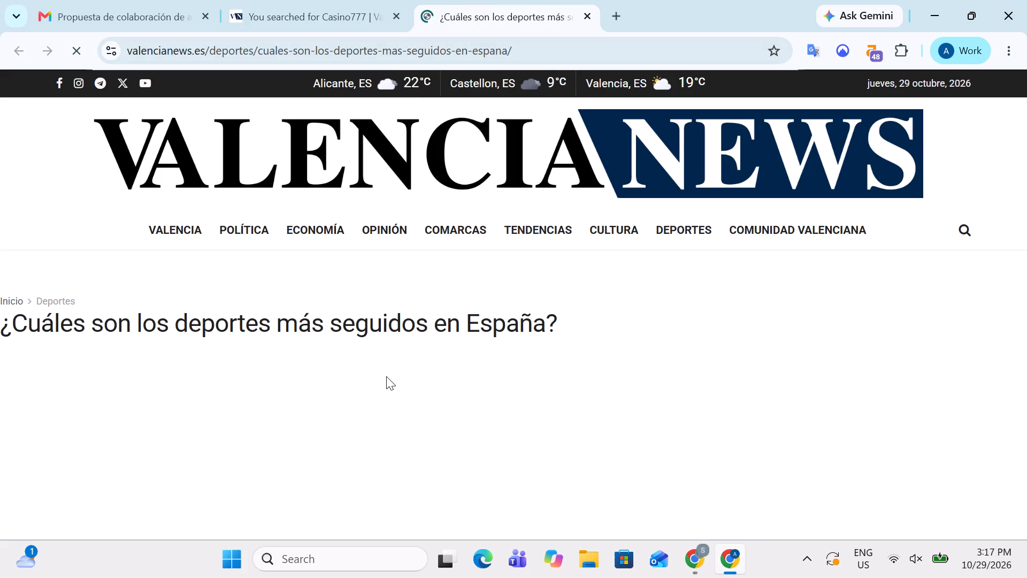
pyautogui.scroll(-13, 386, 377)
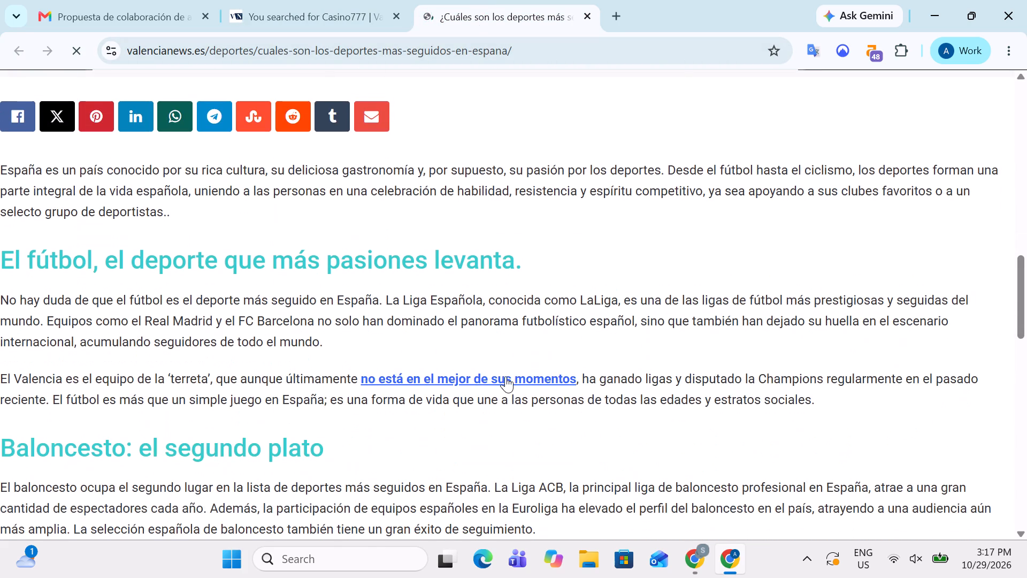
pyautogui.scroll(-3, 504, 377)
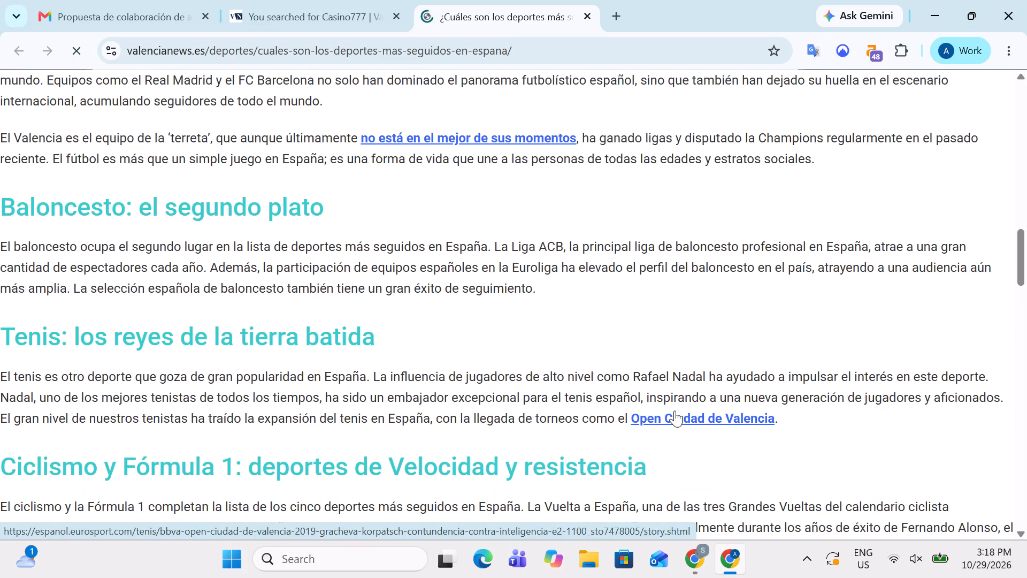
pyautogui.scroll(-4, 509, 309)
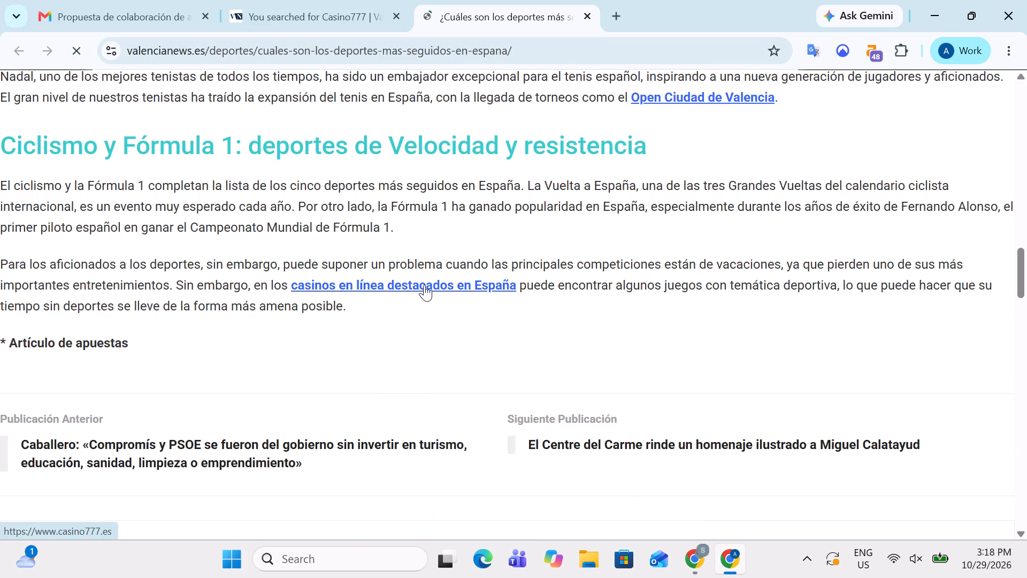
pyautogui.click(586, 14)
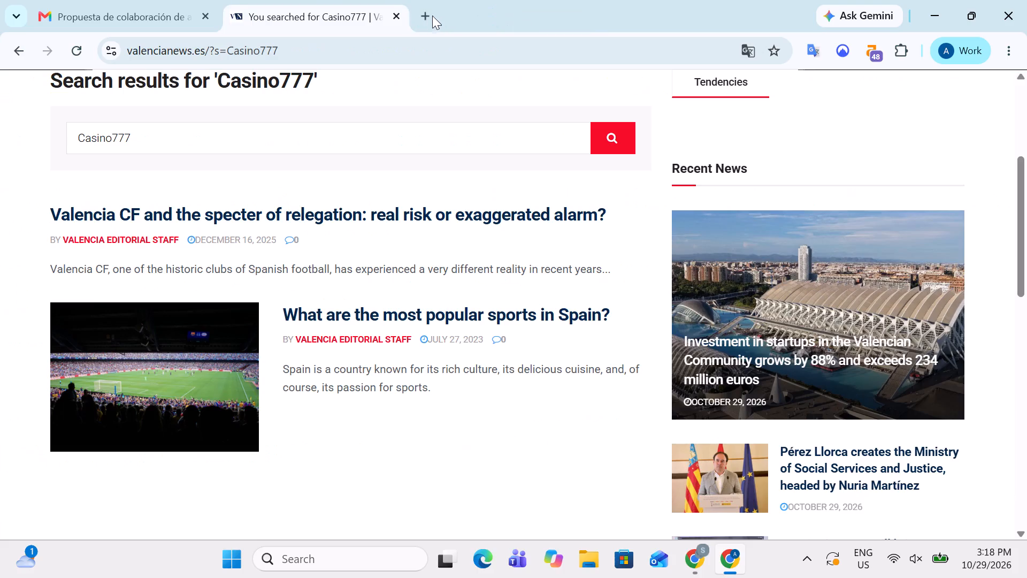
pyautogui.click(400, 12)
# Set the priority of the valencianews.es row to Medium in the New Master Sheet.
pyautogui.scroll(-3, 482, 270)
pyautogui.hotkey('alt', 'Tab')
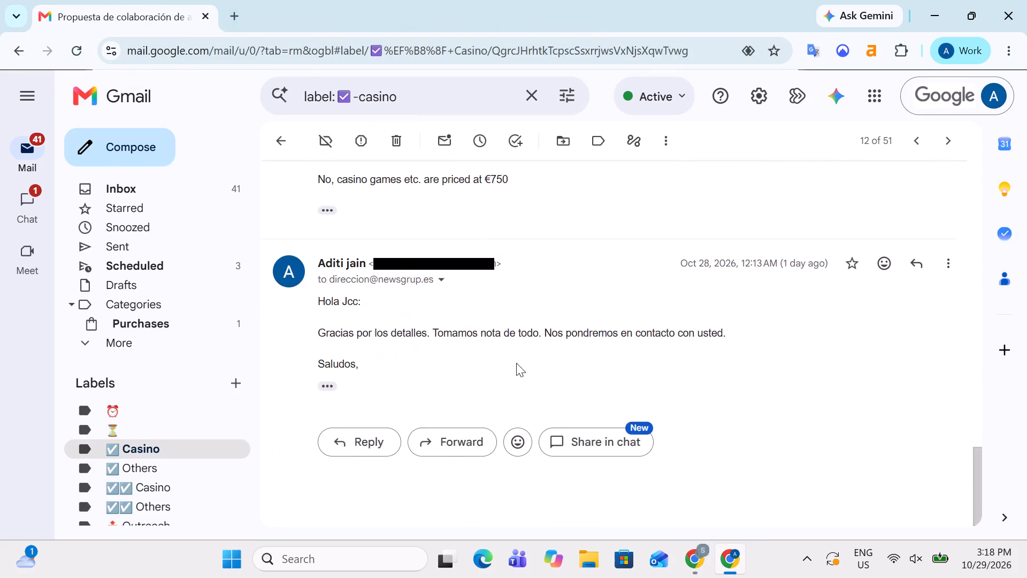
pyautogui.press('Right')
pyautogui.press('Right')
pyautogui.press('Right')
pyautogui.press('Left')
pyautogui.press('Left')
pyautogui.press('Left')
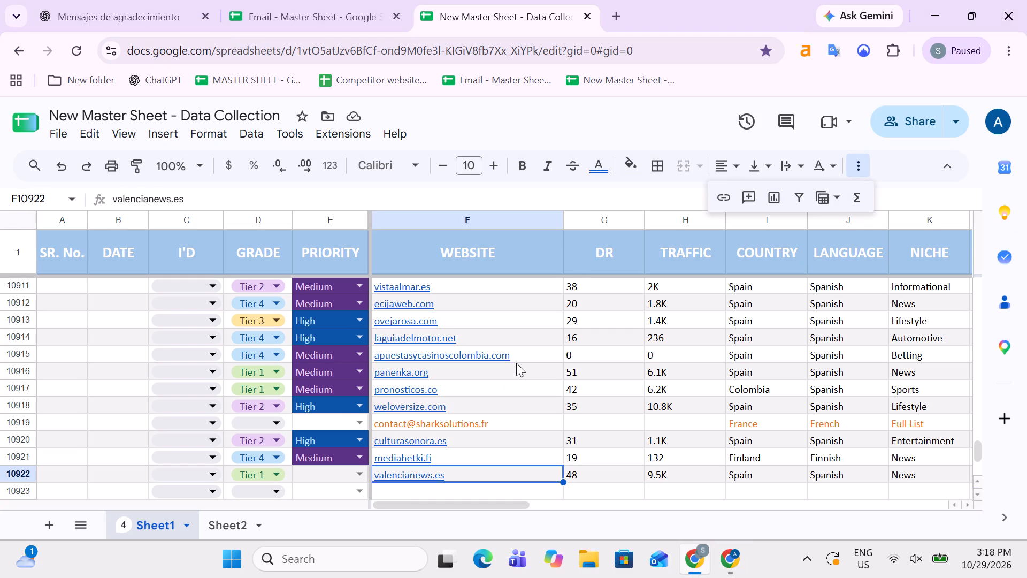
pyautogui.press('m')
pyautogui.press('Down')
pyautogui.press('Return')
pyautogui.press('Up')
# Review the valencianews.es row across its columns, through the website type and contact details, in the New Master Sheet.
pyautogui.press('Right')
pyautogui.press('Right')
pyautogui.press('Right')
pyautogui.press('Right')
pyautogui.press('Right')
pyautogui.press('Right')
pyautogui.press('Right')
pyautogui.press('Right')
pyautogui.press('Right')
pyautogui.press('Right')
pyautogui.press('Right')
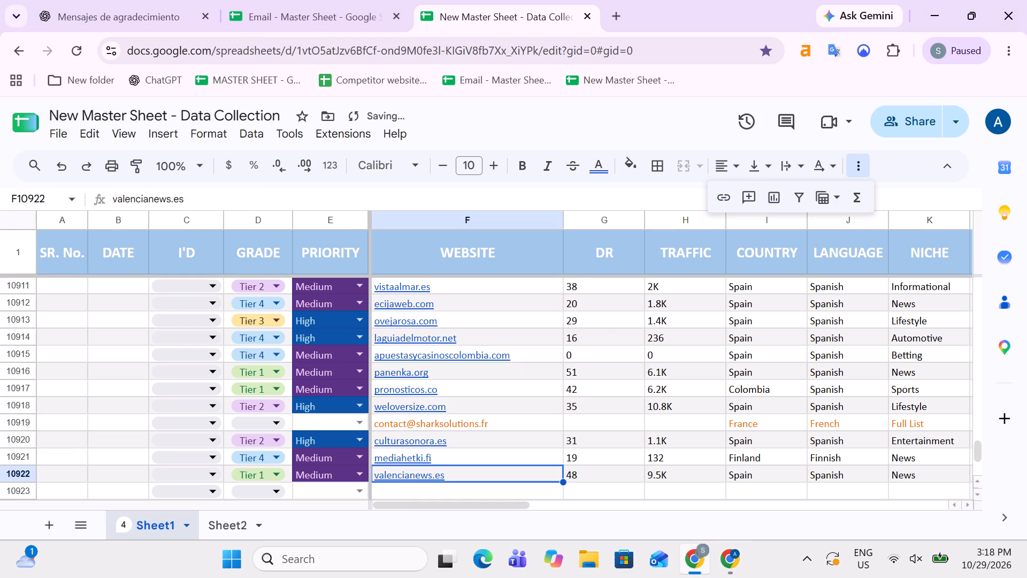
pyautogui.press('Right')
pyautogui.press('Right')
pyautogui.press('Left')
pyautogui.press('Left')
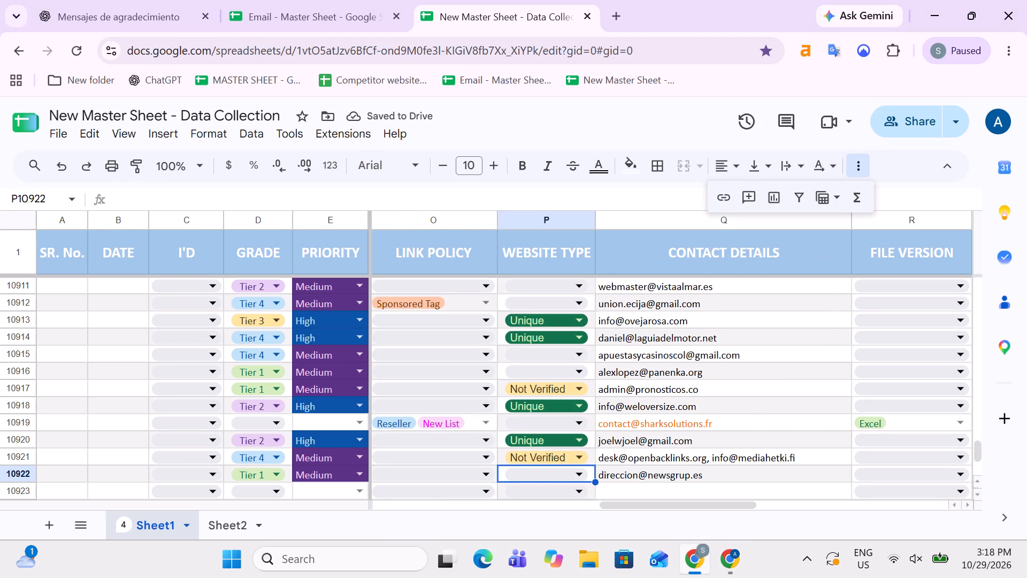
pyautogui.press('Right')
pyautogui.press('Left')
pyautogui.press('Left')
pyautogui.press('Left')
pyautogui.press('Left')
pyautogui.press('Left')
pyautogui.press('Left')
pyautogui.press('Left')
pyautogui.press('Left')
pyautogui.press('Left')
pyautogui.press('Left')
pyautogui.press('Left')
pyautogui.press('Left')
pyautogui.press('Left')
pyautogui.press('Left')
pyautogui.press('Left')
pyautogui.press('Left')
pyautogui.press('Left')
pyautogui.press('Left')
pyautogui.press('Left')
pyautogui.press('Left')
pyautogui.press('Right')
pyautogui.press('Right')
pyautogui.press('Right')
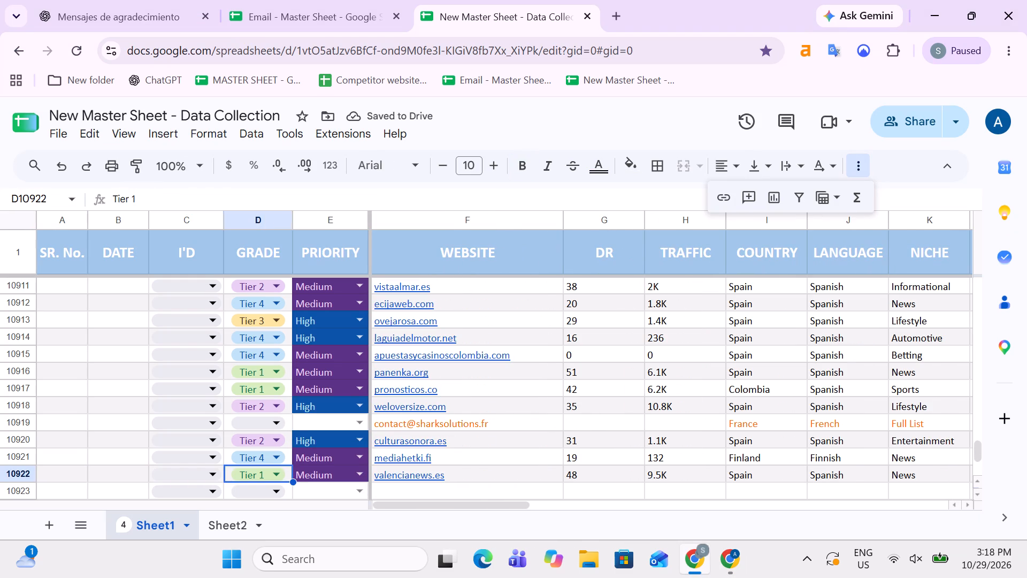
pyautogui.press('Right')
pyautogui.press('Right')
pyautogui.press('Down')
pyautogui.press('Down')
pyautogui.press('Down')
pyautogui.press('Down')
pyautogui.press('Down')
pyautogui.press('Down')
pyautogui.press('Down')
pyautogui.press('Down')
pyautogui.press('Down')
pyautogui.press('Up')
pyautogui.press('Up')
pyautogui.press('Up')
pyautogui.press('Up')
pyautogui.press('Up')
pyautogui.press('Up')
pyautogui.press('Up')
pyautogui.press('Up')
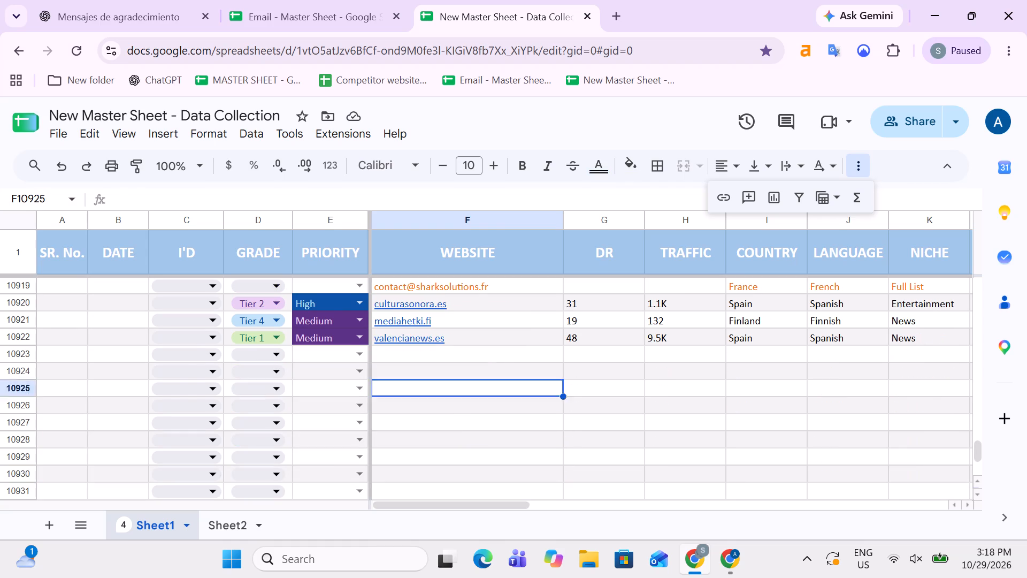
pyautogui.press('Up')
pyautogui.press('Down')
# Switch back to the Gmail window with the valencianews.es collaboration conversation.
pyautogui.hotkey('alt', 'Tab')
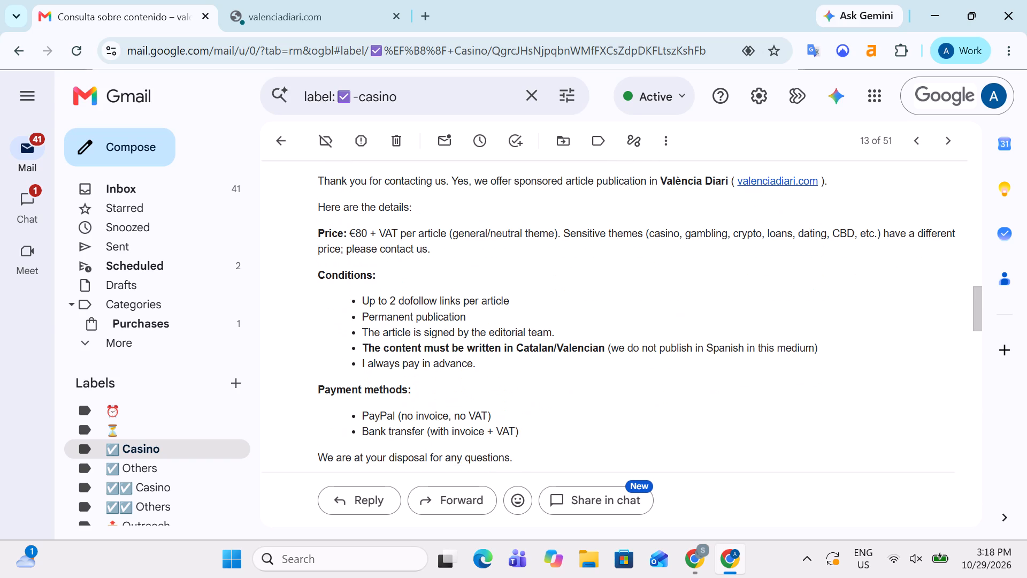
# Read through the valenciadiari.com offer, open the Oct 27, 11:20 PM casino price question and translate it into English.
pyautogui.scroll(-1, 737, 346)
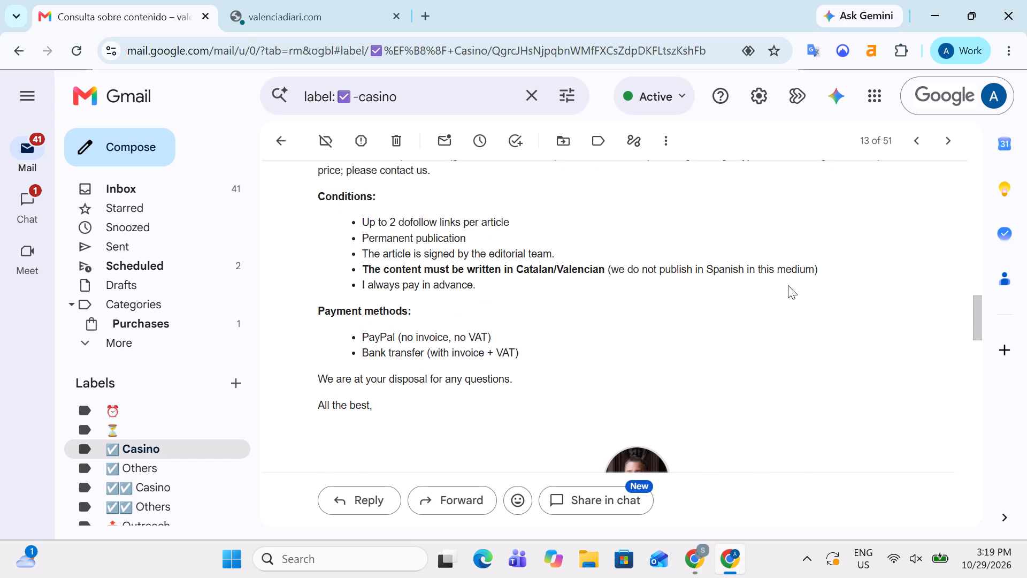
pyautogui.scroll(-1, 524, 280)
pyautogui.scroll(-4, 411, 279)
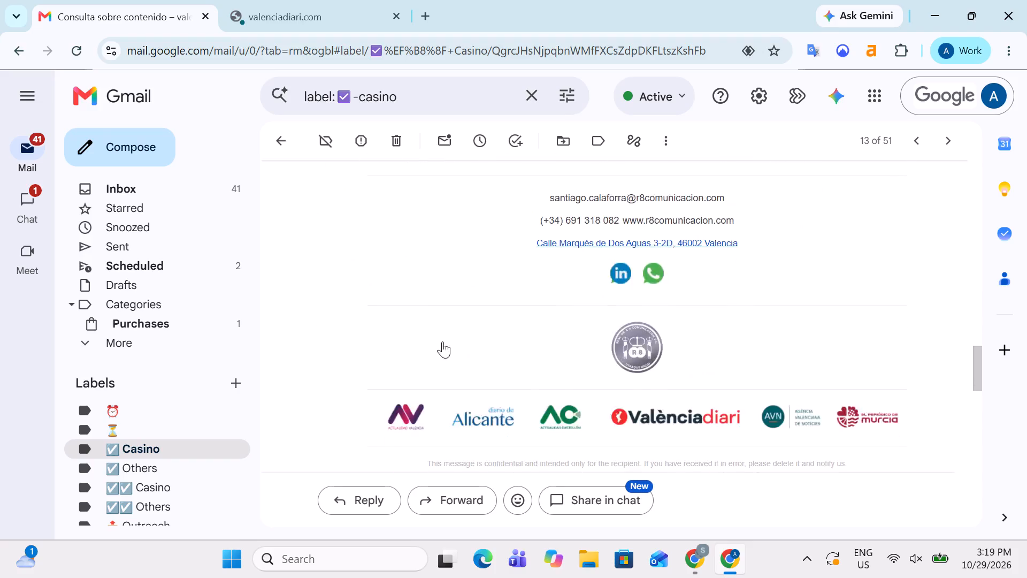
pyautogui.scroll(-11, 444, 349)
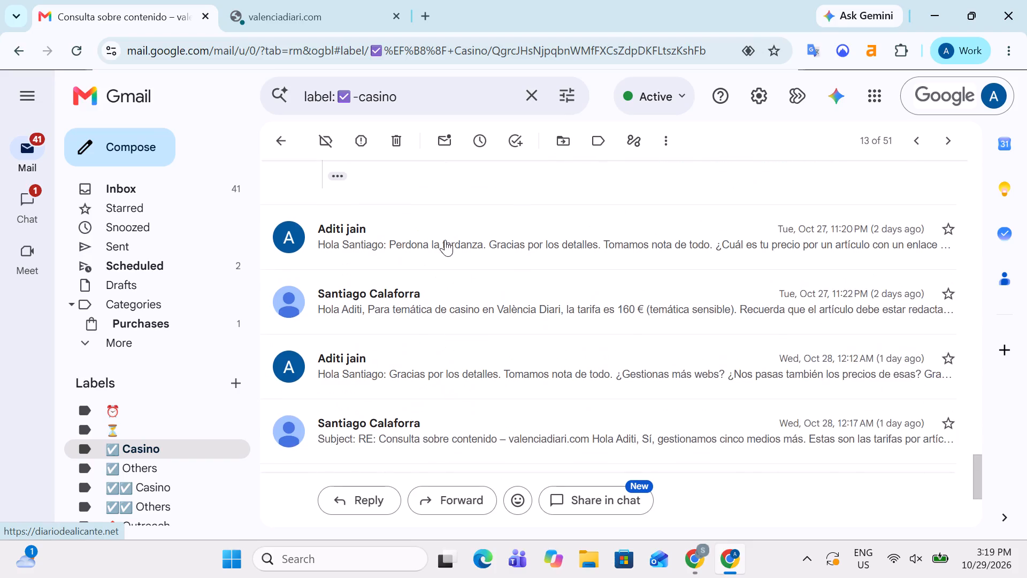
pyautogui.click(445, 240)
pyautogui.click(942, 234)
pyautogui.scroll(-3, 911, 299)
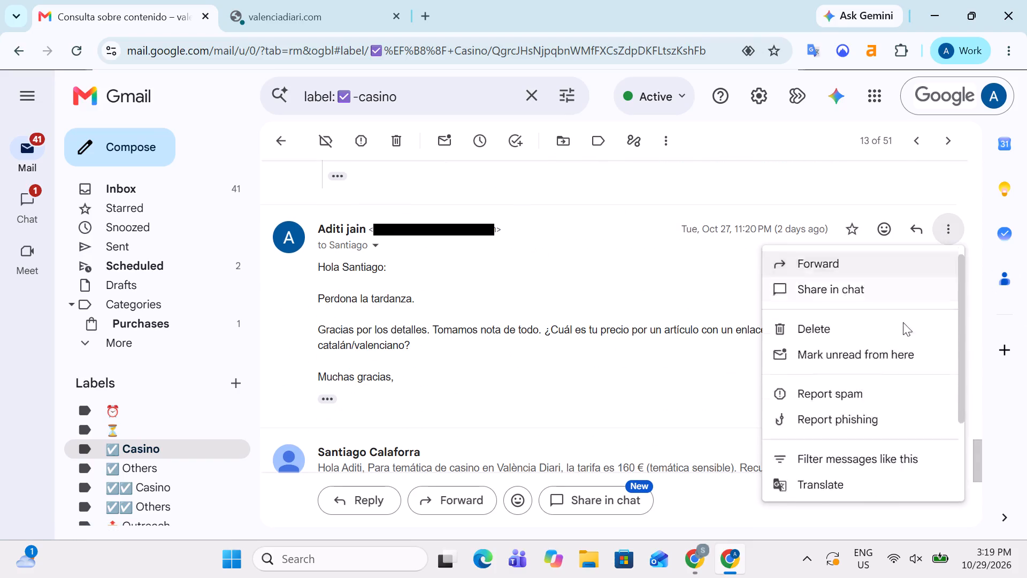
pyautogui.scroll(-2, 903, 322)
pyautogui.click(807, 379)
pyautogui.scroll(-1, 624, 360)
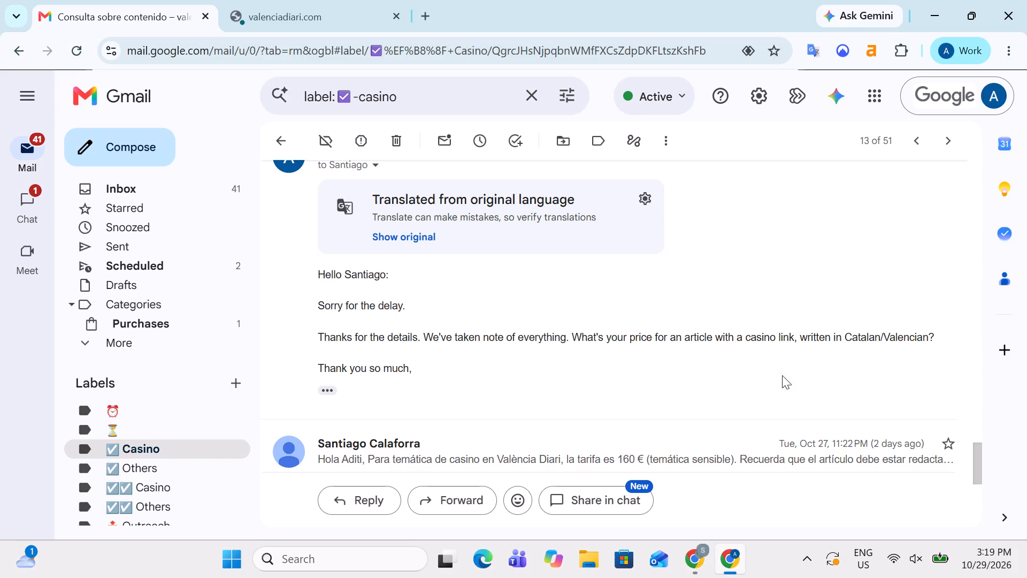
# Open the publisher's Oct 27, 11:22 PM reply about València Diari's casino fee and translate it into English.
pyautogui.scroll(-2, 643, 363)
pyautogui.click(469, 305)
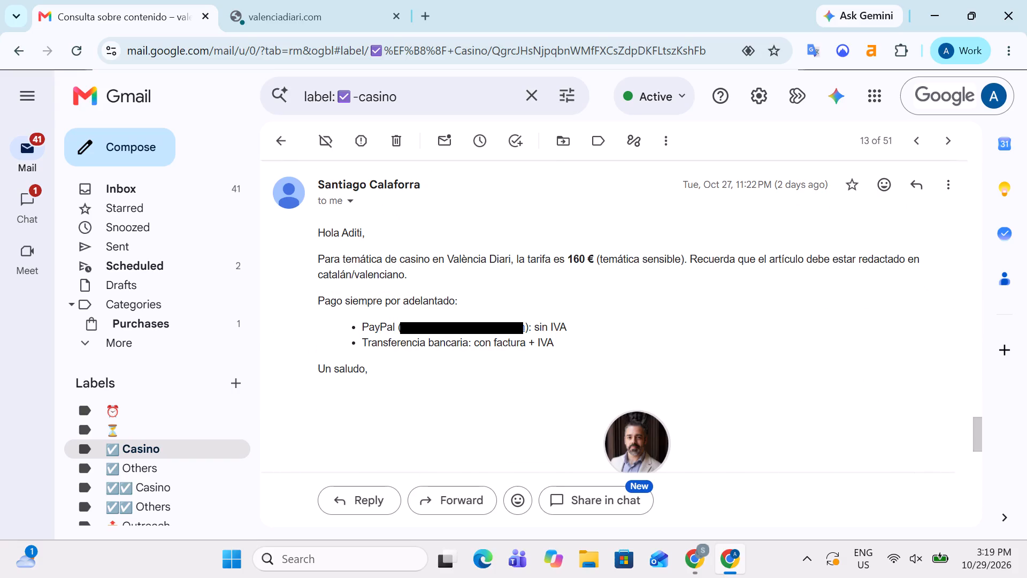
pyautogui.click(948, 189)
pyautogui.scroll(-3, 913, 250)
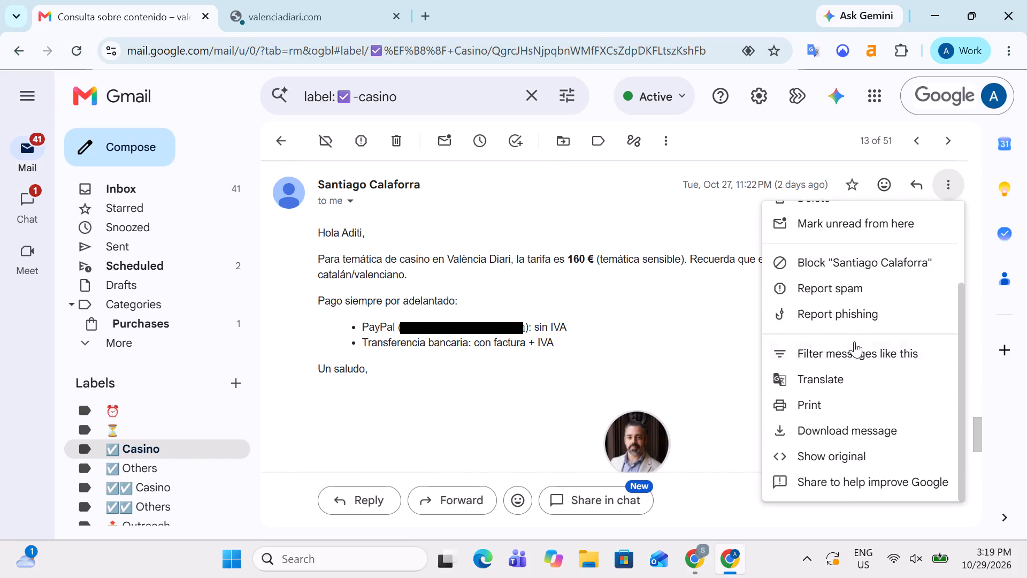
pyautogui.click(794, 377)
pyautogui.scroll(-1, 570, 320)
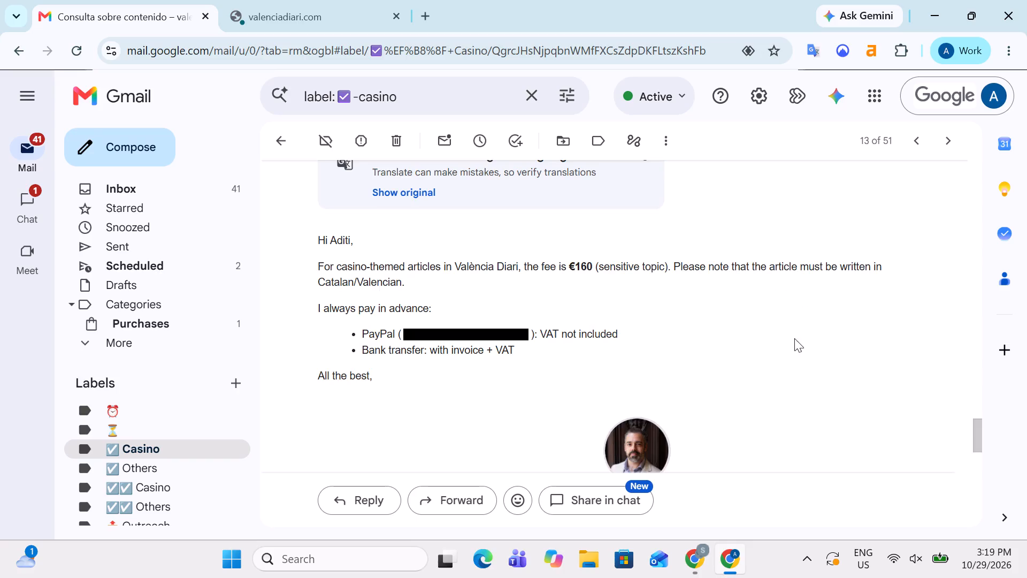
# Open the Oct 28, 12:12 AM message asking the València Diari publisher about other websites and translate it into English.
pyautogui.scroll(-9, 517, 298)
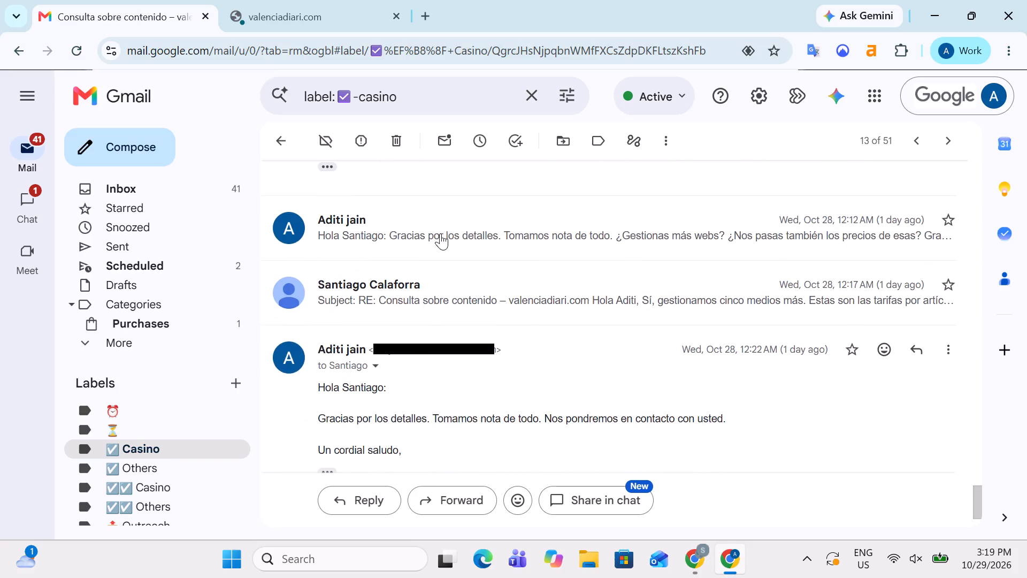
pyautogui.click(440, 233)
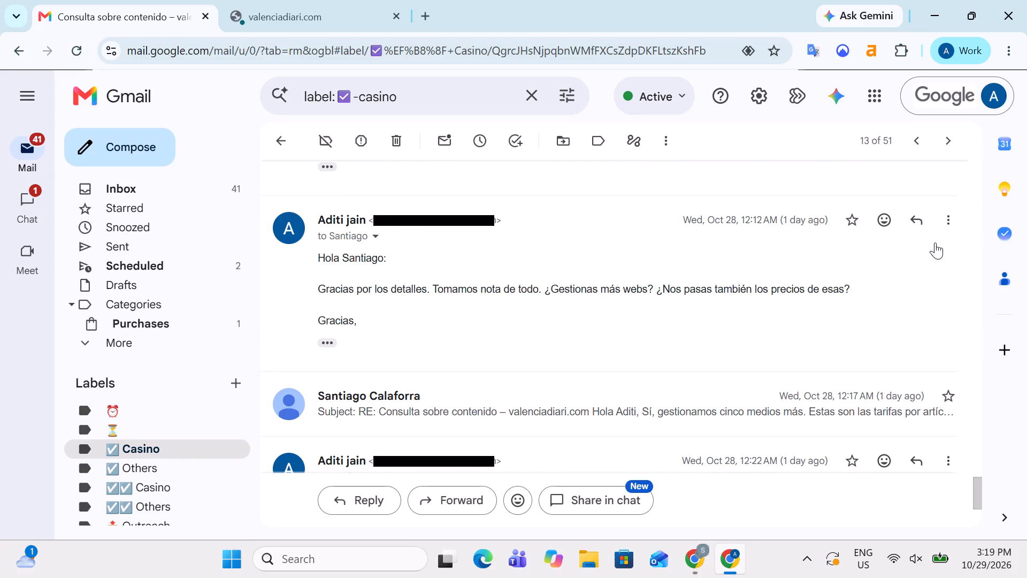
pyautogui.click(957, 223)
pyautogui.scroll(-5, 905, 283)
pyautogui.click(820, 382)
pyautogui.scroll(-1, 622, 322)
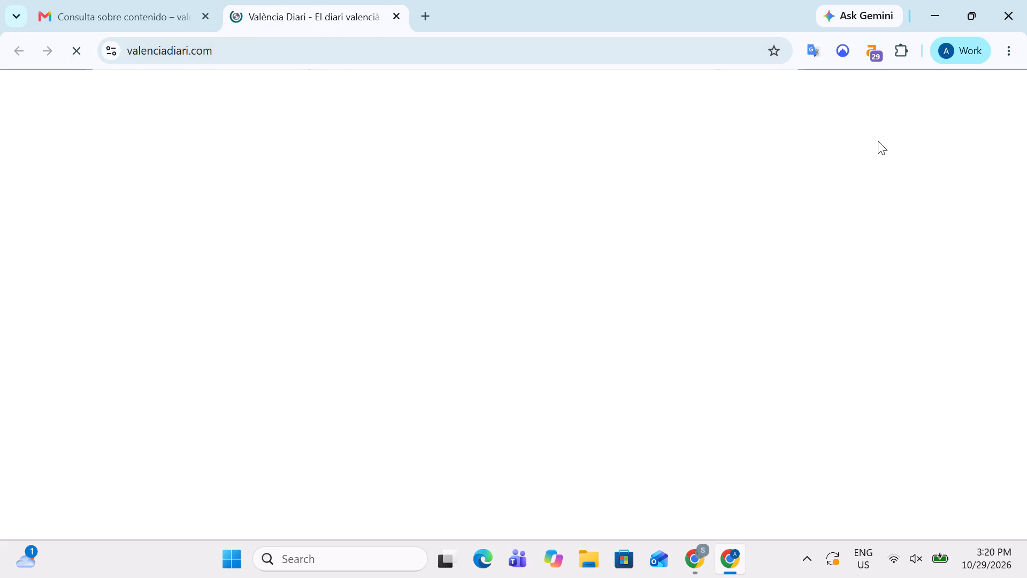
pyautogui.click(330, 57)
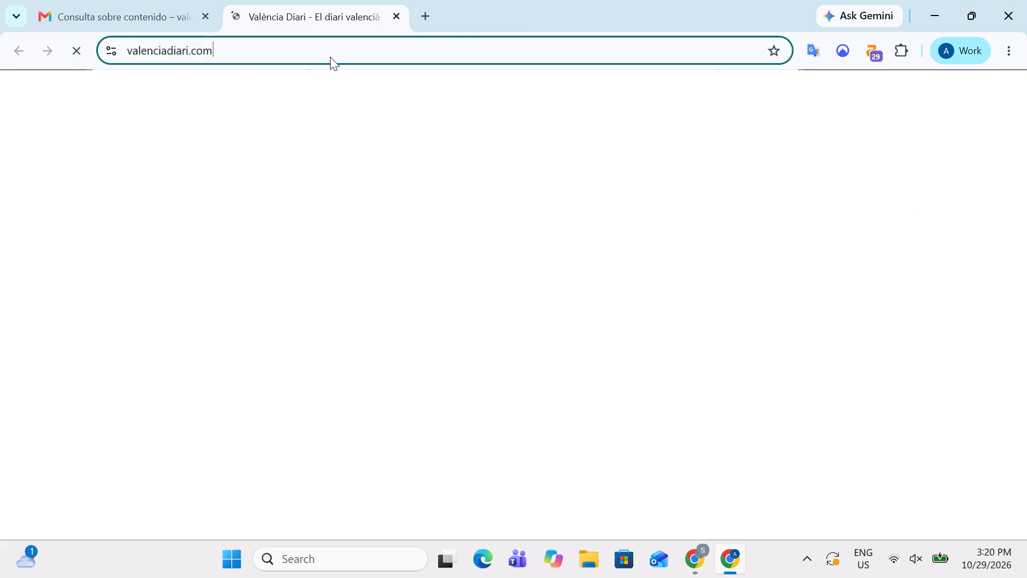
pyautogui.moveTo(330, 57); pyautogui.dragTo(275, 49)
pyautogui.click(508, 0)
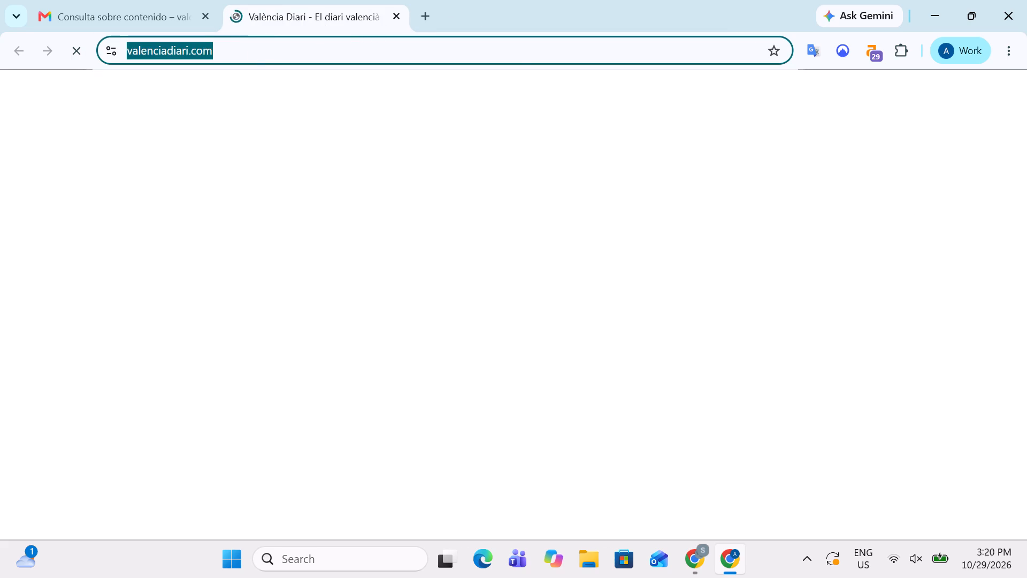
pyautogui.click(151, 0)
pyautogui.click(300, 0)
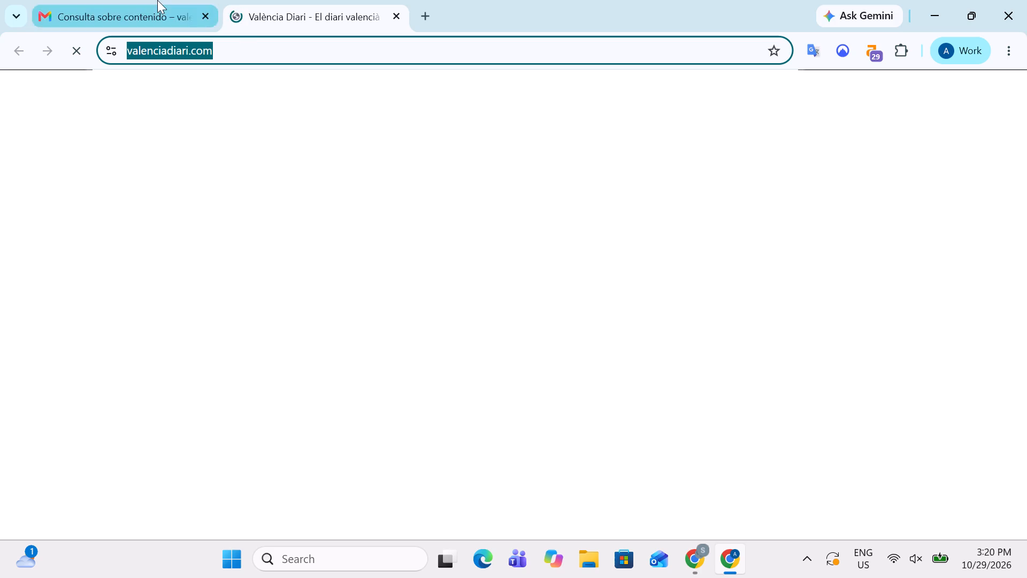
pyautogui.click(157, 0)
pyautogui.click(313, 0)
pyautogui.click(0, 211)
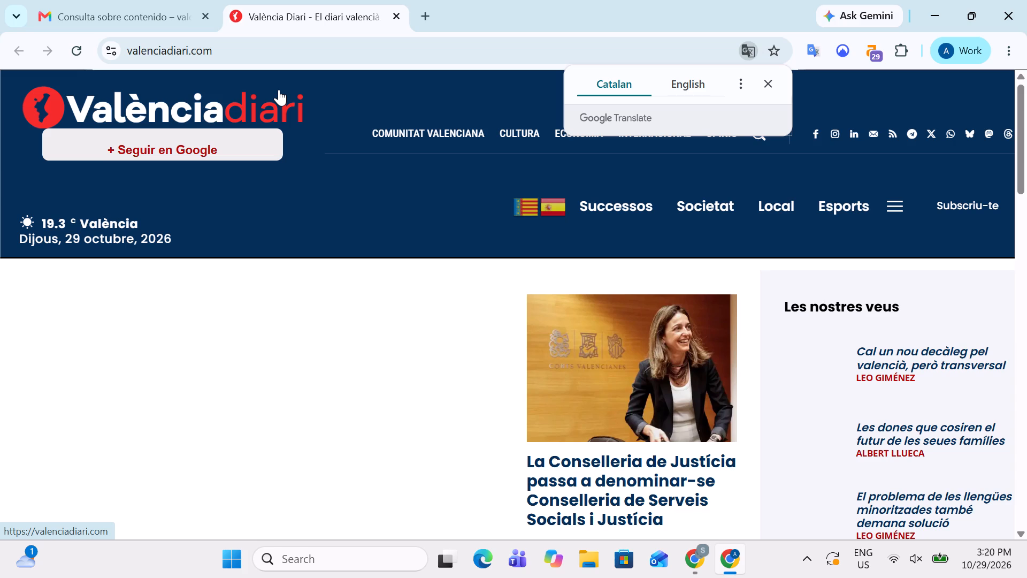
# Copy the valenciadiari.com domain from its site and enter it as the website in row 10923 of the New Master Sheet.
pyautogui.click(353, 49)
pyautogui.moveTo(353, 49); pyautogui.dragTo(202, 60)
pyautogui.hotkey('ctrl', 'c')
pyautogui.hotkey('ctrl', 'c')
pyautogui.hotkey('alt', 'Tab')
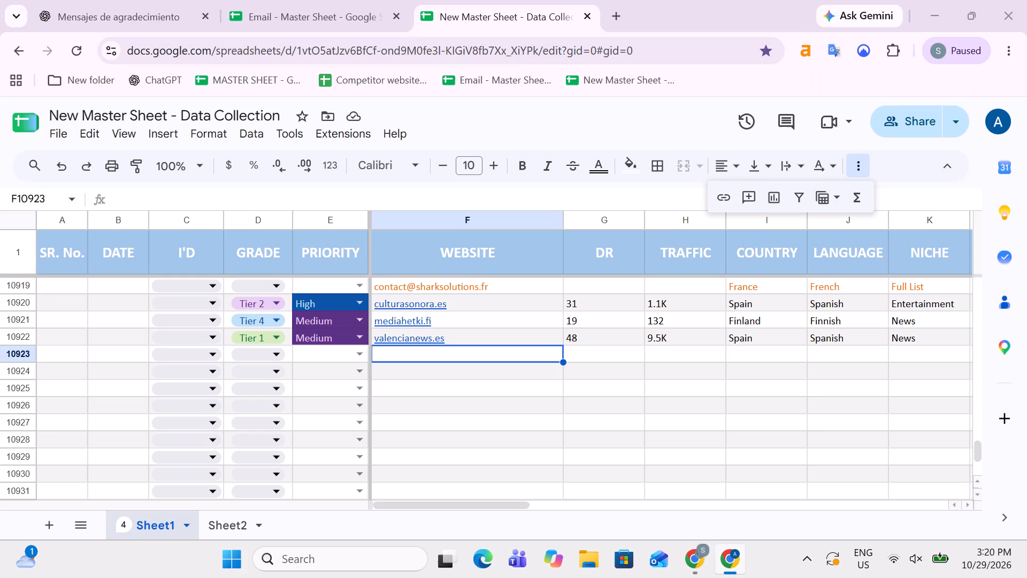
pyautogui.press('Down')
pyautogui.press('Up')
pyautogui.press('Return')
pyautogui.hotkey('ctrl', 'v')
pyautogui.press('Tab')
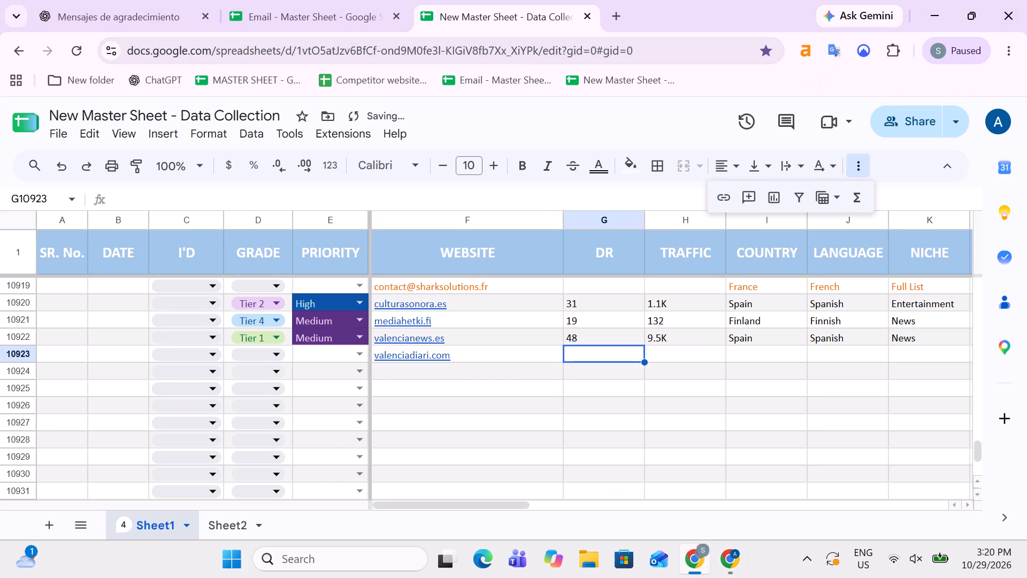
pyautogui.press('Right')
pyautogui.press('Left')
pyautogui.press('Left')
pyautogui.press('Left')
pyautogui.press('Right')
pyautogui.press('Right')
pyautogui.press('Left')
pyautogui.press('Right')
pyautogui.press('Right')
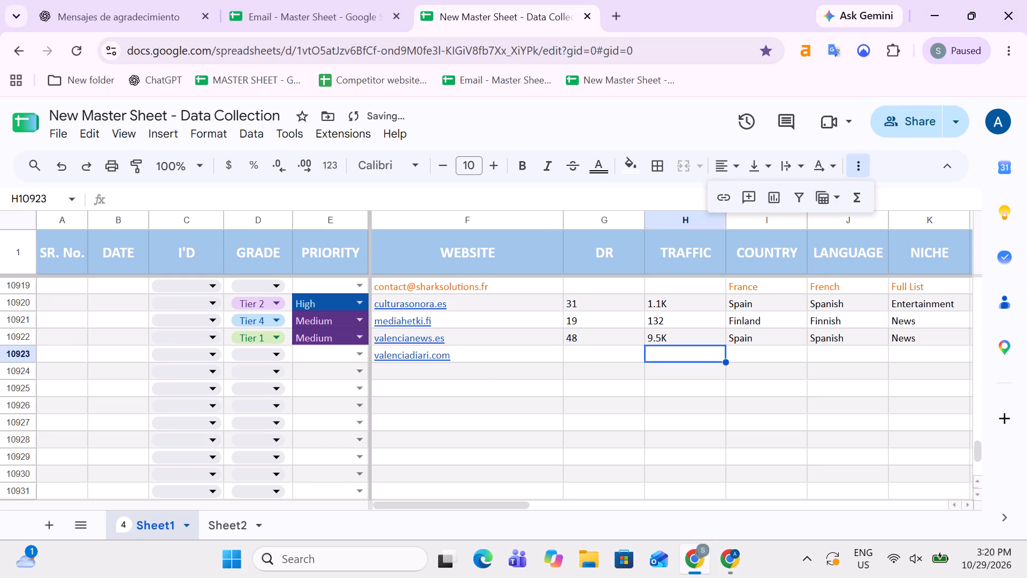
pyautogui.press('Left')
# Look up valenciadiari.com's domain metrics in Ahrefs and record DR 29 and traffic 232 in row 10923.
pyautogui.hotkey('alt', 'Tab')
pyautogui.scroll(-7, 770, 328)
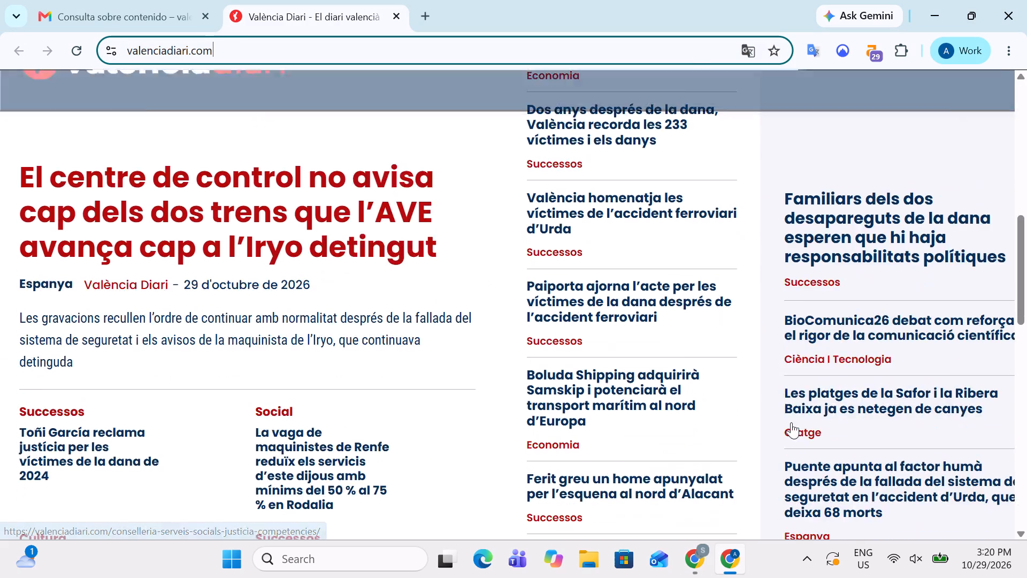
pyautogui.scroll(12, 803, 476)
pyautogui.click(876, 57)
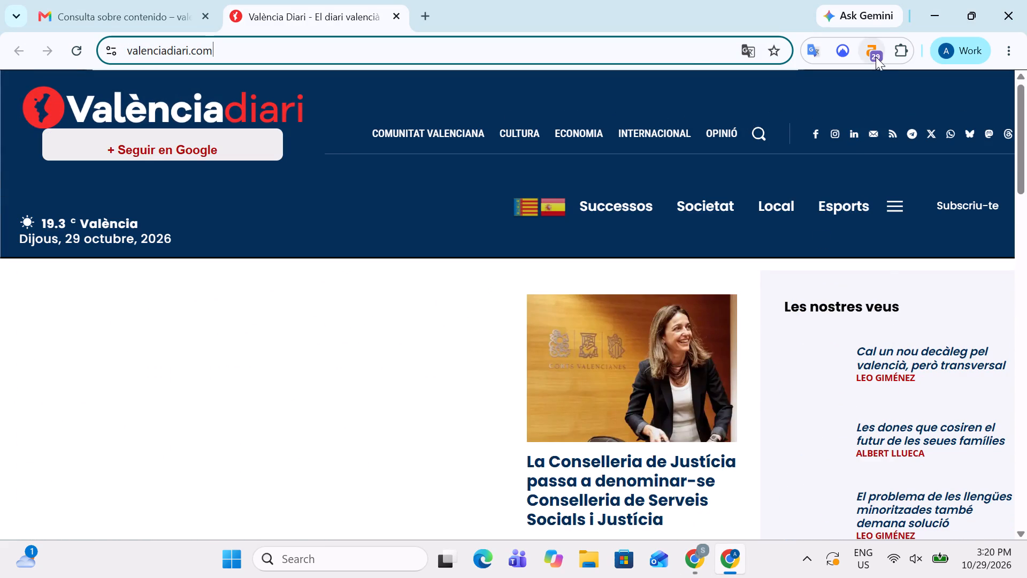
pyautogui.hotkey('alt', 'Tab')
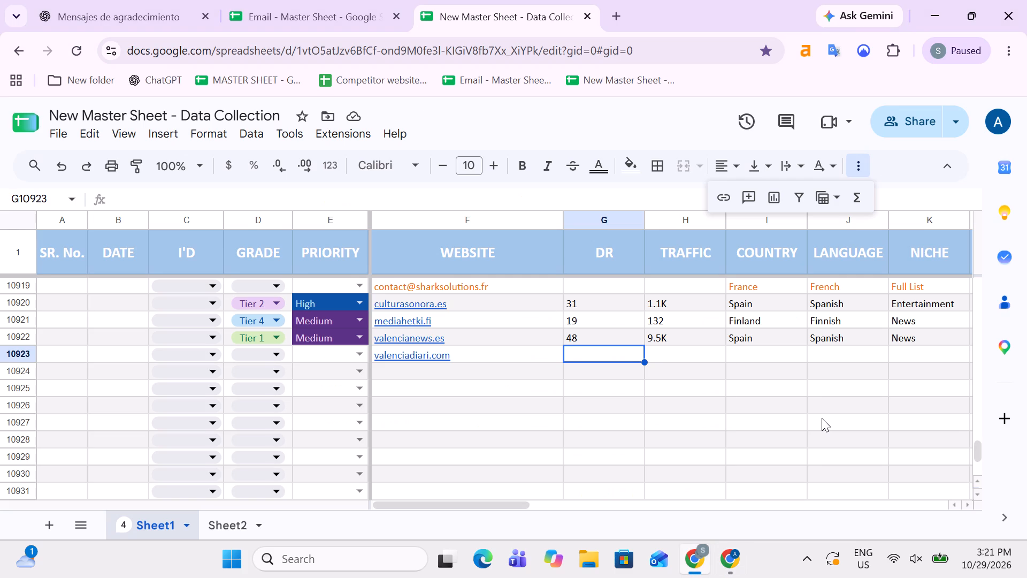
pyautogui.write('29')
pyautogui.press('Right')
pyautogui.hotkey('alt', 'Tab')
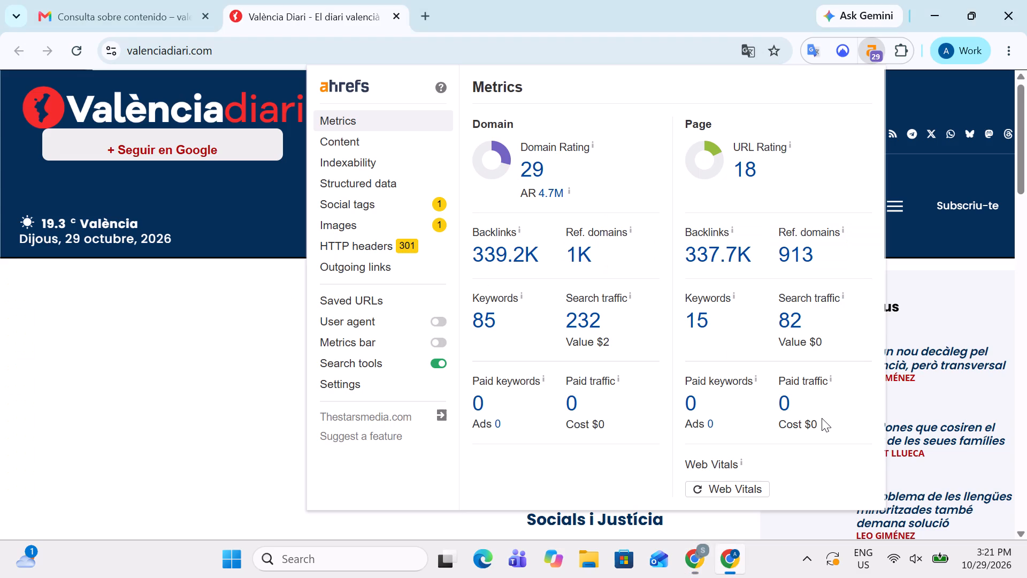
pyautogui.hotkey('alt', 'Tab')
pyautogui.write('232')
pyautogui.press('Right')
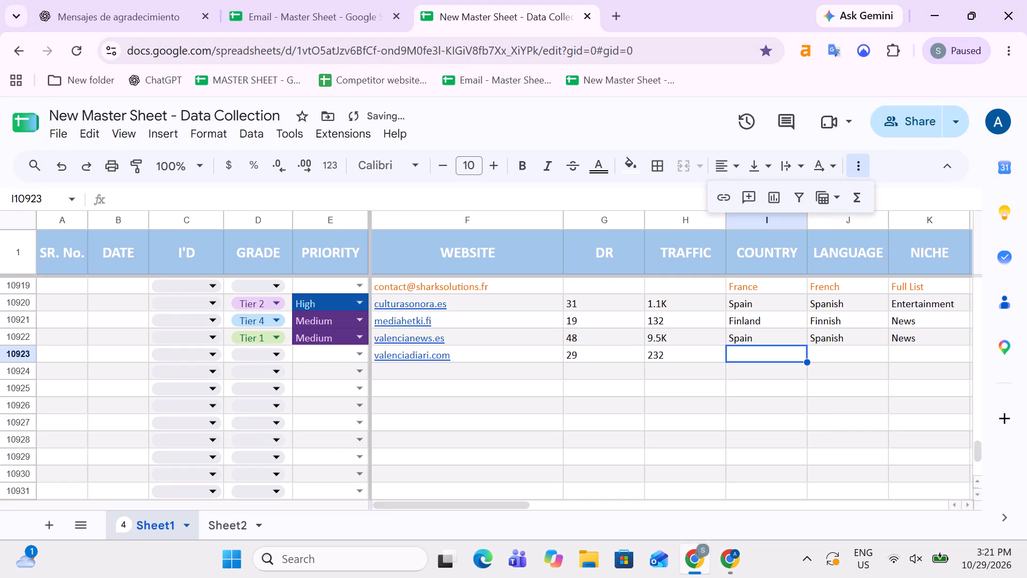
# Check valenciadiari.com's detected page language and enter Catlan as the country in row 10923 of the New Master Sheet.
pyautogui.hotkey('alt', 'Tab')
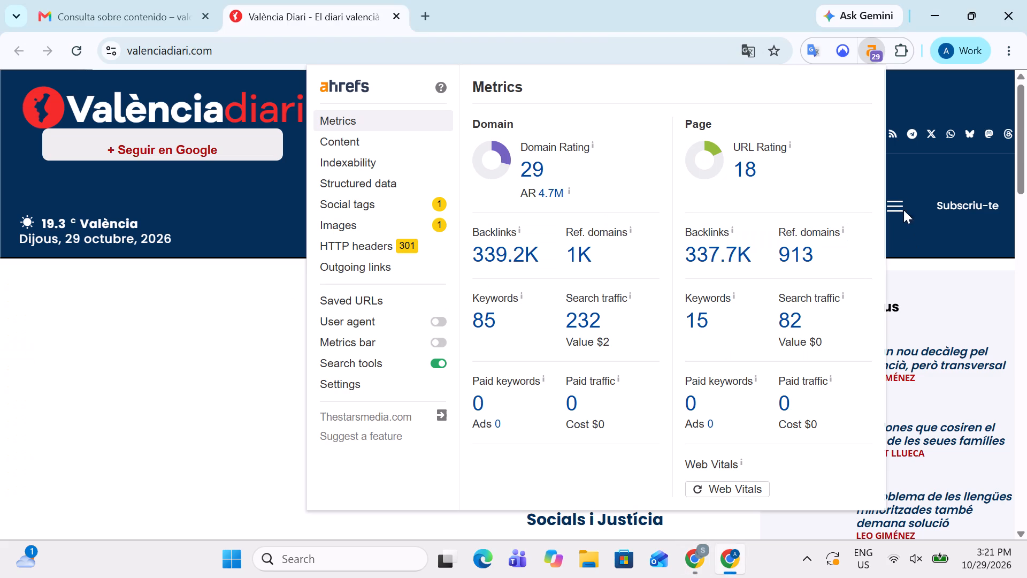
pyautogui.click(752, 53)
pyautogui.hotkey('alt', 'Tab')
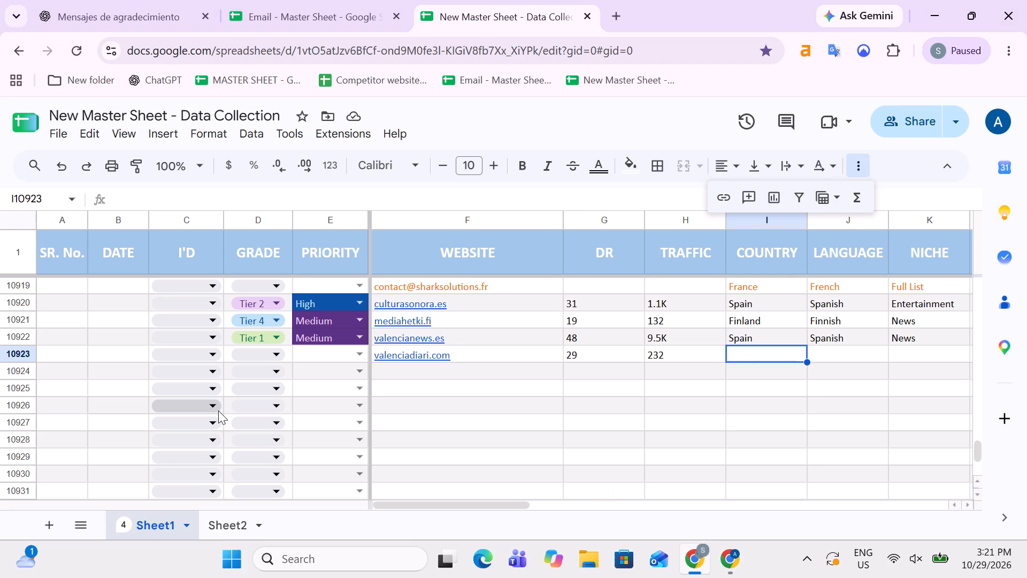
pyautogui.write('Ca')
pyautogui.write('tlan')
pyautogui.press('Right')
# Recheck the spelling of valenciadiari.com's detected language and enter Catalan as the language in row 10923.
pyautogui.hotkey('alt', 'Tab')
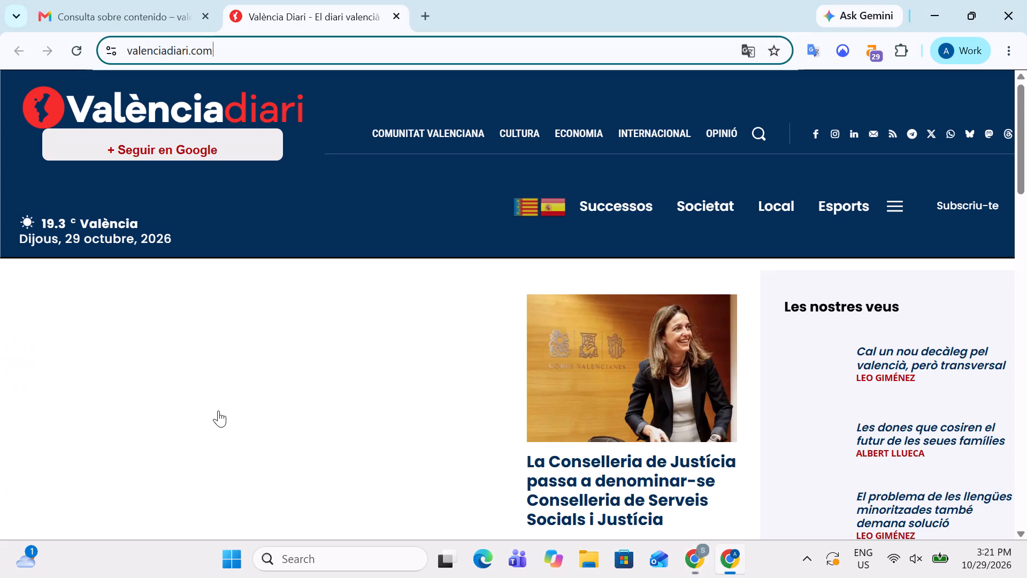
pyautogui.click(749, 50)
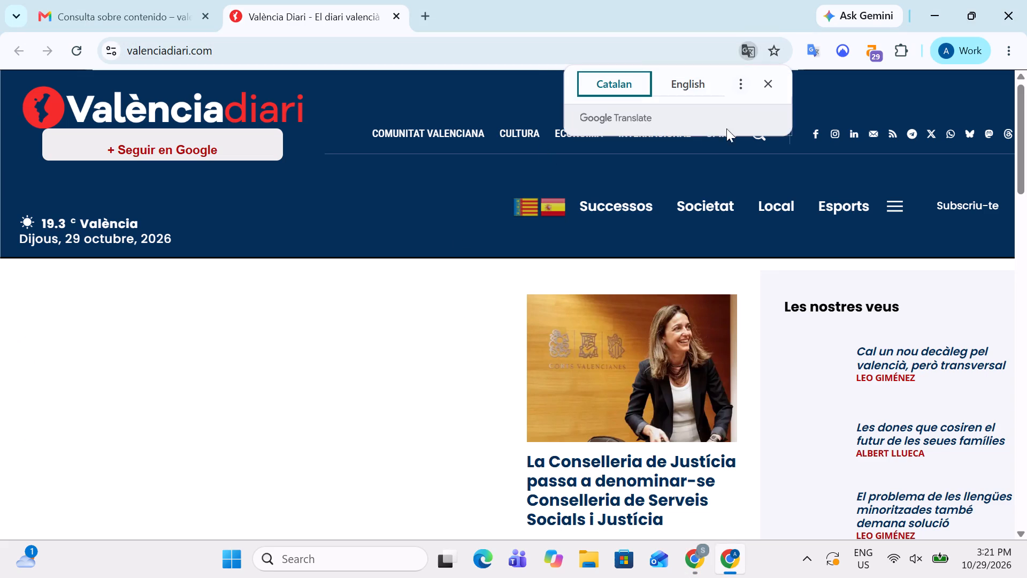
pyautogui.hotkey('alt', 'Tab')
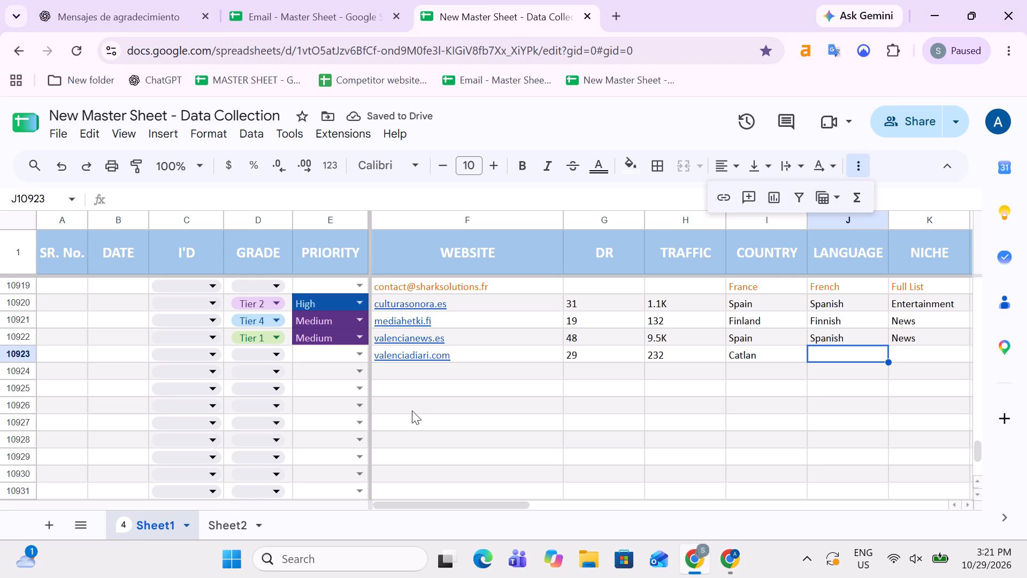
pyautogui.write('Ca')
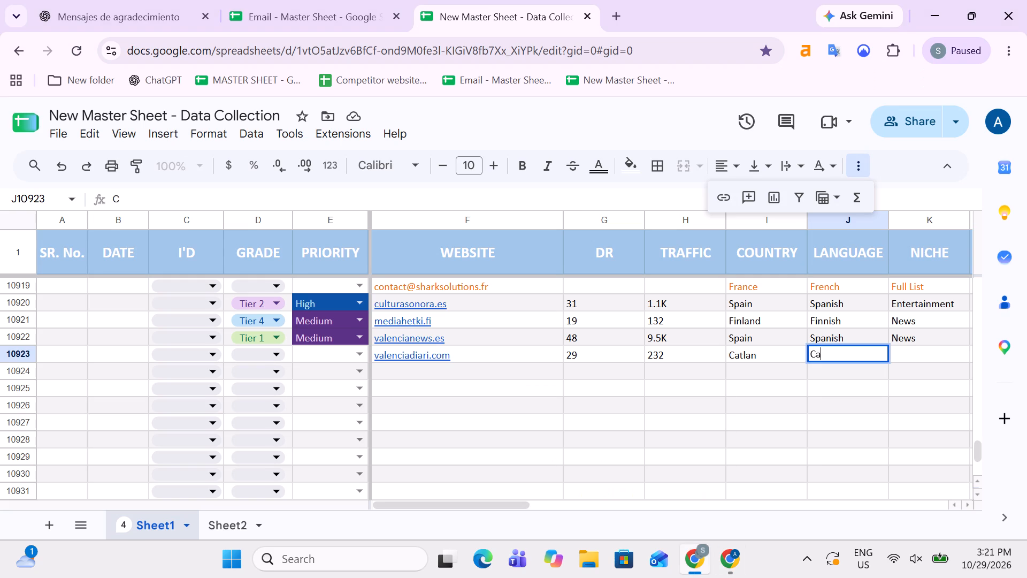
pyautogui.press('t')
pyautogui.hotkey('alt', 'Tab')
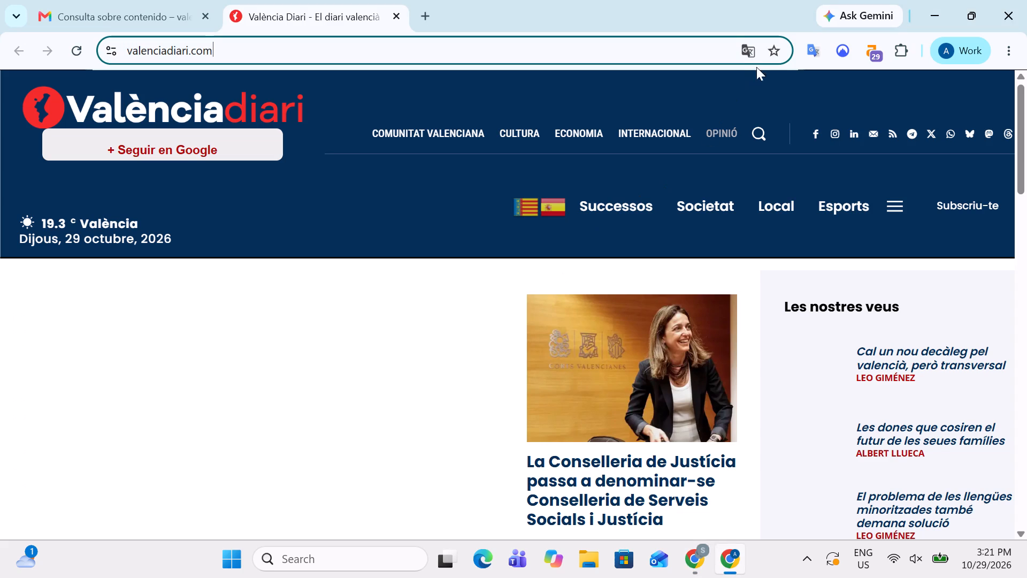
pyautogui.click(748, 52)
pyautogui.hotkey('alt', 'Tab')
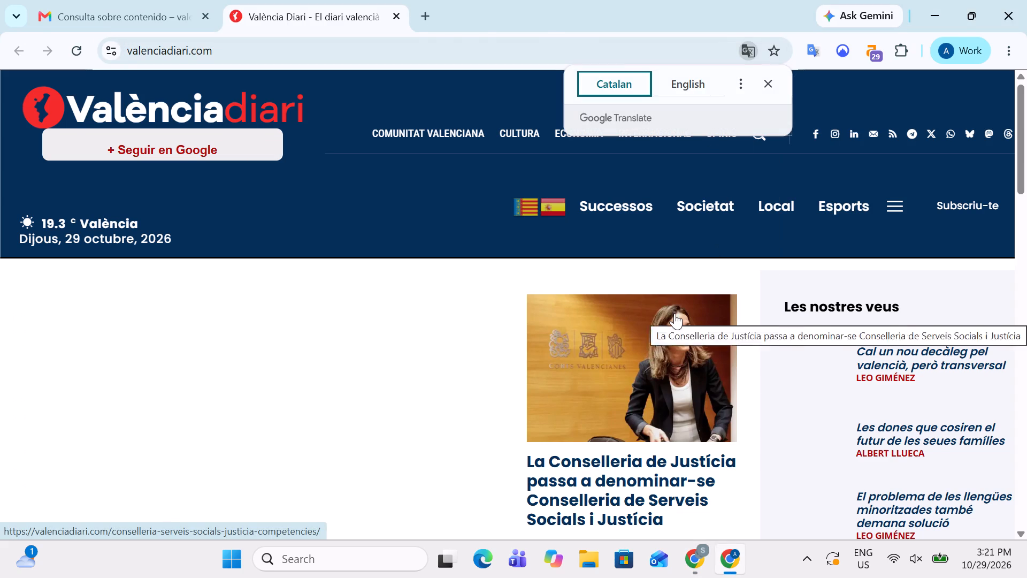
pyautogui.write('alan')
pyautogui.press('Tab')
pyautogui.press('Left')
pyautogui.press('Left')
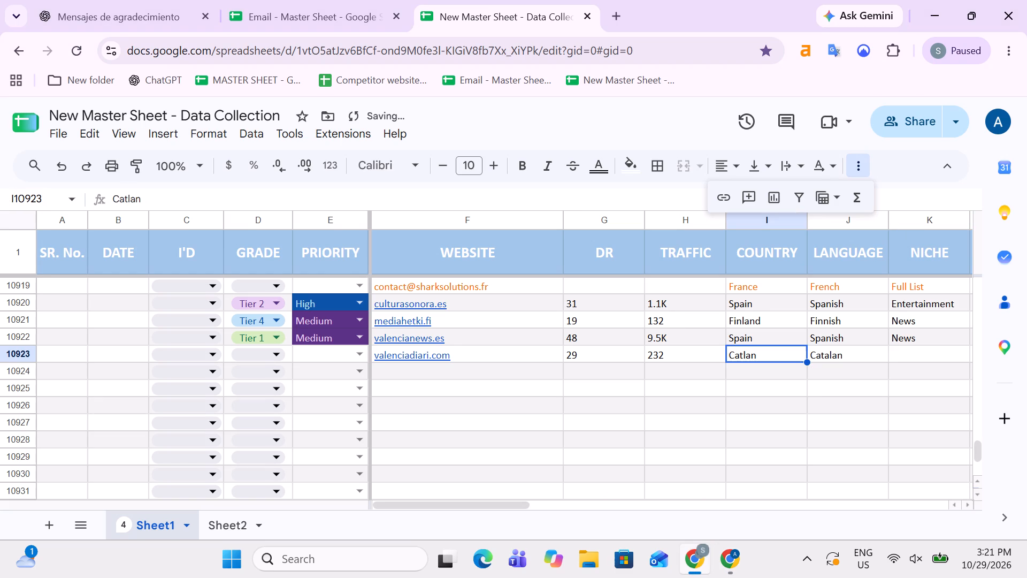
# Enter News as valenciadiari.com's niche in row 10923.
pyautogui.press('Right')
pyautogui.press('Right')
pyautogui.press('Right')
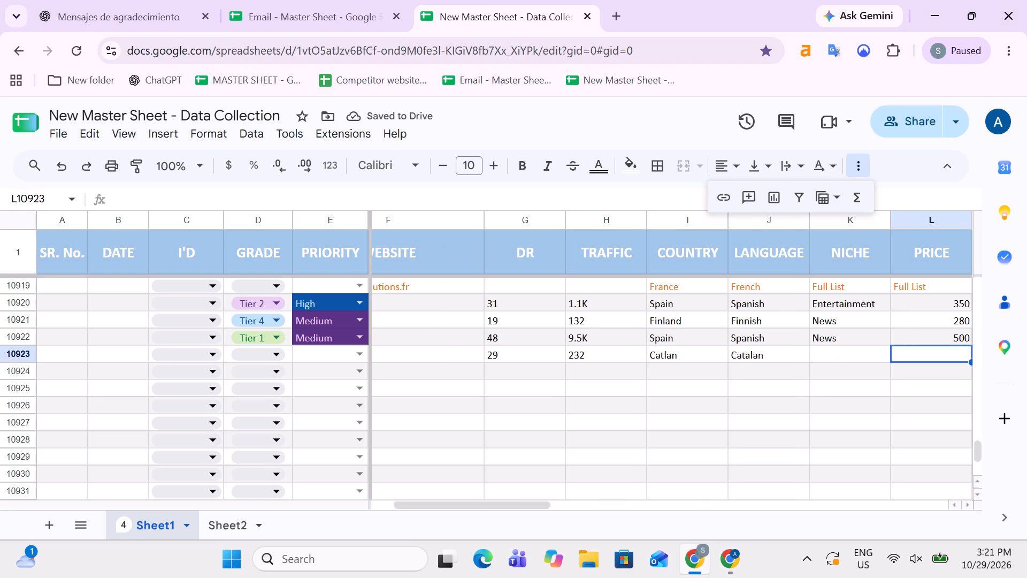
pyautogui.press('Left')
pyautogui.write('Ne')
pyautogui.press('Right')
pyautogui.press('Right')
pyautogui.press('Left')
pyautogui.press('Left')
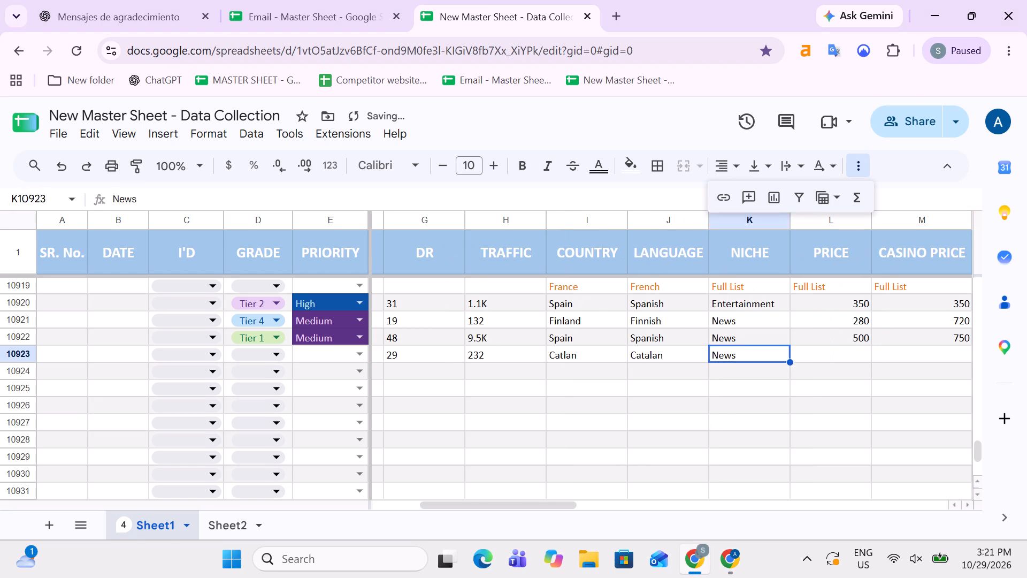
# Record valenciadiari.com's price as 80 and its casino price as 160 in row 10923.
pyautogui.press('Right')
pyautogui.write('80')
pyautogui.press('Right')
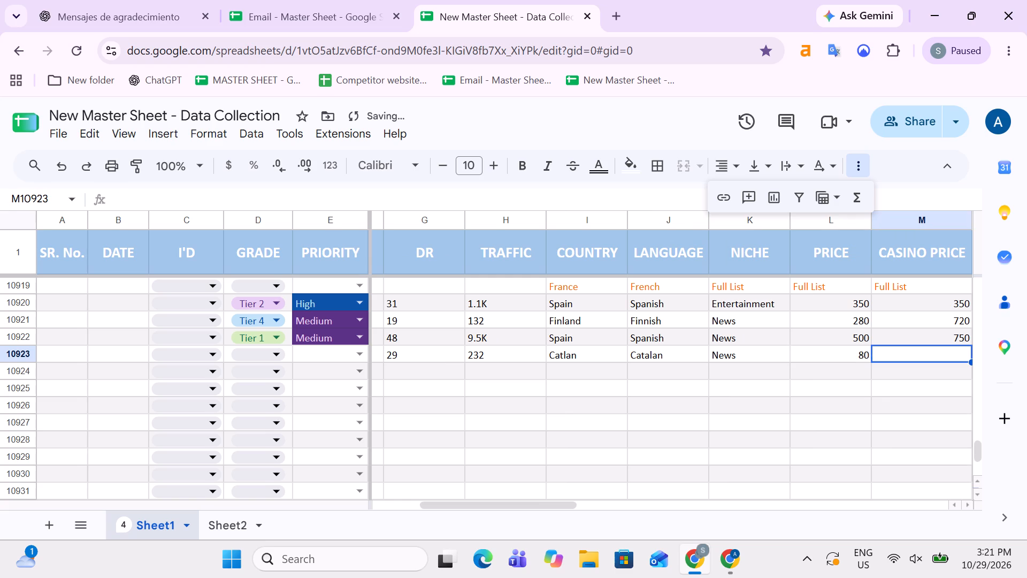
pyautogui.write('160')
pyautogui.press('Tab')
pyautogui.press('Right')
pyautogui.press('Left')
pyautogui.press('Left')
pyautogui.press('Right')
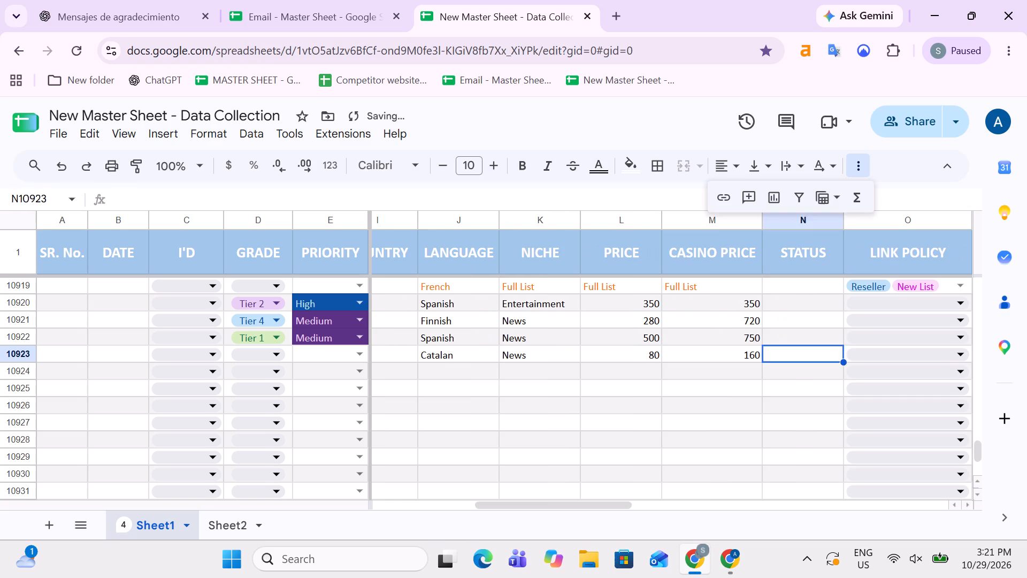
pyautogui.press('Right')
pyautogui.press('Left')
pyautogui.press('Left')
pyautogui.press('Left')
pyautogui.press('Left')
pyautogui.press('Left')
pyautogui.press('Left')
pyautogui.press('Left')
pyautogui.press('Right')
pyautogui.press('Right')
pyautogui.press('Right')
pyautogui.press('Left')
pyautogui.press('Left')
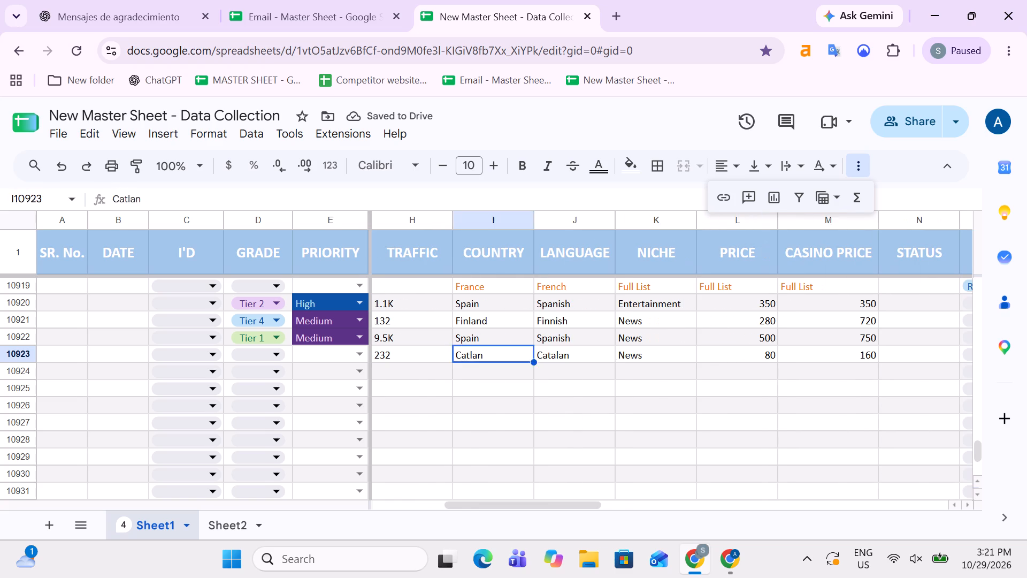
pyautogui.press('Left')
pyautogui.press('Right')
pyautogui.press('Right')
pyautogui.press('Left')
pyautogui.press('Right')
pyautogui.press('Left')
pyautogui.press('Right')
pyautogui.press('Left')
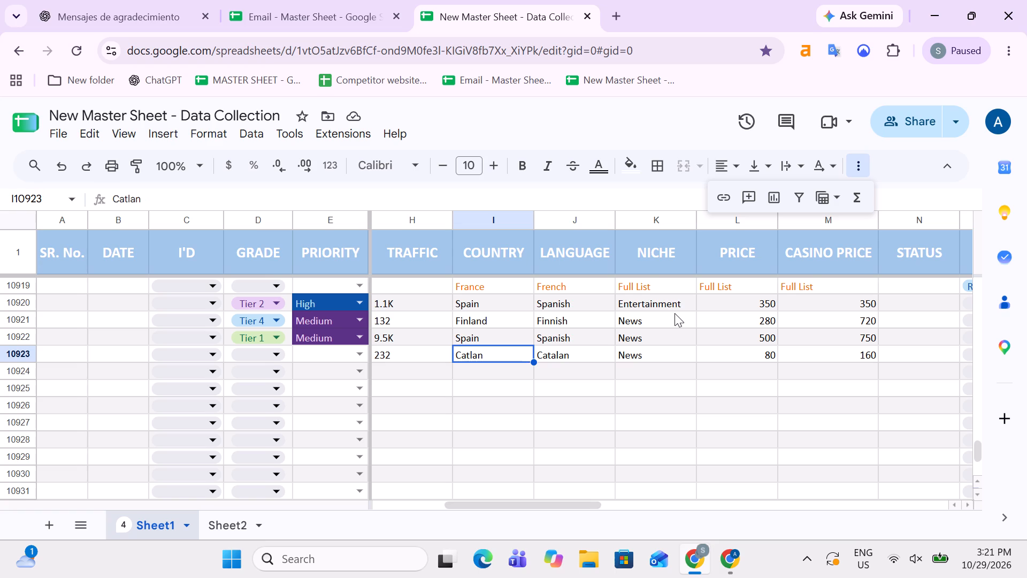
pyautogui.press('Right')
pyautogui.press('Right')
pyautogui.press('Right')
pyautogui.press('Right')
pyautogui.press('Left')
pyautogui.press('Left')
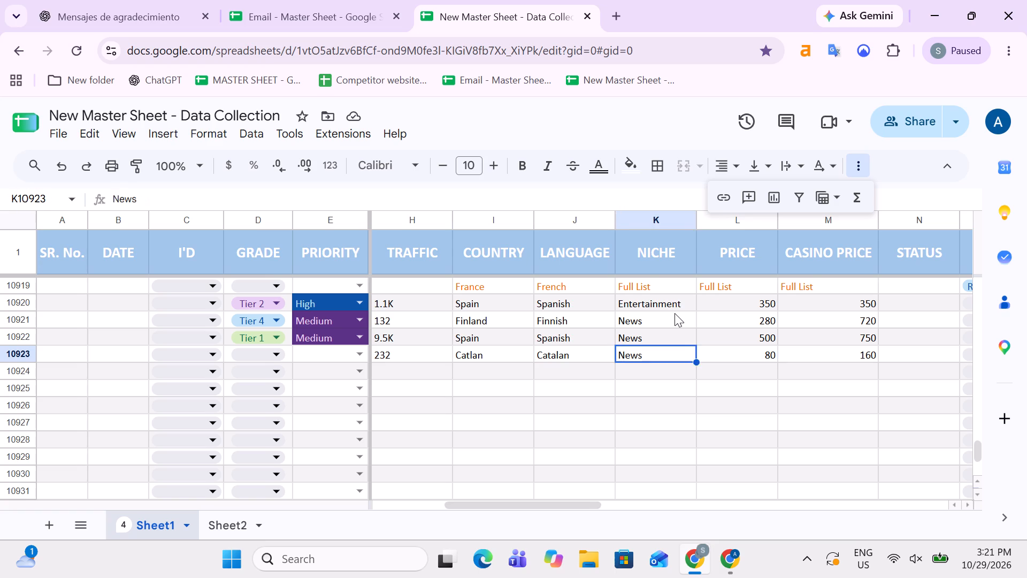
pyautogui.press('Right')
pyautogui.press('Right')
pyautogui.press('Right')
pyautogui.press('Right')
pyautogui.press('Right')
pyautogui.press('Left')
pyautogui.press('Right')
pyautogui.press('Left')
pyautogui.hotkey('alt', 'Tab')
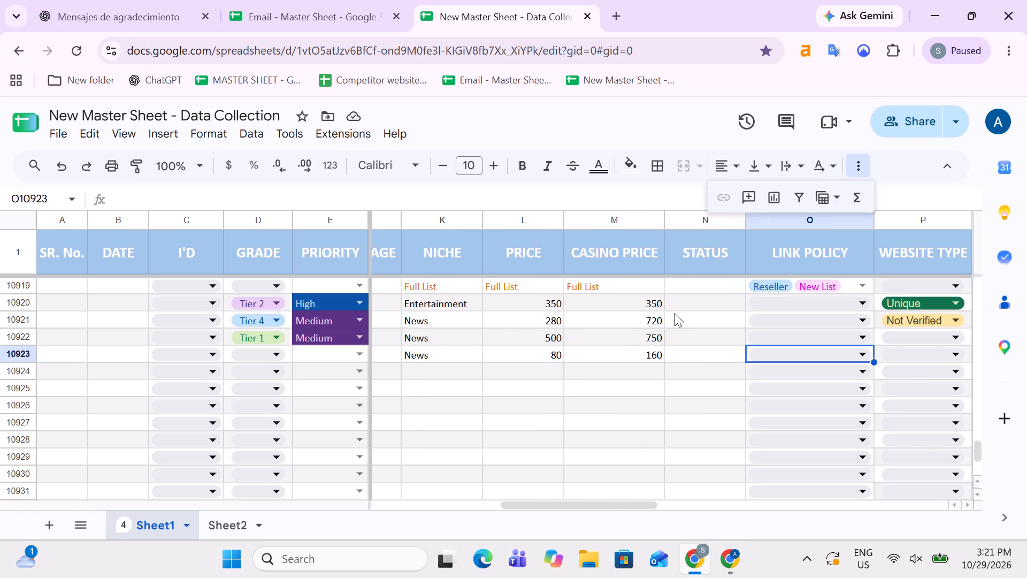
# Search valenciadiari.com for Casino777, close the site, and return to the publisher's rates email.
pyautogui.click(765, 128)
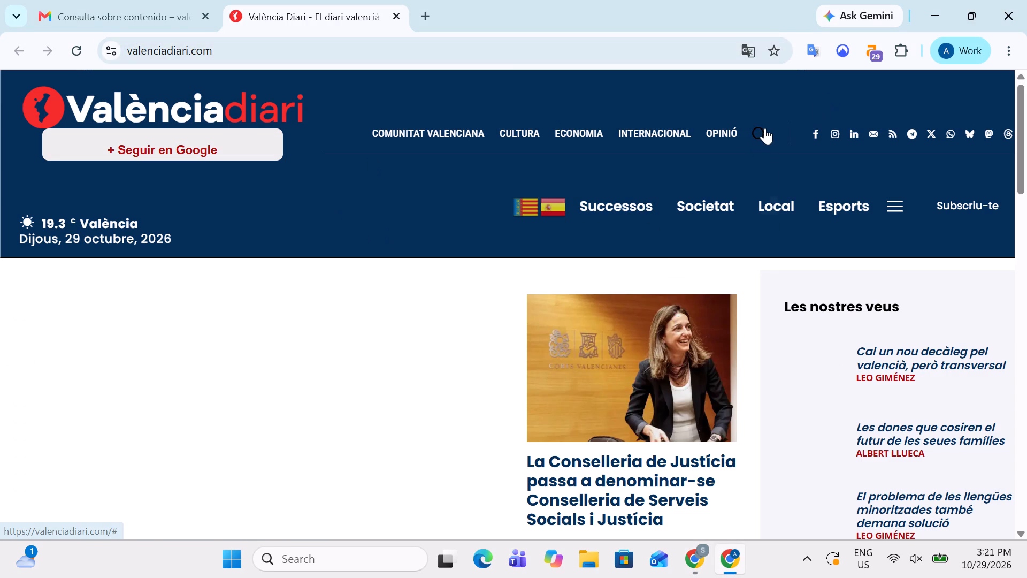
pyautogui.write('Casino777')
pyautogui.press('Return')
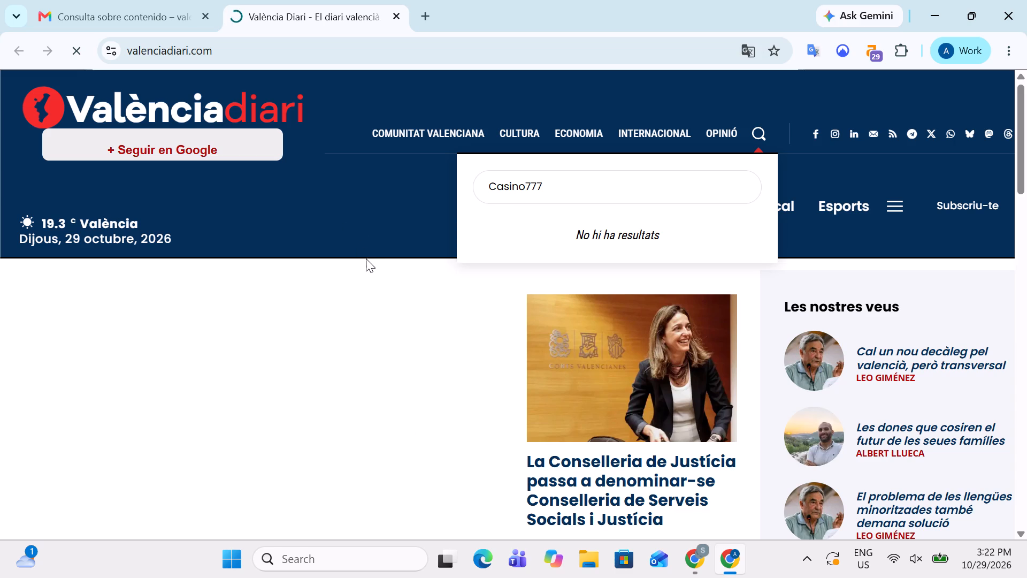
pyautogui.scroll(-1, 357, 264)
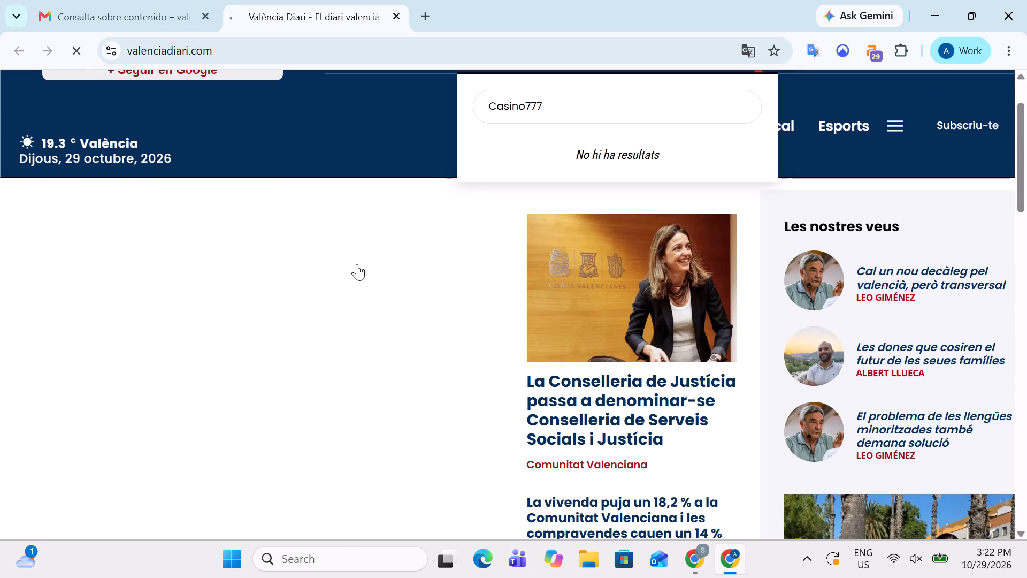
pyautogui.click(396, 18)
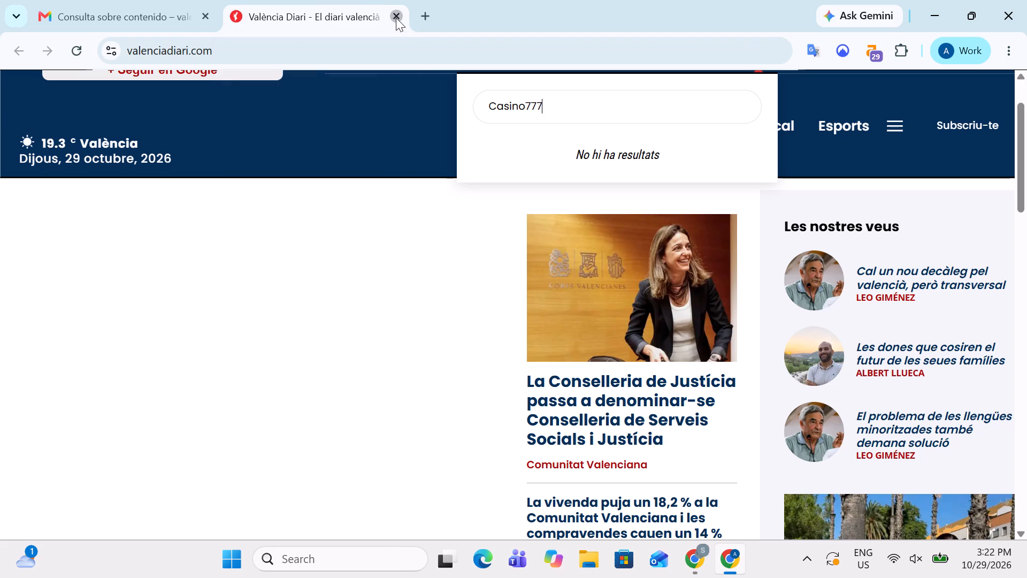
pyautogui.scroll(-2, 650, 407)
pyautogui.scroll(2, 631, 397)
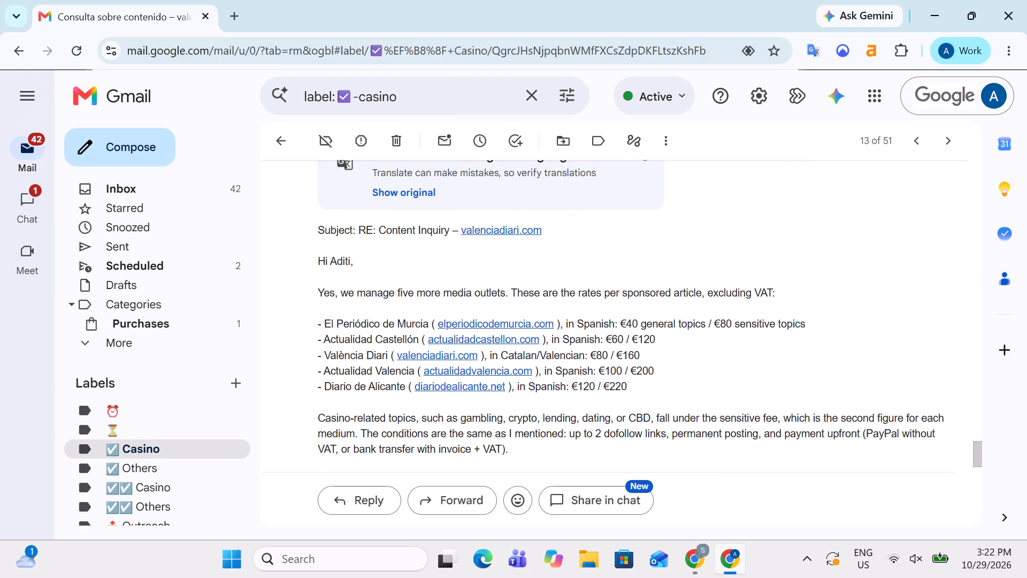
# Set valenciadiari.com's website type to Unique in row 10923 of the New Master Sheet.
pyautogui.hotkey('alt', 'Tab')
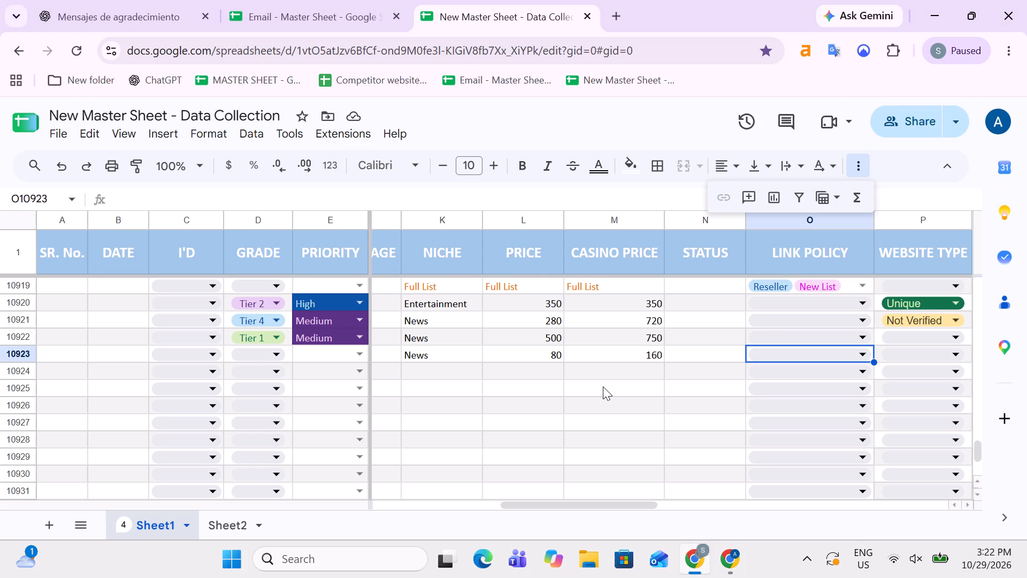
pyautogui.hotkey('alt', 'Tab')
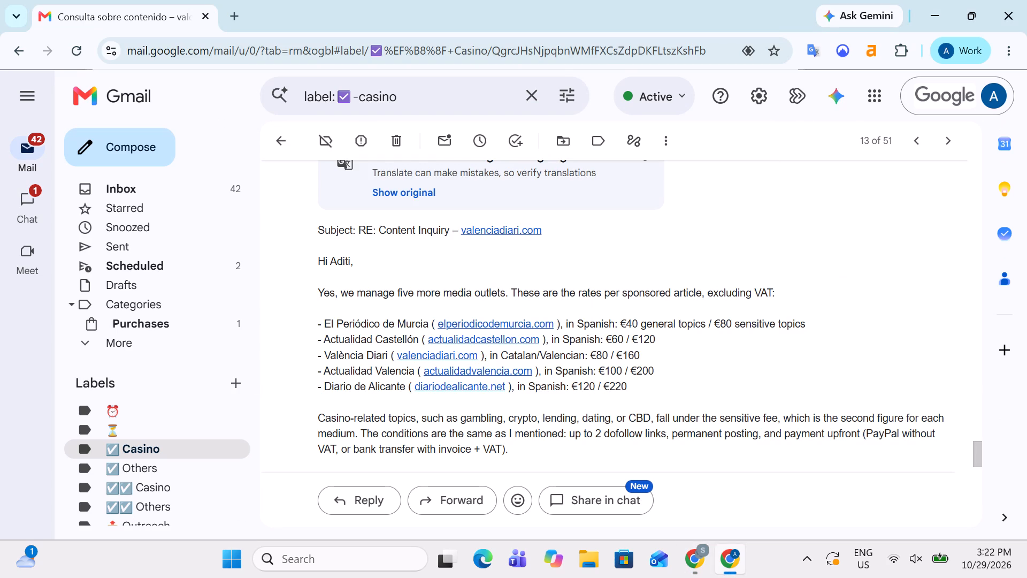
pyautogui.hotkey('alt', 'Tab')
pyautogui.press('Right')
pyautogui.press('Right')
pyautogui.press('Right')
pyautogui.press('Left')
pyautogui.press('Left')
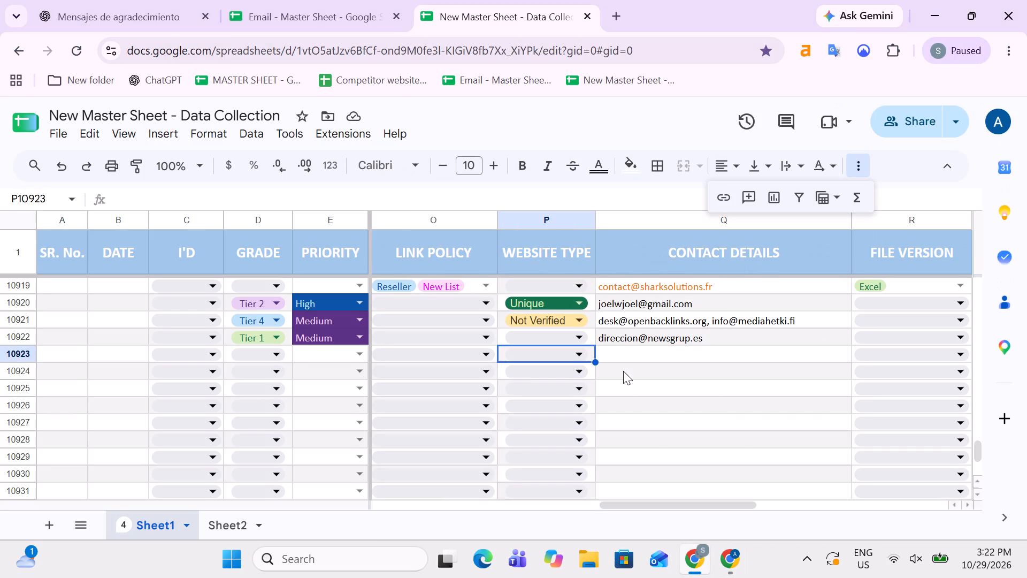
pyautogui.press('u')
pyautogui.press('Tab')
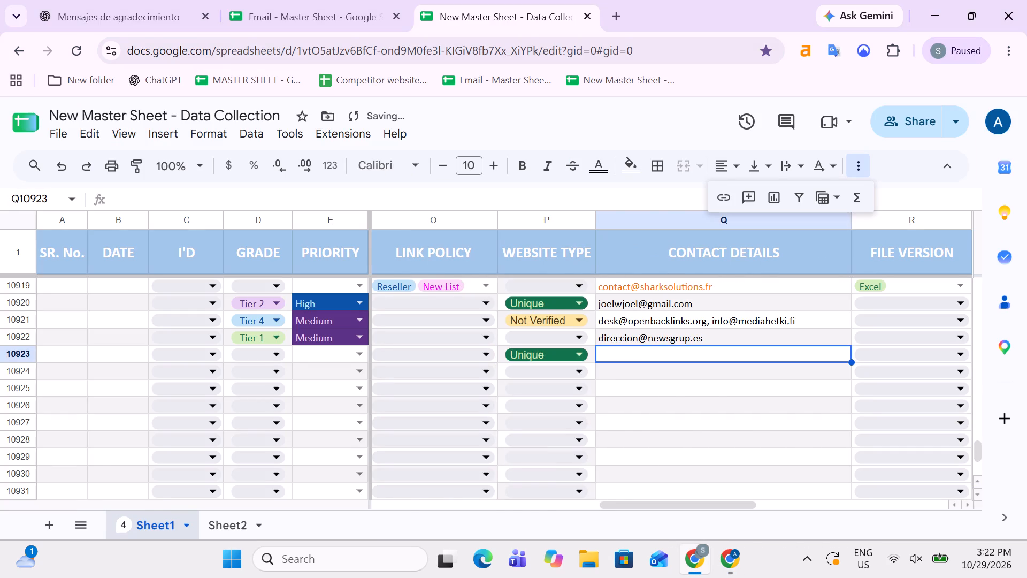
# Copy the publisher's email address from the valenciadiari.com thread into the contact details of row 10923.
pyautogui.hotkey('alt', 'Tab')
pyautogui.scroll(3, 441, 344)
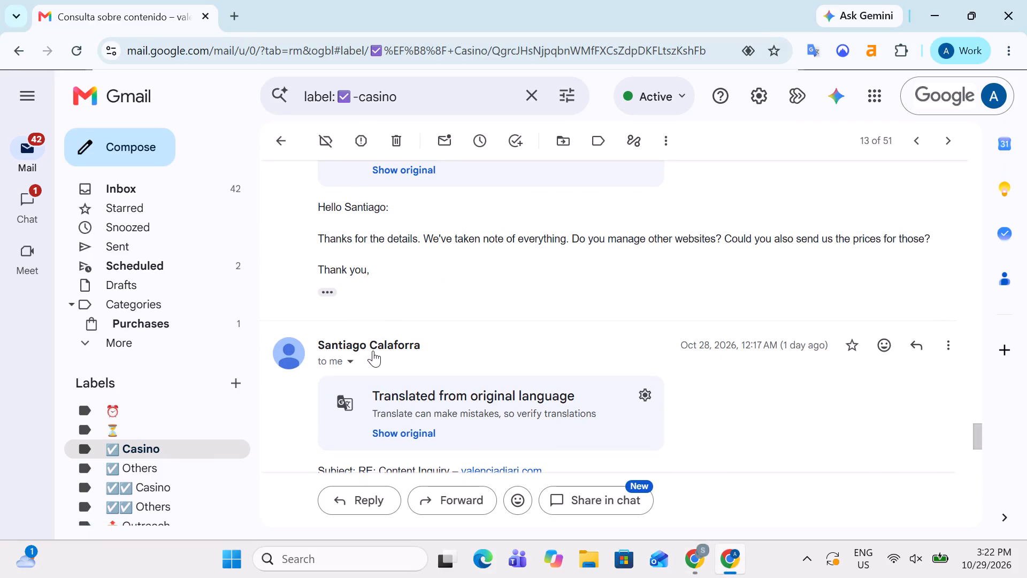
pyautogui.click(611, 396)
pyautogui.hotkey('alt', 'Tab')
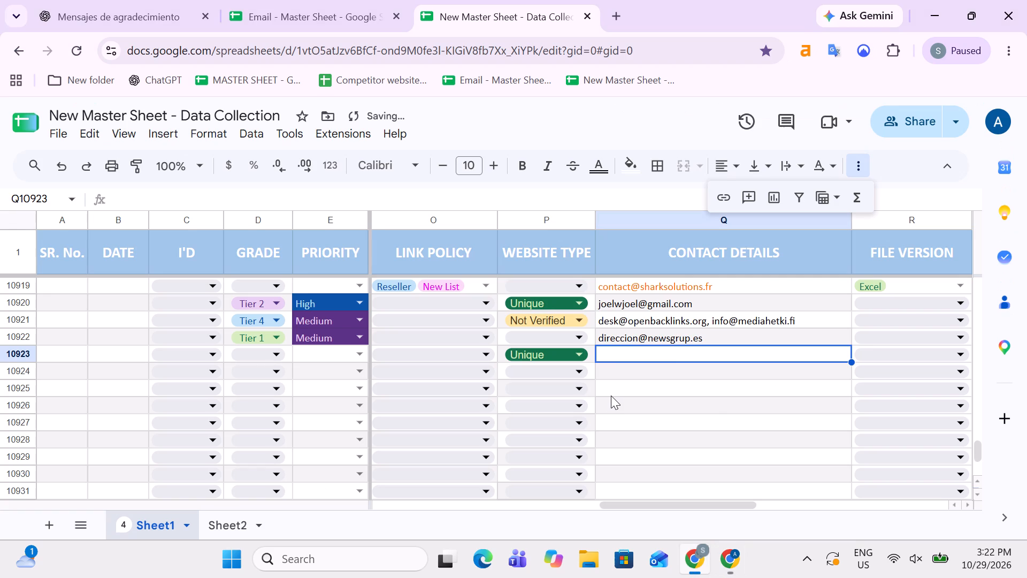
pyautogui.hotkey('ctrl', 'v')
# Review valenciadiari.com's entries in row 10923, from the contact details back to the grade and priority columns.
pyautogui.press('Left')
pyautogui.press('Left')
pyautogui.press('Left')
pyautogui.press('Left')
pyautogui.press('Left')
pyautogui.press('Left')
pyautogui.press('Left')
pyautogui.press('Left')
pyautogui.press('Left')
pyautogui.press('Left')
pyautogui.press('Left')
pyautogui.press('Left')
pyautogui.press('Left')
pyautogui.press('Left')
pyautogui.press('Left')
pyautogui.press('Left')
pyautogui.press('Left')
pyautogui.press('Left')
pyautogui.press('Left')
pyautogui.press('Left')
pyautogui.press('Right')
pyautogui.press('Right')
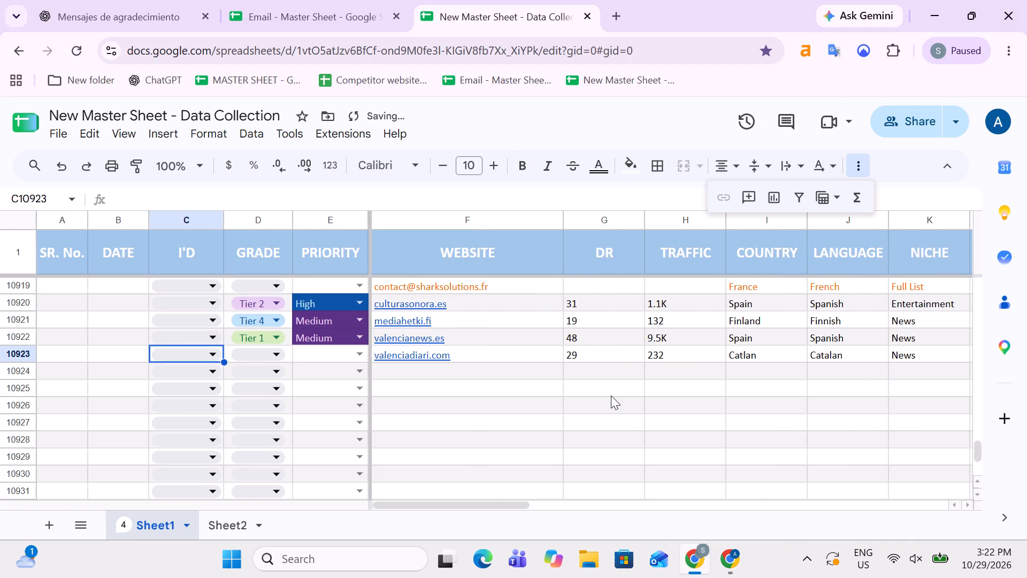
pyautogui.press('Right')
pyautogui.press('Right')
pyautogui.press('Right')
pyautogui.press('Left')
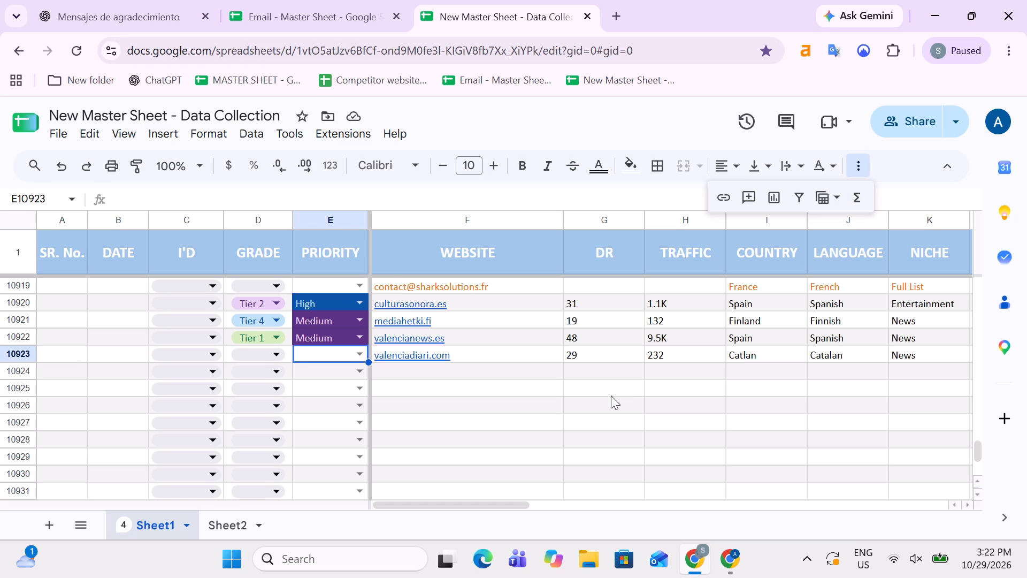
pyautogui.hotkey('alt', 'Tab')
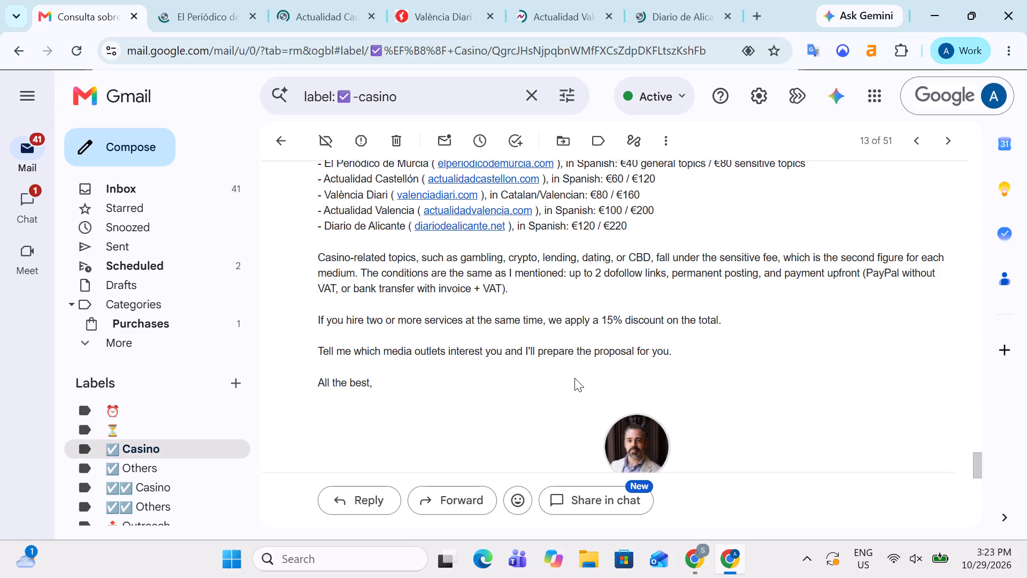
pyautogui.scroll(-4, 527, 331)
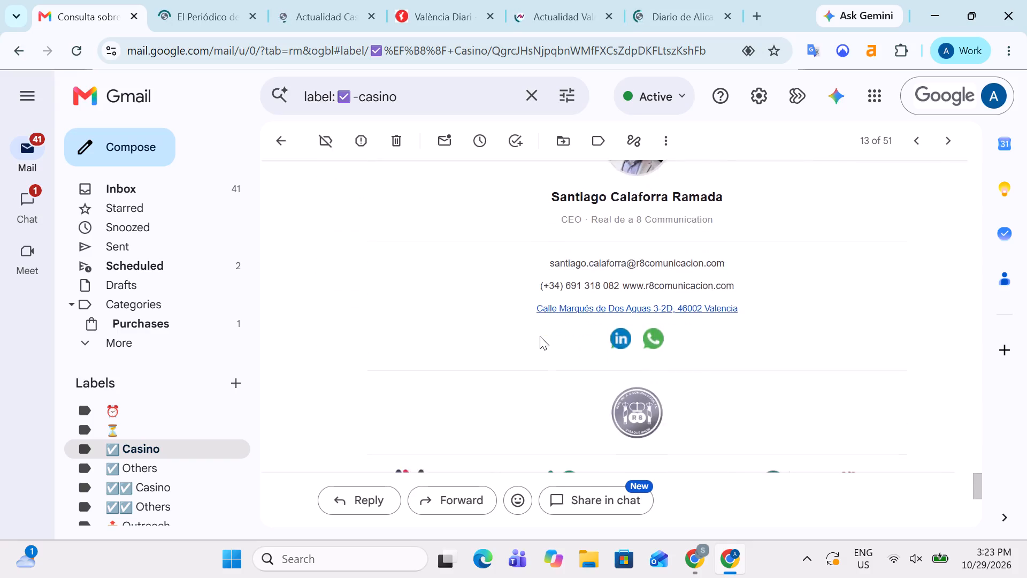
pyautogui.scroll(-3, 540, 336)
pyautogui.scroll(-1, 389, 386)
pyautogui.scroll(5, 386, 385)
# Copy the elperiodicodemurcia.com domain for the website cell of row 10924 in the New Master Sheet.
pyautogui.click(202, 0)
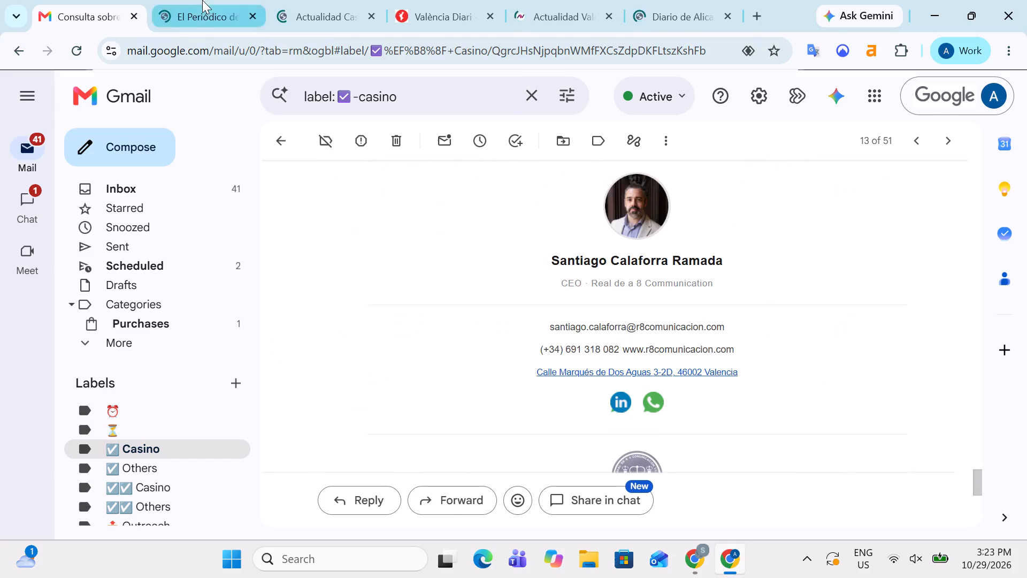
pyautogui.click(301, 51)
pyautogui.moveTo(301, 51); pyautogui.dragTo(273, 49)
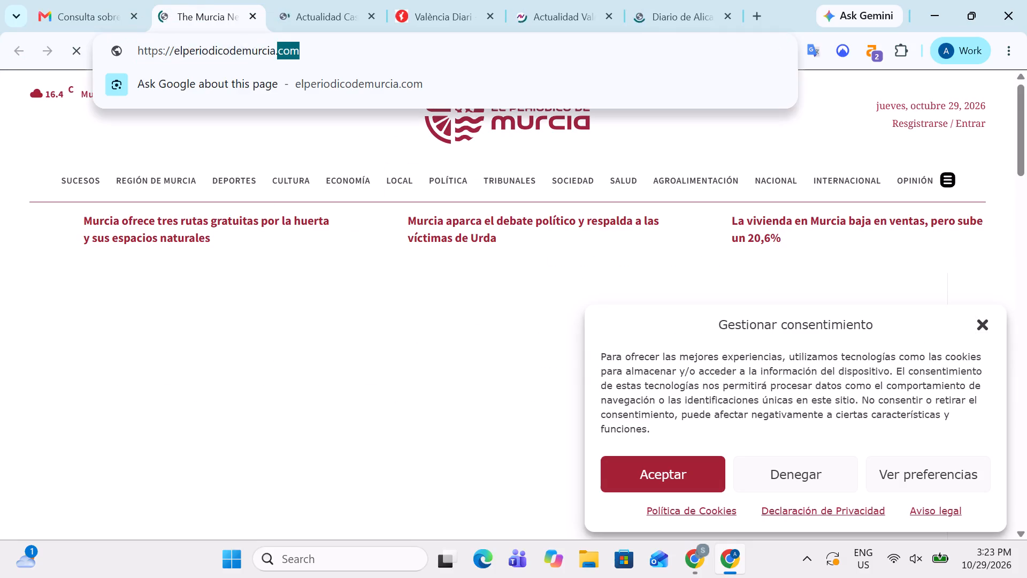
pyautogui.moveTo(273, 49); pyautogui.dragTo(248, 48)
pyautogui.hotkey('ctrl', 'c')
pyautogui.hotkey('ctrl', 'c')
pyautogui.hotkey('alt', 'Tab')
pyautogui.press('Down')
pyautogui.press('Right')
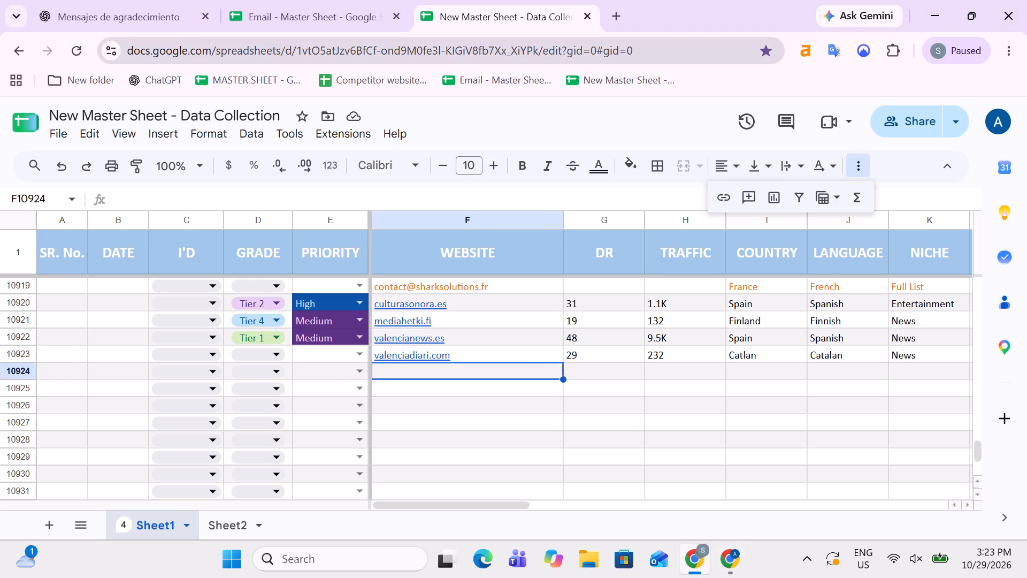
# Paste the elperiodicodemurcia.com domain as the website in row 10924.
pyautogui.press('Return')
pyautogui.hotkey('ctrl', 'v')
pyautogui.press('Tab')
# Check elperiodicodemurcia.com's page language and Ahrefs domain metrics, and record DR 2 and traffic 0 in row 10924.
pyautogui.hotkey('alt', 'Tab')
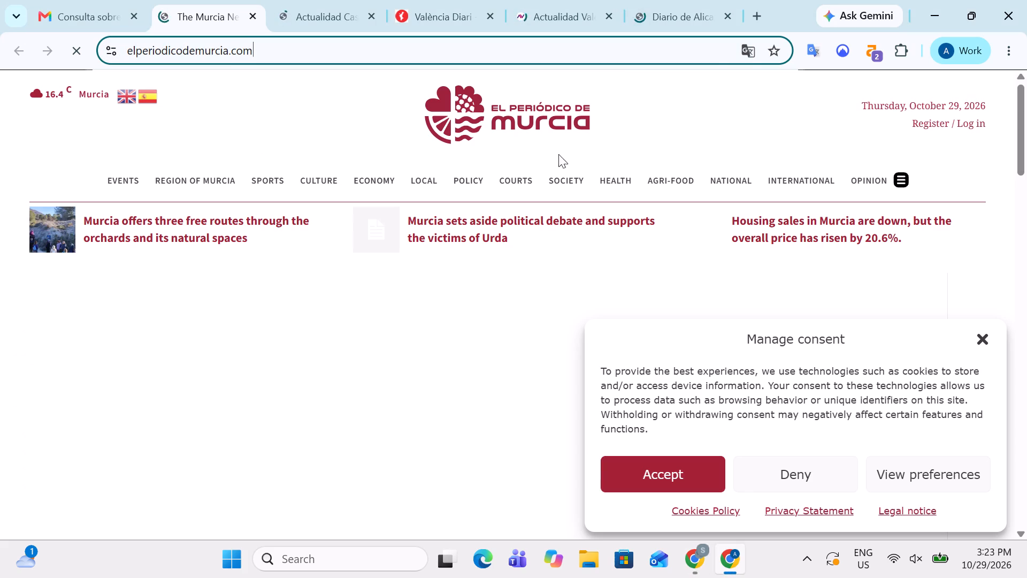
pyautogui.click(748, 52)
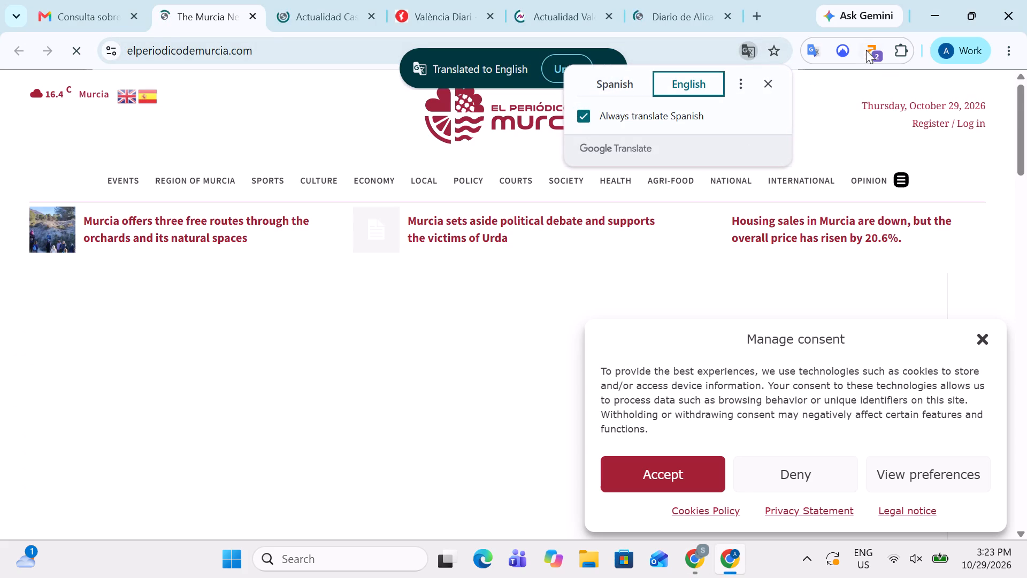
pyautogui.click(879, 55)
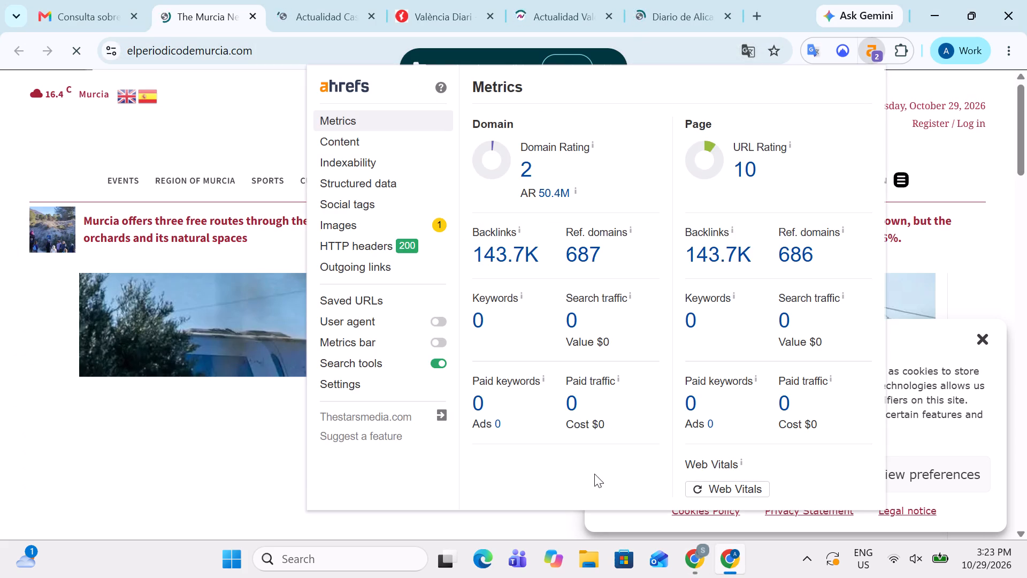
pyautogui.hotkey('alt', 'Tab')
pyautogui.press('2')
pyautogui.press('Right')
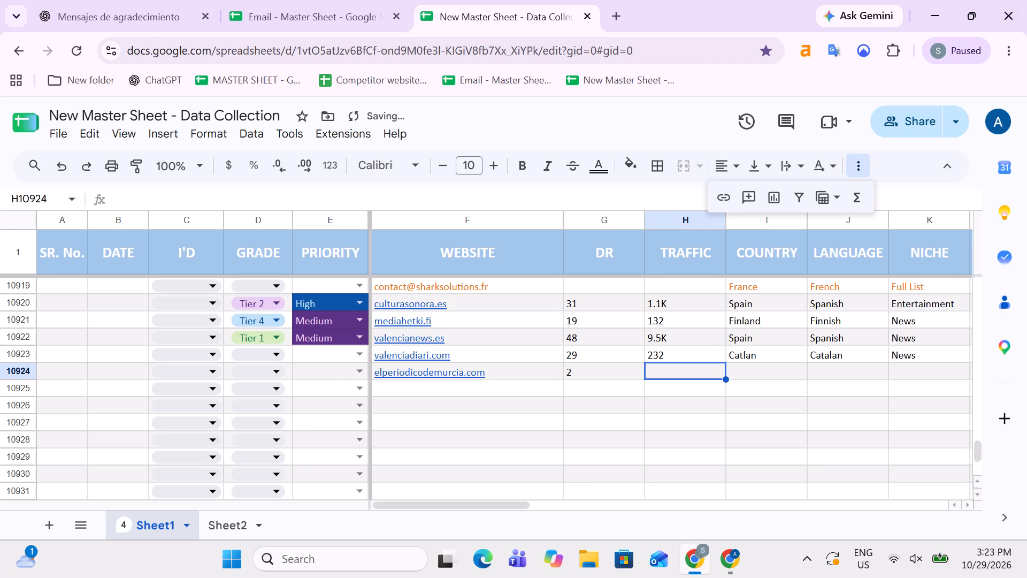
pyautogui.press('0')
pyautogui.press('Right')
# Fill in elperiodicodemurcia.com's country Spain, language Spanish and niche News in row 10924.
pyautogui.write('Sp')
pyautogui.press('Right')
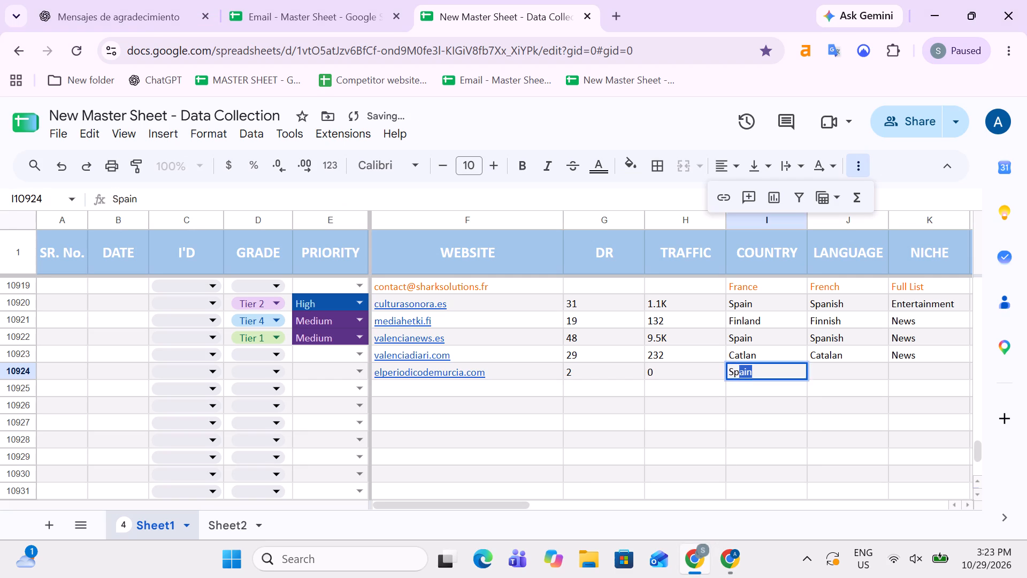
pyautogui.hotkey('shift', 's')
pyautogui.press('Right')
pyautogui.write('Ne')
pyautogui.press('Right')
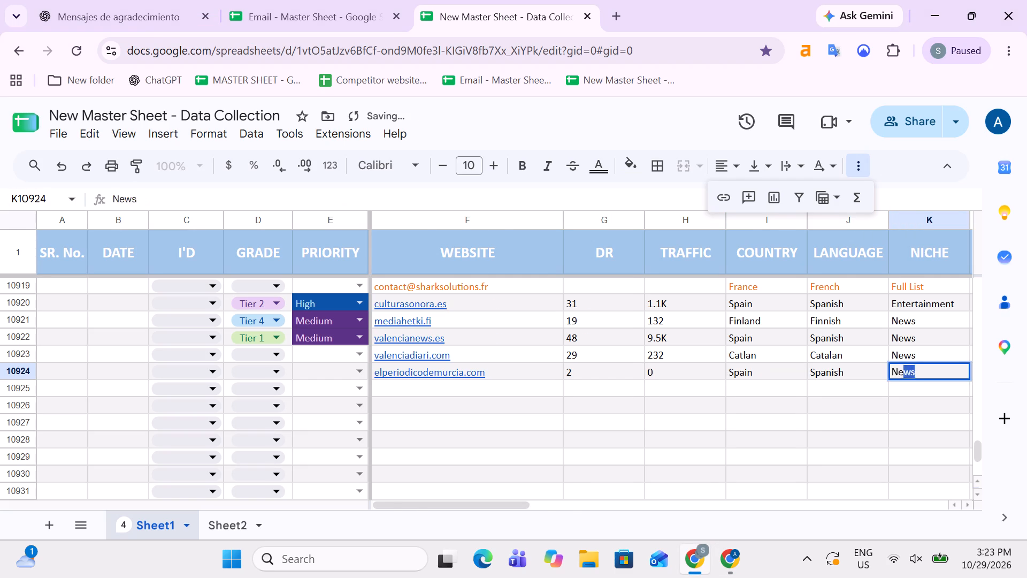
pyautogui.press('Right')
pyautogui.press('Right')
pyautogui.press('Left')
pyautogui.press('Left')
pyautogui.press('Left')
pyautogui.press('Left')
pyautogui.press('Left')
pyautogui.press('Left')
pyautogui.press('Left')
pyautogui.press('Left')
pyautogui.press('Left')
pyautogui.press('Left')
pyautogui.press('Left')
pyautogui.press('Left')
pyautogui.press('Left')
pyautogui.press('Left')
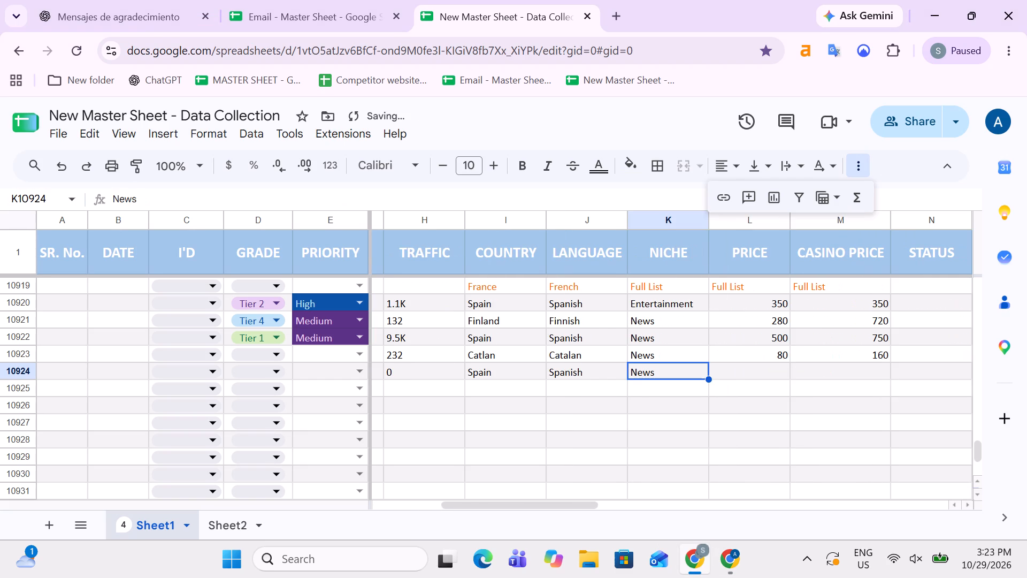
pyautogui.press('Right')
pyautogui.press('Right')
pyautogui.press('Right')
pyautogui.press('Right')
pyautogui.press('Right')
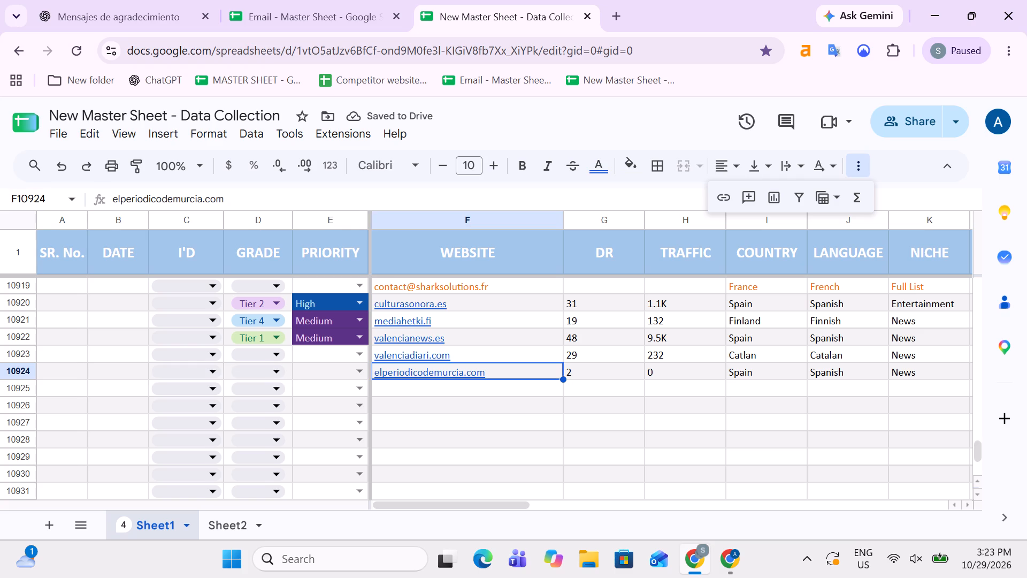
# Dismiss the cookie consent on elperiodicodemurcia.com and look through its homepage articles and site sections.
pyautogui.hotkey('alt', 'Tab')
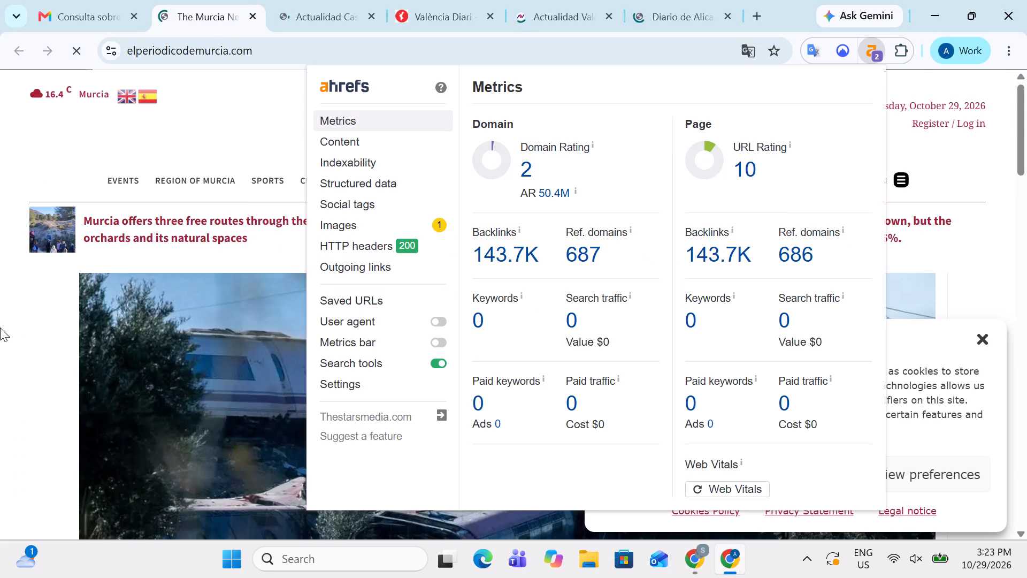
pyautogui.click(0, 328)
pyautogui.click(987, 332)
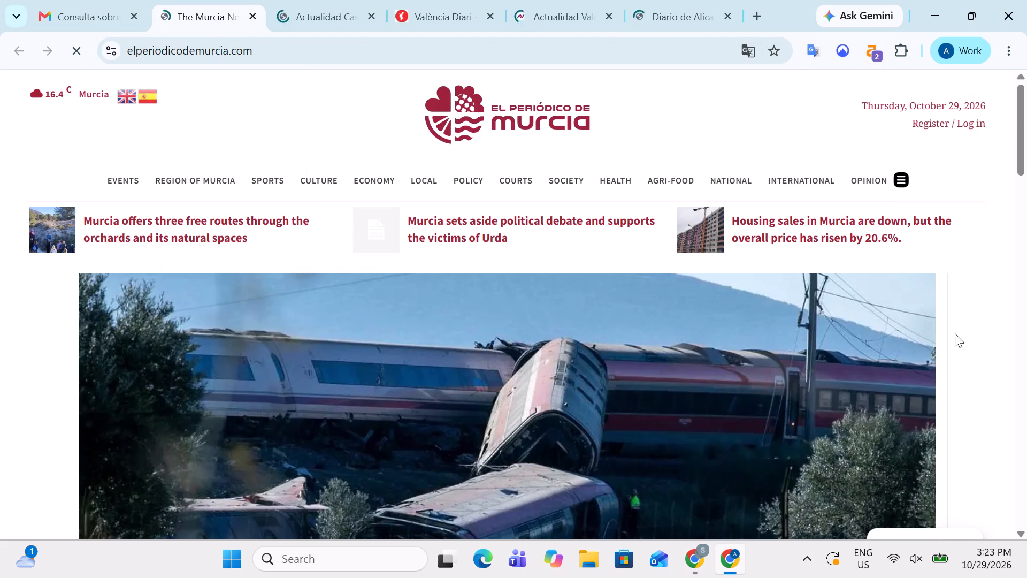
pyautogui.scroll(7, 943, 326)
pyautogui.scroll(-4, 217, 156)
pyautogui.scroll(5, 854, 402)
pyautogui.scroll(-8, 891, 343)
pyautogui.scroll(-13, 930, 362)
pyautogui.scroll(7, 933, 370)
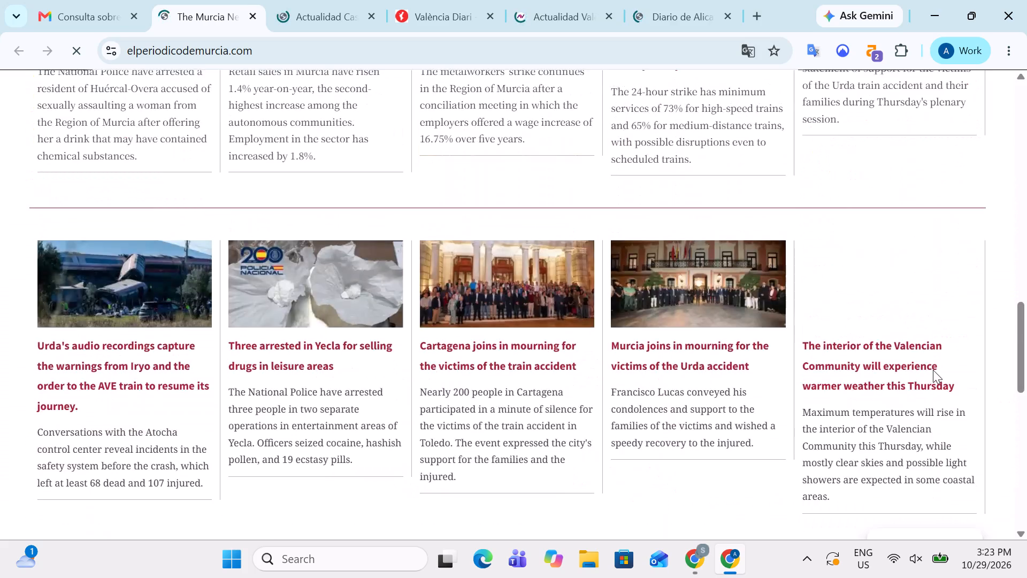
pyautogui.scroll(20, 933, 370)
pyautogui.scroll(7, 933, 370)
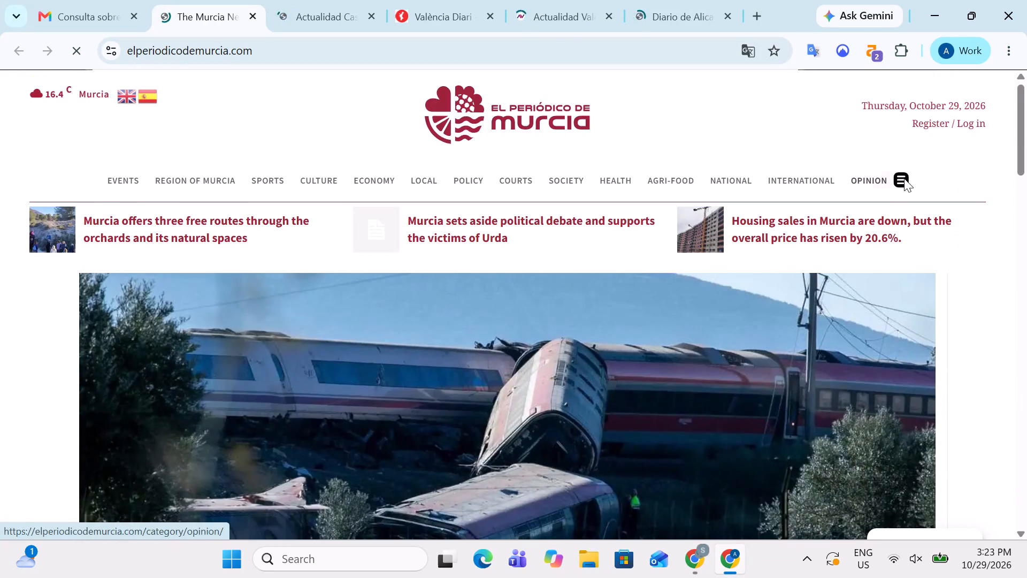
pyautogui.click(904, 178)
# Set the website type of elperiodicodemurcia.com in row 10924 to Not Verified.
pyautogui.hotkey('alt', 'Tab')
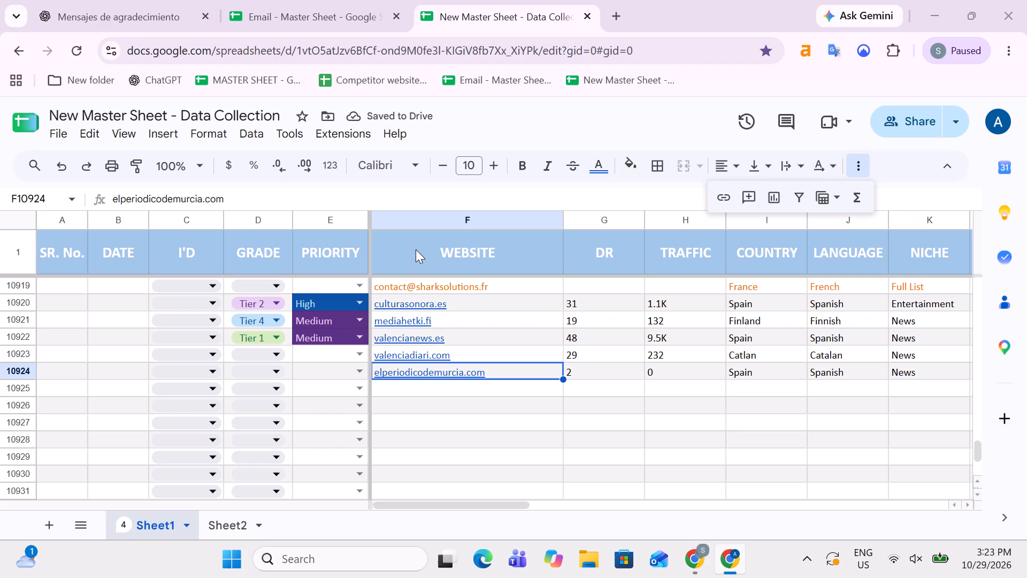
pyautogui.press('Right')
pyautogui.press('Right')
pyautogui.press('Right')
pyautogui.press('Right')
pyautogui.press('Right')
pyautogui.press('Right')
pyautogui.press('Right')
pyautogui.press('Right')
pyautogui.press('Right')
pyautogui.press('Right')
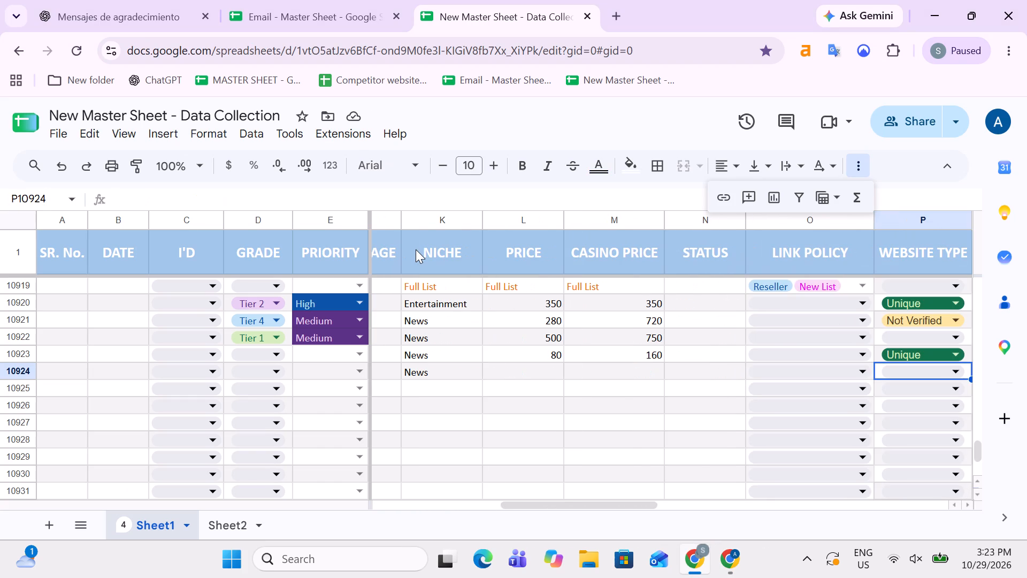
pyautogui.press('n')
pyautogui.press('Up')
pyautogui.press('Return')
pyautogui.press('Up')
pyautogui.press('Right')
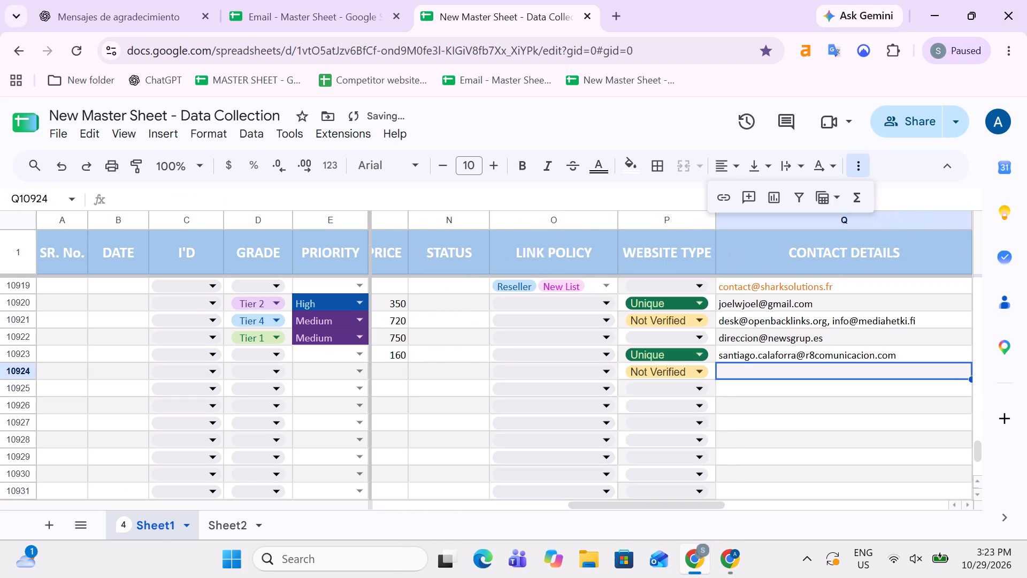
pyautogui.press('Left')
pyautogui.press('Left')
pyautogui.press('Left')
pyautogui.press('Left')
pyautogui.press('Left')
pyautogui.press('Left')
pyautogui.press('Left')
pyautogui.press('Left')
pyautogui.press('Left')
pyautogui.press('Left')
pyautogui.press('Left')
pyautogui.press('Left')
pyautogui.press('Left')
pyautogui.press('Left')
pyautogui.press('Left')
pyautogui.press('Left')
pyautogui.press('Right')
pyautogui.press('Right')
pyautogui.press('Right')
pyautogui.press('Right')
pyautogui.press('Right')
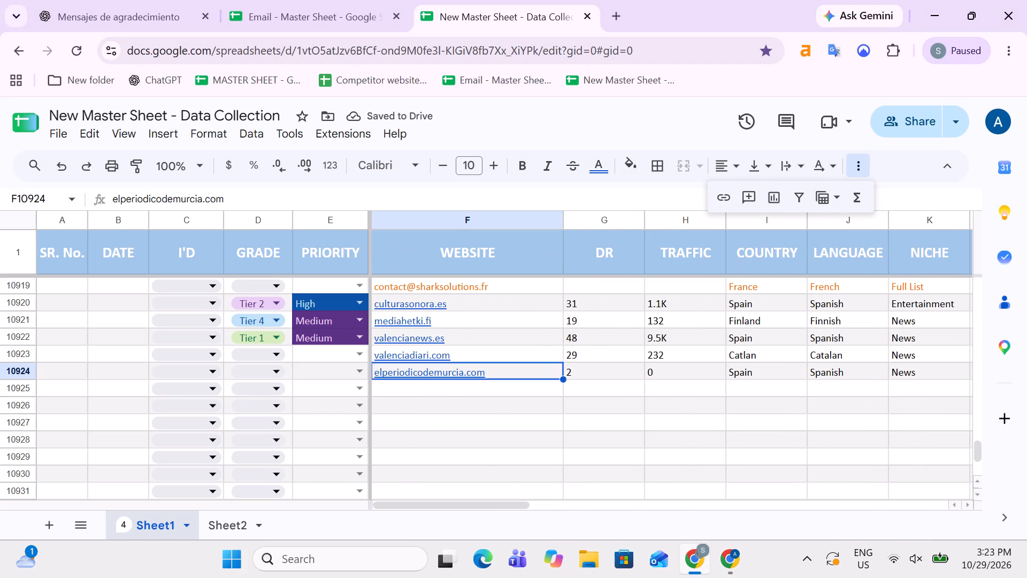
# Set the priority of elperiodicodemurcia.com in row 10924 to Medium.
pyautogui.press('Left')
pyautogui.press('m')
pyautogui.press('Down')
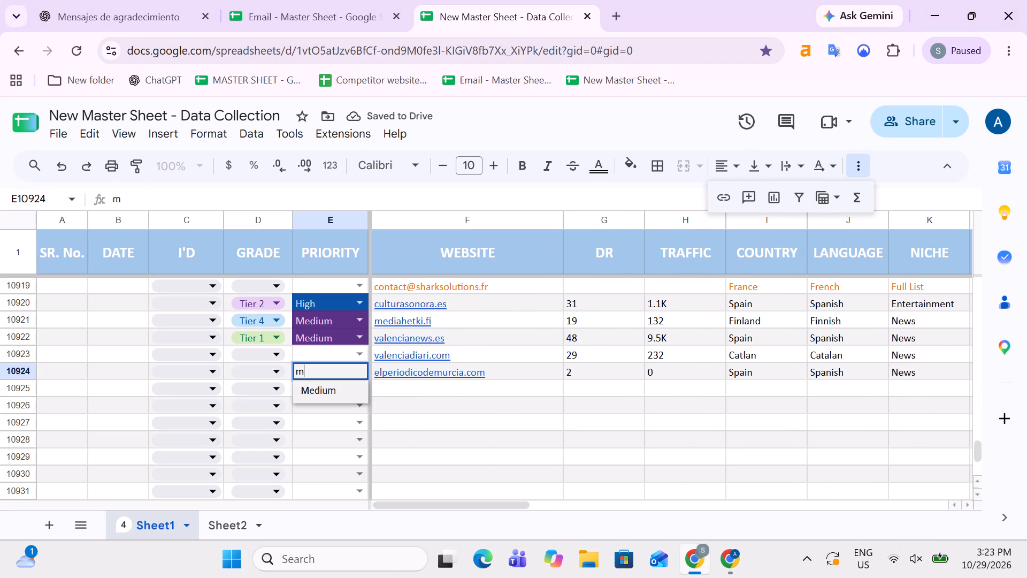
pyautogui.press('Up')
pyautogui.press('Right')
pyautogui.press('Down')
pyautogui.press('Return')
pyautogui.press('Up')
pyautogui.press('Right')
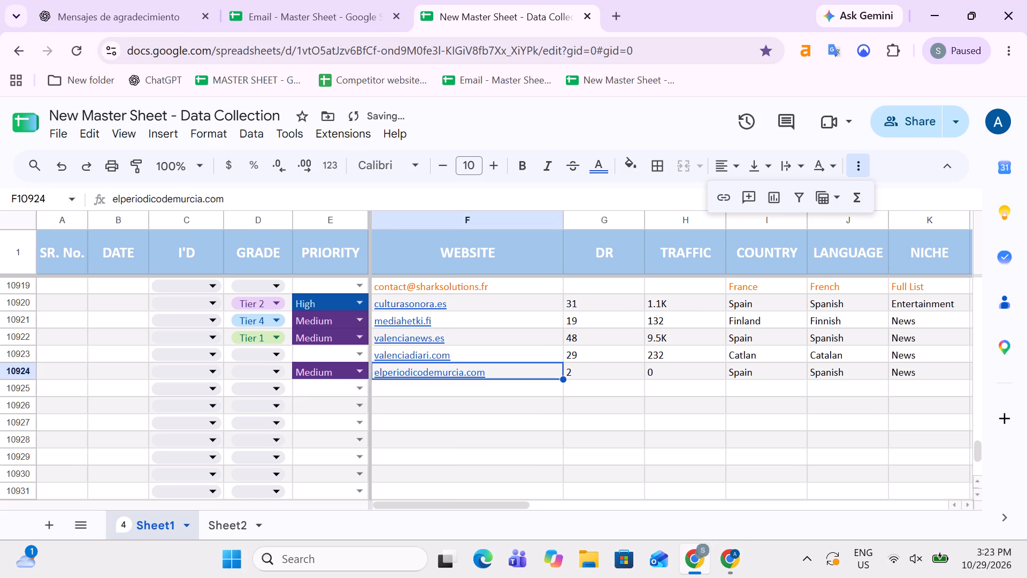
# Close the elperiodicodemurcia.com page, accept the cookie consent on actualidadcastellon.com and glance over its homepage.
pyautogui.hotkey('alt', 'Tab')
pyautogui.click(266, 20)
pyautogui.click(259, 18)
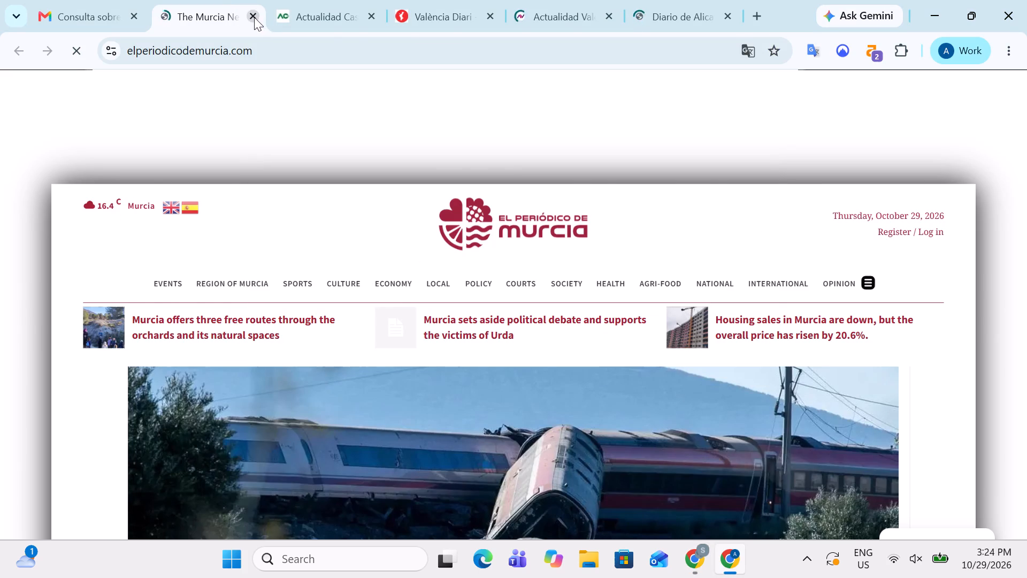
pyautogui.click(254, 17)
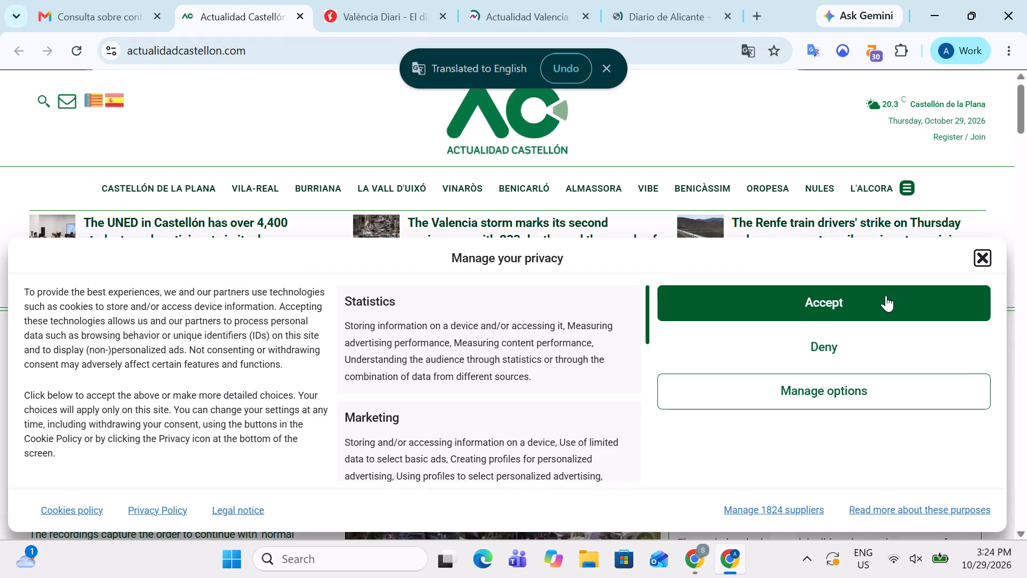
pyautogui.click(886, 295)
pyautogui.scroll(-2, 482, 300)
pyautogui.scroll(4, 482, 300)
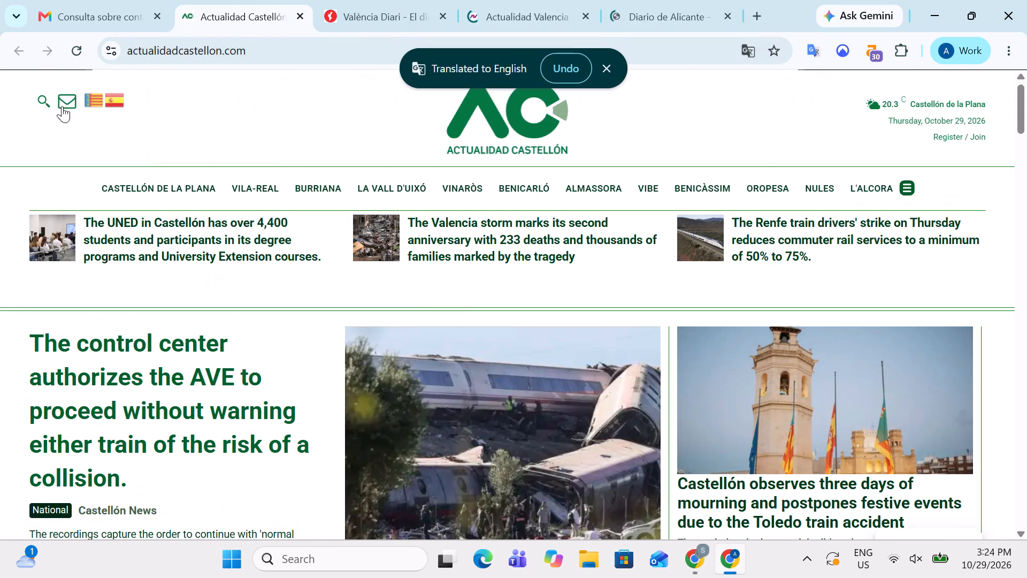
# Copy the domain actualidadcastellon.com into the website column of row 10925.
pyautogui.click(278, 51)
pyautogui.moveTo(278, 51); pyautogui.dragTo(249, 52)
pyautogui.hotkey('ctrl', 'c')
pyautogui.hotkey('ctrl', 'c')
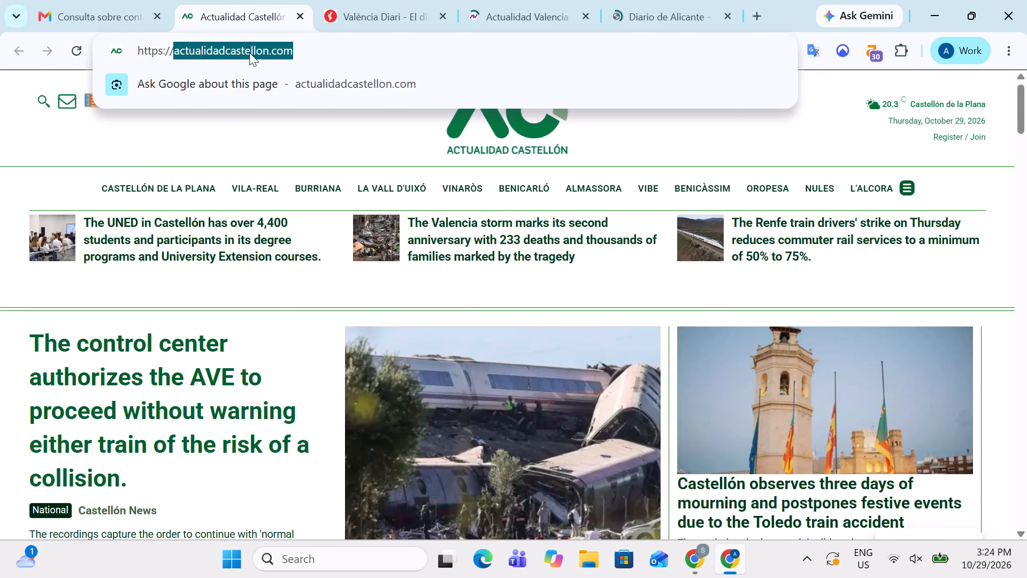
pyautogui.hotkey('alt', 'Tab')
pyautogui.press('Down')
pyautogui.press('Return')
pyautogui.hotkey('ctrl', 'v')
pyautogui.press('Tab')
# Search the actualidadcastellon.com site for Casino777.
pyautogui.hotkey('alt', 'Tab')
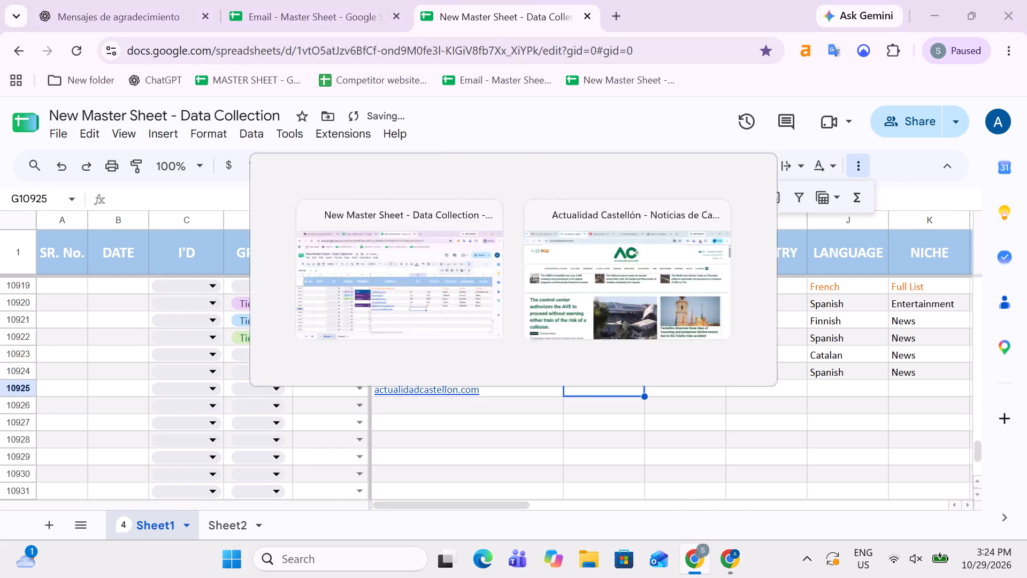
pyautogui.scroll(-4, 732, 255)
pyautogui.scroll(8, 768, 308)
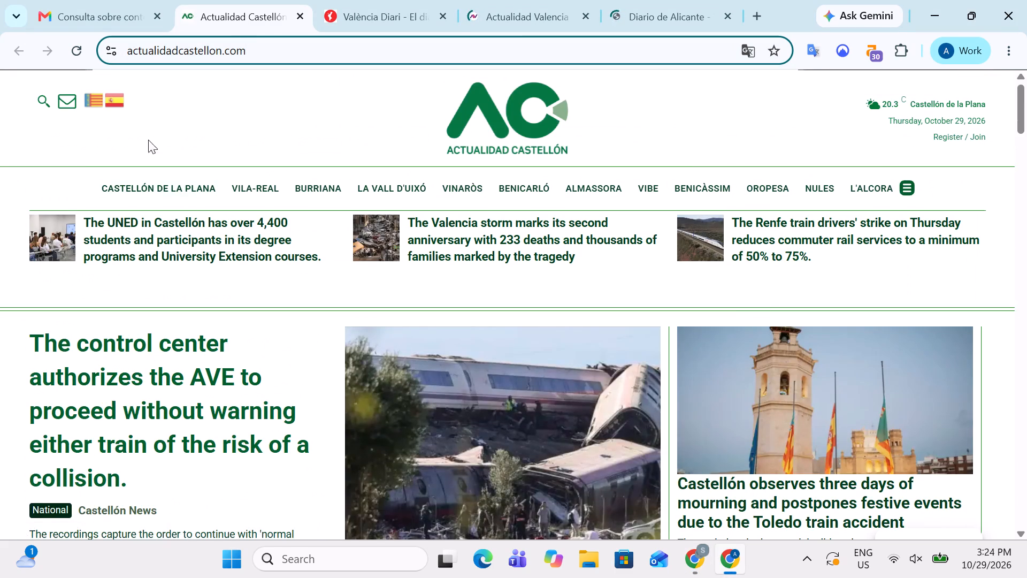
pyautogui.click(42, 98)
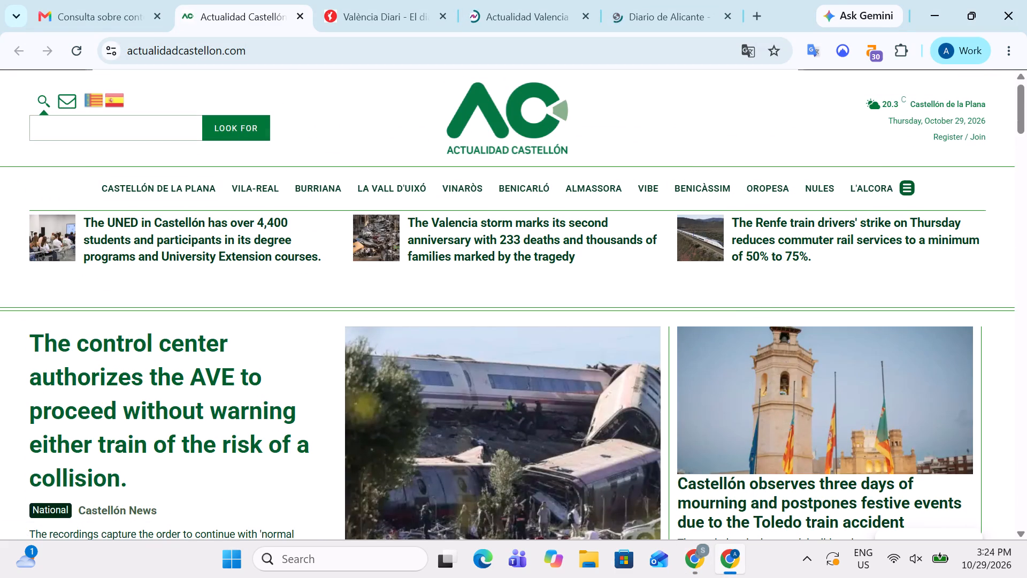
pyautogui.write('Casino777')
pyautogui.press('Return')
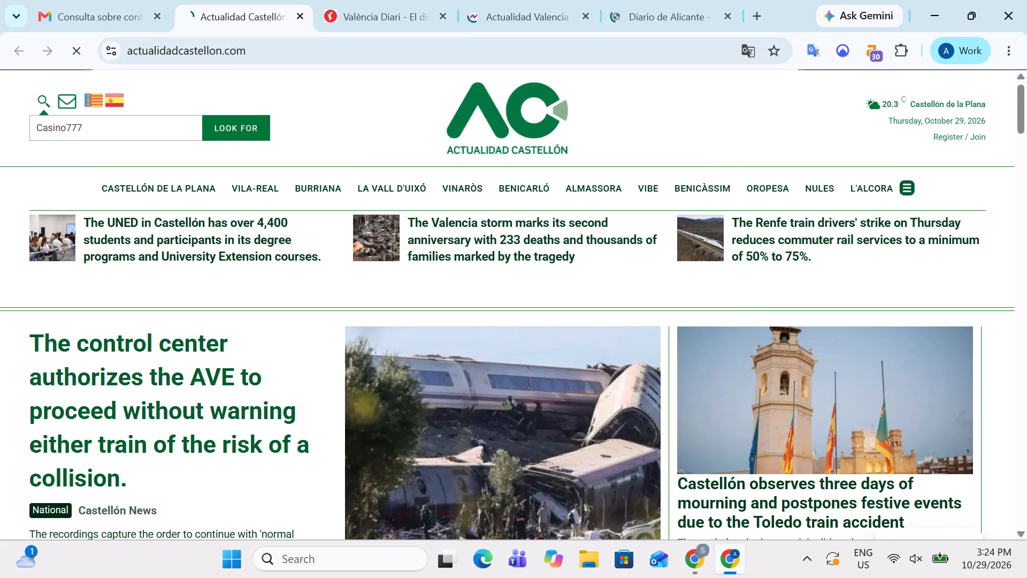
# Check actualidadcastellon.com's Ahrefs domain metrics and record DR 30 and traffic 876 in row 10925.
pyautogui.click(883, 45)
pyautogui.hotkey('alt', 'Tab')
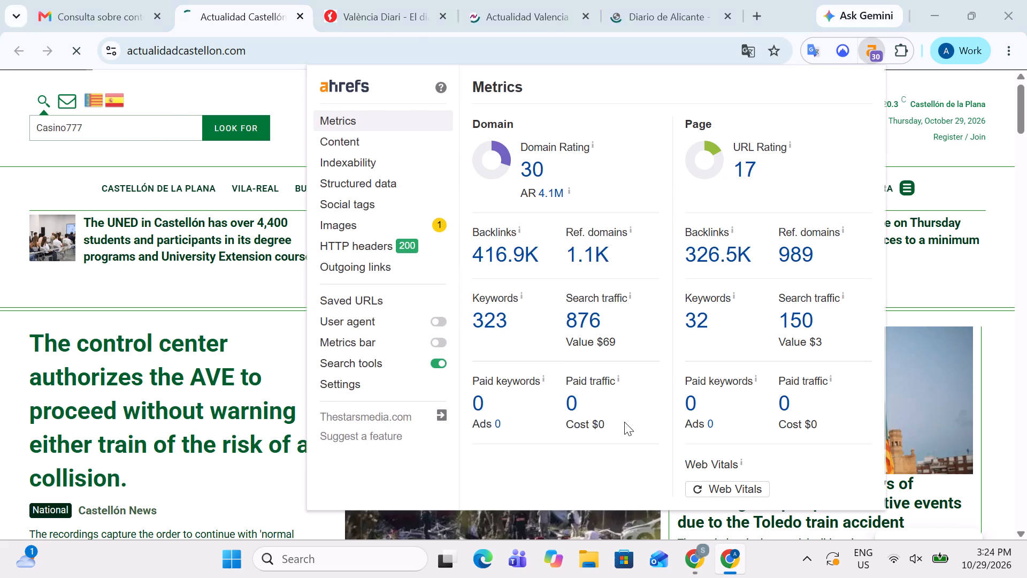
pyautogui.write('30')
pyautogui.press('Right')
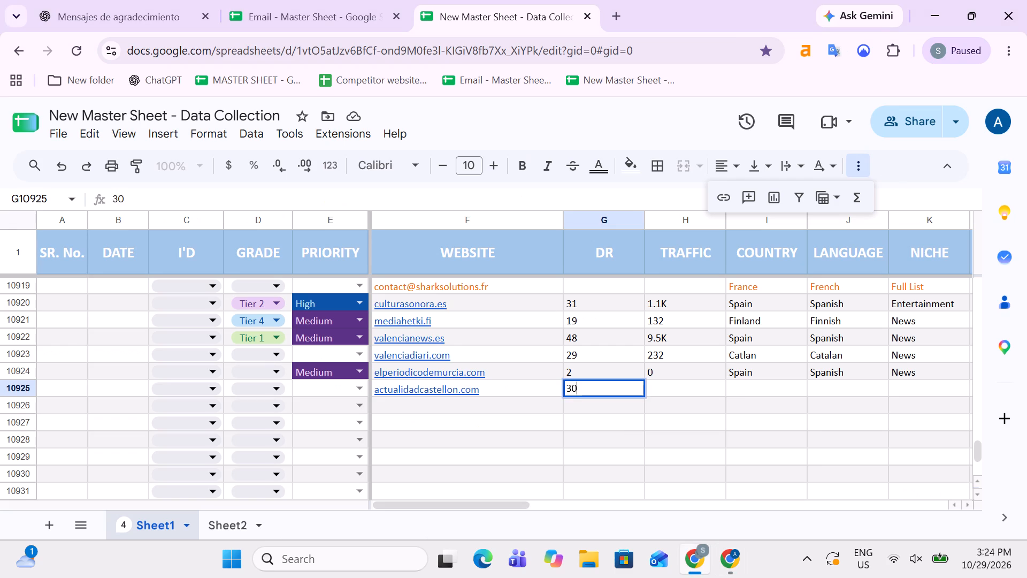
pyautogui.write('876')
pyautogui.press('Right')
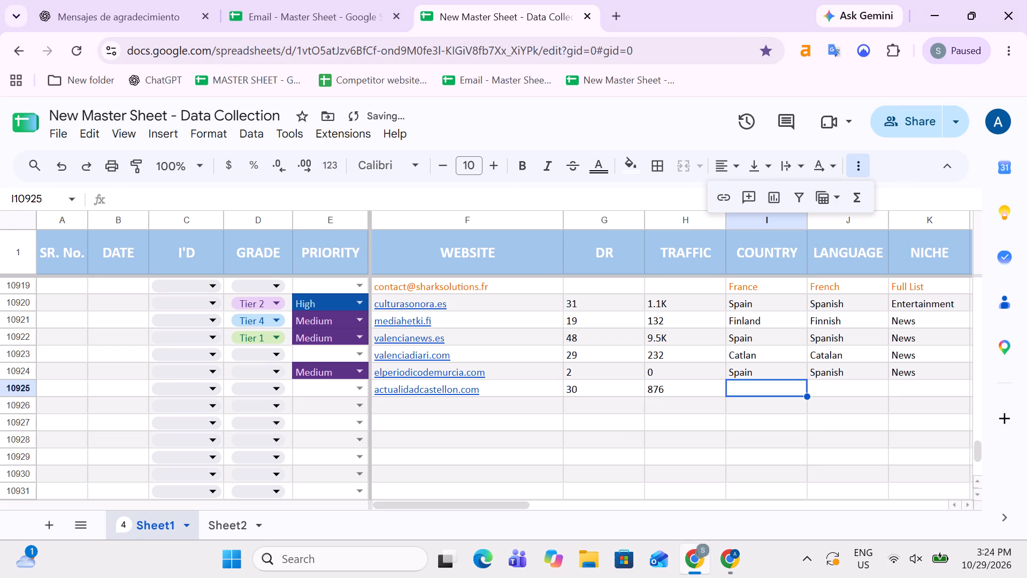
# Fill in actualidadcastellon.com's country Spain, language Spanish and niche News in row 10925.
pyautogui.write('Sp')
pyautogui.press('Right')
pyautogui.write('Sp')
pyautogui.press('Right')
pyautogui.hotkey('shift', 'n')
pyautogui.press('e')
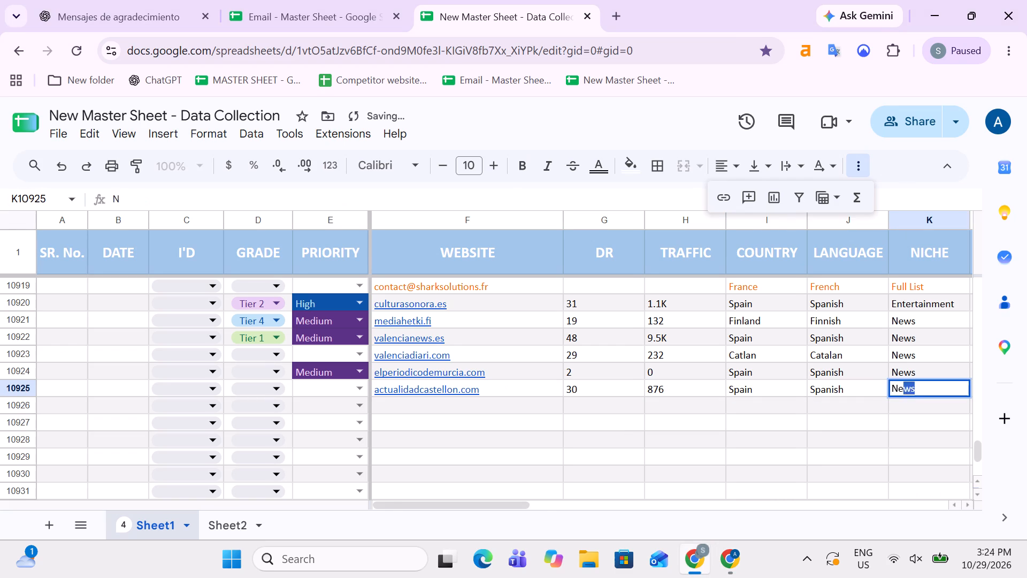
pyautogui.press('Right')
pyautogui.press('Right')
pyautogui.press('Left')
pyautogui.press('Right')
pyautogui.press('Right')
pyautogui.press('Right')
pyautogui.press('Right')
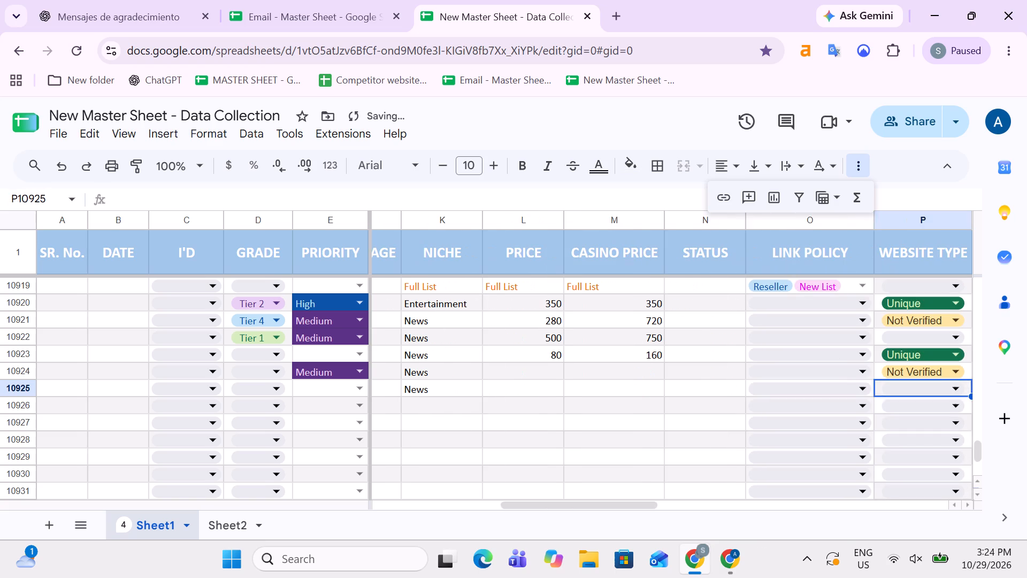
pyautogui.press('Left')
pyautogui.press('Right')
# Review actualidadcastellon.com's Casino777 search results and open the article about the single limit for online deposits.
pyautogui.hotkey('alt', 'Tab')
pyautogui.click(0, 469)
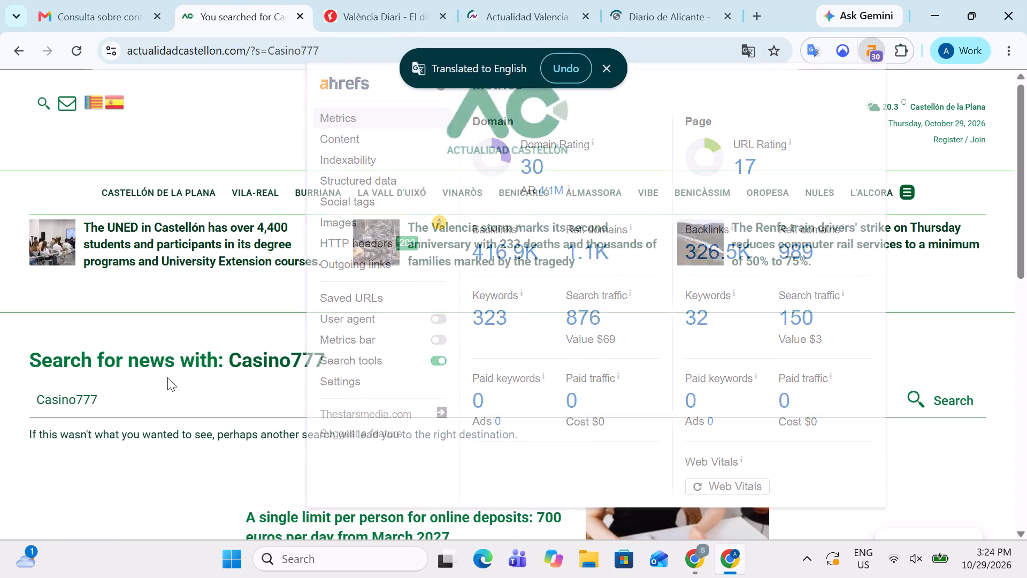
pyautogui.scroll(-2, 203, 362)
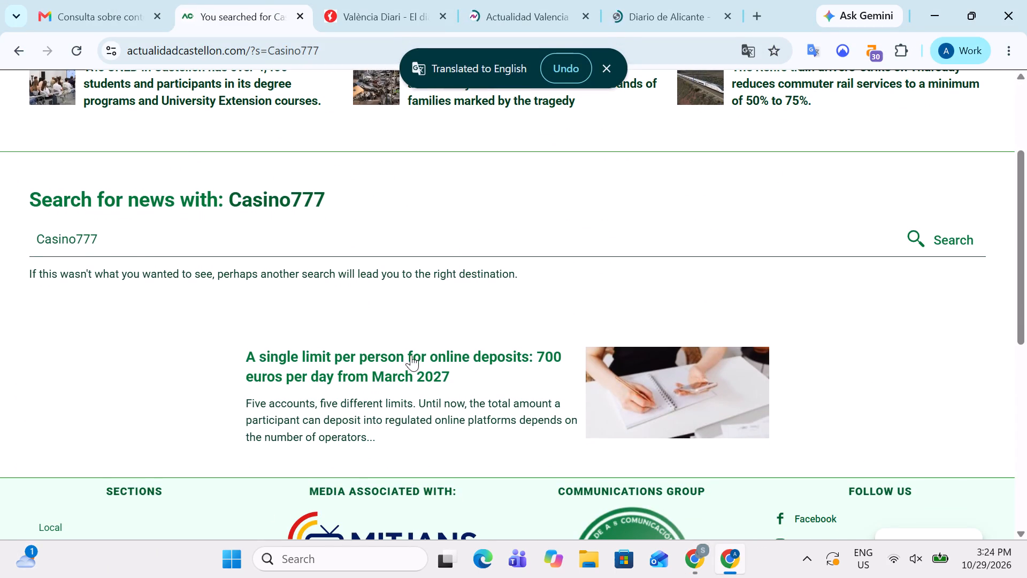
pyautogui.keyDown('ctrl'); pyautogui.click(408, 362); pyautogui.keyUp('ctrl')
pyautogui.click(351, 0)
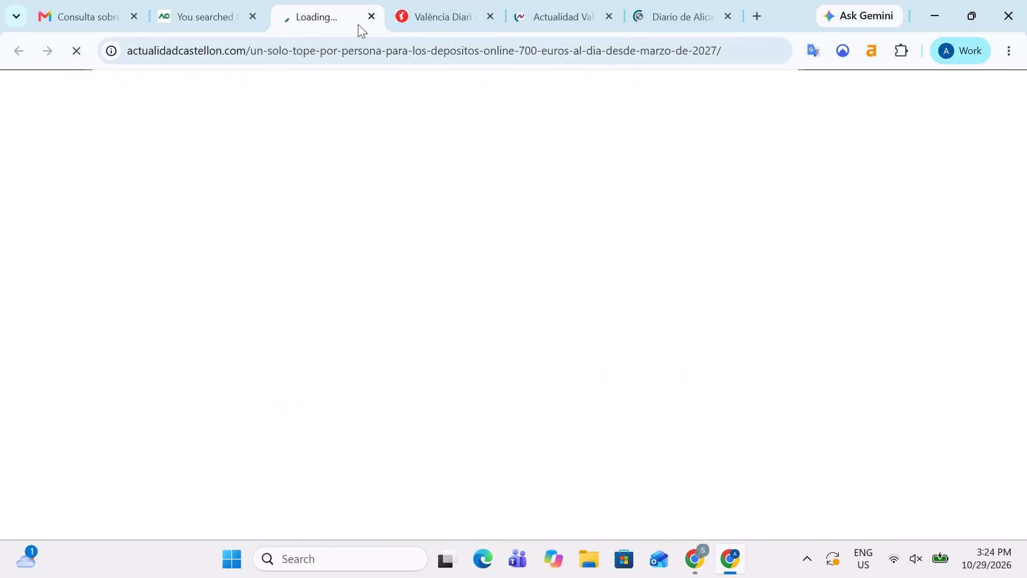
pyautogui.scroll(-5, 369, 270)
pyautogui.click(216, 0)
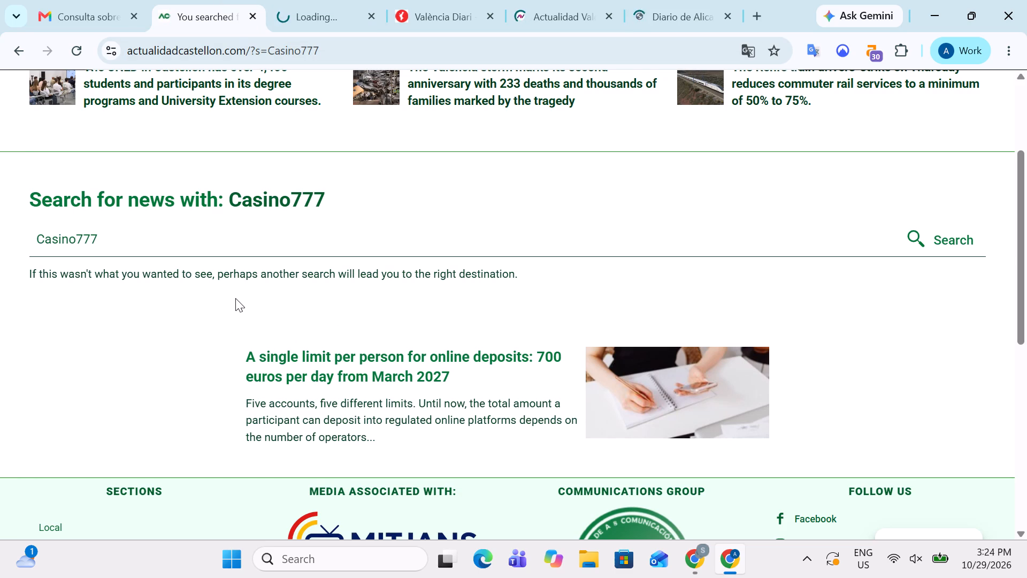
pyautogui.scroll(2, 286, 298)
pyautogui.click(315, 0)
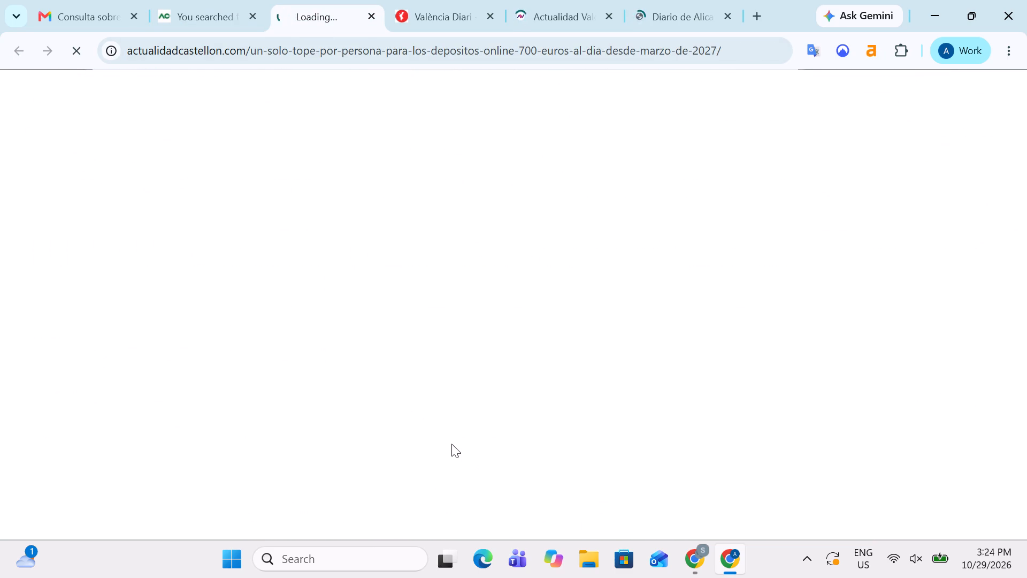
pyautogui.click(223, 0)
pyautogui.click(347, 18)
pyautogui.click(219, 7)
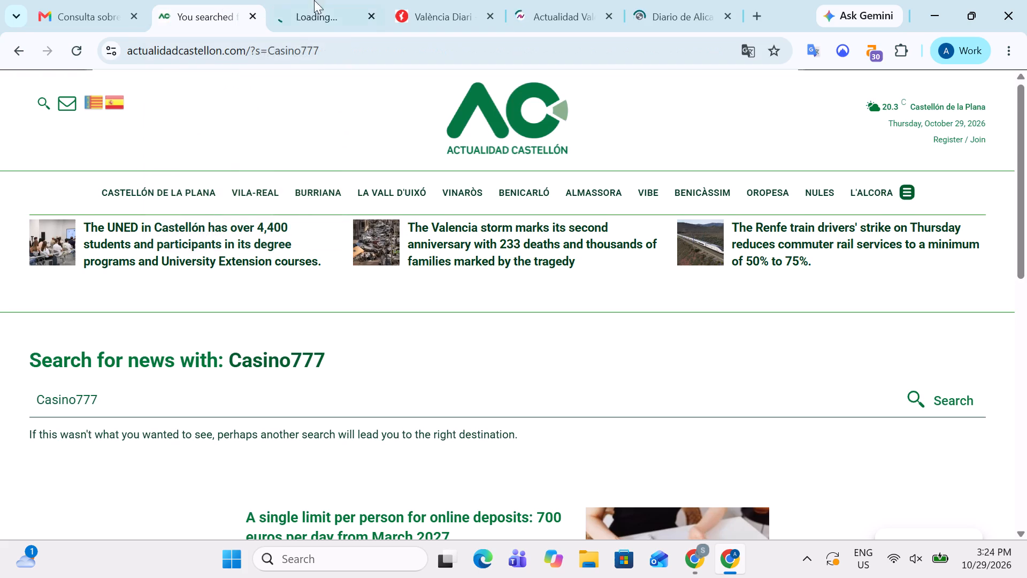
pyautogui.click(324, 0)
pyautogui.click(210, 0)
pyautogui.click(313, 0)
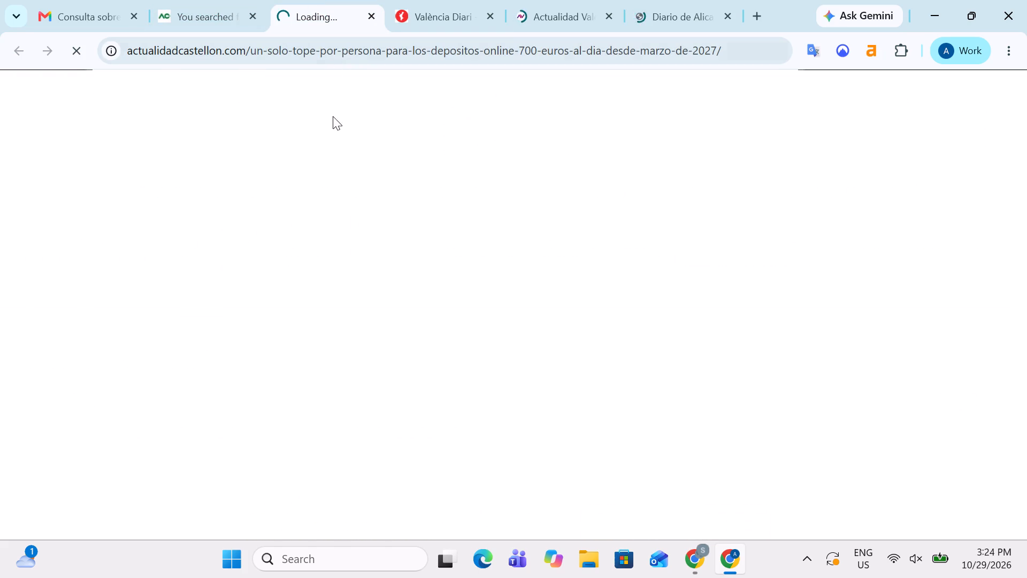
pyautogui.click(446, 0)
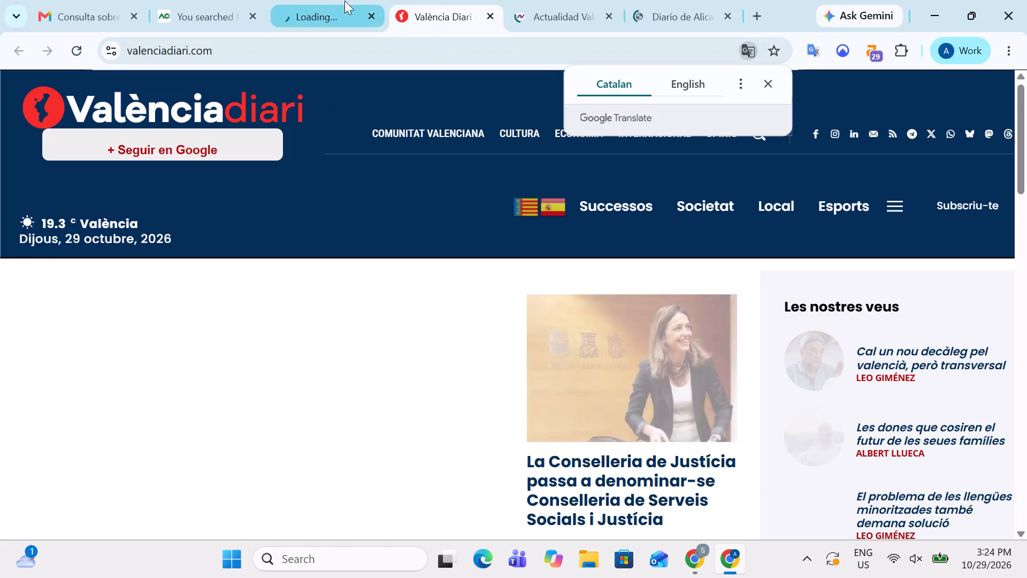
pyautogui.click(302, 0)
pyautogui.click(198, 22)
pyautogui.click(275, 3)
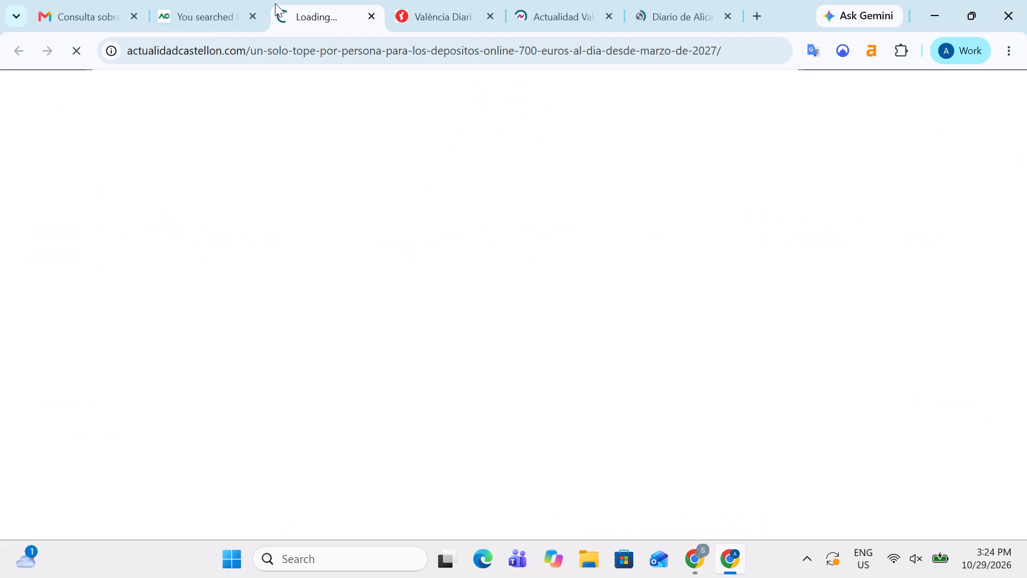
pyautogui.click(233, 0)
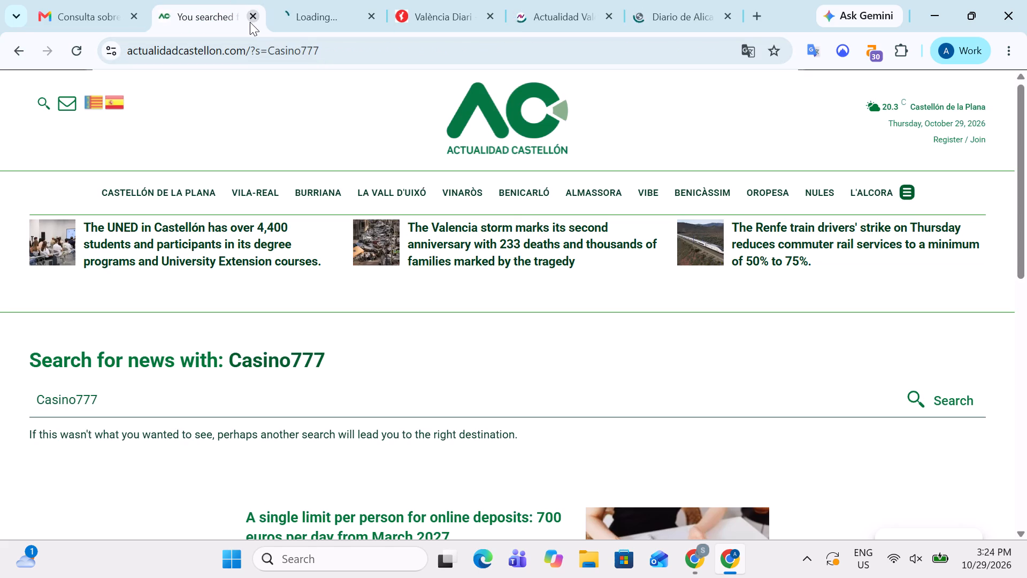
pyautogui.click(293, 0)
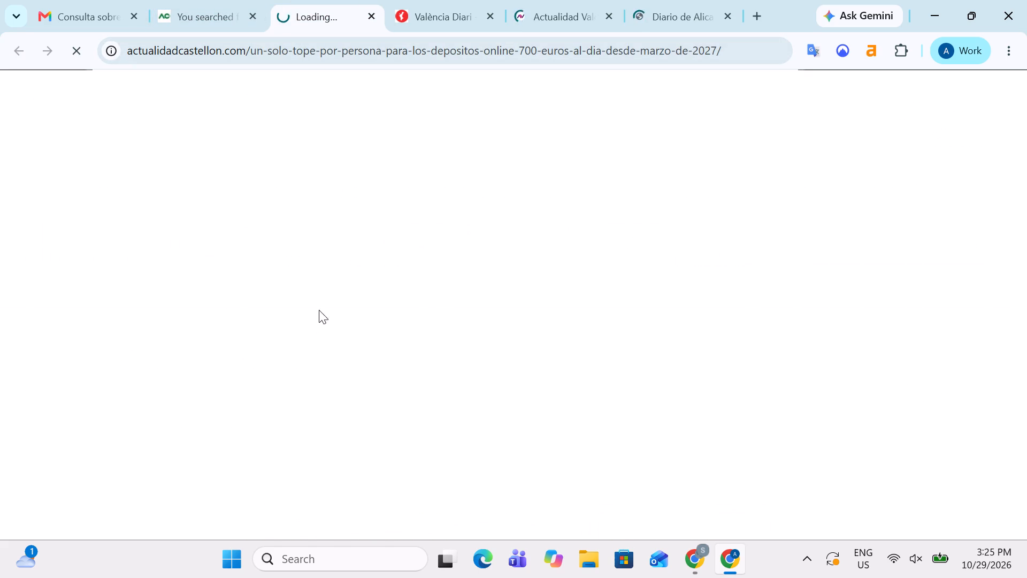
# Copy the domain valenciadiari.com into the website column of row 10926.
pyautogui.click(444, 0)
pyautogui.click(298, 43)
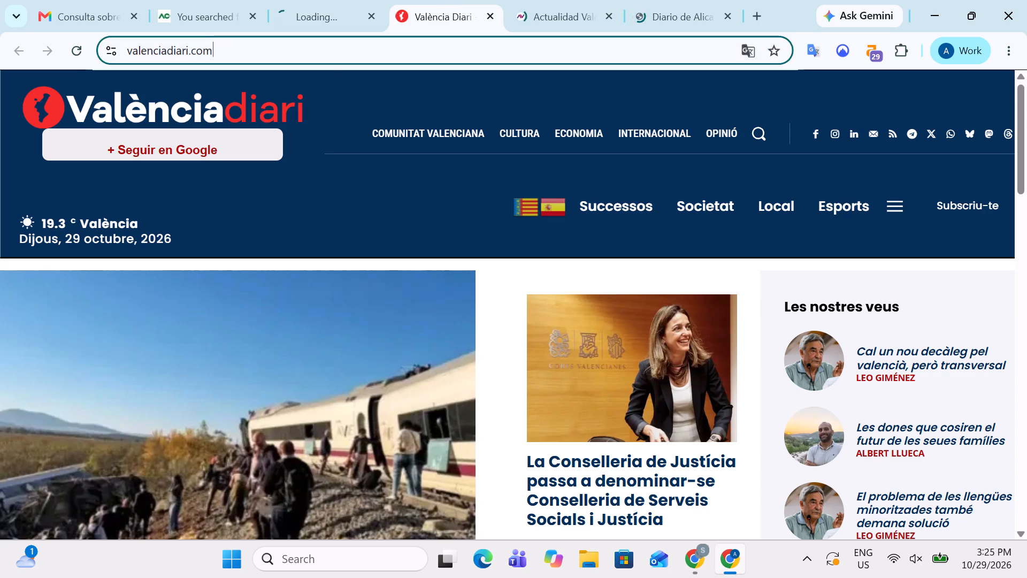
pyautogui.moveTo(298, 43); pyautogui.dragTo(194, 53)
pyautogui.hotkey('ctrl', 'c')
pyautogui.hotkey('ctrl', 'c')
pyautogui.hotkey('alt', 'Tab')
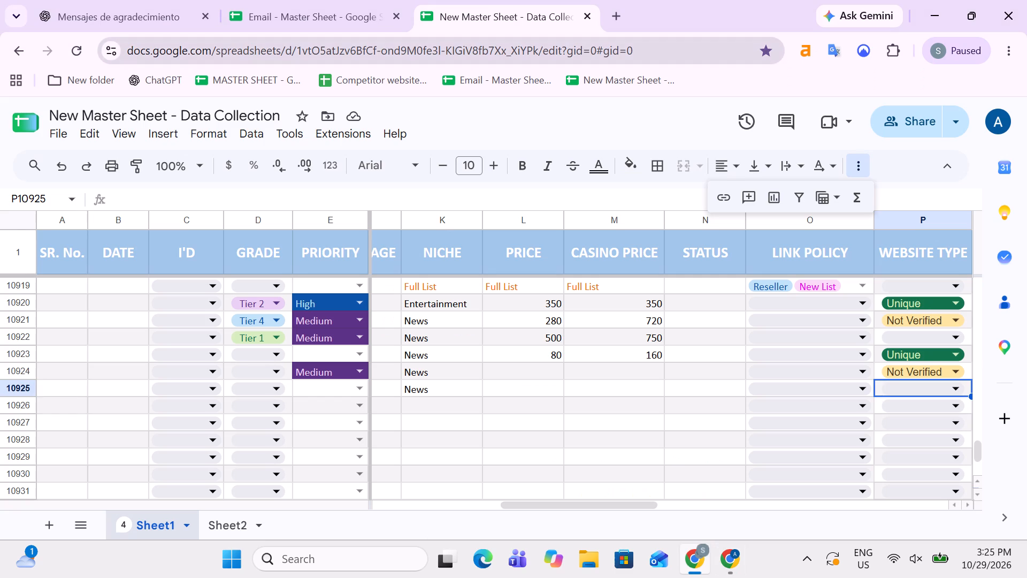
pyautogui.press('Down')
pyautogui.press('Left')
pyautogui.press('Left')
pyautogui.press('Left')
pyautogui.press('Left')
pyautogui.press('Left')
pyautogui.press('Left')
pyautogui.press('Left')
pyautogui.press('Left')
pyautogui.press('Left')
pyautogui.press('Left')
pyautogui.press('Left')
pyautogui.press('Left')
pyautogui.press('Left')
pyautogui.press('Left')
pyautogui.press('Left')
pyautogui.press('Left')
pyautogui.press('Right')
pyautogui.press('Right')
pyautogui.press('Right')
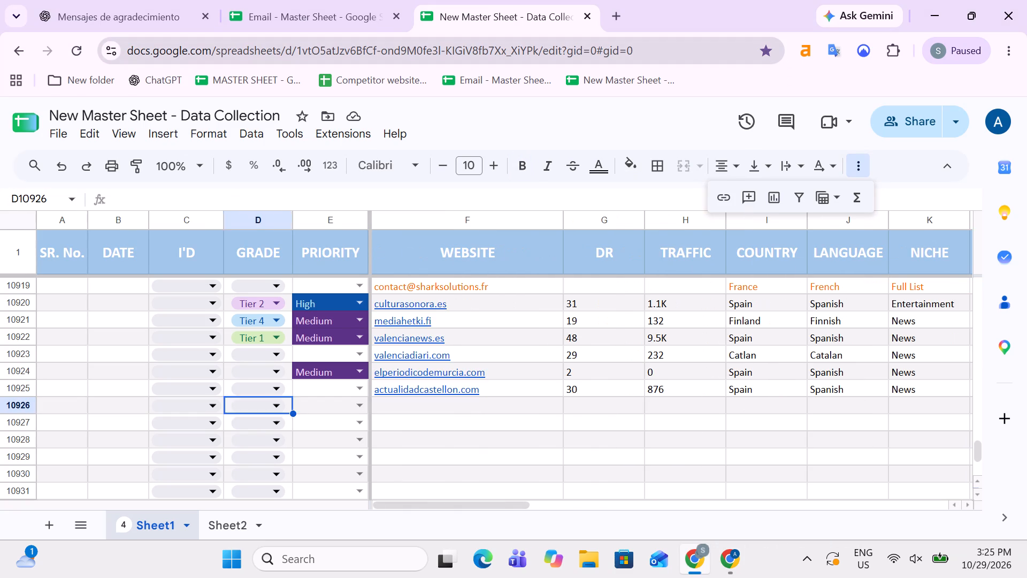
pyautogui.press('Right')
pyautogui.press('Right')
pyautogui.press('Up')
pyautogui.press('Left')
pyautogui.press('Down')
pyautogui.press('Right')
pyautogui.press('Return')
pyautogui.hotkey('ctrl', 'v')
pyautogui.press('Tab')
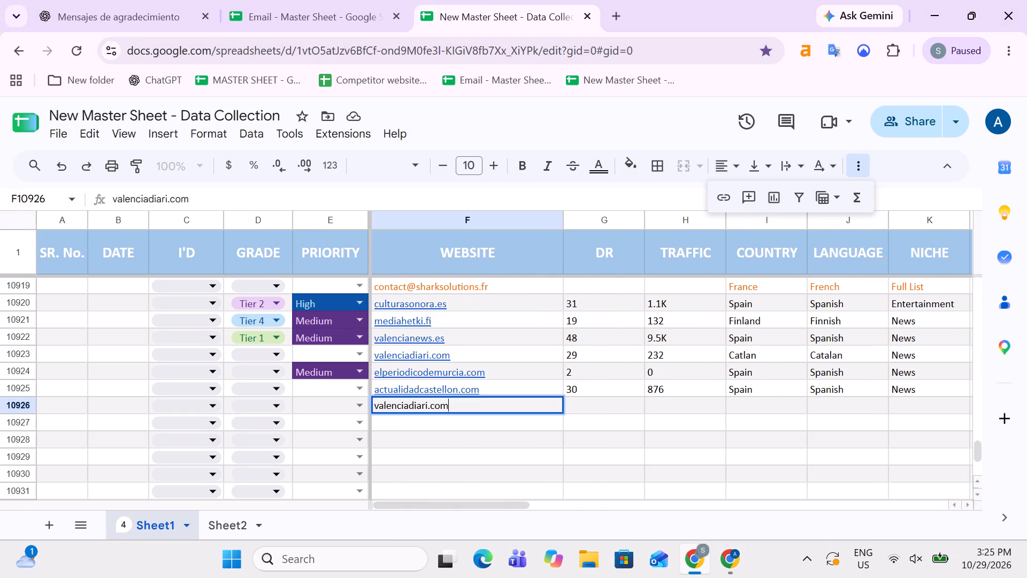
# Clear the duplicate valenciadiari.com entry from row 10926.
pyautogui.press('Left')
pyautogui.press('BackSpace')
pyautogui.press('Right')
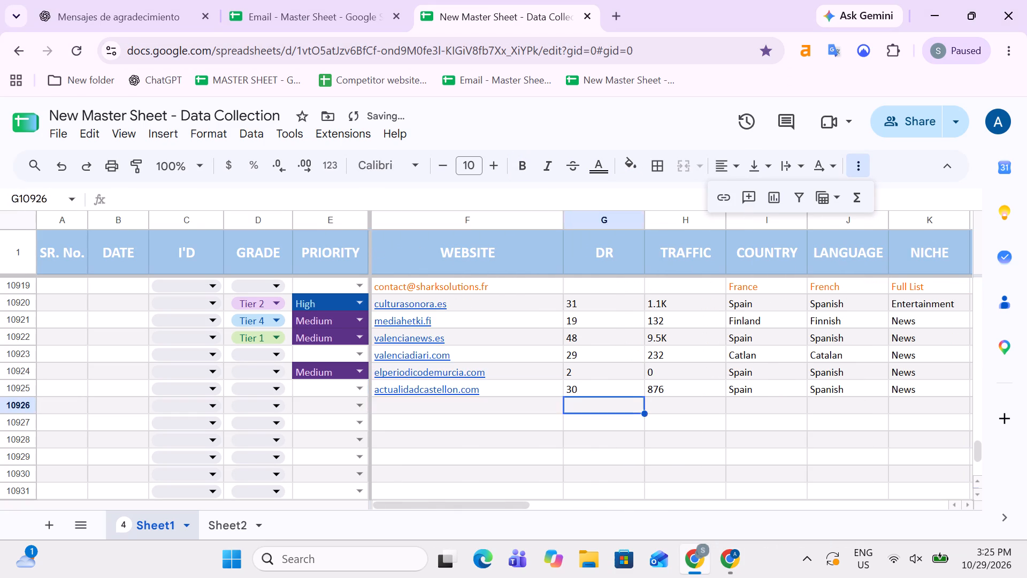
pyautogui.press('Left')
# Close the already recorded valenciadiari.com page in the browser with the publisher sites.
pyautogui.hotkey('alt', 'Tab')
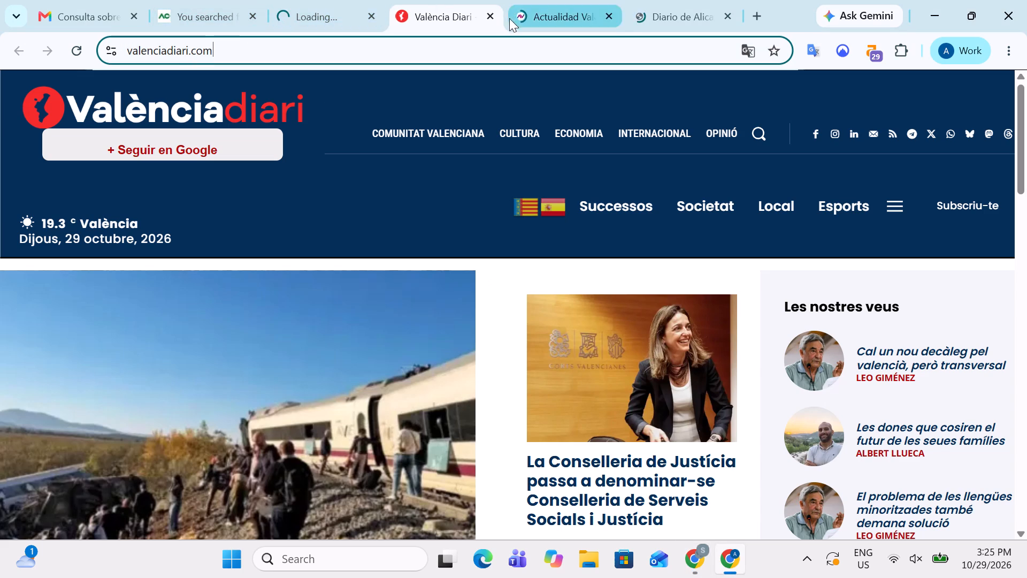
pyautogui.click(492, 15)
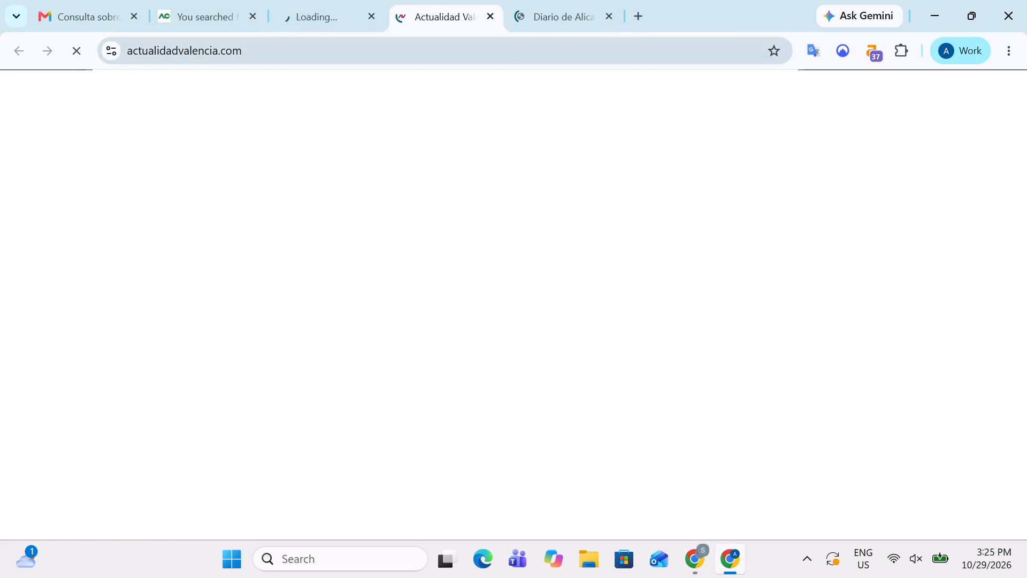
# Copy the domain actualidadvalencia.com from its open page into the website column of row 10926 in the New Master Sheet.
pyautogui.doubleClick(292, 44)
pyautogui.moveTo(292, 44); pyautogui.dragTo(257, 44)
pyautogui.click(305, 45)
pyautogui.moveTo(305, 45); pyautogui.dragTo(265, 44)
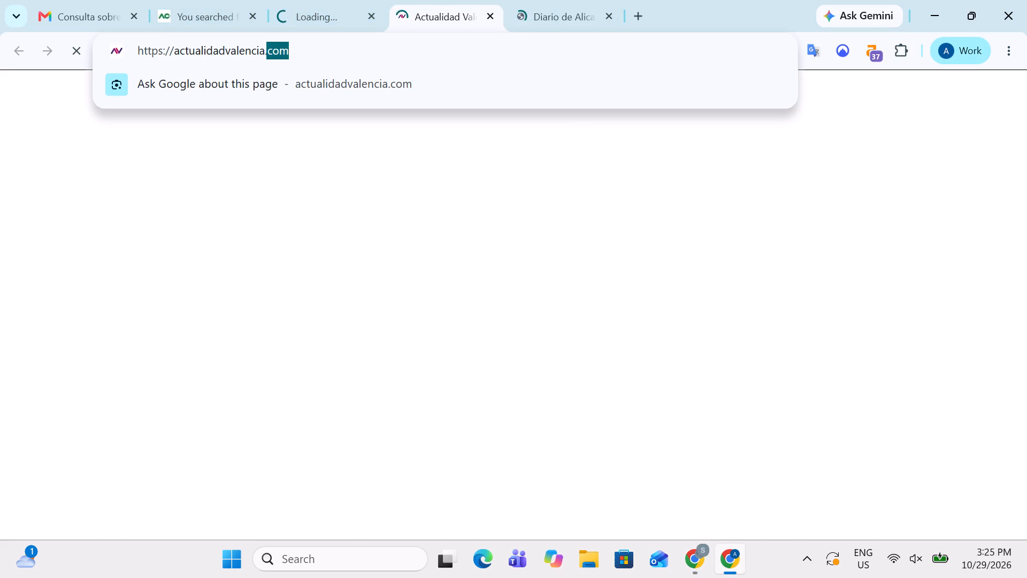
pyautogui.moveTo(265, 44); pyautogui.dragTo(256, 44)
pyautogui.hotkey('ctrl', 'c')
pyautogui.hotkey('ctrl', 'c')
pyautogui.hotkey('alt', 'Tab')
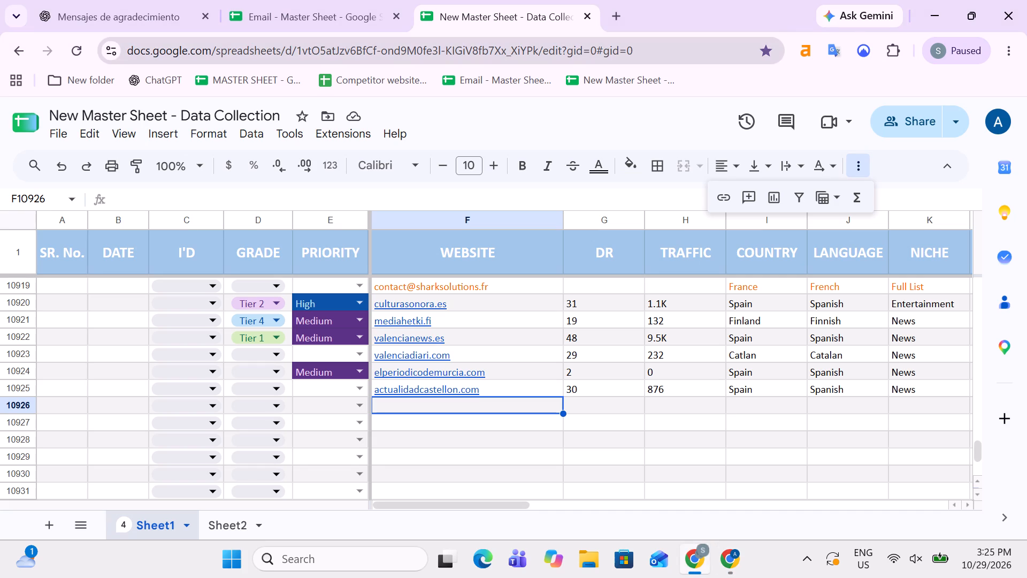
pyautogui.press('Return')
pyautogui.hotkey('ctrl', 'v')
pyautogui.press('Tab')
# Look up actualidadvalencia.com's Ahrefs domain metrics and record DR 37 and traffic 4.6K in row 10926.
pyautogui.hotkey('alt', 'Tab')
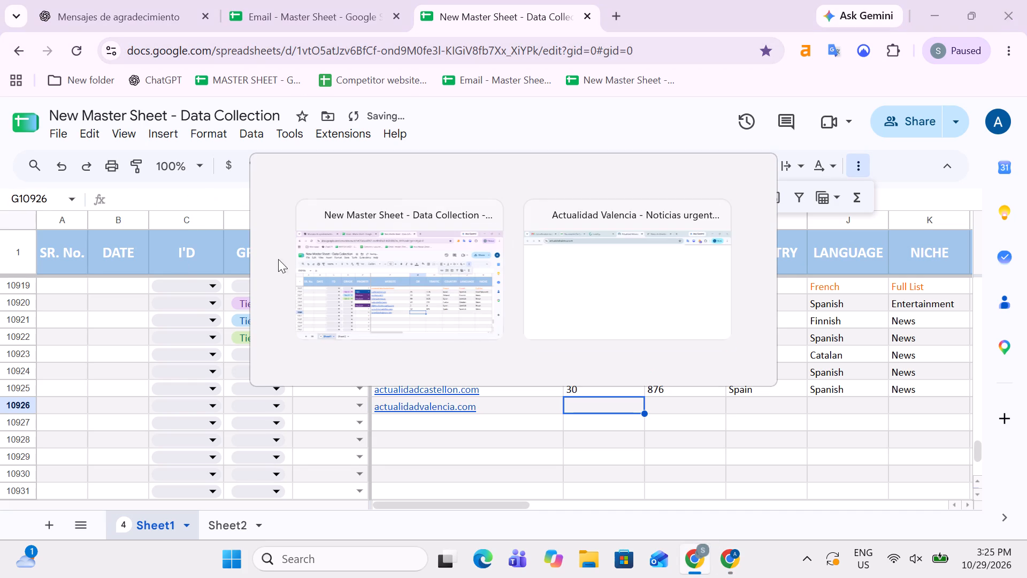
pyautogui.click(584, 268)
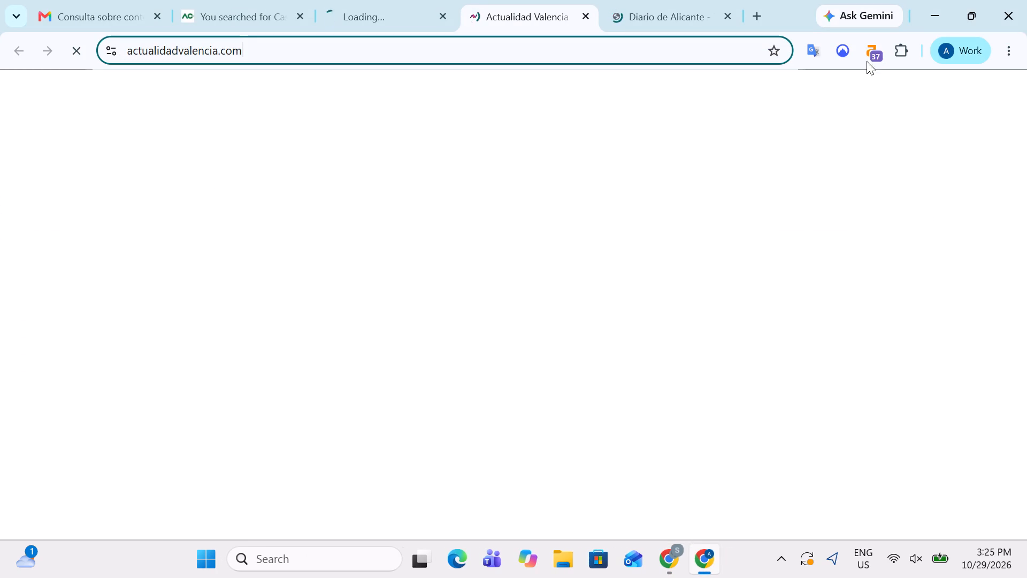
pyautogui.click(877, 52)
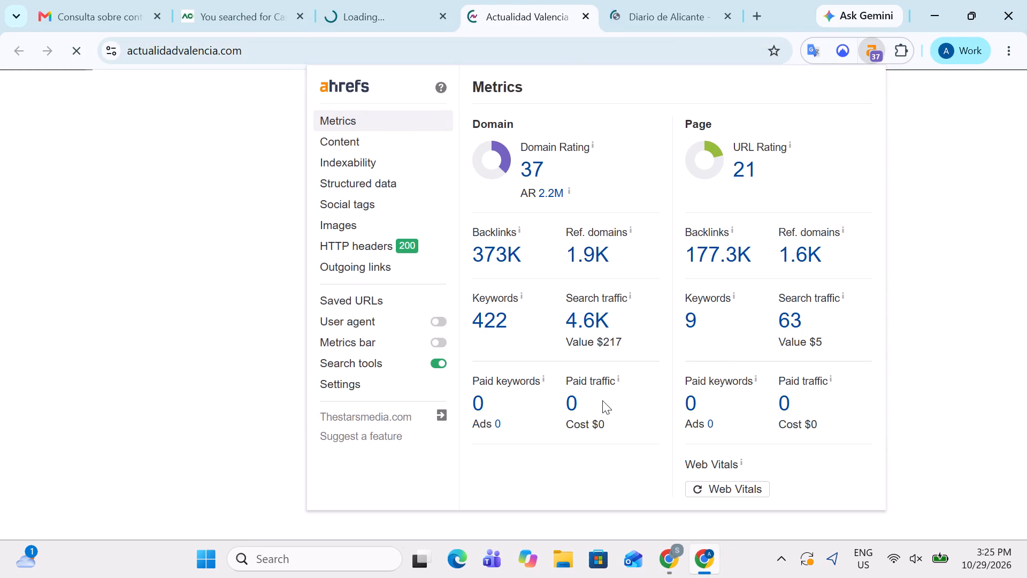
pyautogui.hotkey('alt', 'Tab')
pyautogui.write('37')
pyautogui.press('Right')
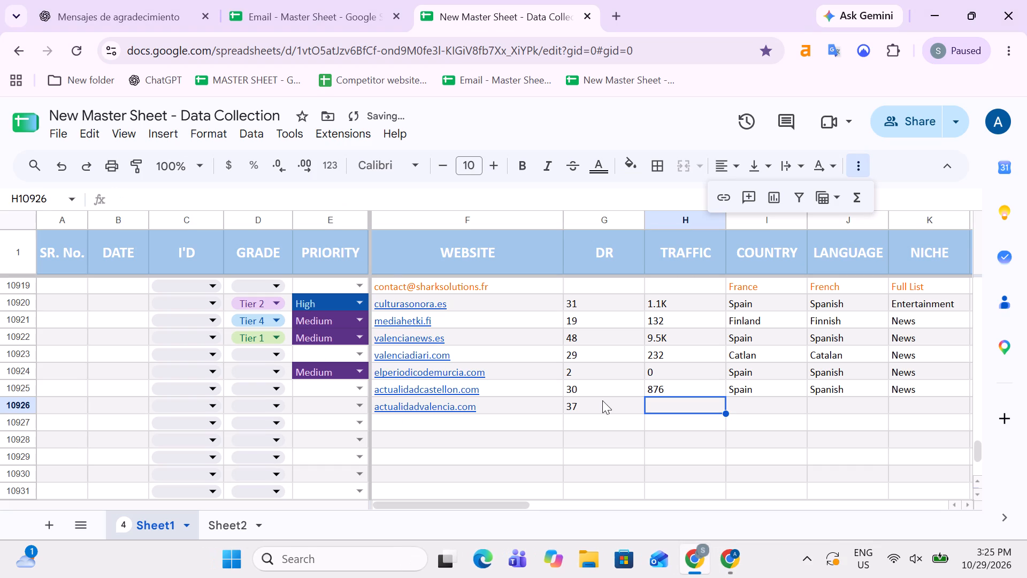
pyautogui.write('4.6K')
pyautogui.press('Right')
# Enter Spain as the country and Spanish as the language for actualidadvalencia.com in row 10926.
pyautogui.write('Sp')
pyautogui.press('Right')
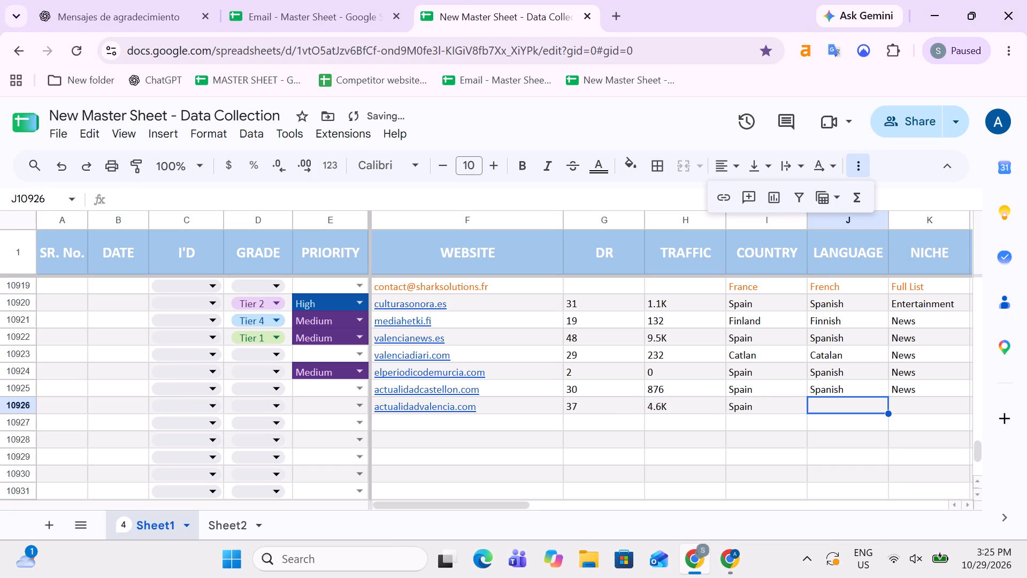
pyautogui.write('Sp')
pyautogui.press('Right')
pyautogui.press('Left')
pyautogui.press('Left')
pyautogui.press('Right')
pyautogui.press('Right')
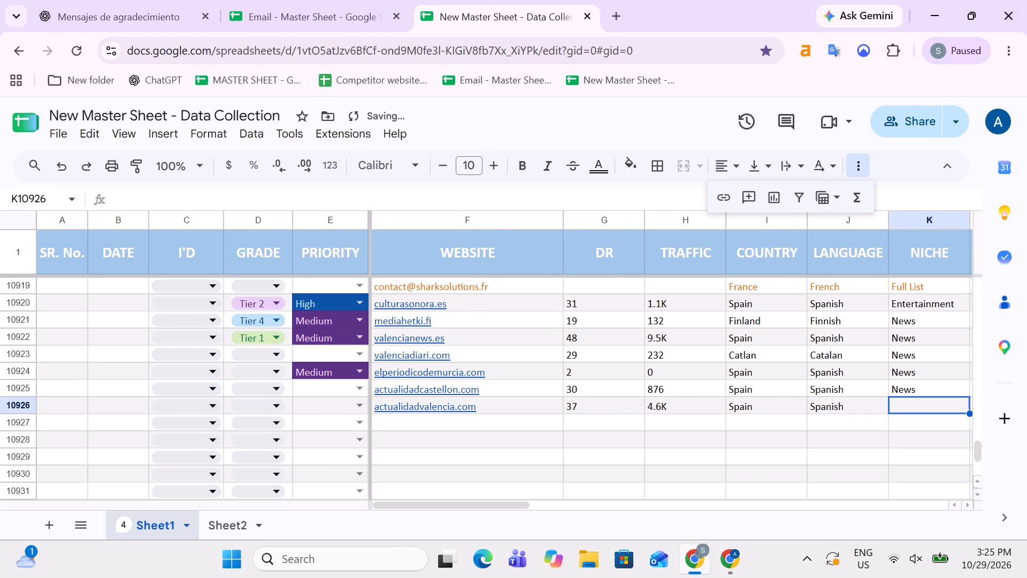
# Copy the domain diariodealicante.net from its open page into the website column of row 10927.
pyautogui.hotkey('alt', 'Tab')
pyautogui.click(0, 395)
pyautogui.scroll(5, 253, 322)
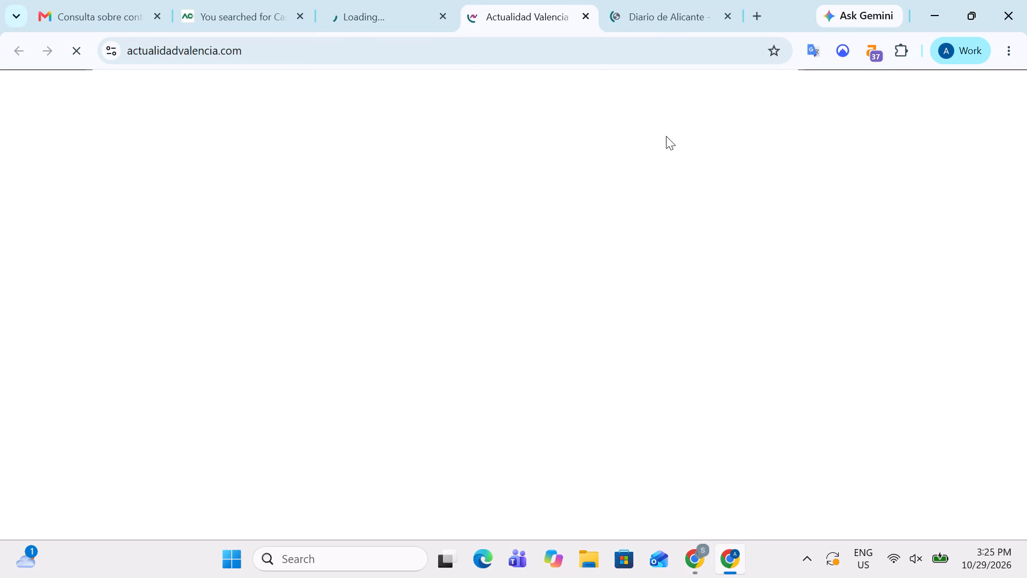
pyautogui.click(679, 0)
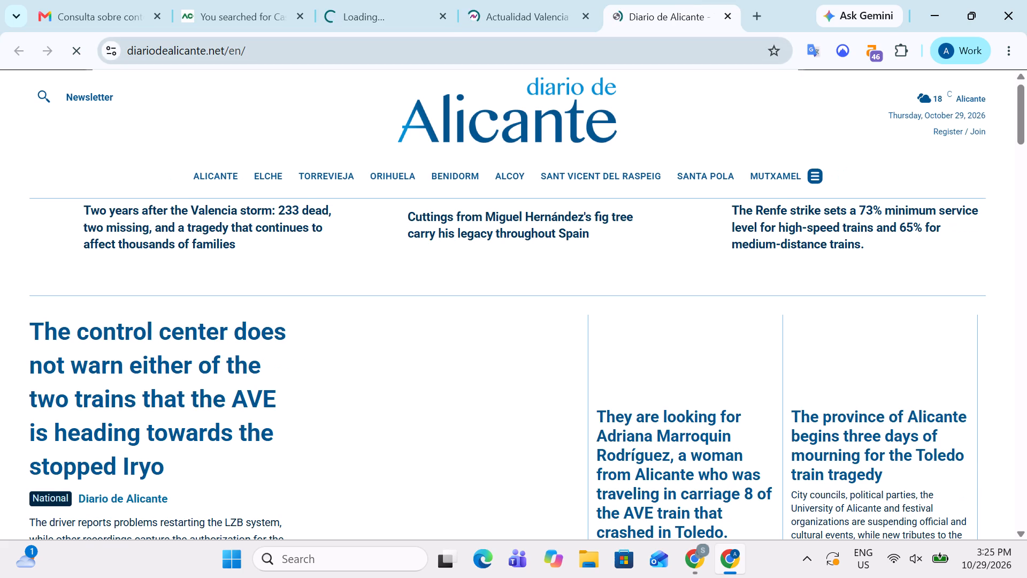
pyautogui.click(225, 45)
pyautogui.moveTo(225, 45); pyautogui.dragTo(231, 57)
pyautogui.hotkey('ctrl', 'c')
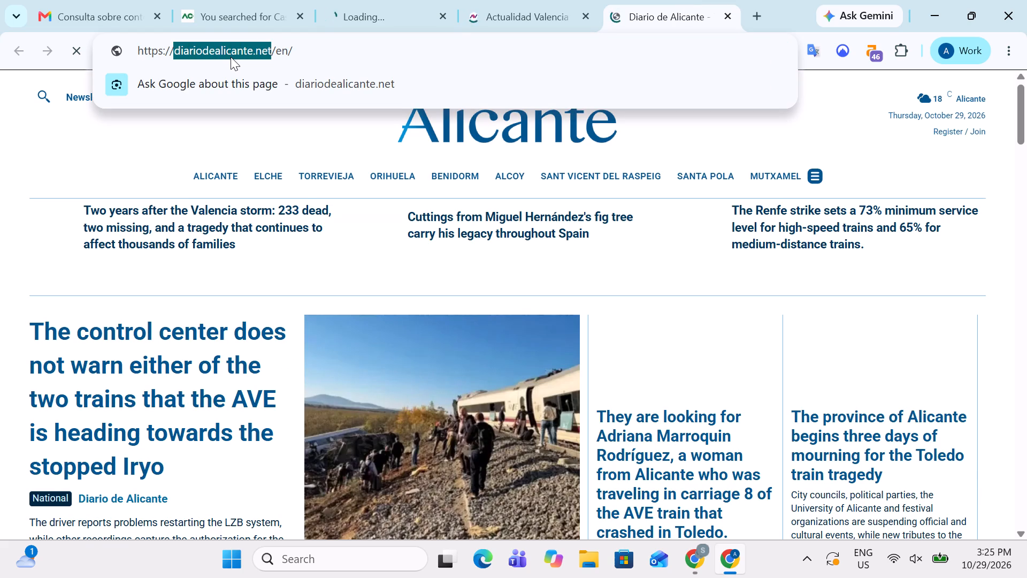
pyautogui.hotkey('ctrl', 'c')
pyautogui.hotkey('alt', 'Tab')
pyautogui.press('Down')
pyautogui.press('Left')
pyautogui.press('Left')
pyautogui.press('Left')
pyautogui.press('Left')
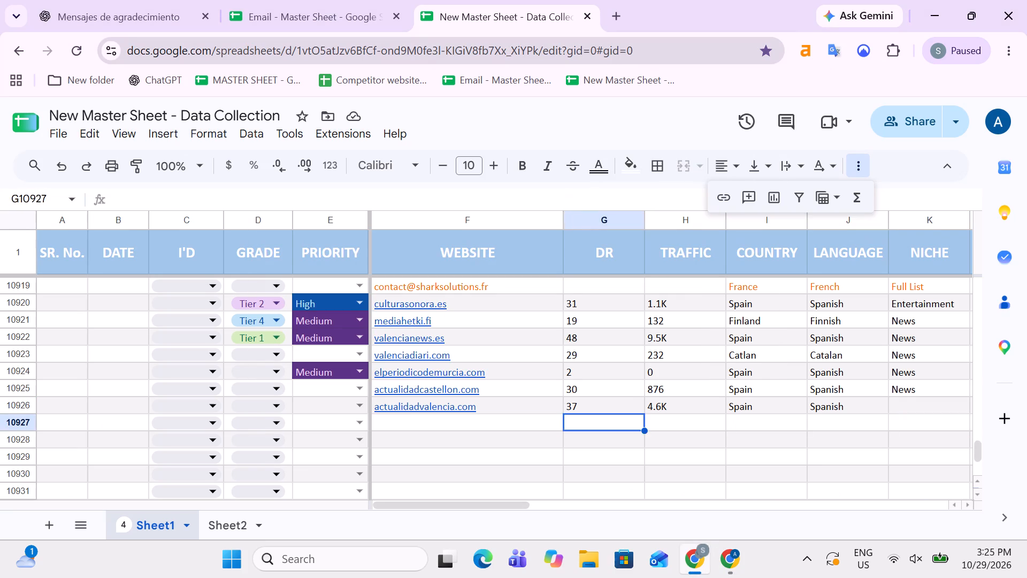
pyautogui.press('Left')
pyautogui.press('Left')
pyautogui.press('Left')
pyautogui.press('Right')
pyautogui.press('Right')
pyautogui.press('Return')
pyautogui.hotkey('ctrl', 'v')
pyautogui.press('Tab')
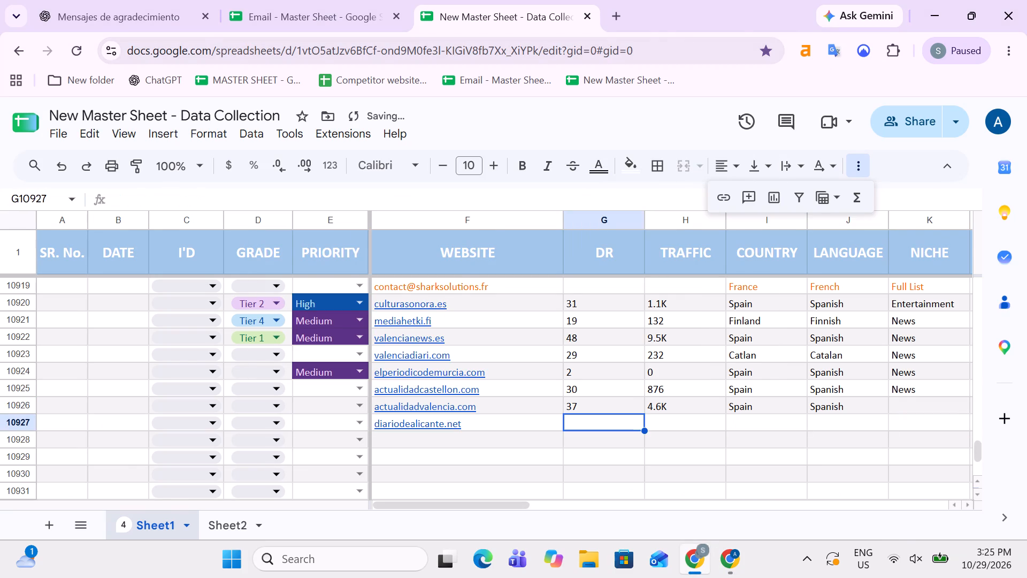
# Look up diariodealicante.net's Ahrefs domain metrics and record DR 46 and traffic 2.9K in row 10927.
pyautogui.hotkey('alt', 'Tab')
pyautogui.scroll(-7, 600, 227)
pyautogui.scroll(-2, 712, 373)
pyautogui.scroll(14, 712, 374)
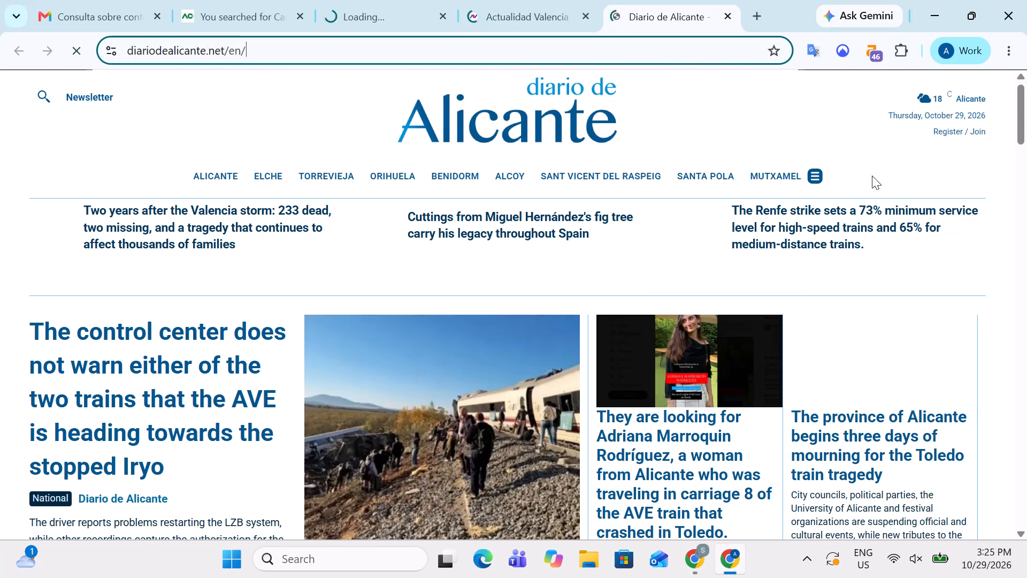
pyautogui.click(875, 54)
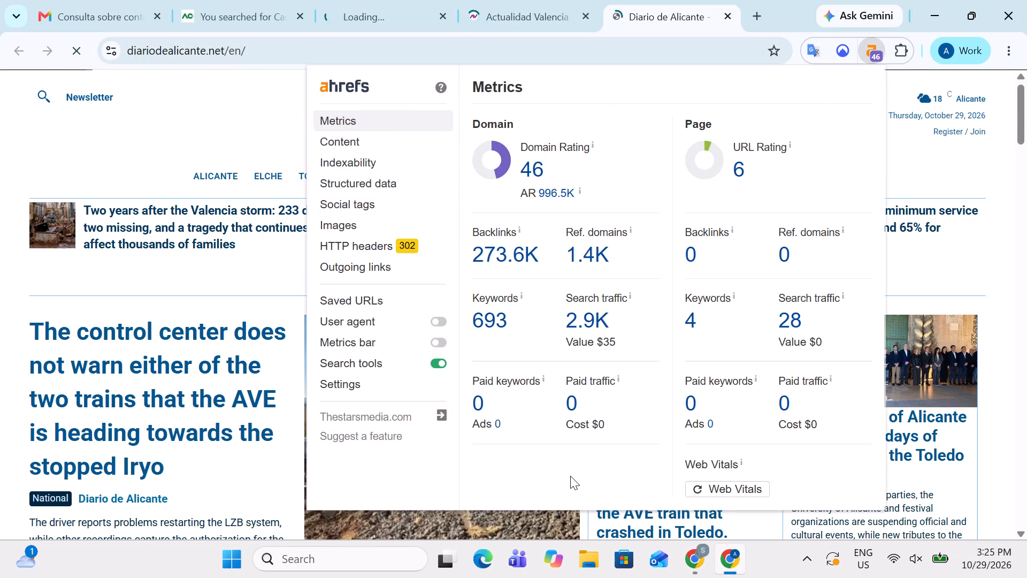
pyautogui.hotkey('alt', 'Tab')
pyautogui.write('46')
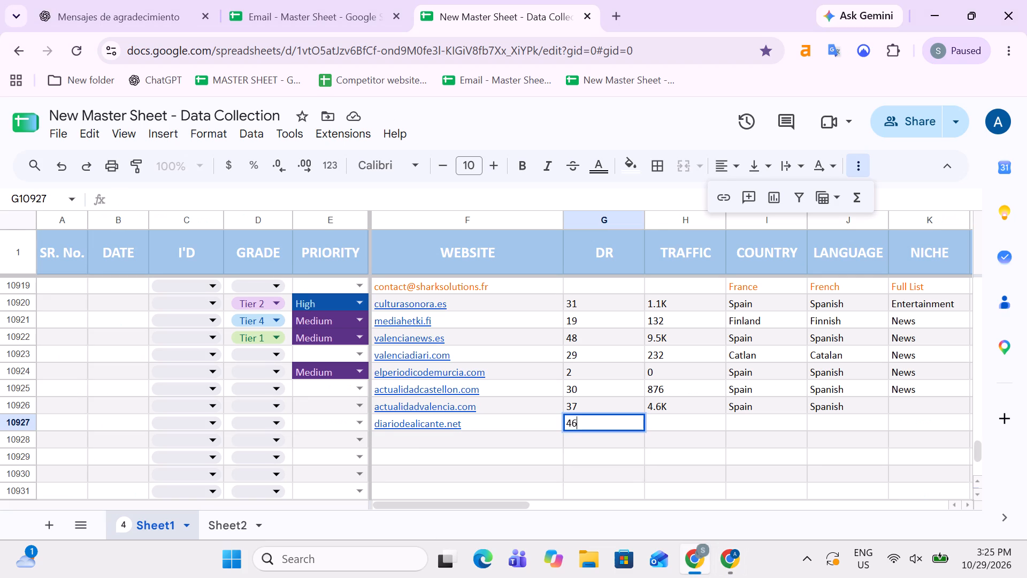
pyautogui.press('Right')
pyautogui.hotkey('alt', 'Tab')
pyautogui.hotkey('alt', 'Tab')
pyautogui.write('2.9K')
pyautogui.press('Right')
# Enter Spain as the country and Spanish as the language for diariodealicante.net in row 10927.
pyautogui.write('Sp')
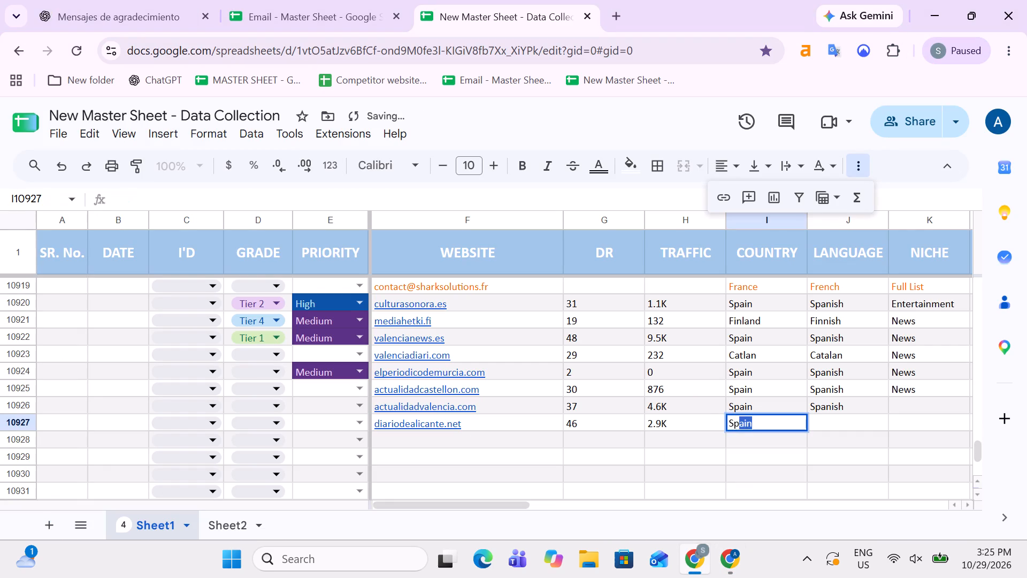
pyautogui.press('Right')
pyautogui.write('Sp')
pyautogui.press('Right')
# Reload the Diario de Alicante site from its root address diariodealicante.net, without the /en/ path.
pyautogui.hotkey('alt', 'Tab')
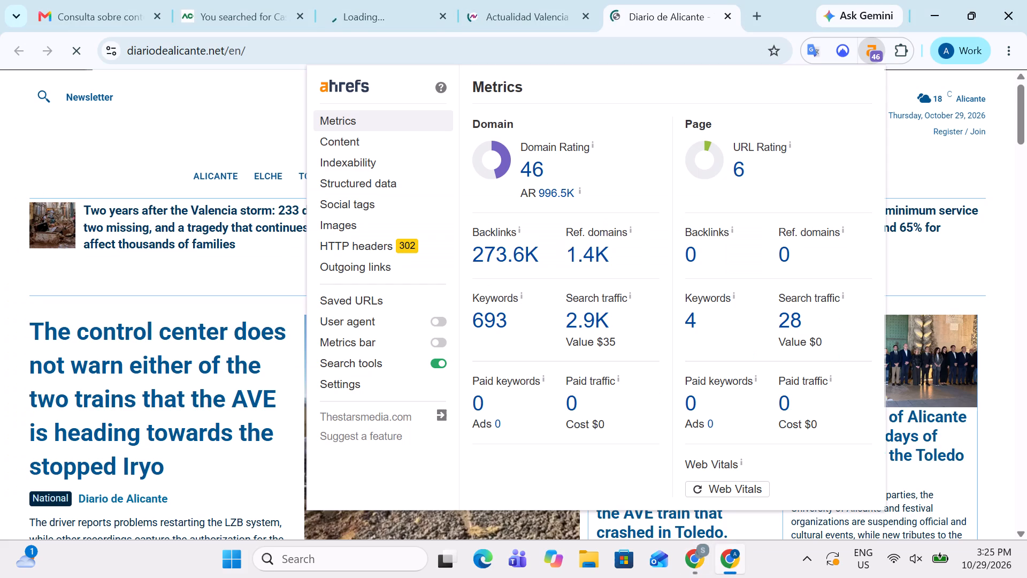
pyautogui.click(0, 130)
pyautogui.click(259, 52)
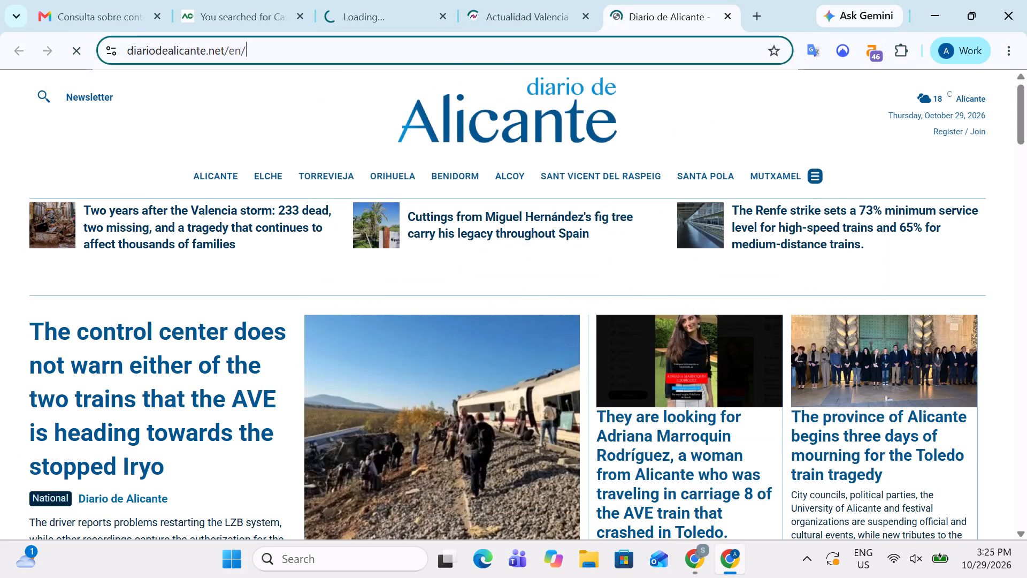
pyautogui.click(275, 49)
pyautogui.press('BackSpace')
pyautogui.press('BackSpace')
pyautogui.press('BackSpace')
pyautogui.press('BackSpace')
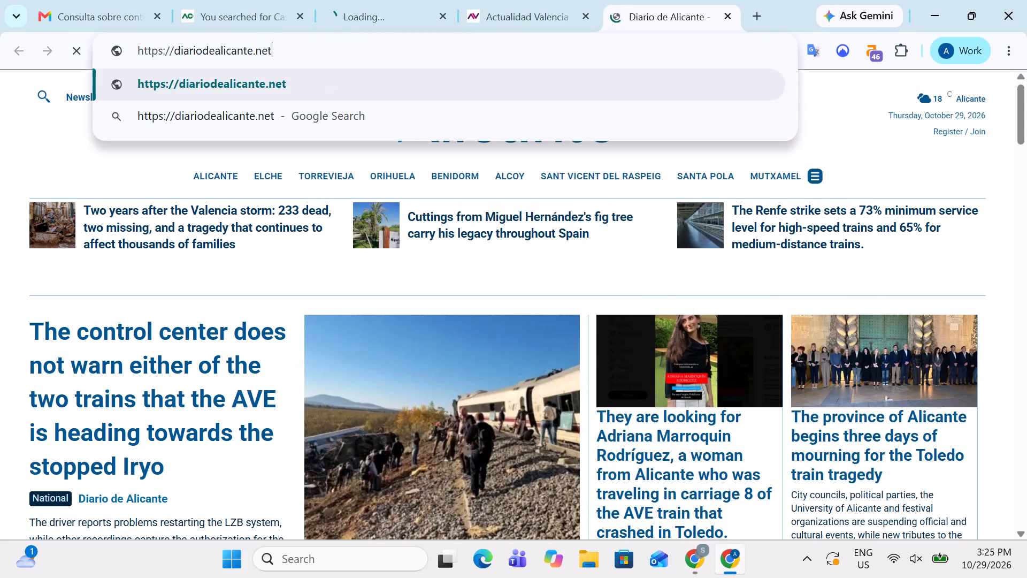
pyautogui.press('Return')
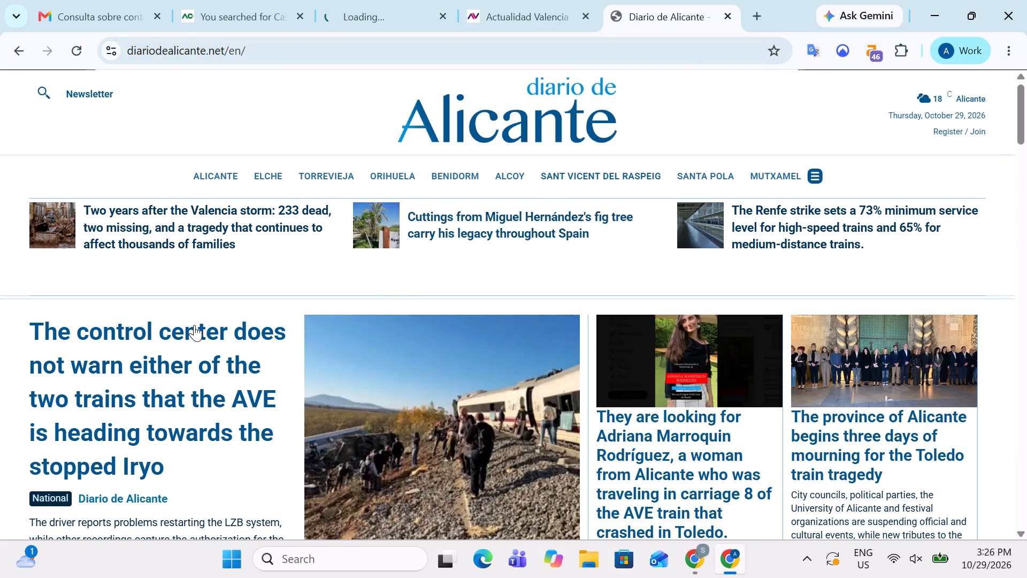
# Accept the privacy notice on diariodealicante.net and examine the homepage down to its footer for the site's language and sections.
pyautogui.scroll(-3, 153, 326)
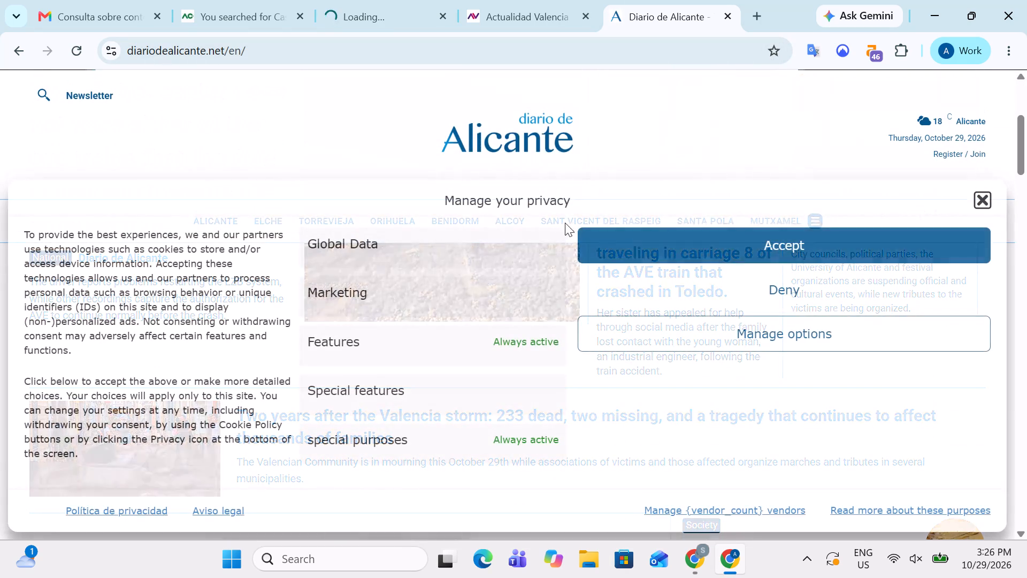
pyautogui.click(917, 245)
pyautogui.scroll(-4, 735, 246)
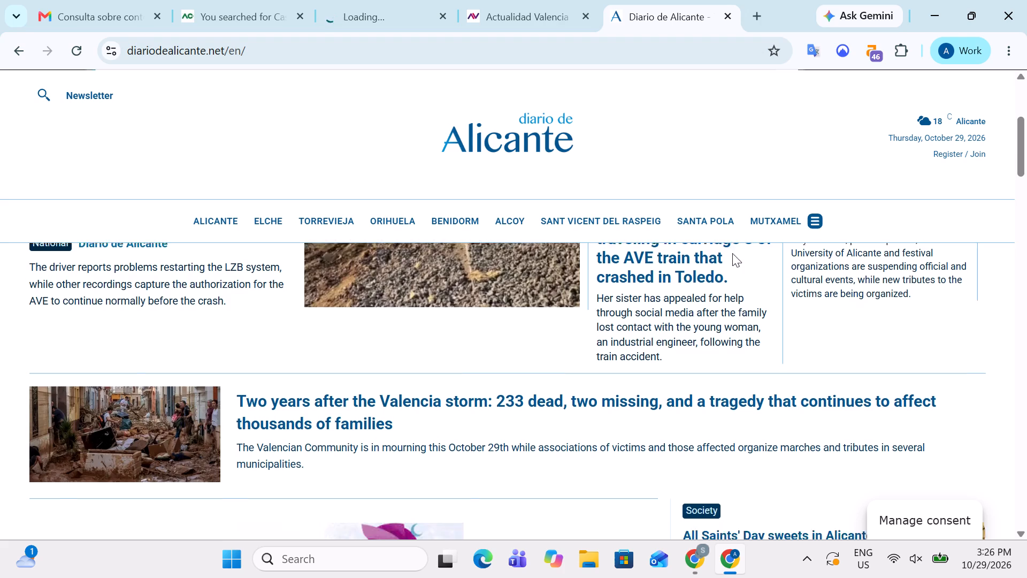
pyautogui.scroll(-3, 732, 253)
pyautogui.scroll(-20, 728, 255)
pyautogui.scroll(-18, 728, 255)
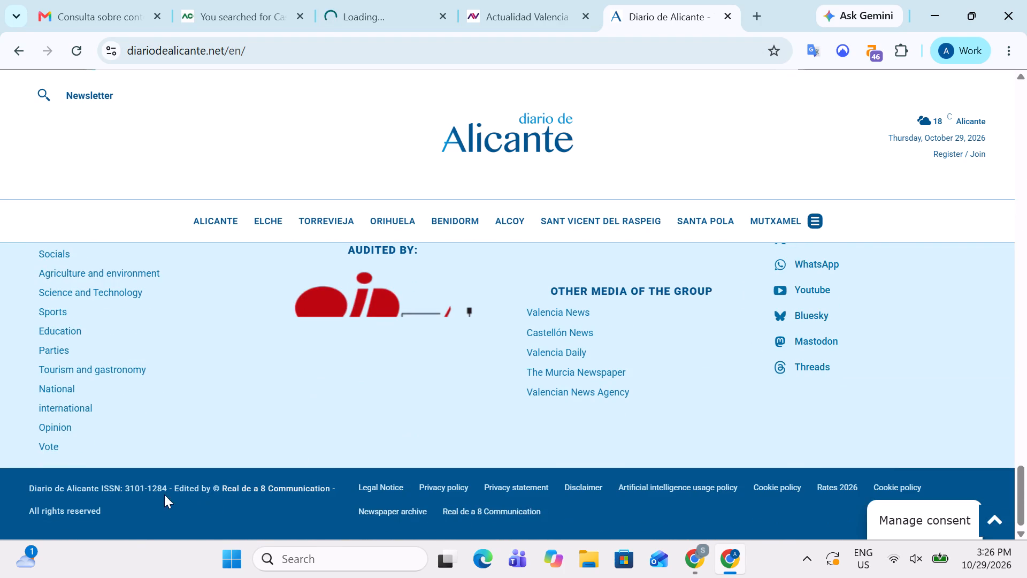
# Change diariodealicante.net's country to USA and its language to English in row 10927.
pyautogui.hotkey('alt', 'Tab')
pyautogui.press('Left')
pyautogui.press('Right')
pyautogui.press('Left')
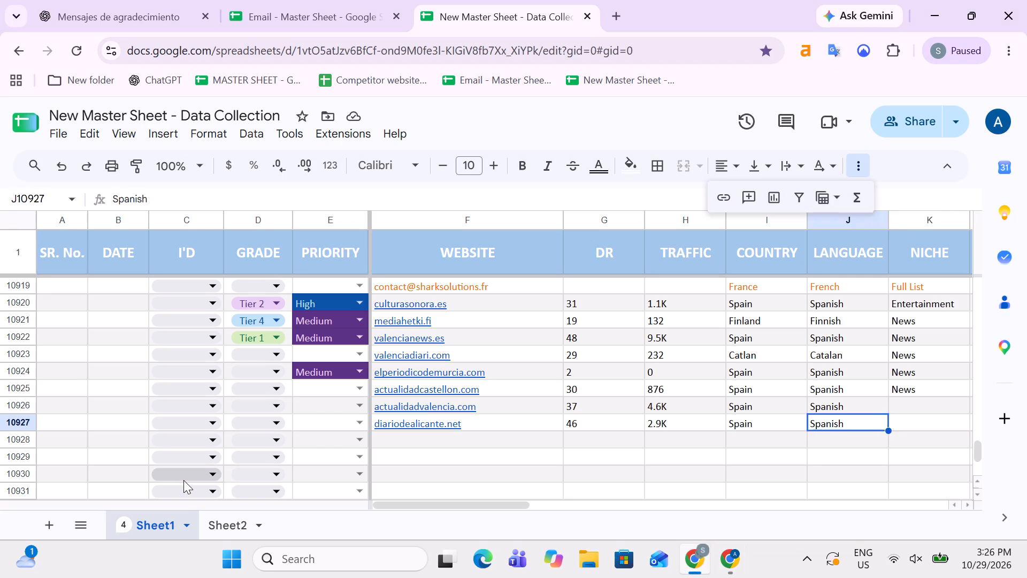
pyautogui.press('Left')
pyautogui.write('US')
pyautogui.press('Right')
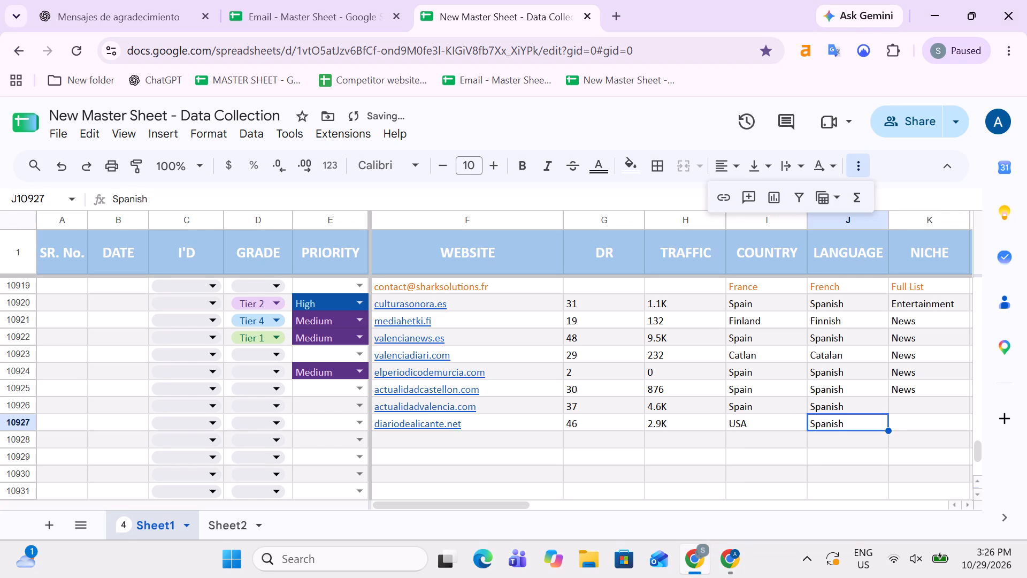
pyautogui.write('En')
pyautogui.press('Right')
# Check diariodealicante.net's homepage again, and enter News as the niche for actualidadvalencia.com in row 10926.
pyautogui.hotkey('alt', 'Tab')
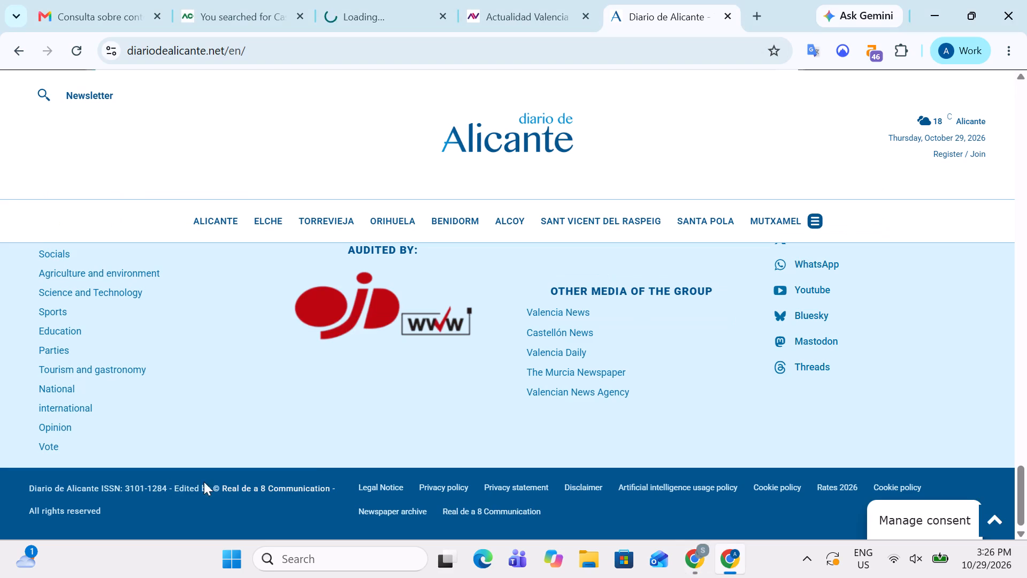
pyautogui.scroll(20, 836, 339)
pyautogui.scroll(2, 836, 339)
pyautogui.hotkey('alt', 'Tab')
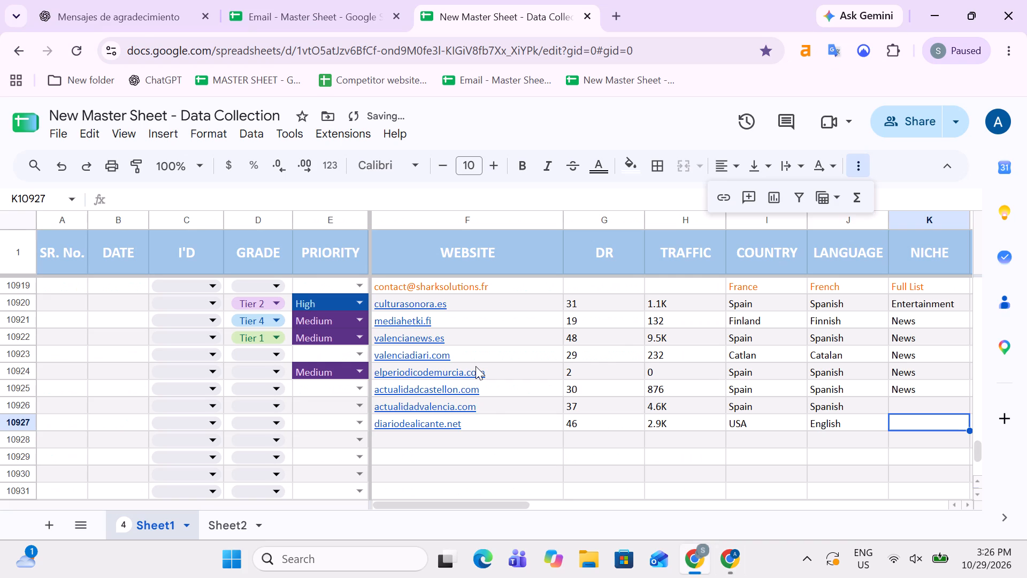
pyautogui.press('Left')
pyautogui.press('Up')
pyautogui.press('Right')
pyautogui.write('Ne')
pyautogui.press('Right')
pyautogui.press('Left')
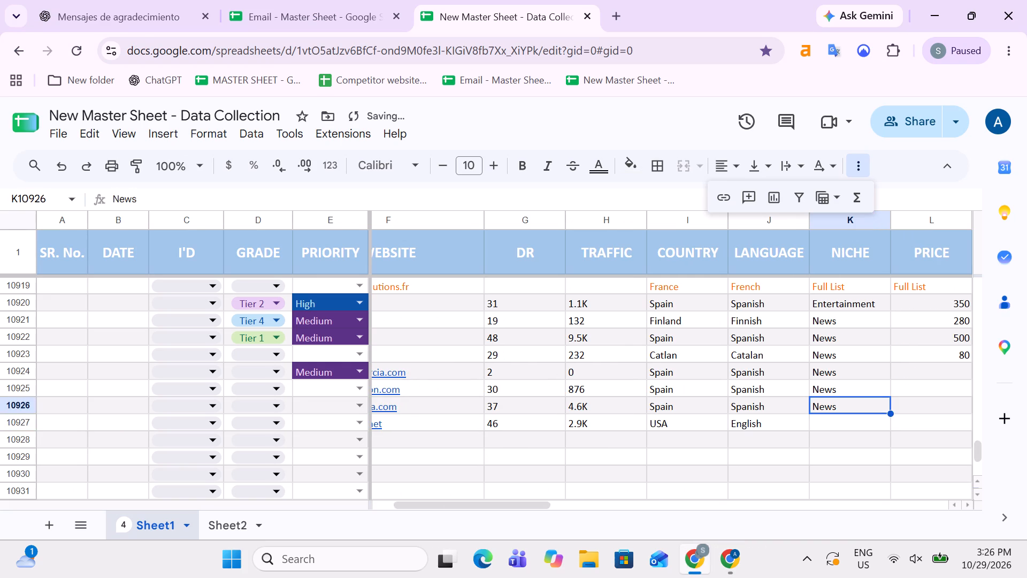
# Copy the News niche from row 10926 into the niche cell of diariodealicante.net in row 10927.
pyautogui.hotkey('ctrl', 'c')
pyautogui.press('Down')
pyautogui.hotkey('ctrl', 'v')
pyautogui.press('Up')
pyautogui.press('Right')
pyautogui.press('Down')
pyautogui.press('Left')
# Search the actualidadvalencia.com site for Casino777.
pyautogui.hotkey('alt', 'Tab')
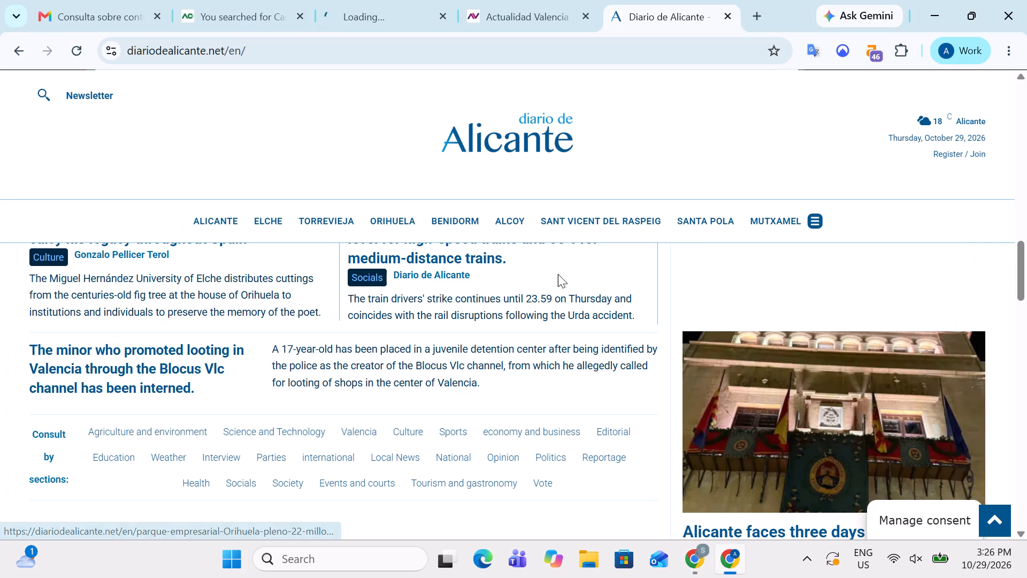
pyautogui.click(535, 5)
pyautogui.scroll(1, 623, 296)
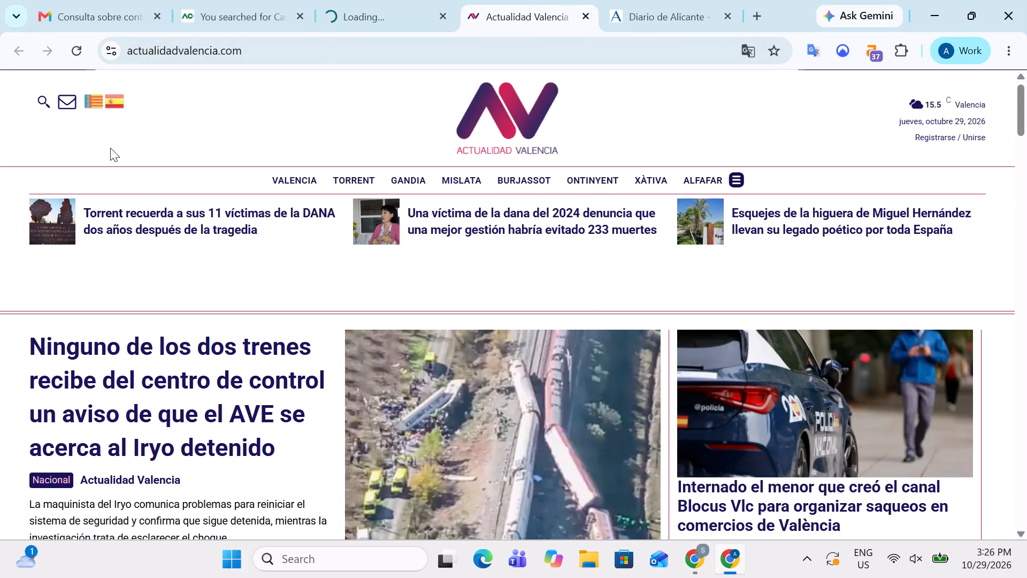
pyautogui.click(42, 103)
pyautogui.write('Casino777')
pyautogui.press('Return')
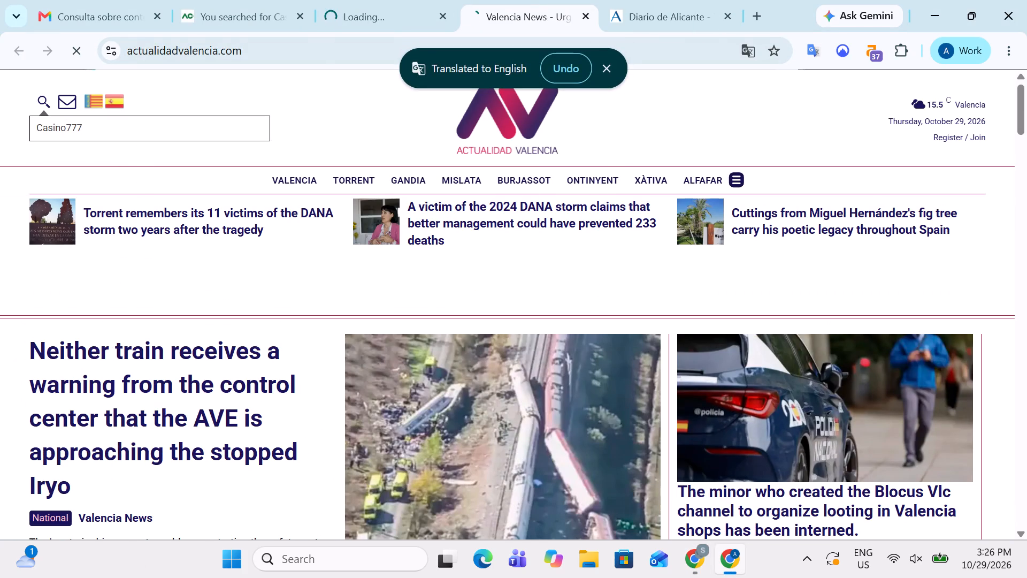
# Search the diariodealicante.net site for Casino777.
pyautogui.click(682, 0)
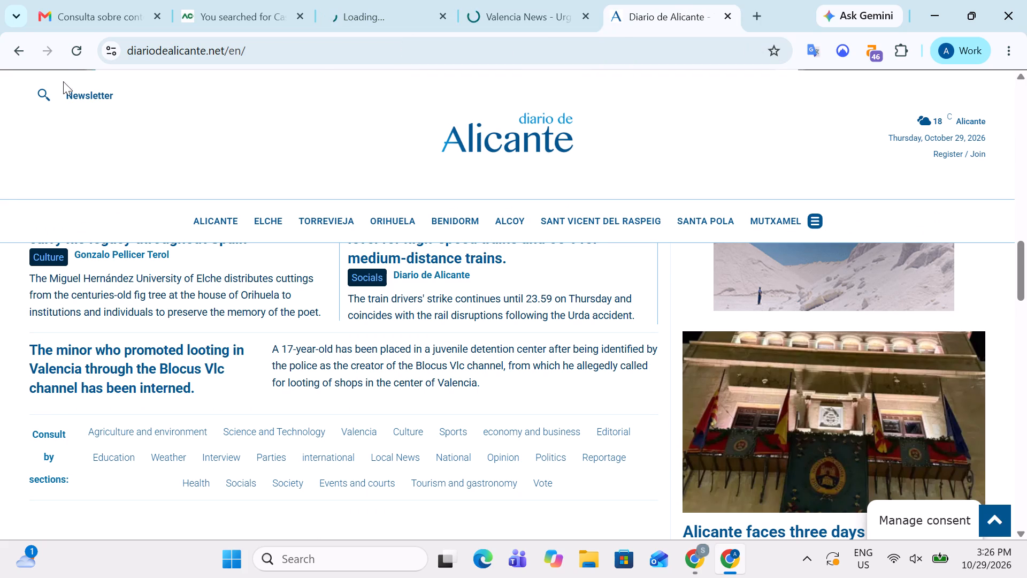
pyautogui.click(48, 89)
pyautogui.click(87, 126)
pyautogui.write('Casino777')
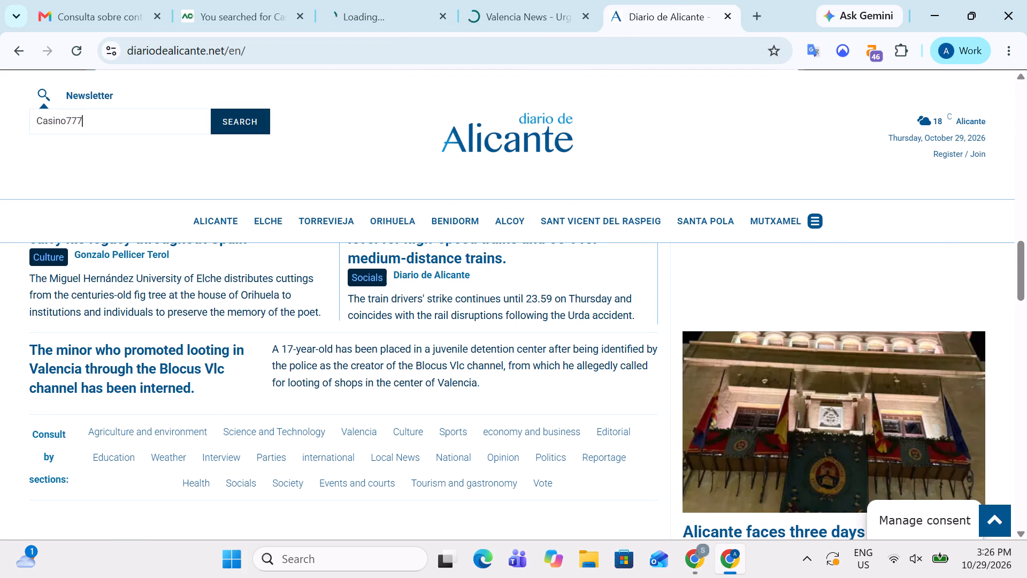
pyautogui.press('Return')
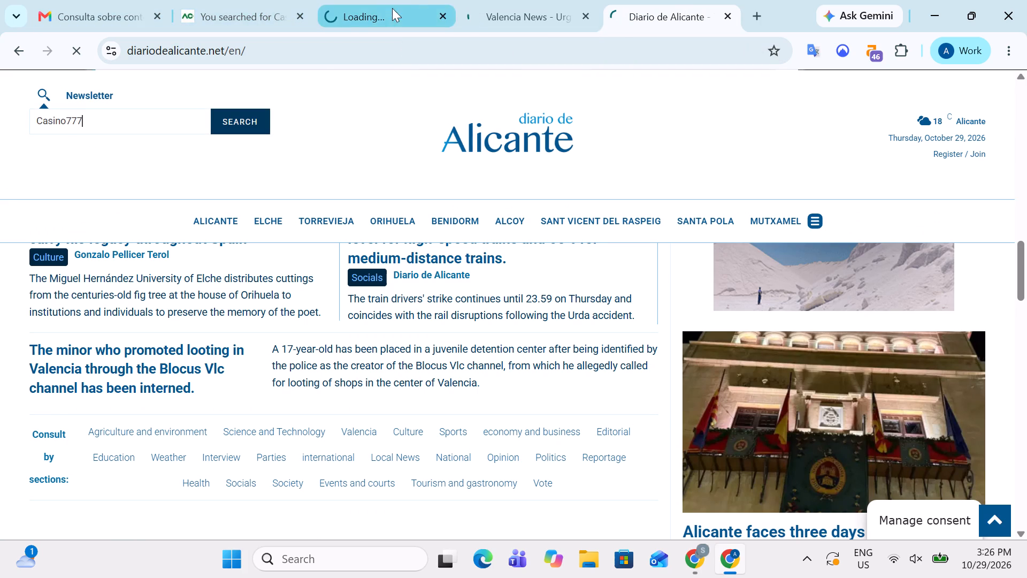
# Look over the Casino777 searches on the Spanish news sites and close the actualidadcastellon.com results page.
pyautogui.click(599, 0)
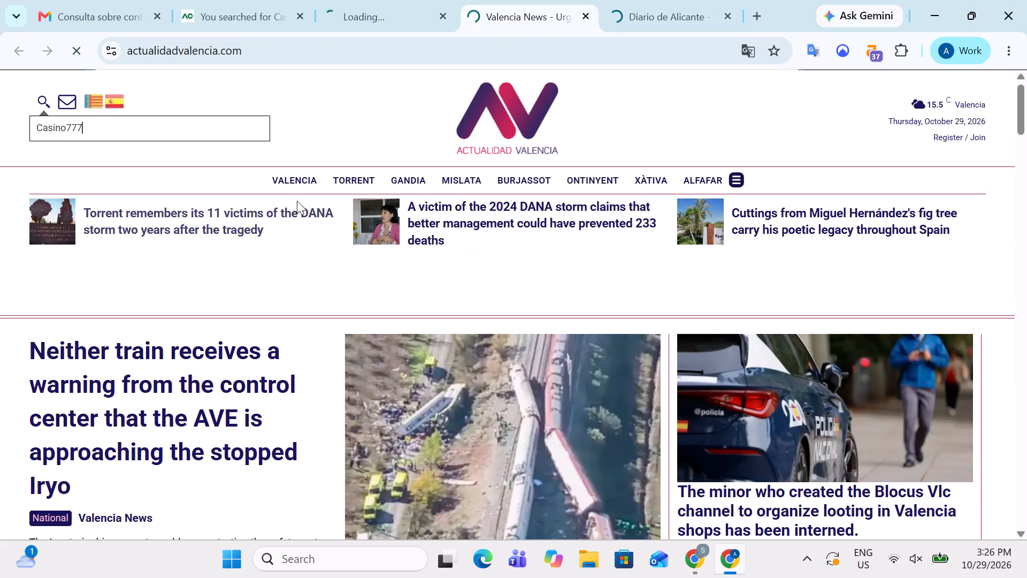
pyautogui.click(698, 0)
pyautogui.click(518, 9)
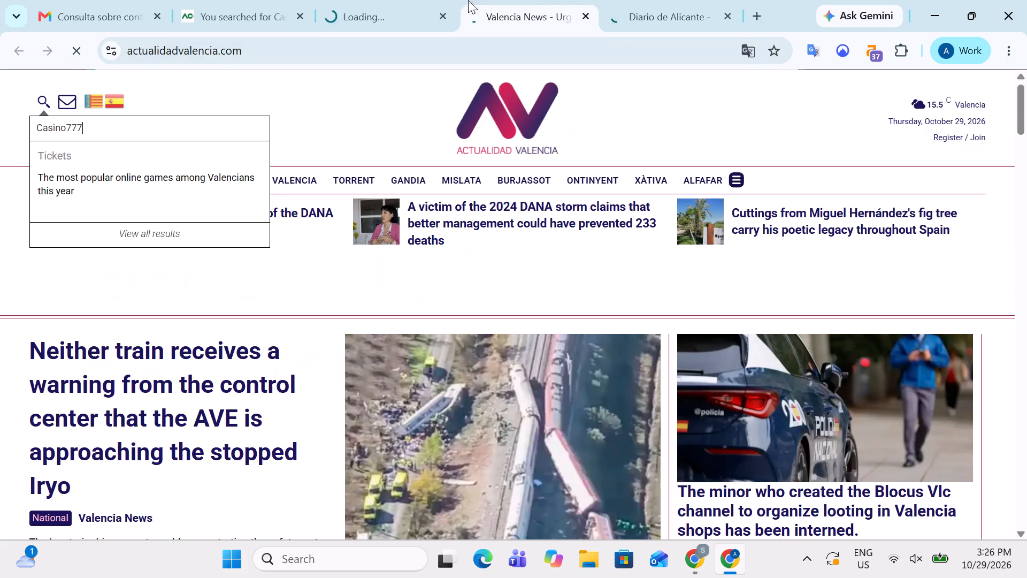
pyautogui.click(375, 0)
pyautogui.click(259, 0)
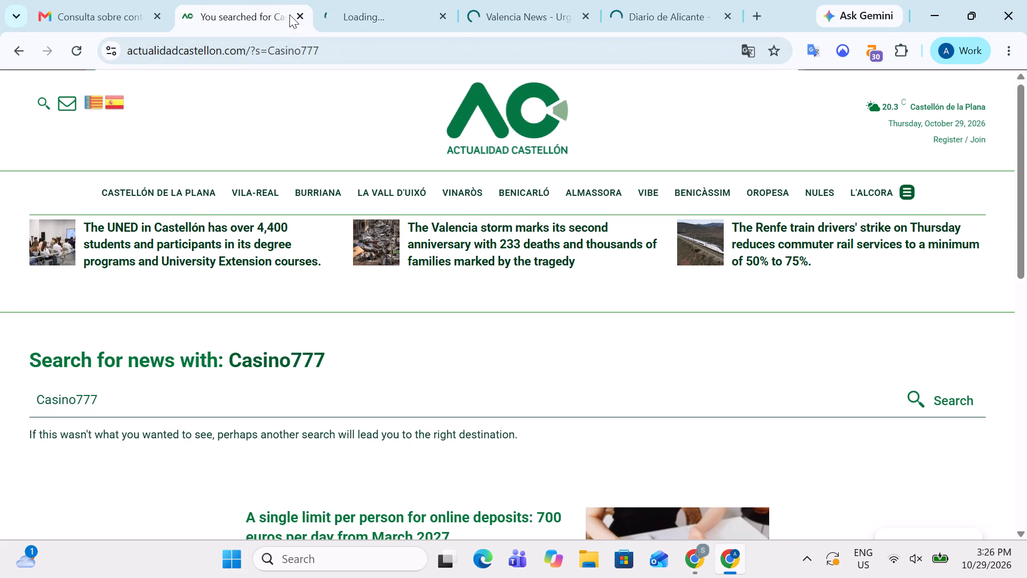
pyautogui.click(295, 17)
pyautogui.click(378, 0)
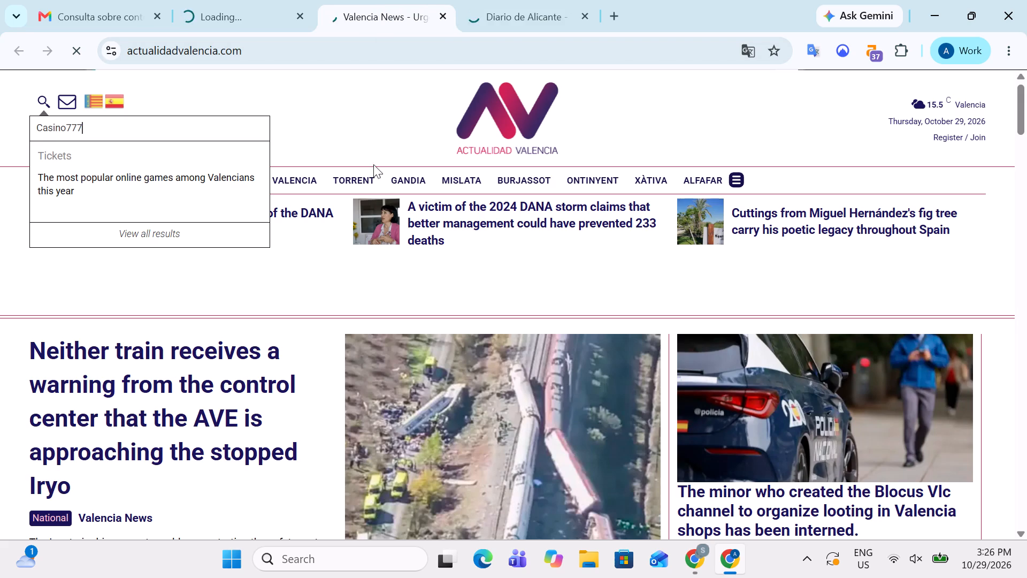
# Open the actualidadvalencia.com article about the most popular online games among Valencians and examine its content.
pyautogui.click(224, 173)
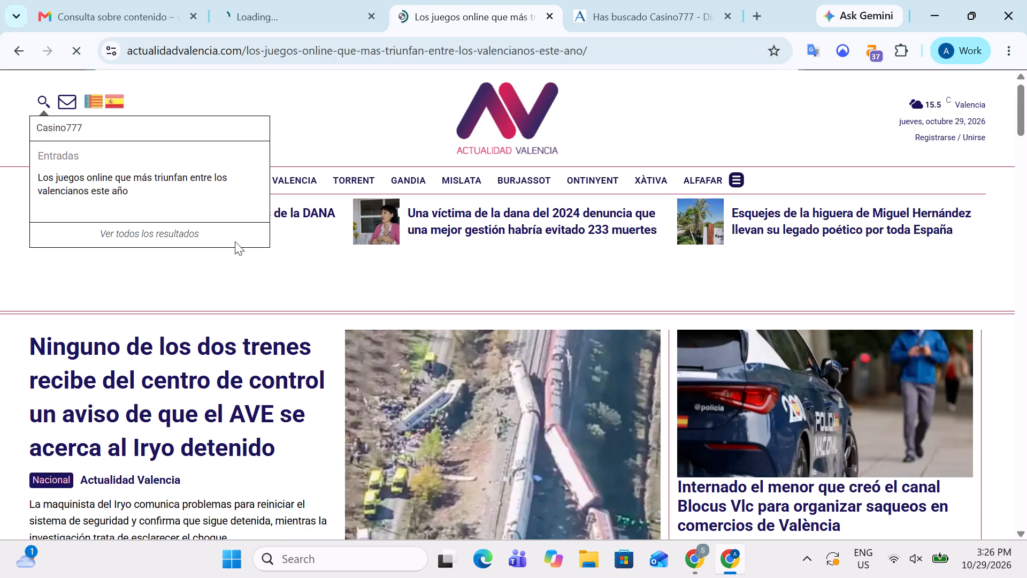
pyautogui.scroll(-6, 365, 352)
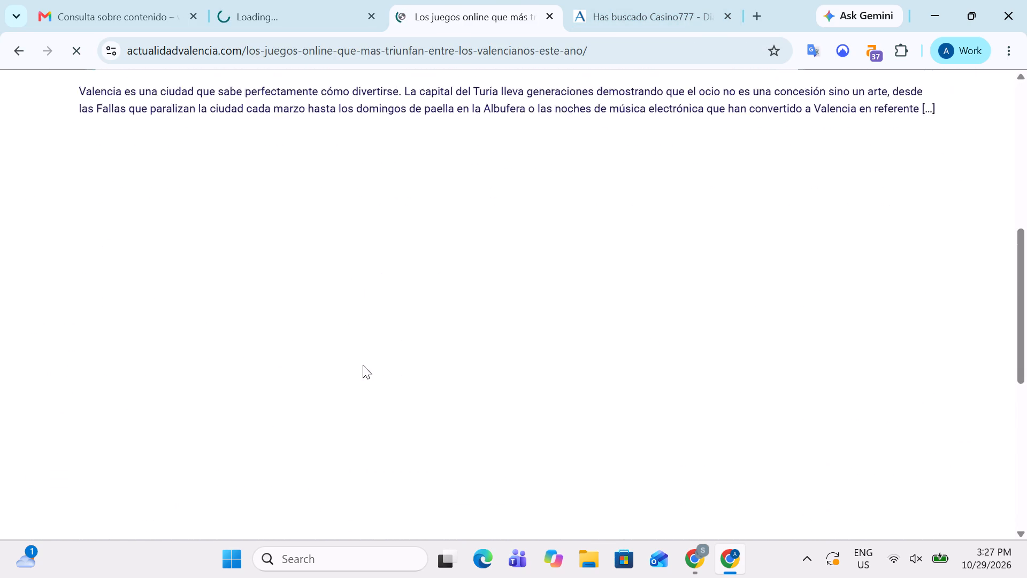
pyautogui.scroll(-6, 361, 373)
pyautogui.scroll(8, 357, 375)
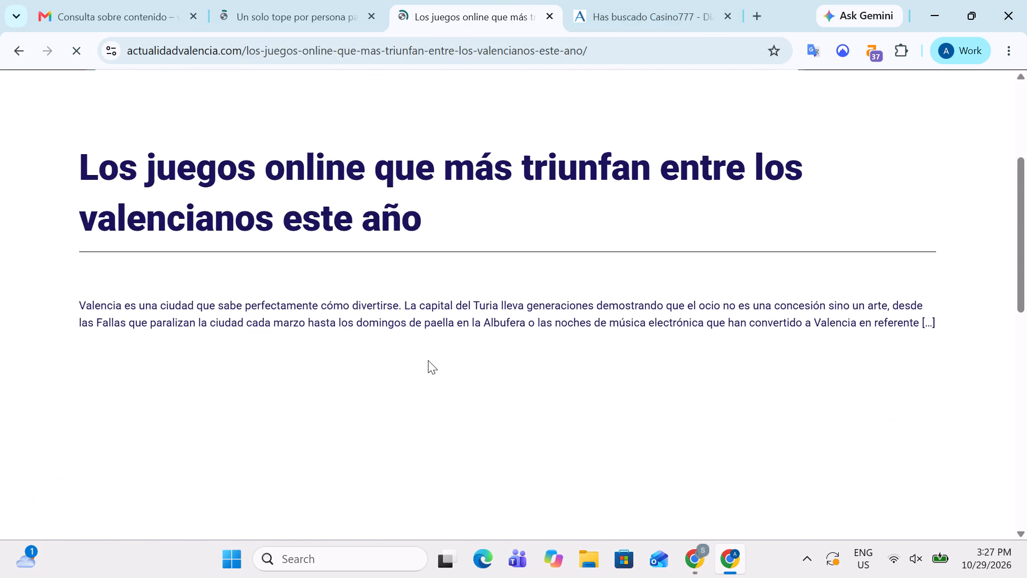
pyautogui.scroll(-5, 622, 334)
pyautogui.scroll(6, 479, 380)
pyautogui.scroll(3, 449, 327)
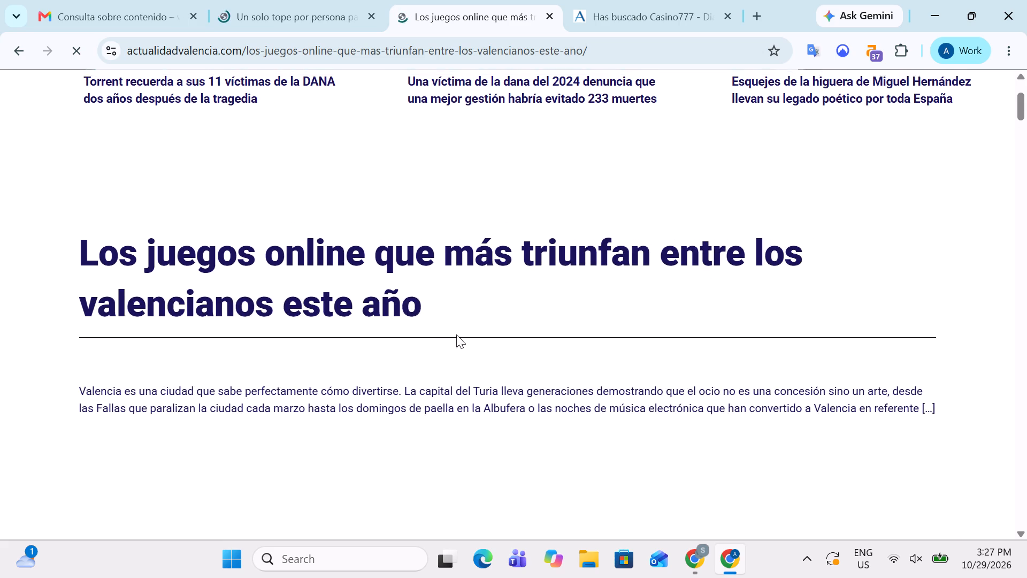
pyautogui.scroll(3, 456, 334)
pyautogui.scroll(5, 429, 379)
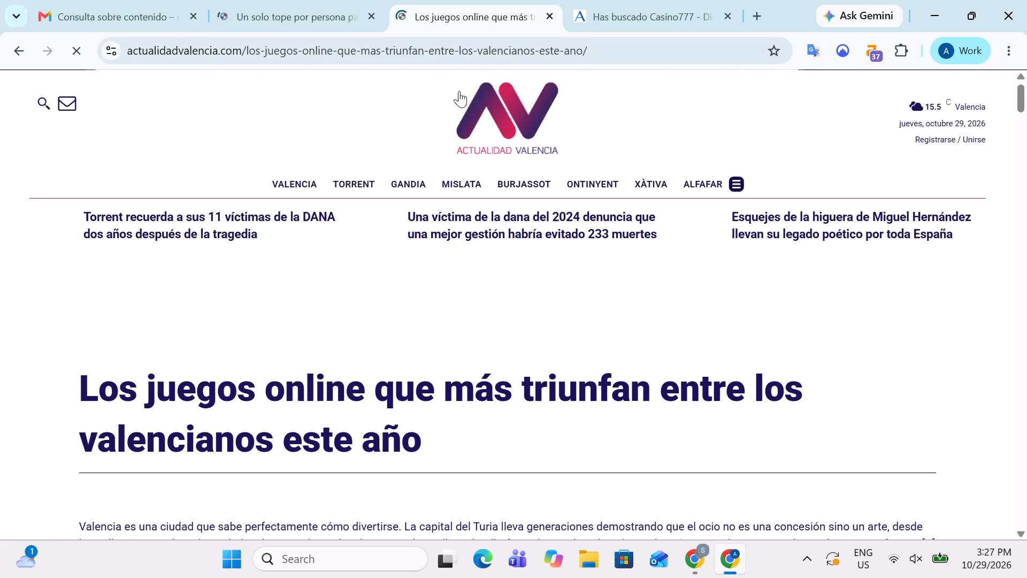
# Leave the article and run the full Casino777 search on actualidadvalencia.com.
pyautogui.click(14, 50)
pyautogui.click(295, 0)
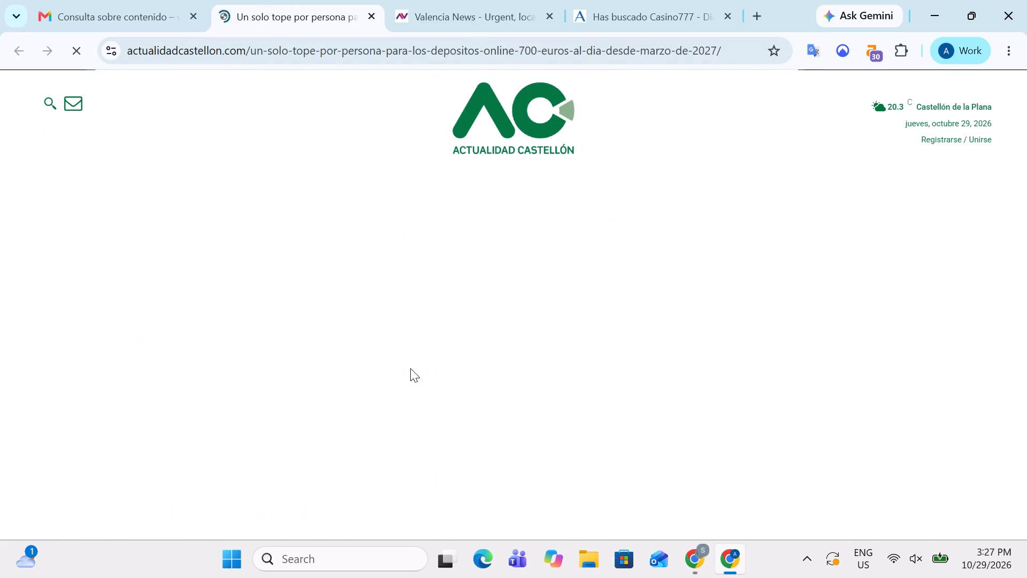
pyautogui.click(500, 16)
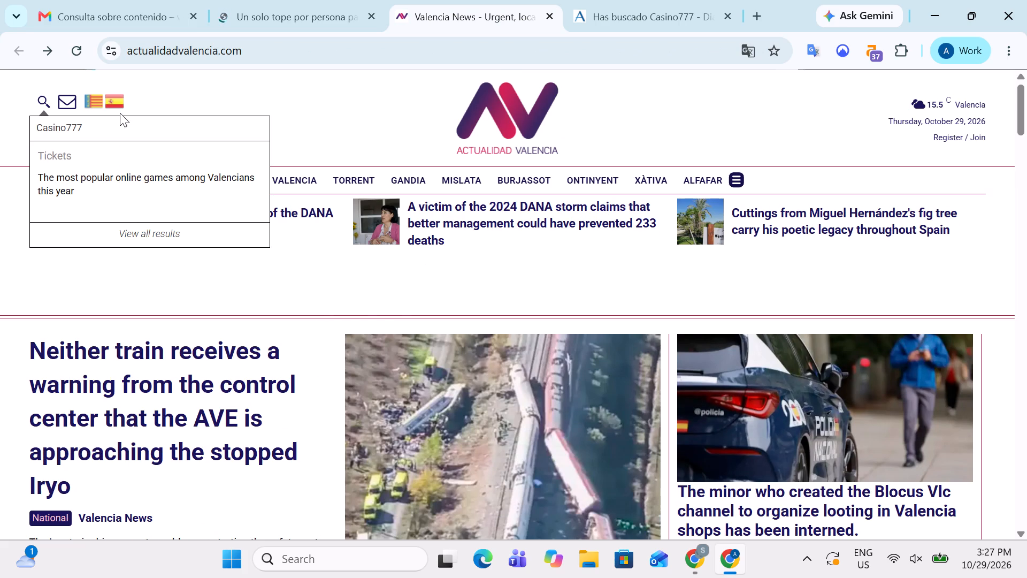
pyautogui.click(121, 126)
pyautogui.press('Return')
# Open the diariodealicante.net Casino777 result about the digital Alicante resident and examine the article for casino content.
pyautogui.click(643, 0)
pyautogui.scroll(-6, 360, 324)
pyautogui.scroll(3, 384, 329)
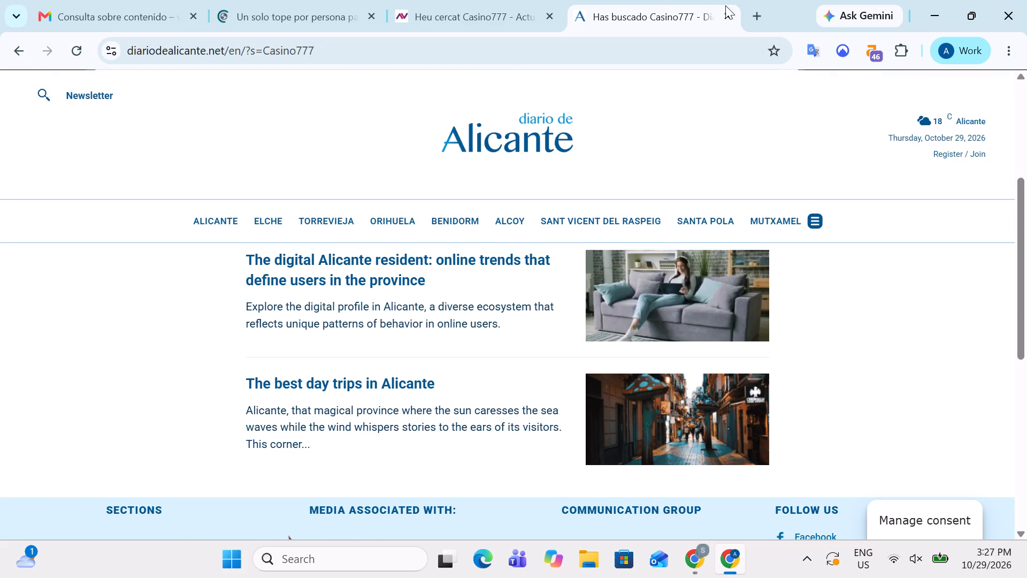
pyautogui.keyDown('ctrl'); pyautogui.click(408, 283); pyautogui.keyUp('ctrl')
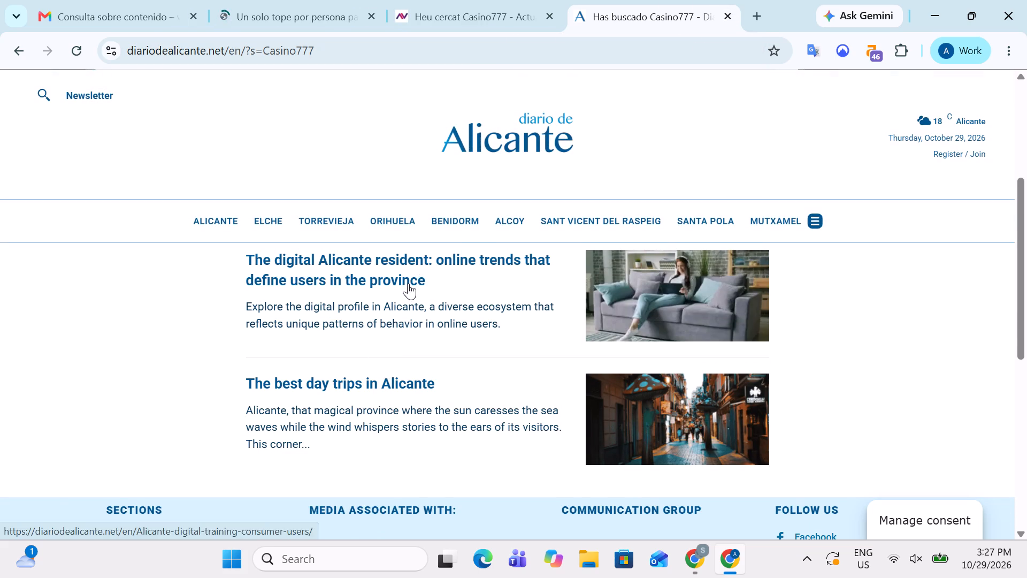
pyautogui.click(625, 0)
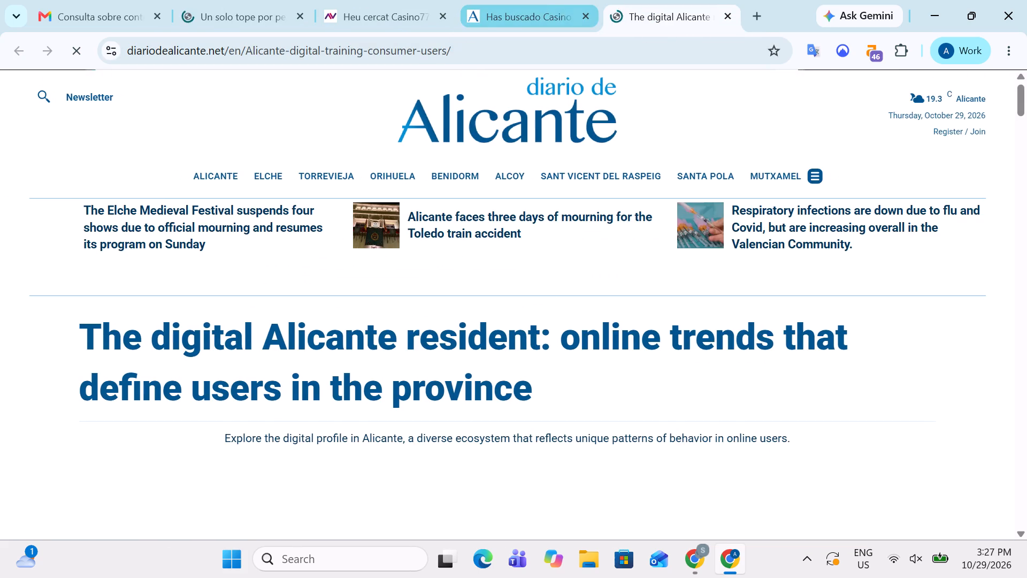
pyautogui.scroll(-14, 434, 447)
pyautogui.scroll(-5, 566, 325)
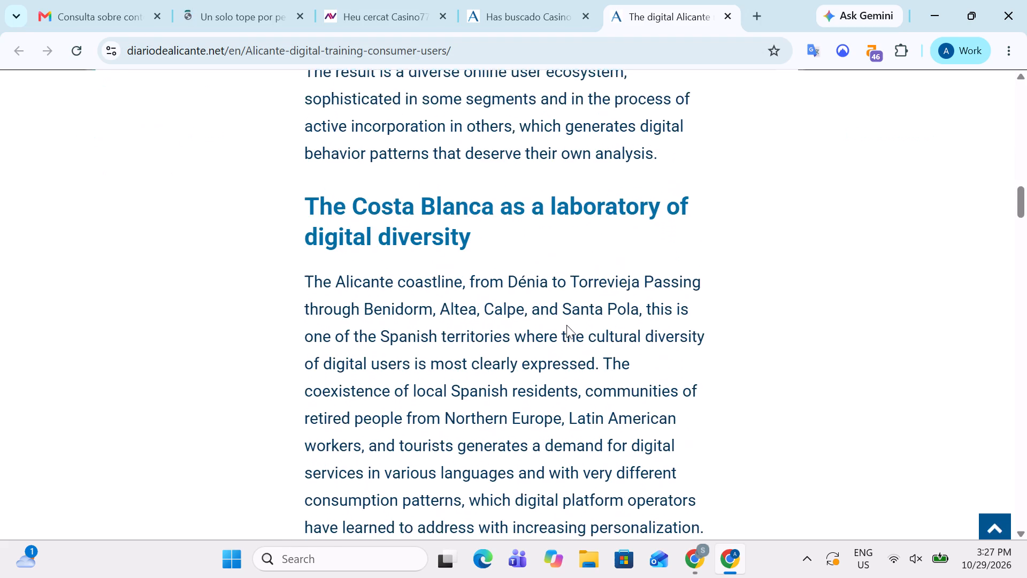
pyautogui.scroll(-10, 568, 333)
pyautogui.scroll(-16, 554, 392)
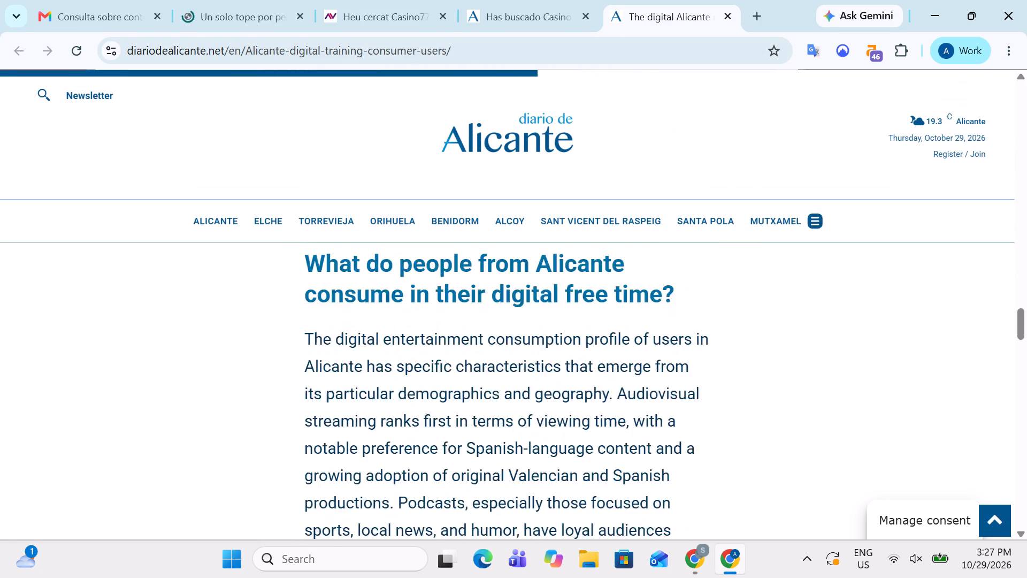
pyautogui.scroll(-17, 557, 396)
pyautogui.scroll(1, 558, 398)
pyautogui.scroll(-11, 558, 398)
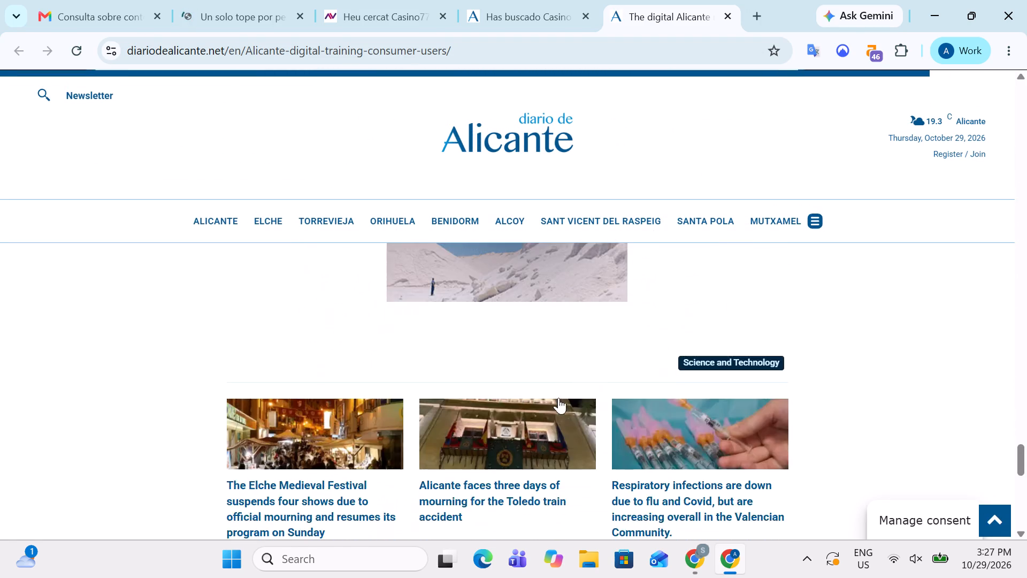
pyautogui.scroll(-4, 558, 398)
pyautogui.scroll(20, 558, 398)
pyautogui.scroll(20, 558, 398)
pyautogui.scroll(2, 558, 398)
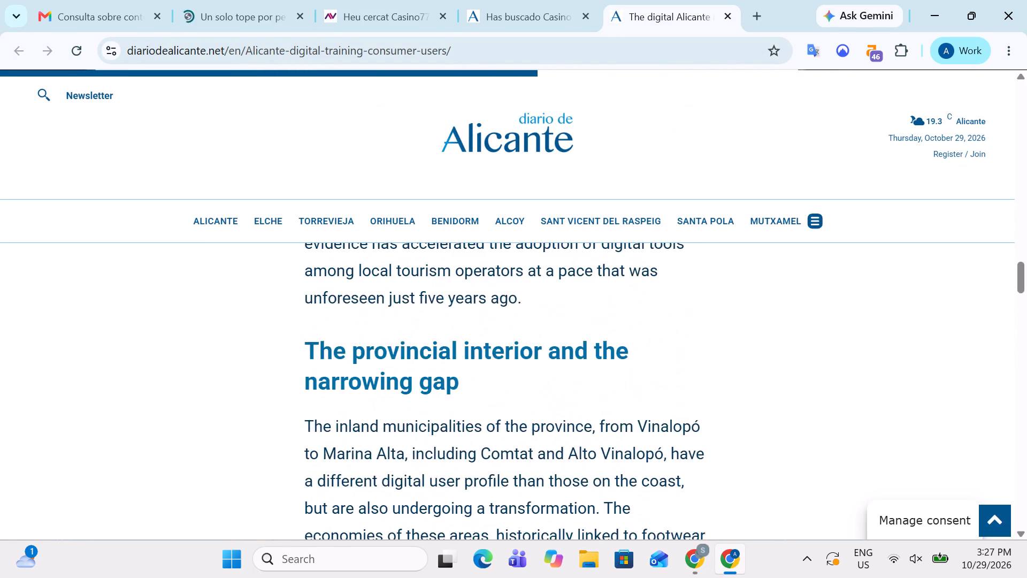
# Read through the diariodealicante.net digital resident article and search the page for "casin".
pyautogui.scroll(14, 558, 398)
pyautogui.scroll(14, 614, 422)
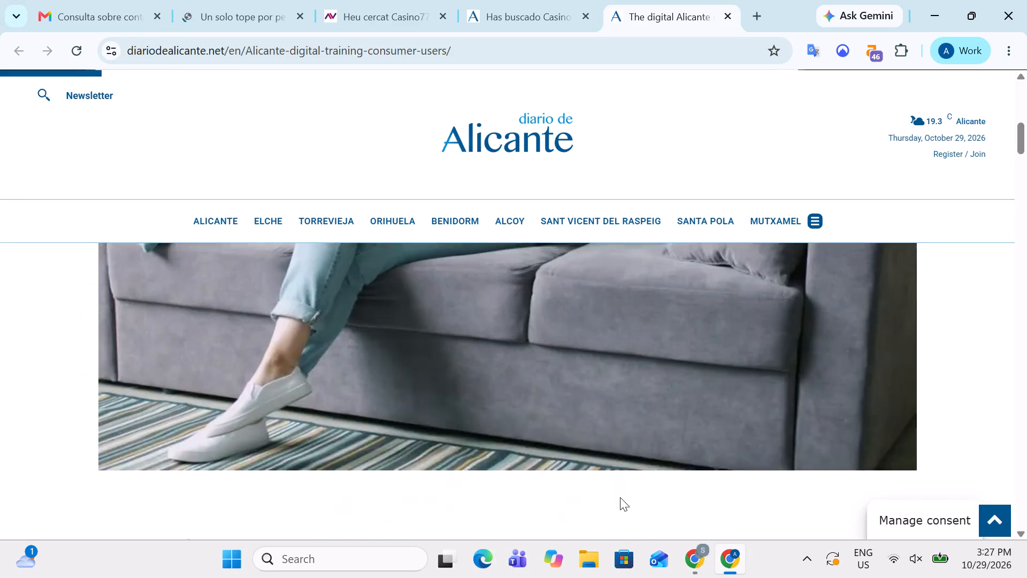
pyautogui.scroll(3, 620, 497)
pyautogui.scroll(-15, 619, 498)
pyautogui.scroll(-4, 502, 468)
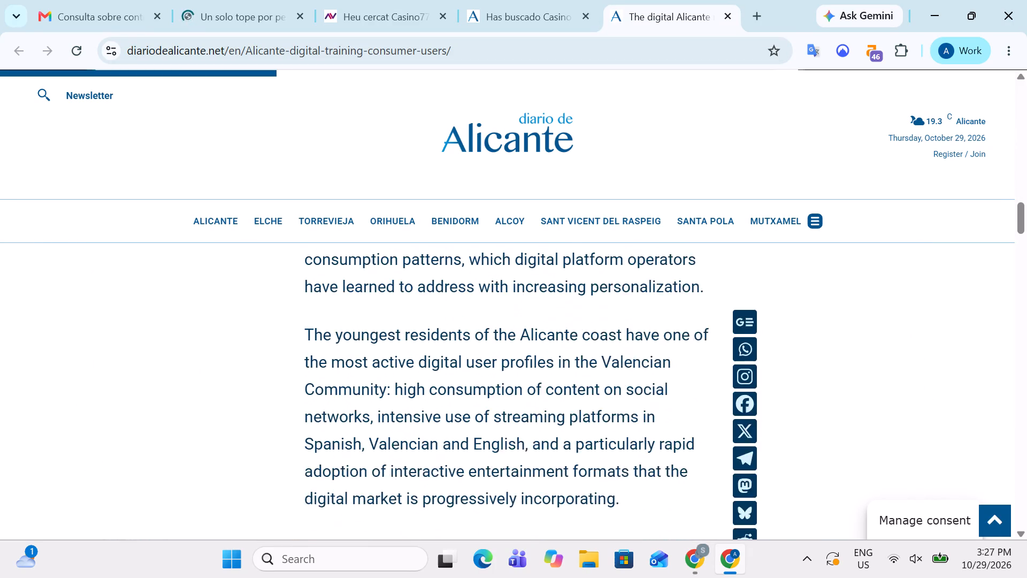
pyautogui.scroll(-17, 502, 468)
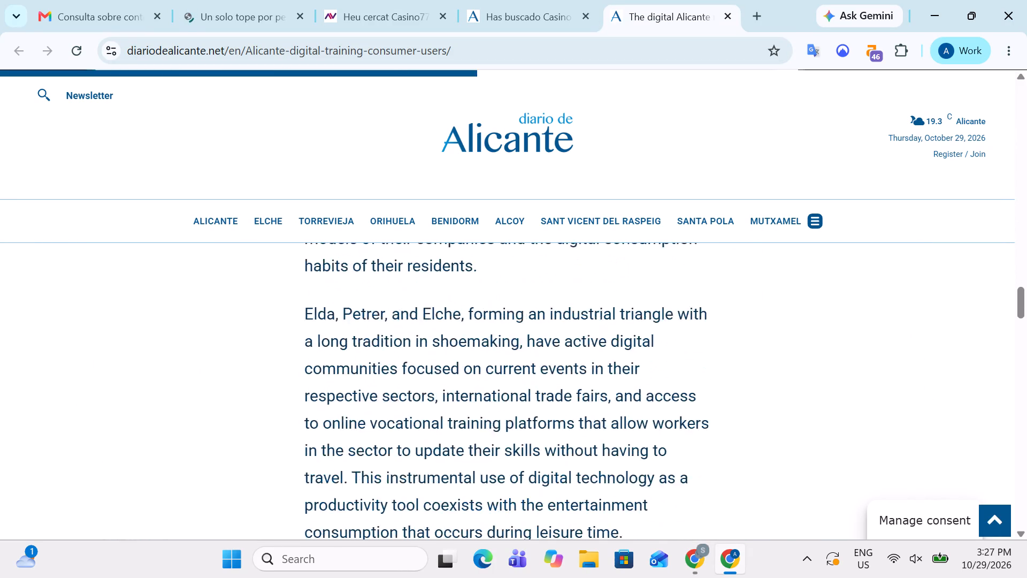
pyautogui.scroll(-14, 505, 455)
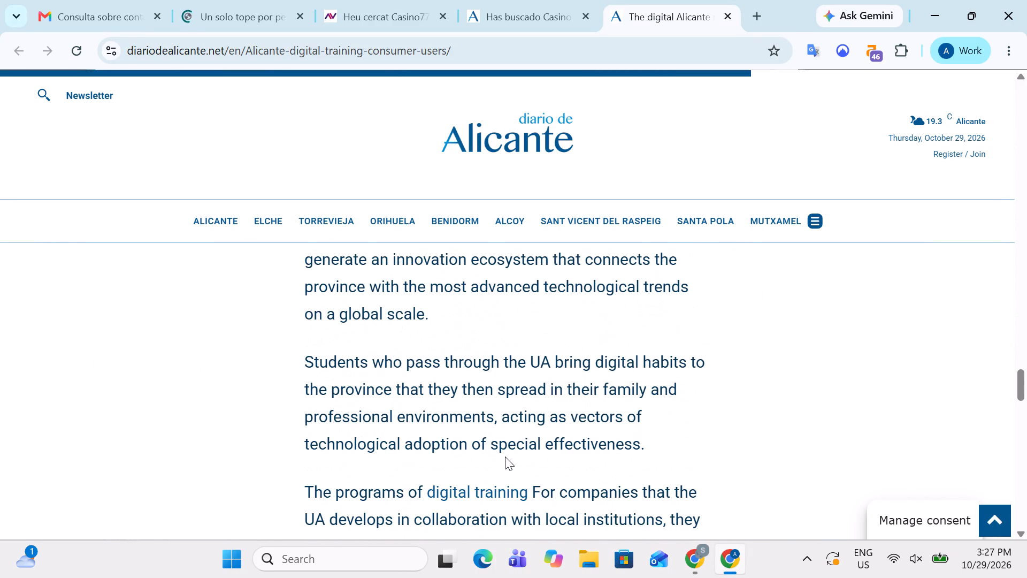
pyautogui.hotkey('ctrl', 'f')
pyautogui.press('BackSpace')
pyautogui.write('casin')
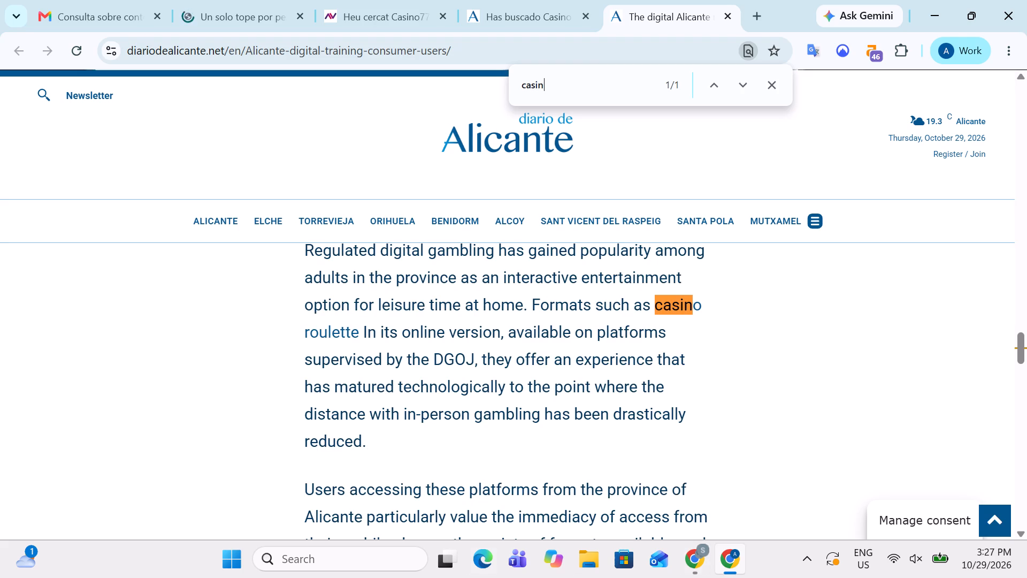
# Close the Alicante article, both remaining Casino777 results pages and the actualidadcastellon.com deposit-limit article, returning to the publisher's email.
pyautogui.click(730, 15)
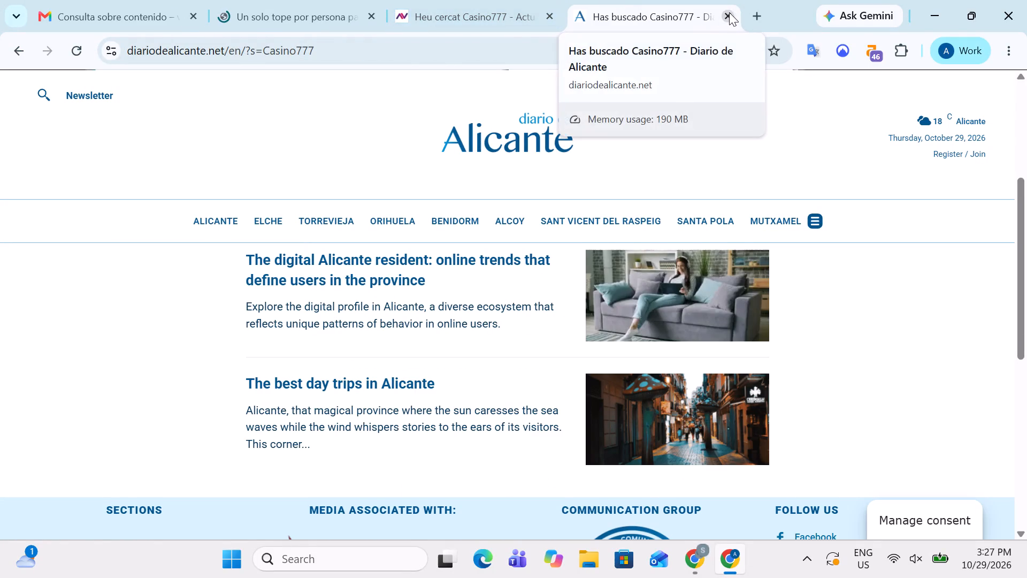
pyautogui.click(730, 12)
pyautogui.scroll(-5, 433, 298)
pyautogui.scroll(1, 426, 332)
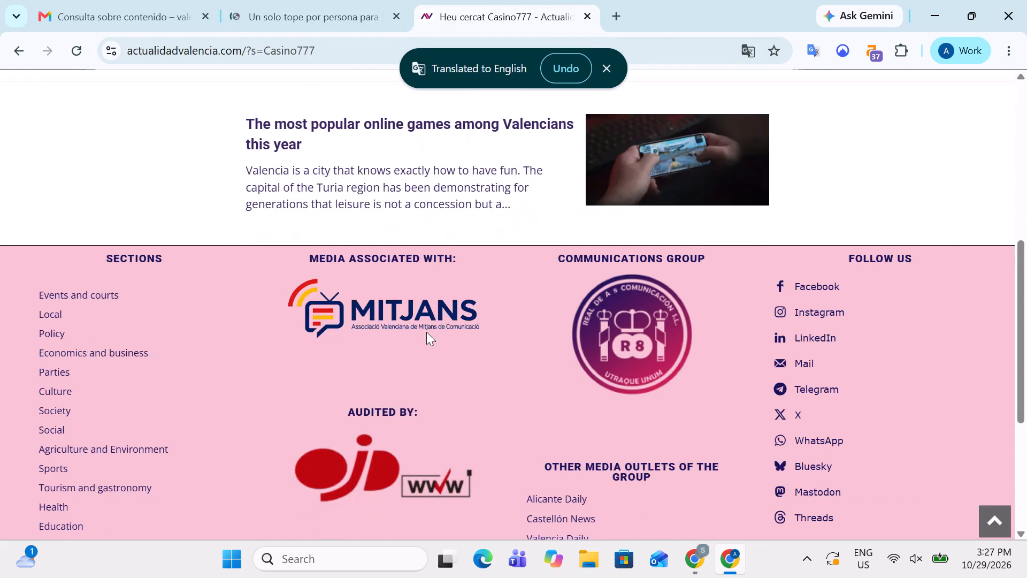
pyautogui.scroll(1, 426, 332)
pyautogui.click(584, 17)
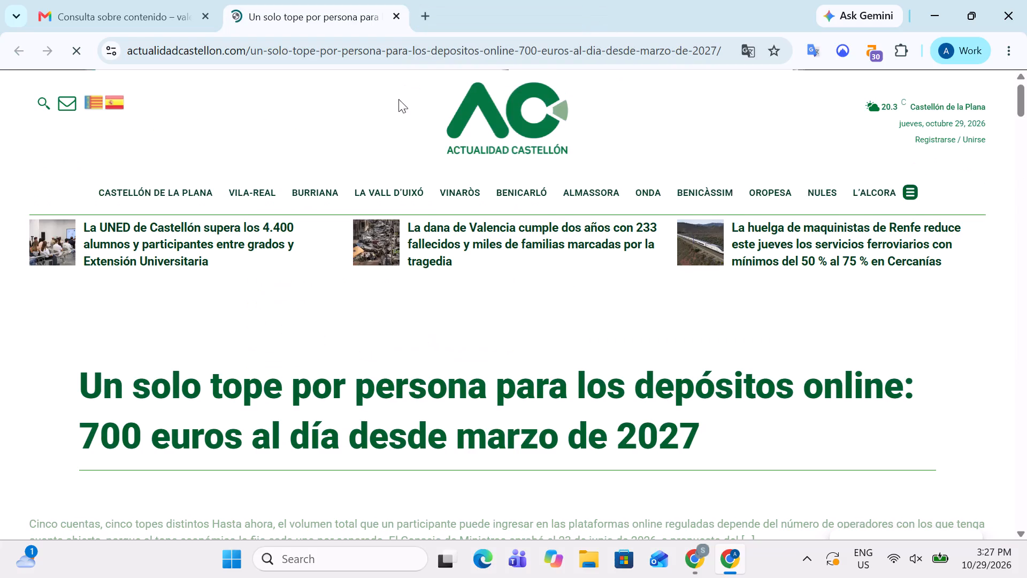
pyautogui.scroll(-5, 360, 401)
pyautogui.scroll(3, 372, 373)
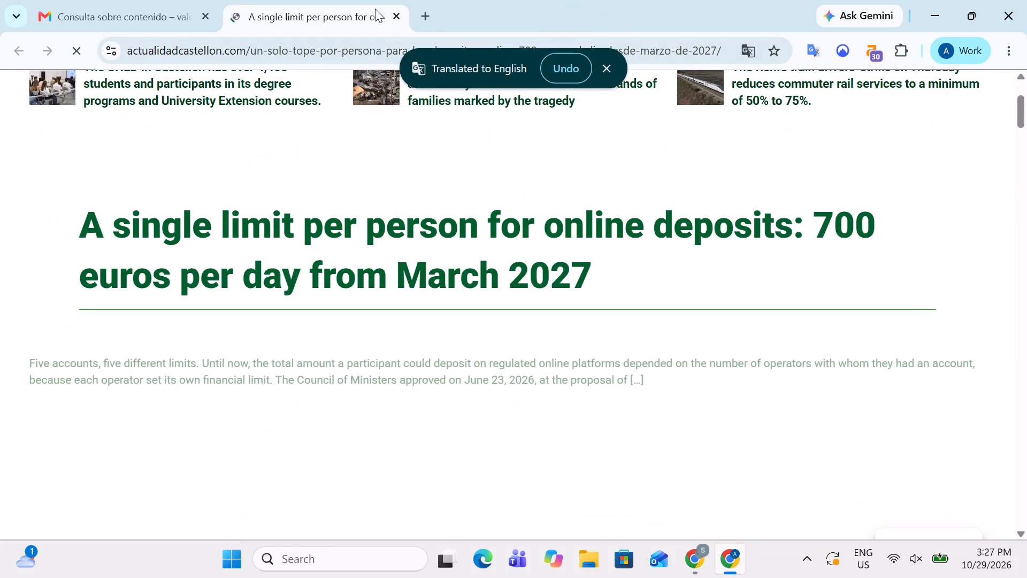
pyautogui.click(398, 21)
pyautogui.scroll(3, 448, 360)
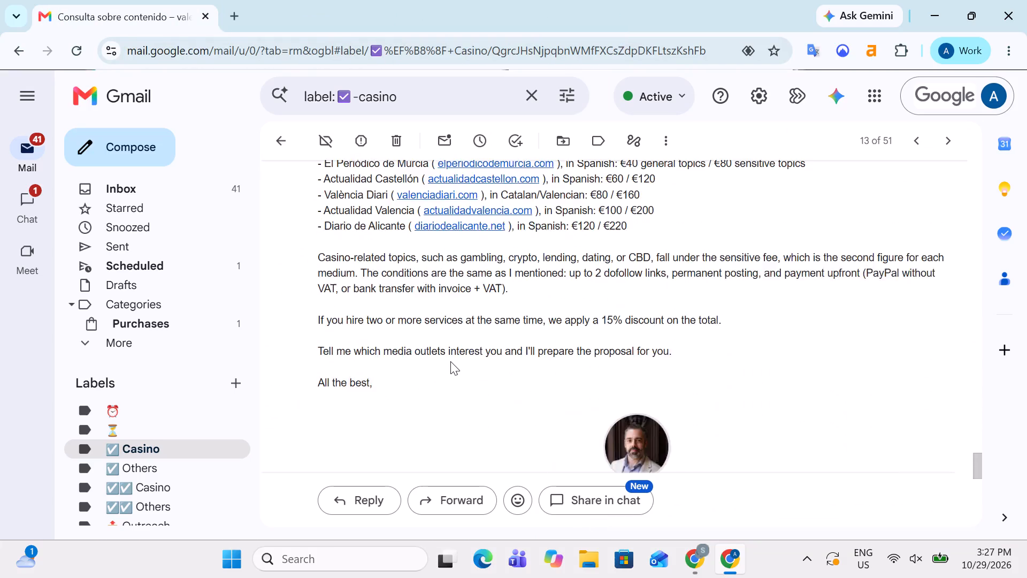
# Switch to the New Master Sheet and examine the elperiodicodemurcia.com row across to its contact details.
pyautogui.hotkey('alt', 'Tab')
pyautogui.press('Left')
pyautogui.press('Up')
pyautogui.press('Up')
pyautogui.press('Up')
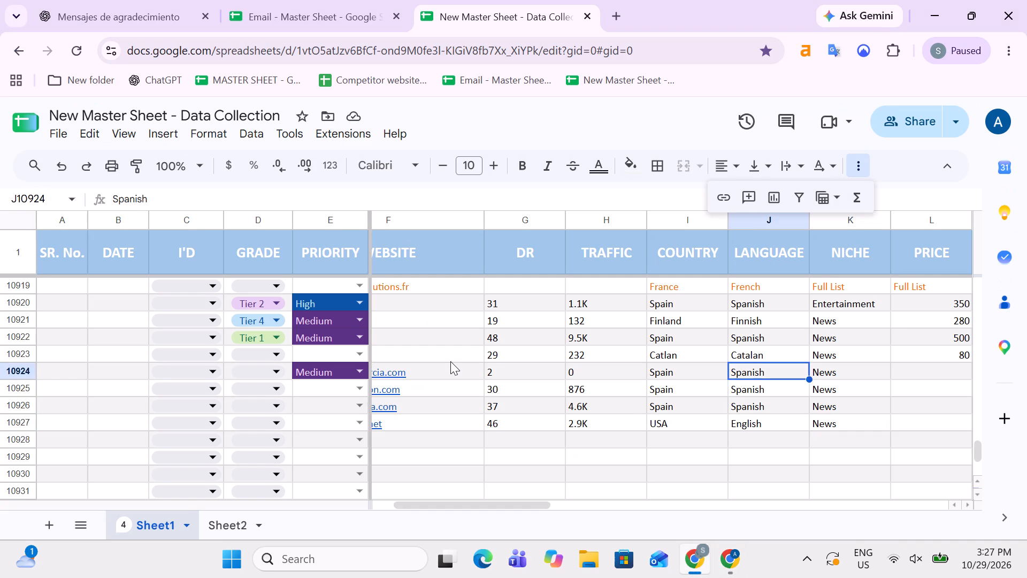
pyautogui.press('Up')
pyautogui.press('Right')
pyautogui.press('Down')
pyautogui.press('Right')
pyautogui.press('Right')
pyautogui.press('Right')
pyautogui.press('Right')
pyautogui.press('Right')
pyautogui.press('Right')
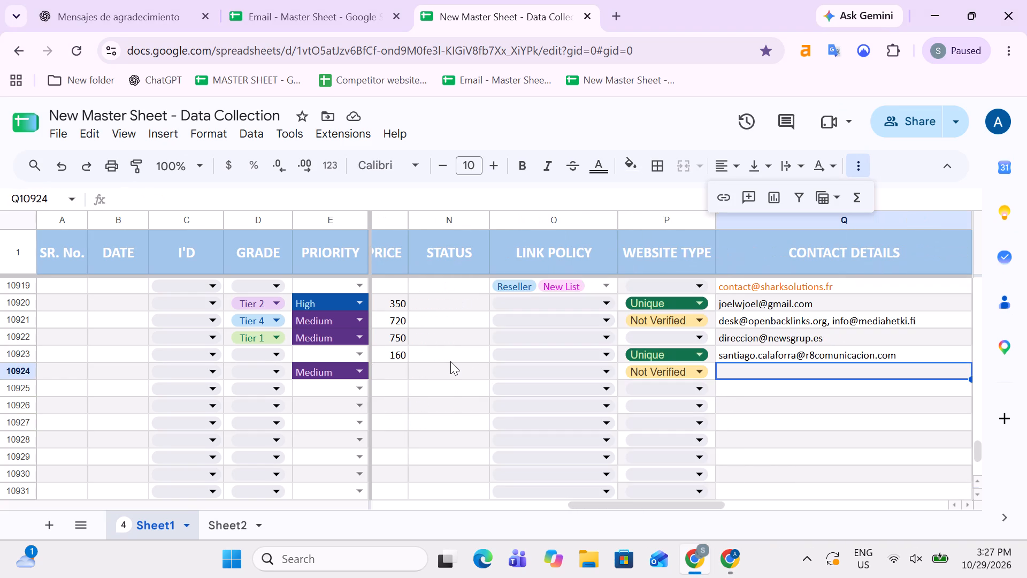
pyautogui.press('Left')
pyautogui.press('Right')
# Consult the rates in the publisher's email and enter price 40 and casino price 80 for elperiodicodemurcia.com.
pyautogui.hotkey('alt', 'Tab')
pyautogui.scroll(2, 453, 432)
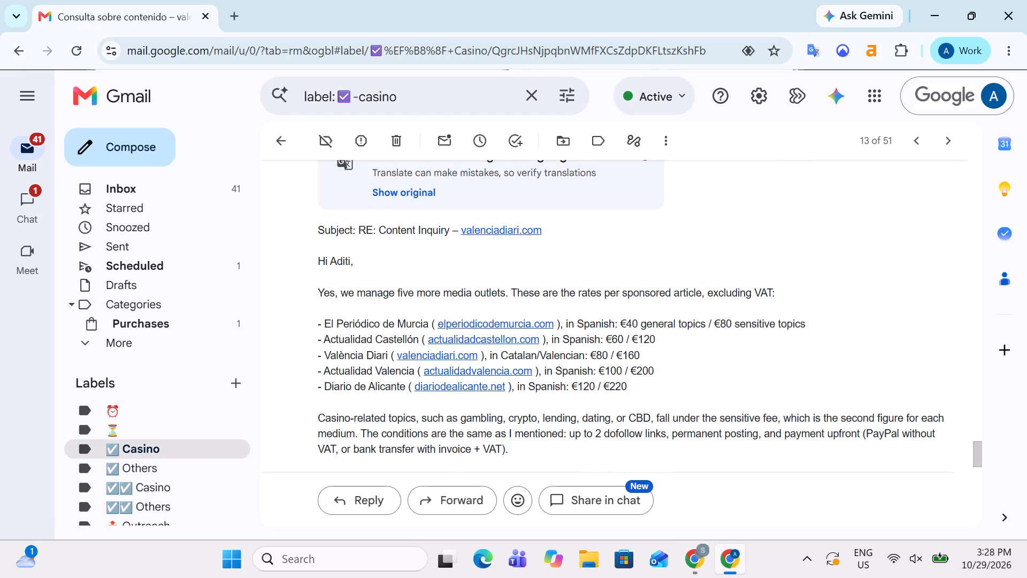
pyautogui.hotkey('alt', 'Tab')
pyautogui.press('Up')
pyautogui.press('Left')
pyautogui.press('Left')
pyautogui.press('Left')
pyautogui.press('Left')
pyautogui.press('Left')
pyautogui.press('Left')
pyautogui.press('Left')
pyautogui.press('Left')
pyautogui.press('Left')
pyautogui.press('Left')
pyautogui.press('Left')
pyautogui.press('Left')
pyautogui.press('Left')
pyautogui.press('Left')
pyautogui.press('Left')
pyautogui.press('Left')
pyautogui.press('Left')
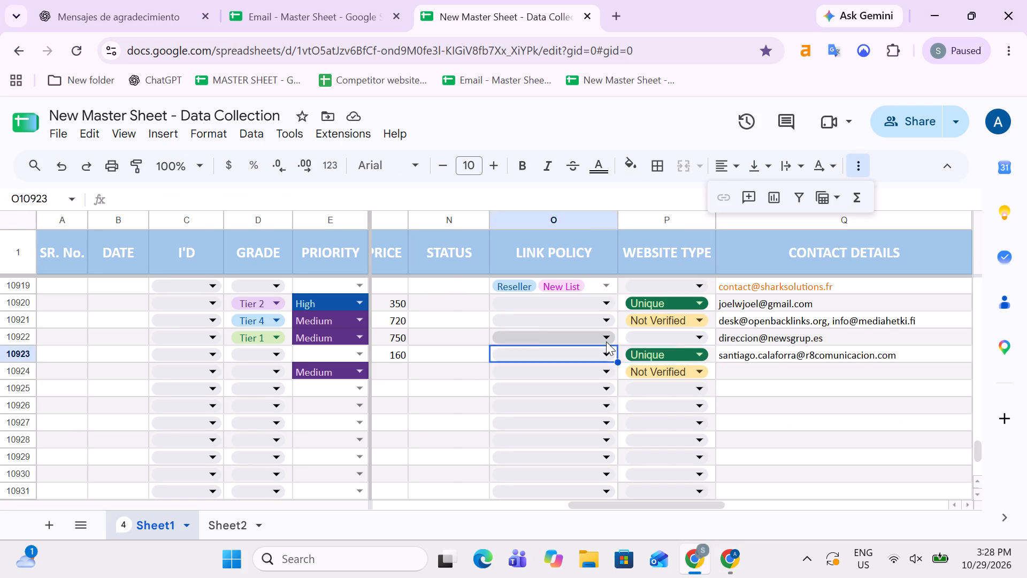
pyautogui.press('Right')
pyautogui.press('Right')
pyautogui.press('Right')
pyautogui.press('Right')
pyautogui.press('Right')
pyautogui.press('Down')
pyautogui.press('Right')
pyautogui.press('Right')
pyautogui.press('Right')
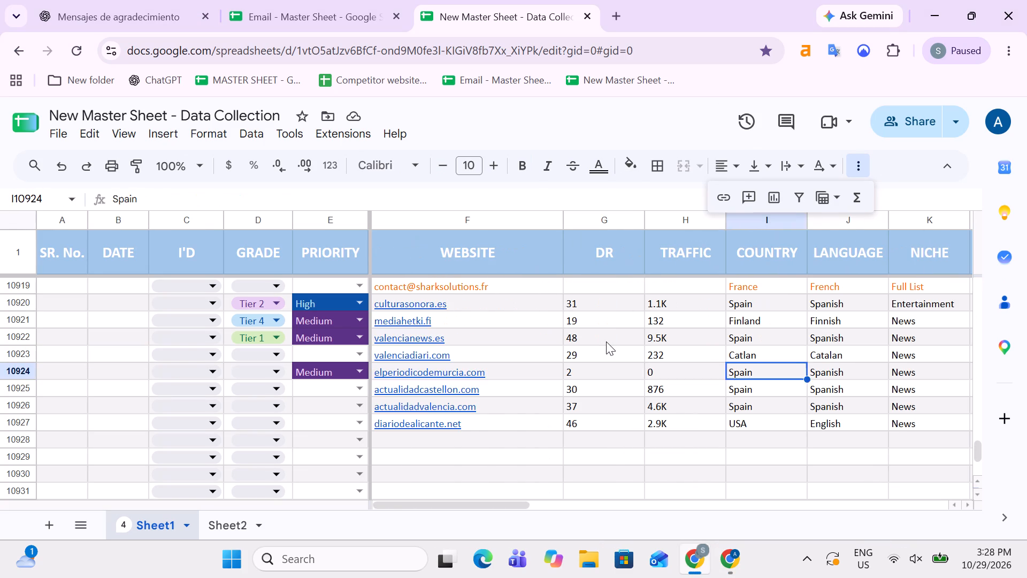
pyautogui.press('Right')
pyautogui.press('Right')
pyautogui.press('Right')
pyautogui.press('Right')
pyautogui.press('Left')
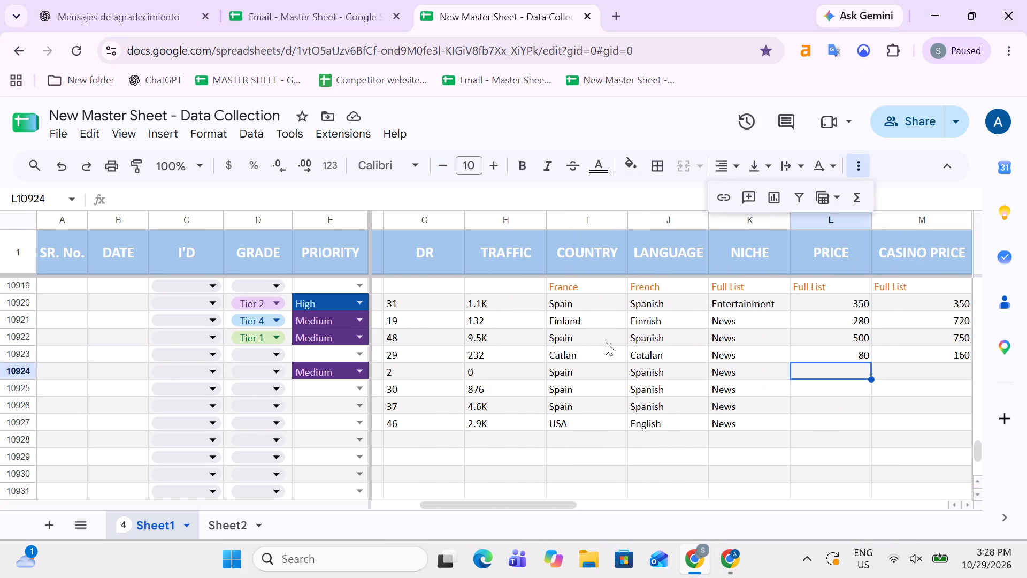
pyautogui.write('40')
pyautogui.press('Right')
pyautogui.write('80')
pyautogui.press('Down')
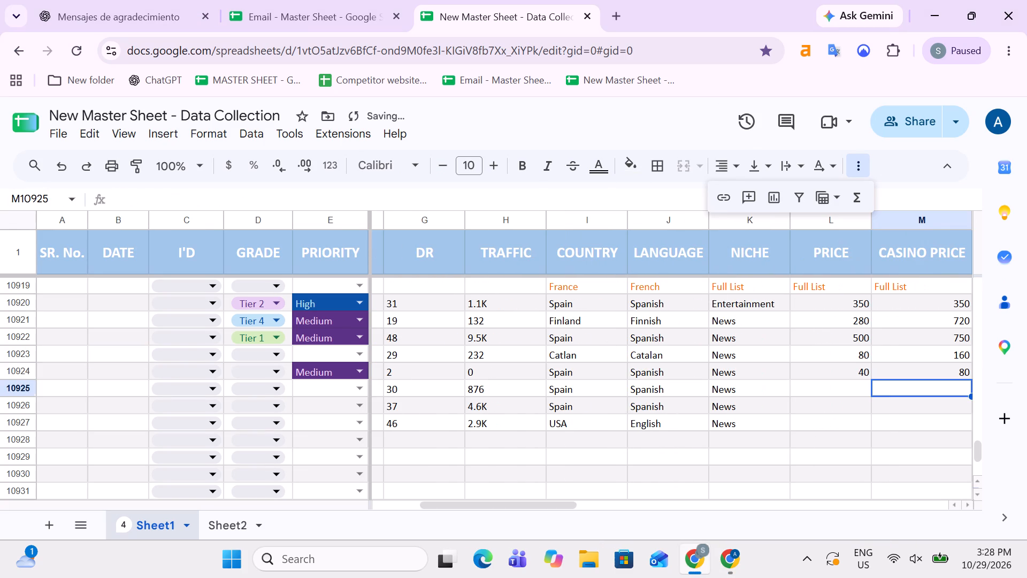
# Check the emailed Actualidad Castellón rates and enter price 60 and casino price 120 for actualidadcastellon.com.
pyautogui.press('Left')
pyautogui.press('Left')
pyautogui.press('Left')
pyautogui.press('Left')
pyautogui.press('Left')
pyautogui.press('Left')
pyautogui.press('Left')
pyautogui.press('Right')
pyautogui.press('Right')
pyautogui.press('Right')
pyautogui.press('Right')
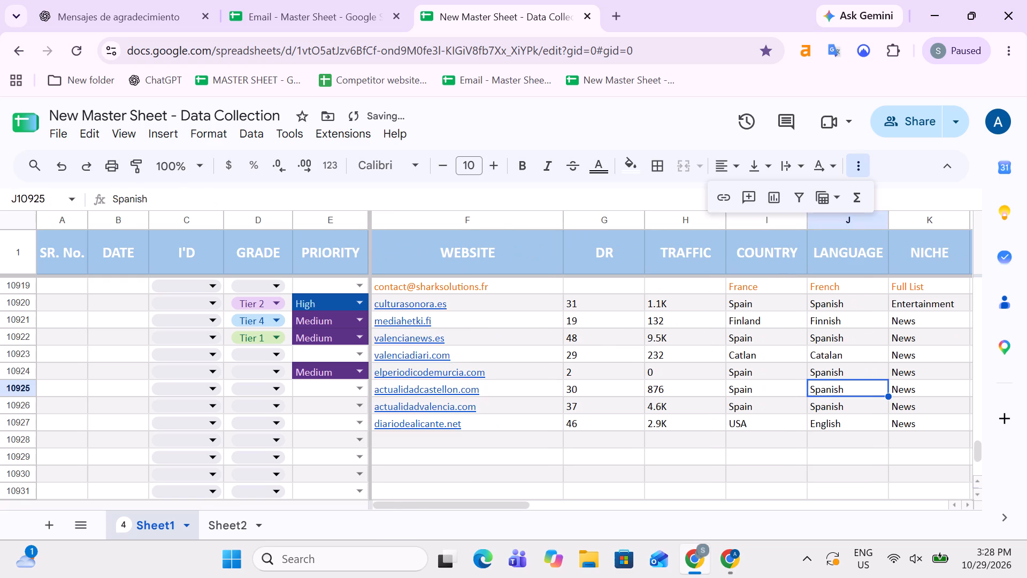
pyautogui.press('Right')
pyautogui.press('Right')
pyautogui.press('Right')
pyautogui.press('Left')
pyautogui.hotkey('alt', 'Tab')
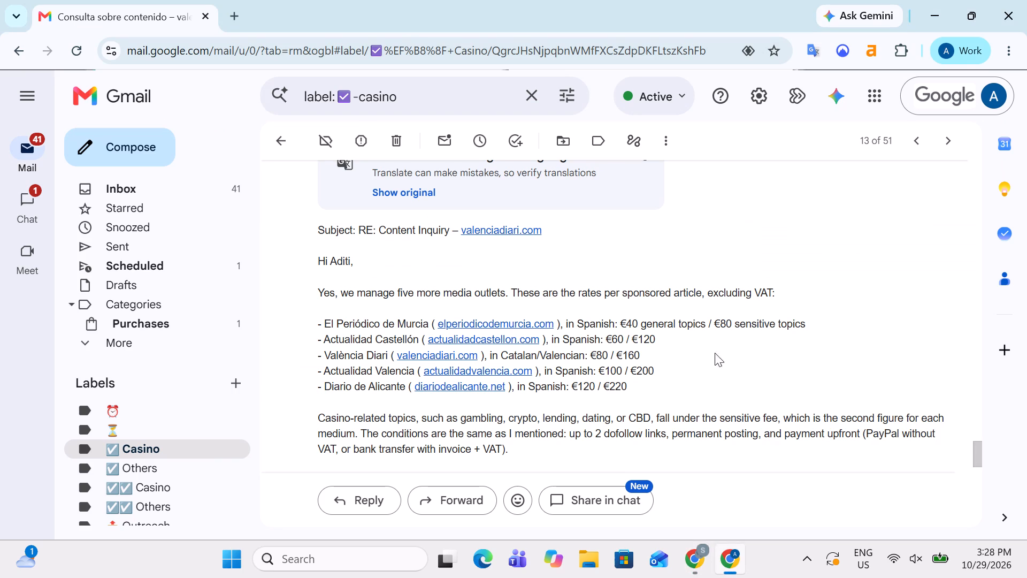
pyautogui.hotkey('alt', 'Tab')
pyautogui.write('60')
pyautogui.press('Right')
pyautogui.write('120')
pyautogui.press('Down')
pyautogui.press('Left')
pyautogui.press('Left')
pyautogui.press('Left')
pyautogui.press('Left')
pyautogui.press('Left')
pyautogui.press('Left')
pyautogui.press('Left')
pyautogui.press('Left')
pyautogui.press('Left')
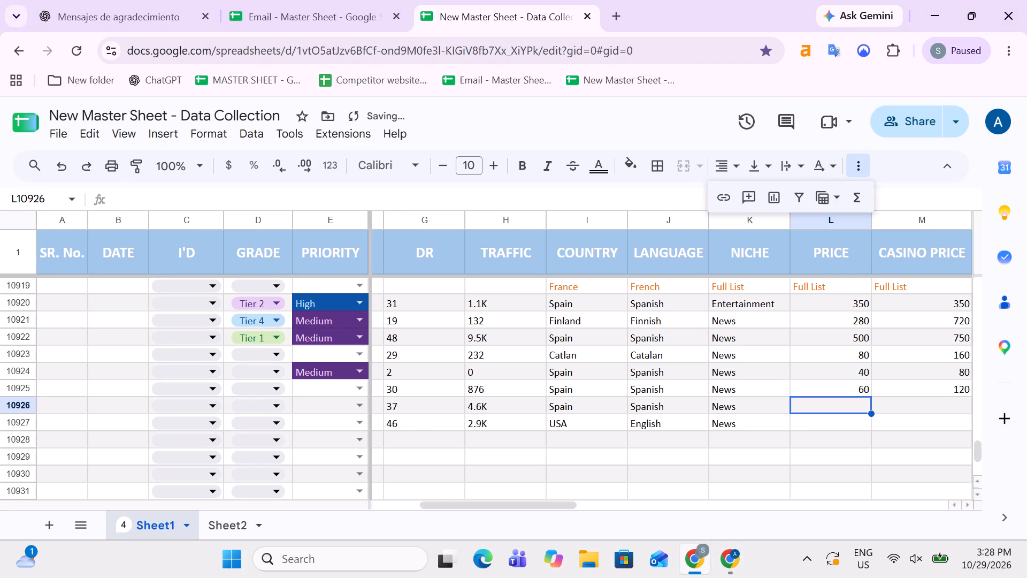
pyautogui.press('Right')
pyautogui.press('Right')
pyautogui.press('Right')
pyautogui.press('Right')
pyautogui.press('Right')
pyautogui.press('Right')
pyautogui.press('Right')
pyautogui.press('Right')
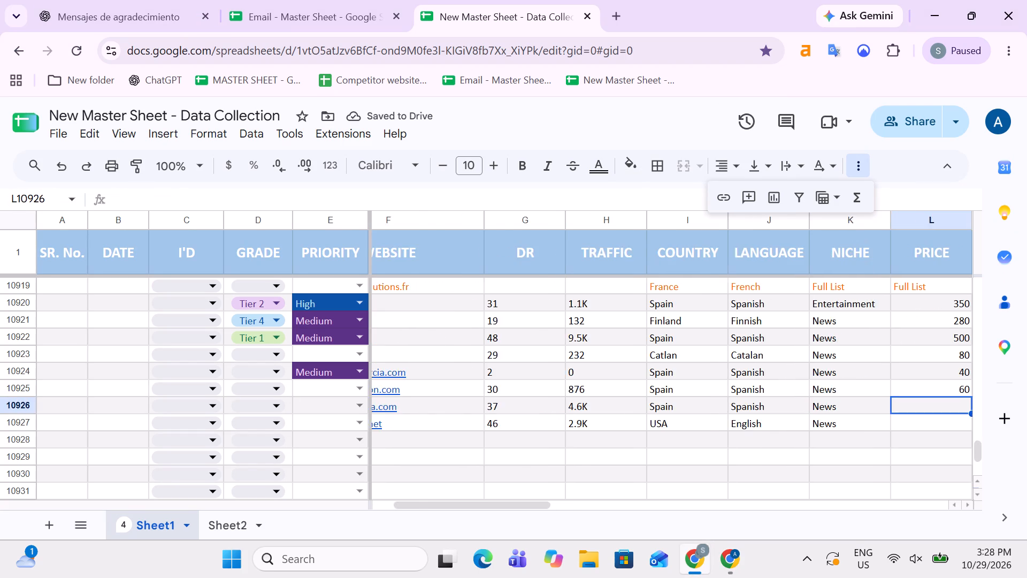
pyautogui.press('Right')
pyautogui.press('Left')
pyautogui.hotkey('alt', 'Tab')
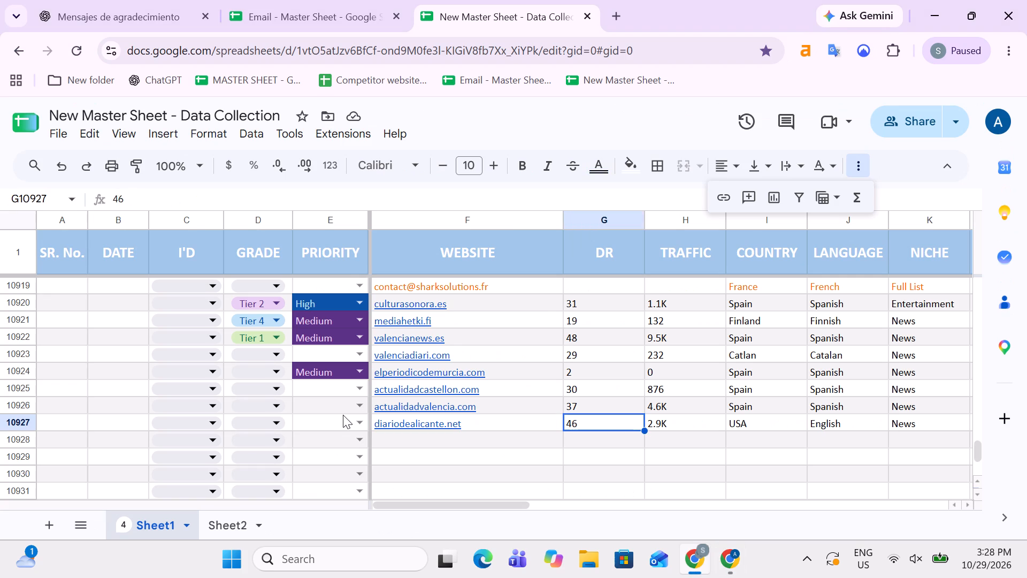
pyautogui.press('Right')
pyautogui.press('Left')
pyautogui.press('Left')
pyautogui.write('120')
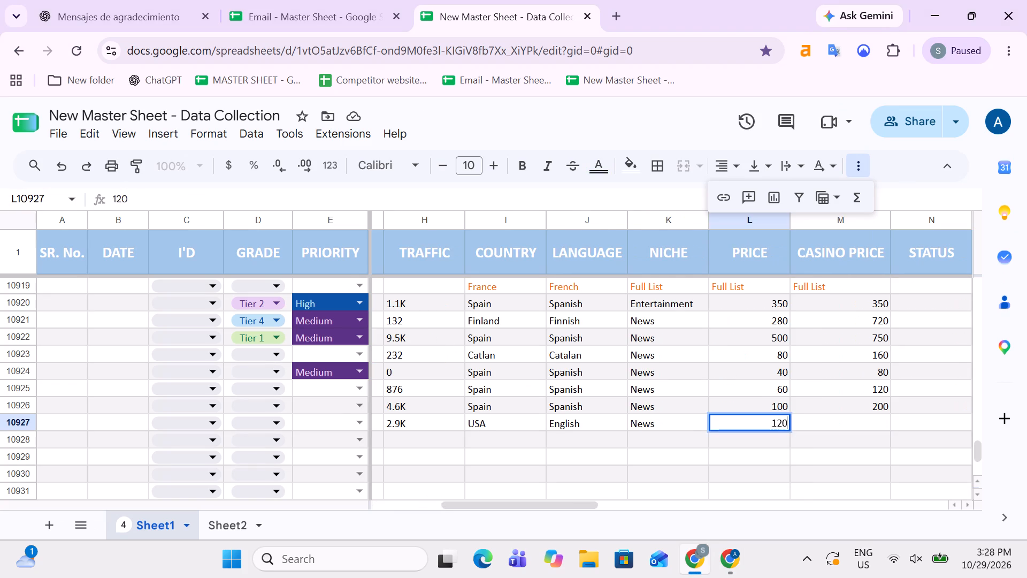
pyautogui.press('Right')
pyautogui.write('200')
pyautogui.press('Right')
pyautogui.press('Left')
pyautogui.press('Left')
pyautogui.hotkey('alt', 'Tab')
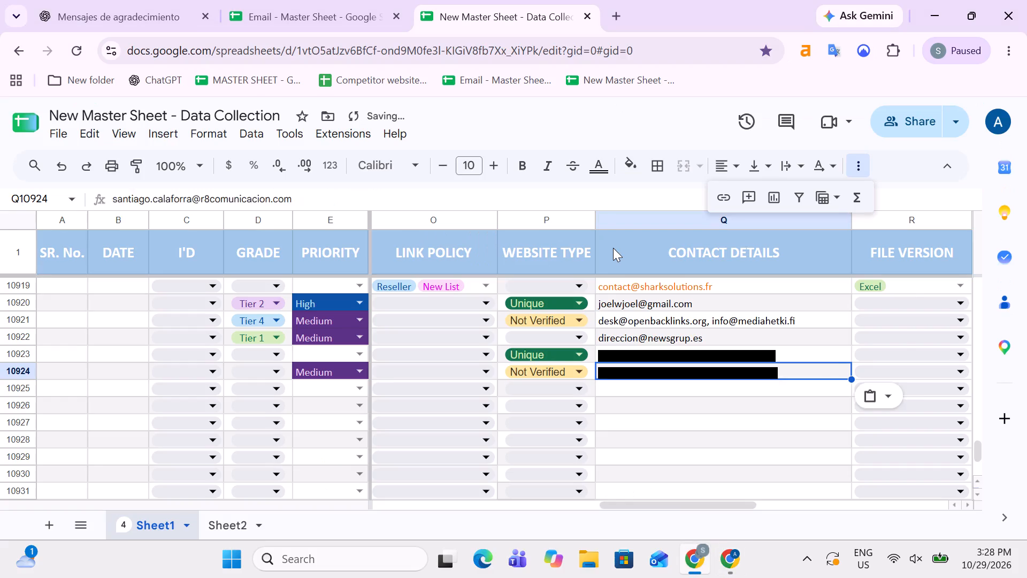
# Copy that contact address into the contact details for actualidadcastellon.com, actualidadvalencia.com and diariodealicante.net.
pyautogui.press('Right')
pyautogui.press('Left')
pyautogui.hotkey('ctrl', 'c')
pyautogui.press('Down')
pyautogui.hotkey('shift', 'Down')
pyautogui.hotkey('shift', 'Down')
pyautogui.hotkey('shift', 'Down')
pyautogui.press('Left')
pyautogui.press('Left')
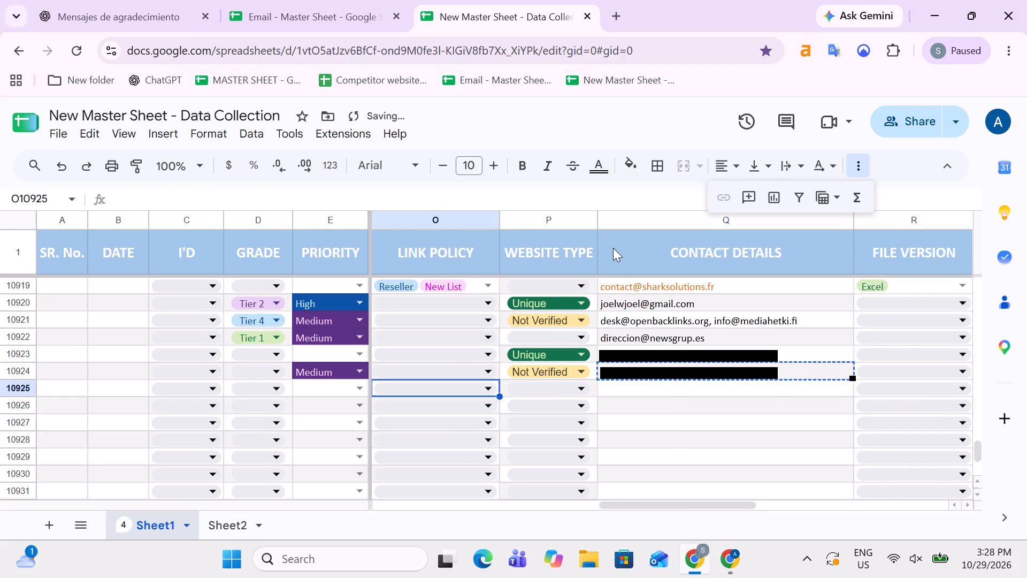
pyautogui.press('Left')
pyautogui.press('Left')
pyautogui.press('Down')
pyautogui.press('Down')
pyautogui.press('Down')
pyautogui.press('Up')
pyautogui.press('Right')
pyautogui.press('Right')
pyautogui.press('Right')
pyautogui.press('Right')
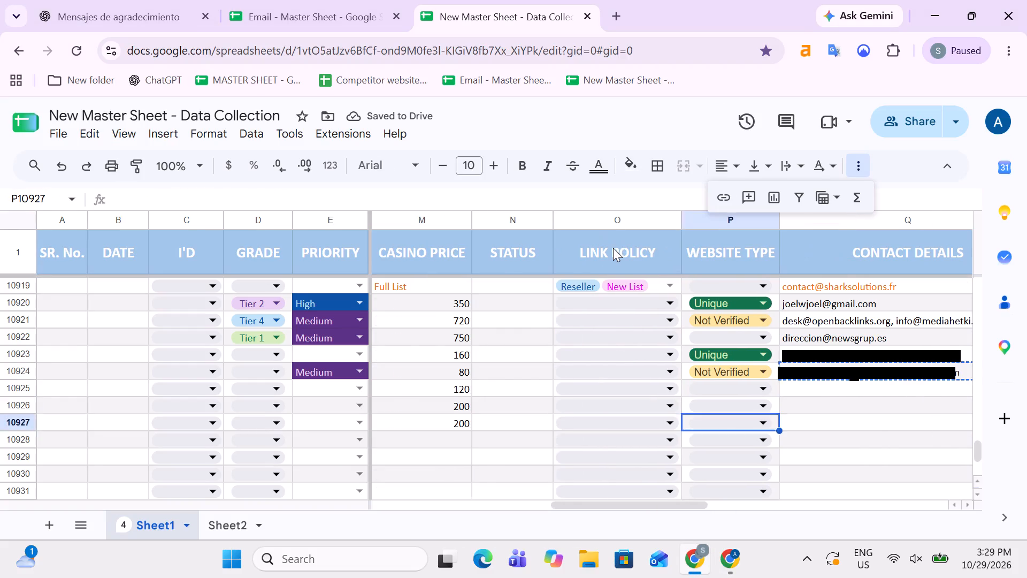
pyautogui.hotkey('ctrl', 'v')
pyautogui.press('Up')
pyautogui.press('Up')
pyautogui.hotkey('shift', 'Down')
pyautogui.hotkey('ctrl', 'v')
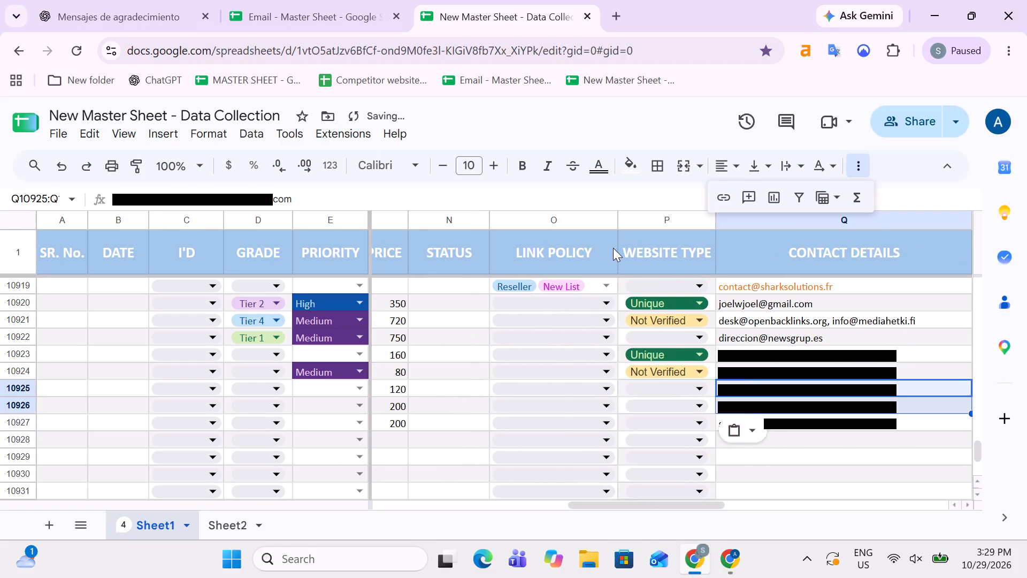
# Apply a shared fill colour to the publisher's five contact details cells, from valenciadiari.com through diariodealicante.net.
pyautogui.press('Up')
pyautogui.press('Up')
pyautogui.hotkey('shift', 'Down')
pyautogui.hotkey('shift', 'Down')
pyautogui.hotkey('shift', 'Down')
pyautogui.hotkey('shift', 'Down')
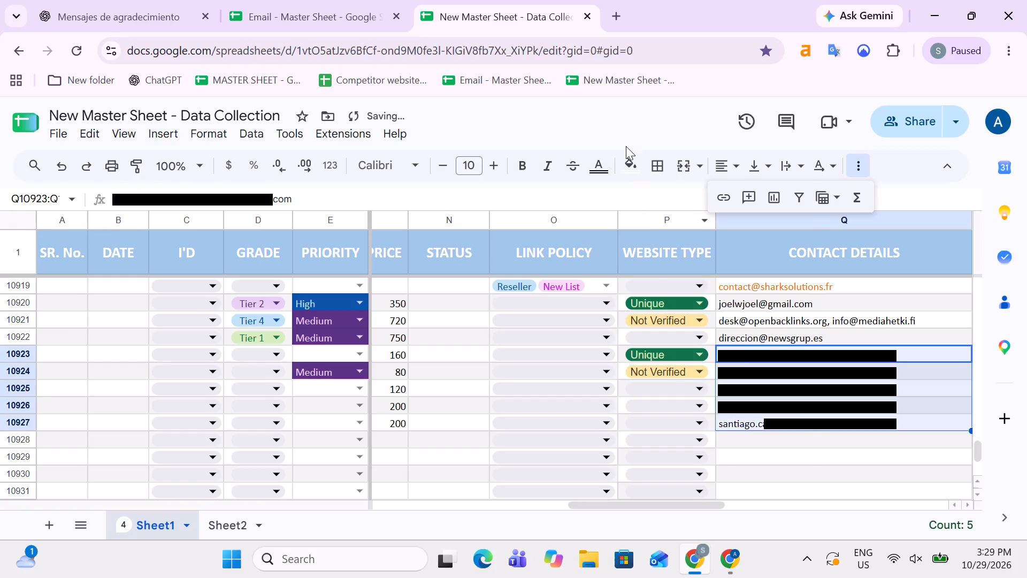
pyautogui.click(626, 164)
pyautogui.click(724, 253)
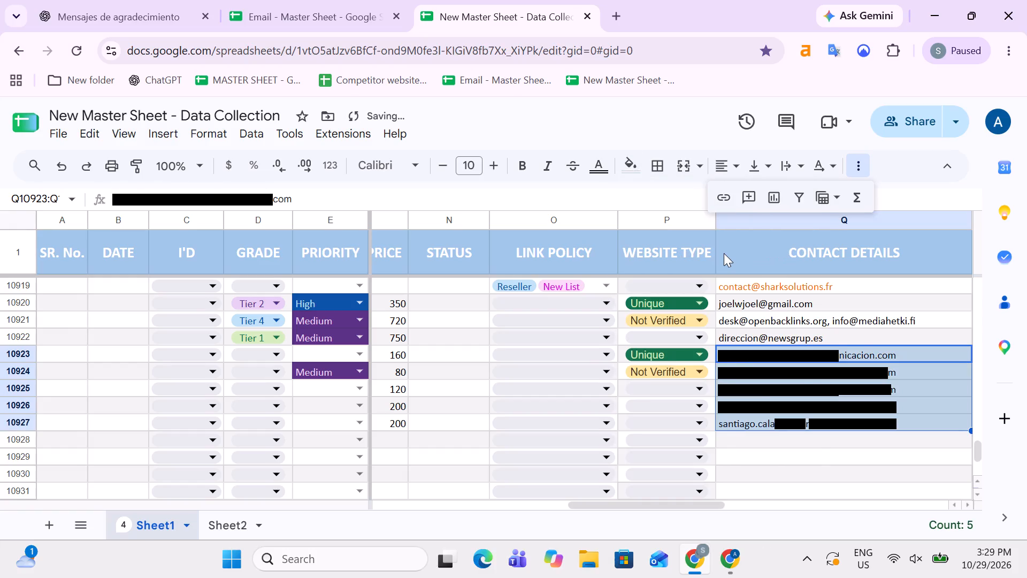
# Review the entries for valenciadiari.com in row 10923 of the New Master Sheet, from website metrics to contact details.
pyautogui.press('Right')
pyautogui.press('Left')
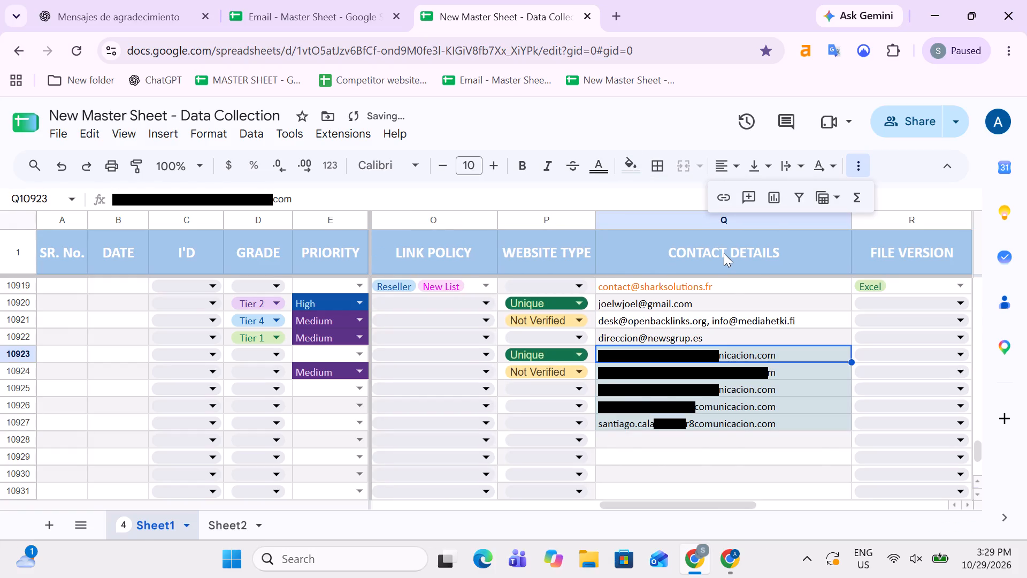
pyautogui.press('Down')
pyautogui.press('Up')
pyautogui.press('Left')
pyautogui.press('Left')
pyautogui.press('Left')
pyautogui.press('Left')
pyautogui.press('Left')
pyautogui.press('Left')
pyautogui.press('Left')
pyautogui.press('Left')
pyautogui.press('Left')
pyautogui.press('Left')
pyautogui.press('Left')
pyautogui.press('Right')
pyautogui.press('Right')
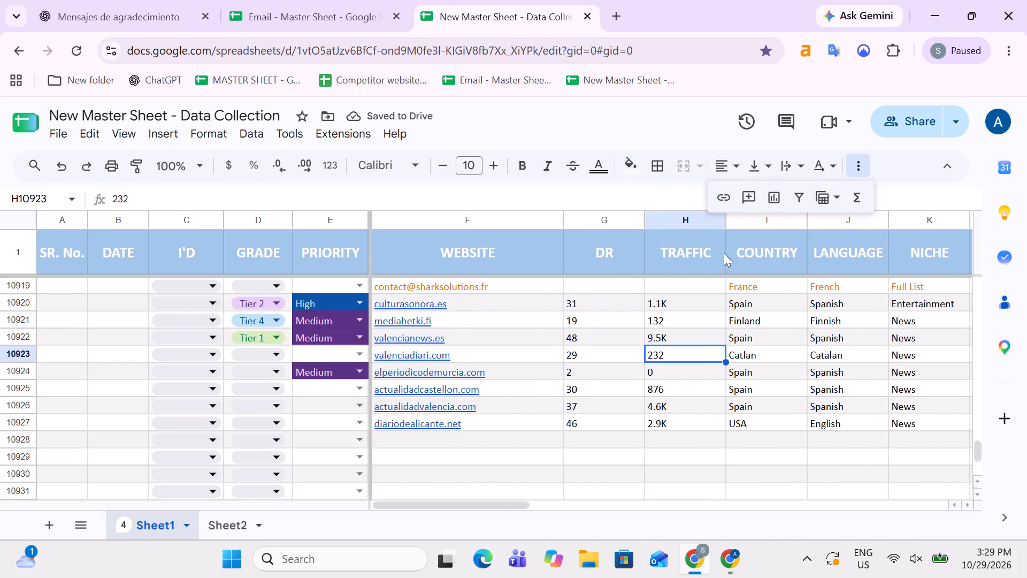
pyautogui.press('Right')
pyautogui.press('Left')
pyautogui.press('Left')
pyautogui.press('Left')
pyautogui.press('Left')
pyautogui.press('Left')
pyautogui.press('Right')
pyautogui.press('Right')
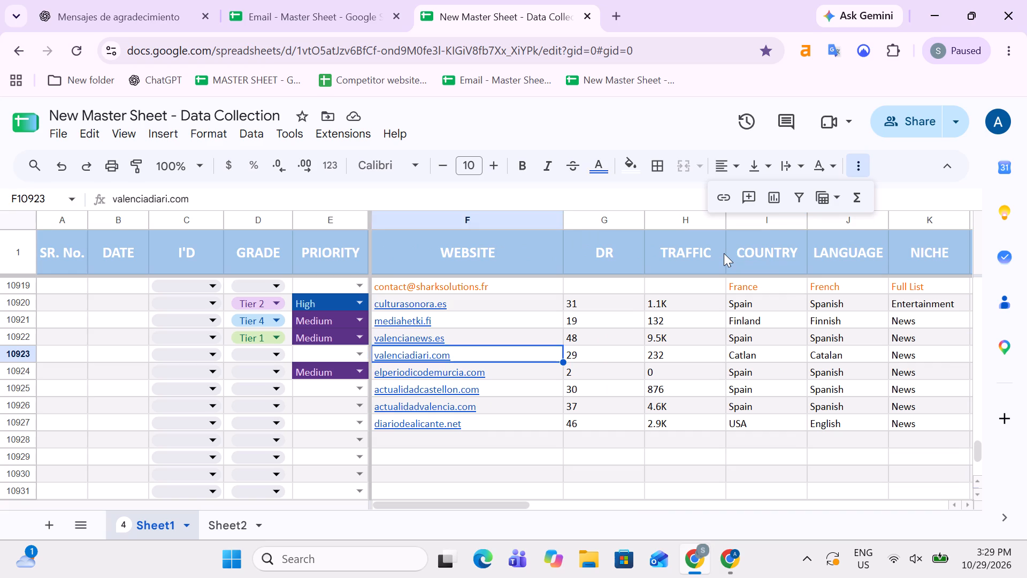
pyautogui.press('Left')
pyautogui.press('Right')
pyautogui.press('Right')
pyautogui.press('Right')
pyautogui.press('Right')
pyautogui.press('Right')
pyautogui.press('Right')
pyautogui.press('Right')
pyautogui.press('Right')
pyautogui.press('Right')
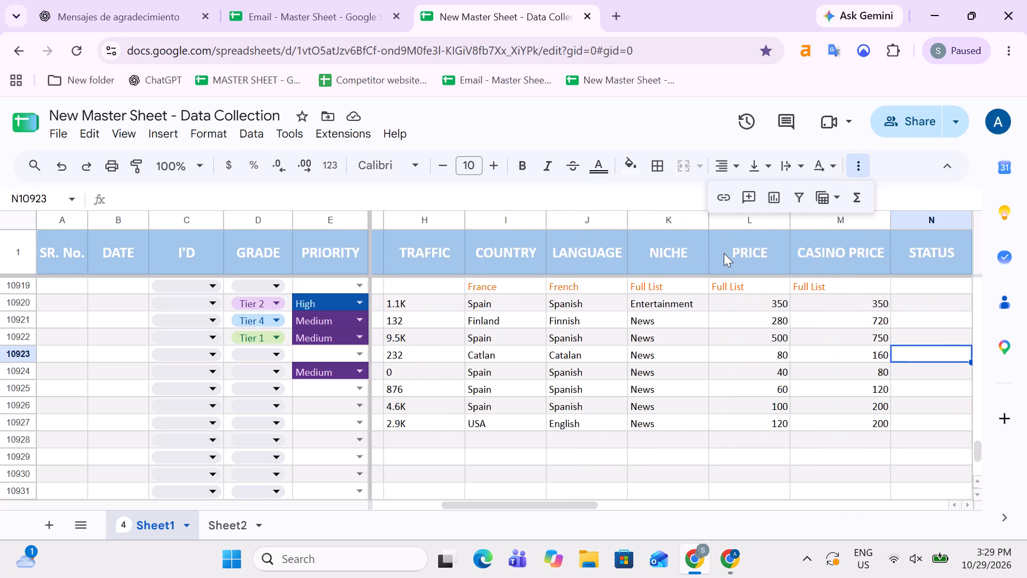
pyautogui.press('Right')
pyautogui.press('Right')
pyautogui.press('Right')
# Set the priority of valenciadiari.com in row 10923 to High.
pyautogui.press('Left')
pyautogui.press('Left')
pyautogui.press('Left')
pyautogui.press('Left')
pyautogui.press('Left')
pyautogui.press('Left')
pyautogui.press('Left')
pyautogui.press('Left')
pyautogui.press('Left')
pyautogui.press('Left')
pyautogui.press('Left')
pyautogui.press('Left')
pyautogui.press('Left')
pyautogui.press('Left')
pyautogui.press('Right')
pyautogui.press('Right')
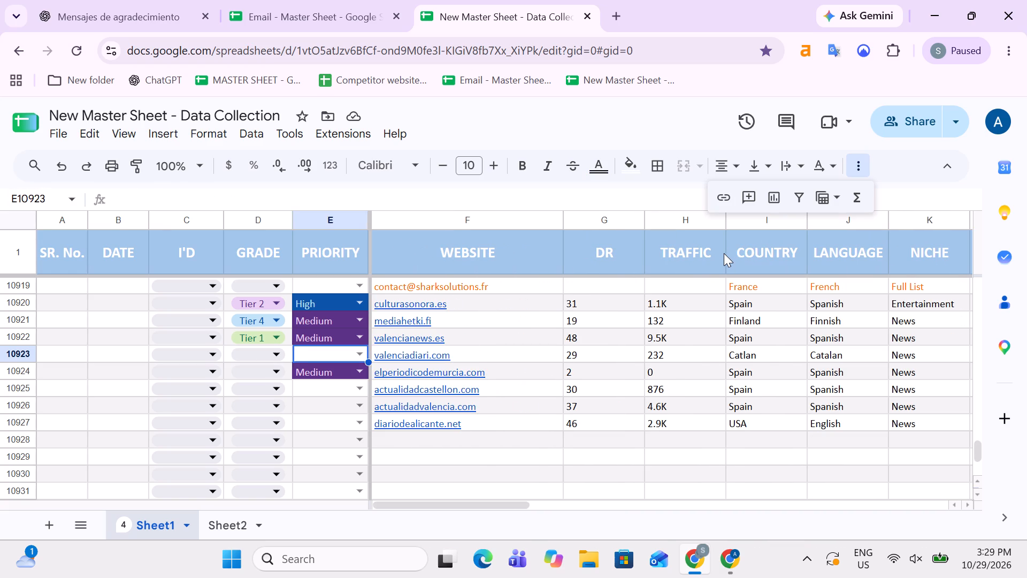
pyautogui.press('Right')
pyautogui.press('Left')
pyautogui.press('h')
pyautogui.press('Down')
pyautogui.press('Return')
# Copy the Medium priority from row 10924 into the priority cells of rows 10925 to 10927.
pyautogui.press('Down')
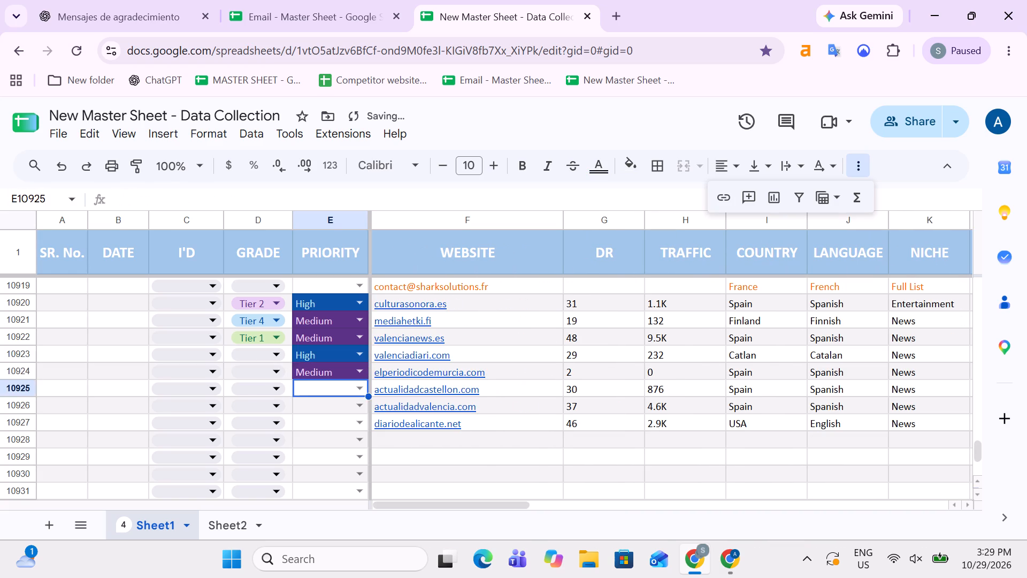
pyautogui.press('Up')
pyautogui.hotkey('ctrl', 'c')
pyautogui.press('Down')
pyautogui.hotkey('shift', 'Down')
pyautogui.hotkey('shift', 'Down')
pyautogui.hotkey('shift', 'Down')
pyautogui.hotkey('shift', 'Up')
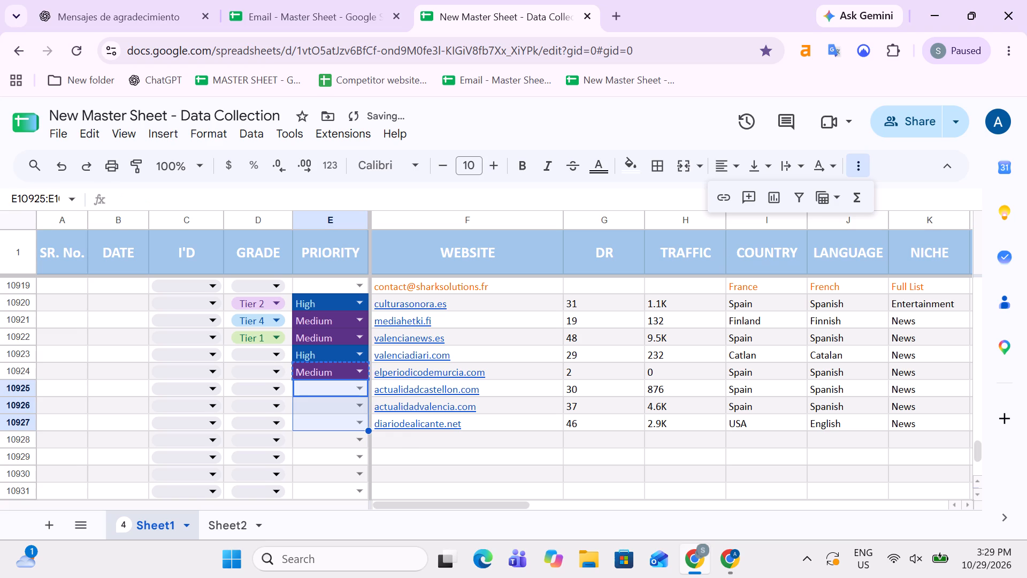
pyautogui.hotkey('ctrl', 'v')
# Set the grade of valenciadiari.com in row 10923 to Tier 3.
pyautogui.press('Up')
pyautogui.press('Up')
pyautogui.press('Left')
pyautogui.press('Right')
pyautogui.press('Right')
pyautogui.press('Right')
pyautogui.press('Left')
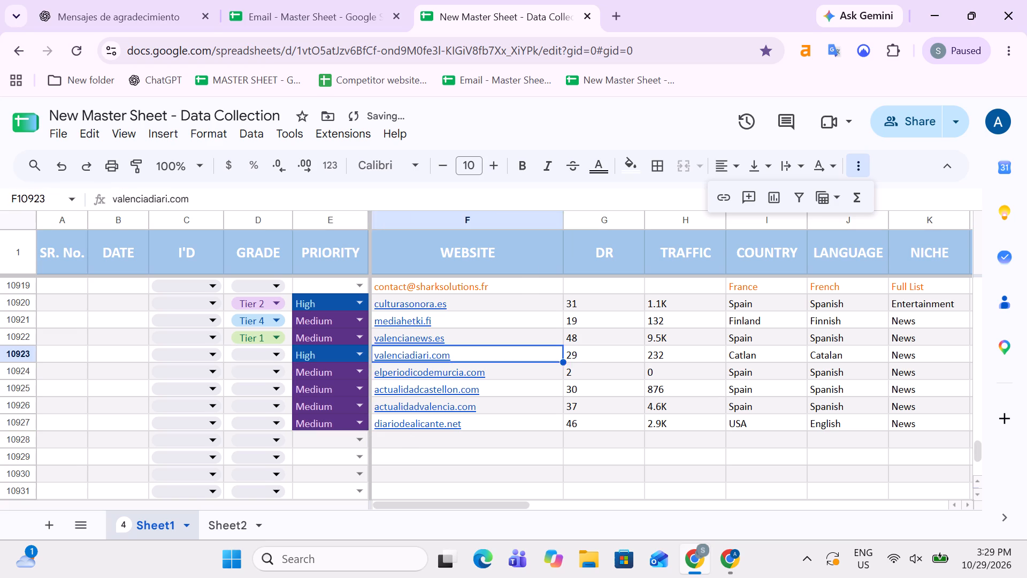
pyautogui.press('Left')
pyautogui.press('Left')
pyautogui.press('t')
pyautogui.press('Up')
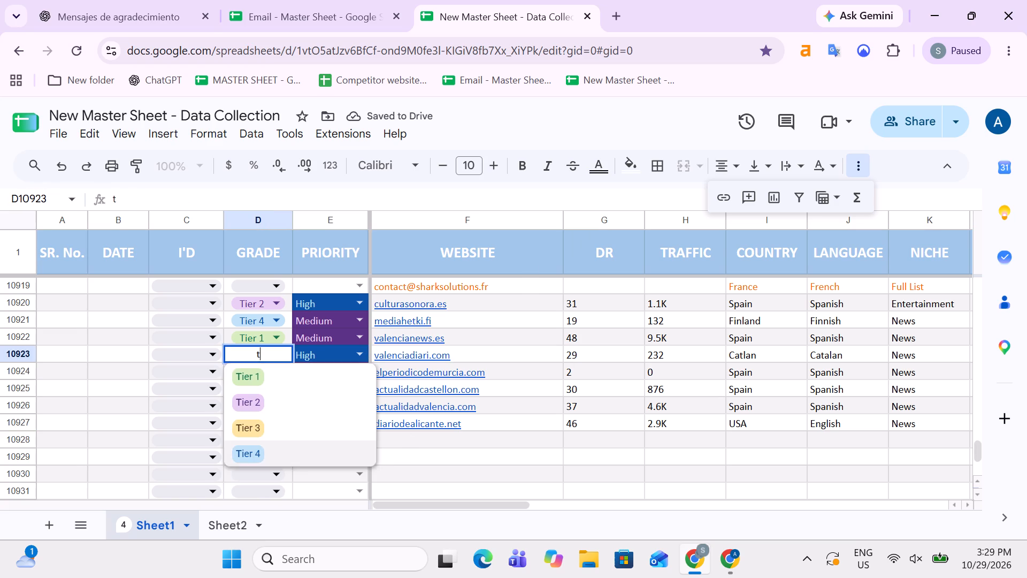
pyautogui.press('Up')
pyautogui.press('Return')
pyautogui.press('Right')
pyautogui.press('Right')
pyautogui.press('Left')
pyautogui.press('Left')
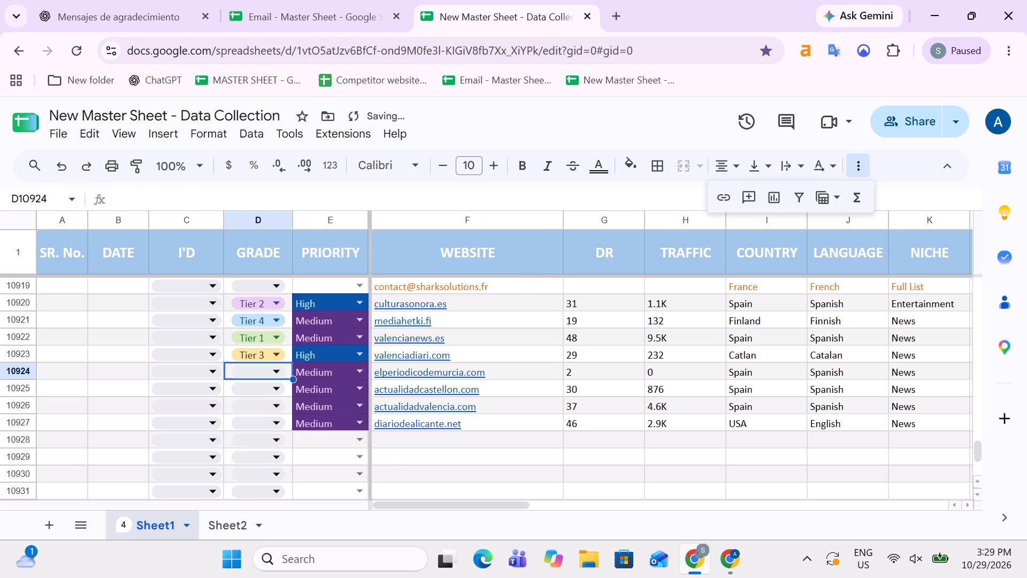
# Set the grade of elperiodicodemurcia.com in row 10924 to Tier 4.
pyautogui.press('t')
pyautogui.press('Up')
pyautogui.press('Return')
# Set the grade of actualidadcastellon.com in row 10925 to Tier 3.
pyautogui.press('Right')
pyautogui.press('Right')
pyautogui.press('Right')
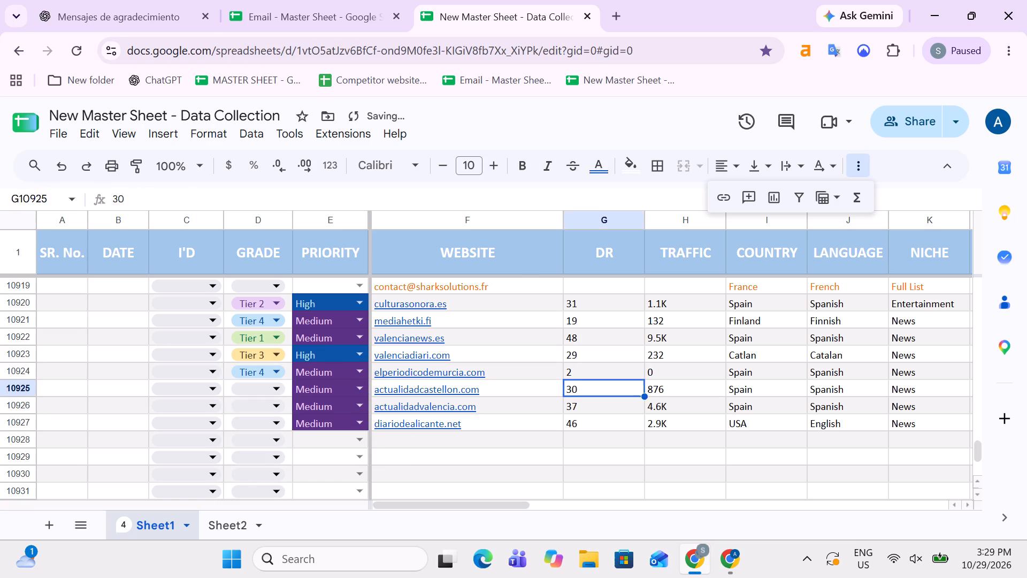
pyautogui.press('Left')
pyautogui.press('Left')
pyautogui.press('Left')
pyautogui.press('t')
pyautogui.press('Up')
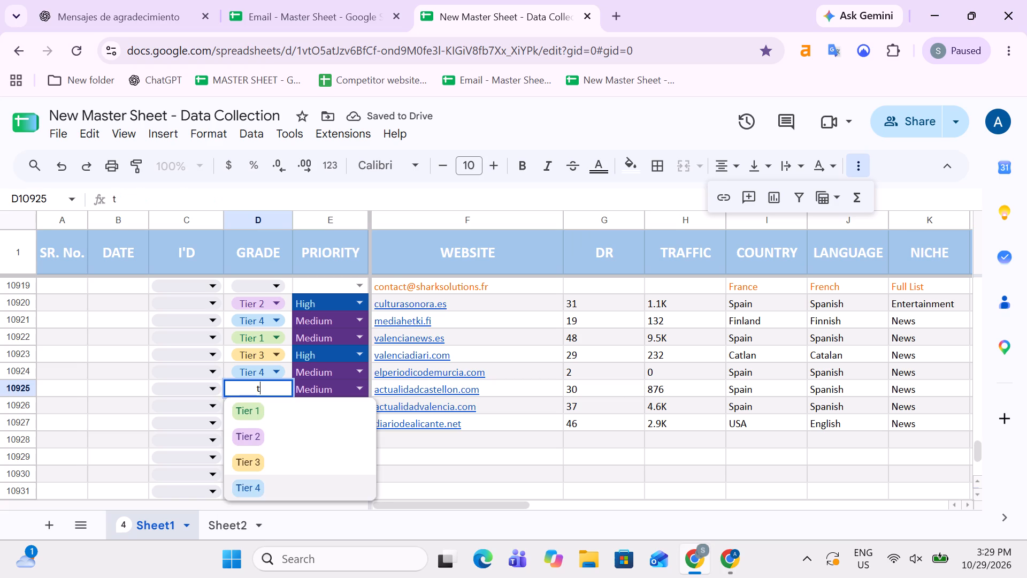
pyautogui.press('Up')
pyautogui.press('Return')
# Set the grade of actualidadvalencia.com in row 10926 to Tier 2.
pyautogui.press('Right')
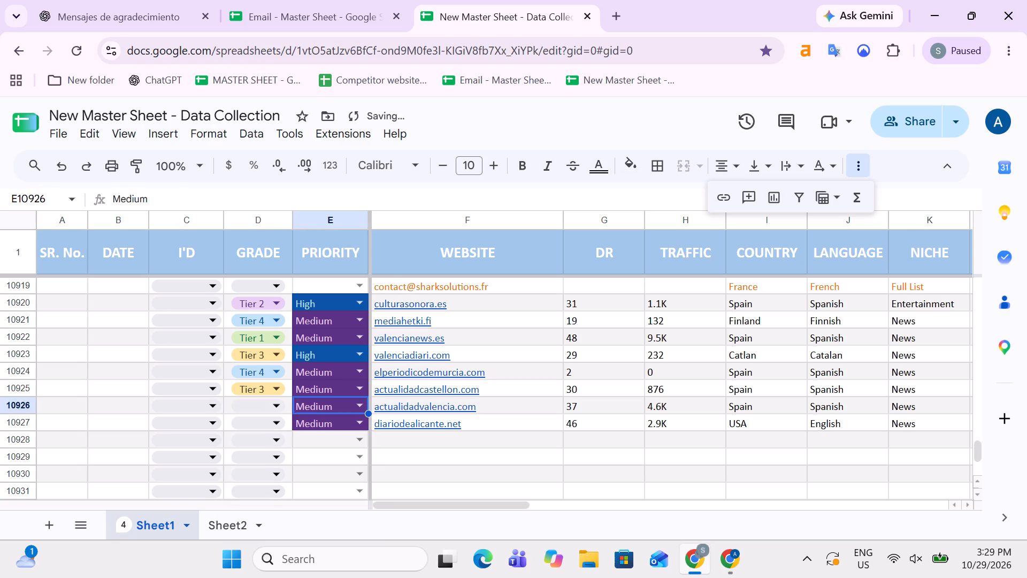
pyautogui.press('Left')
pyautogui.press('Right')
pyautogui.press('Left')
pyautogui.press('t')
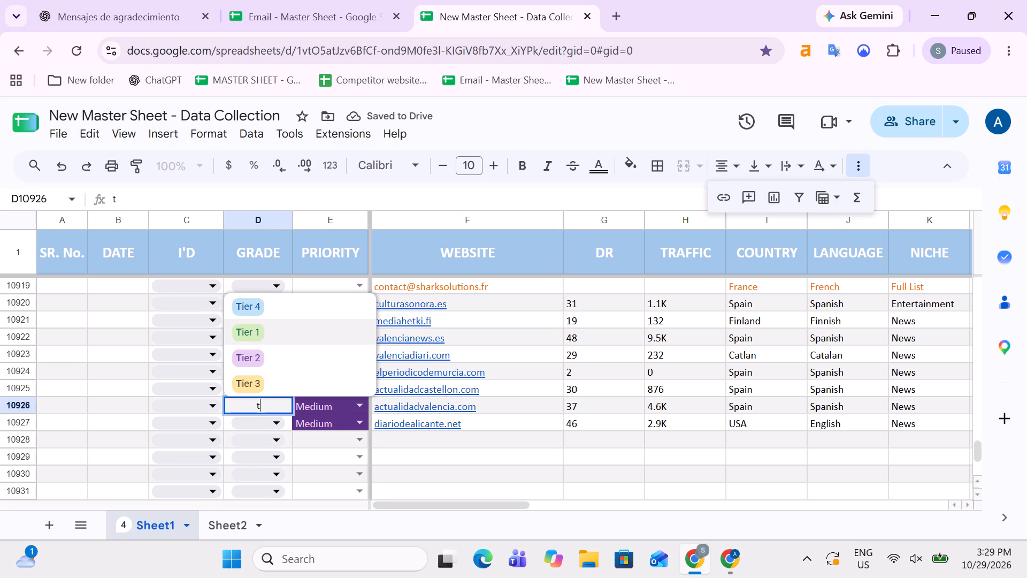
pyautogui.press('Up')
pyautogui.press('Up')
pyautogui.press('Up')
pyautogui.press('Return')
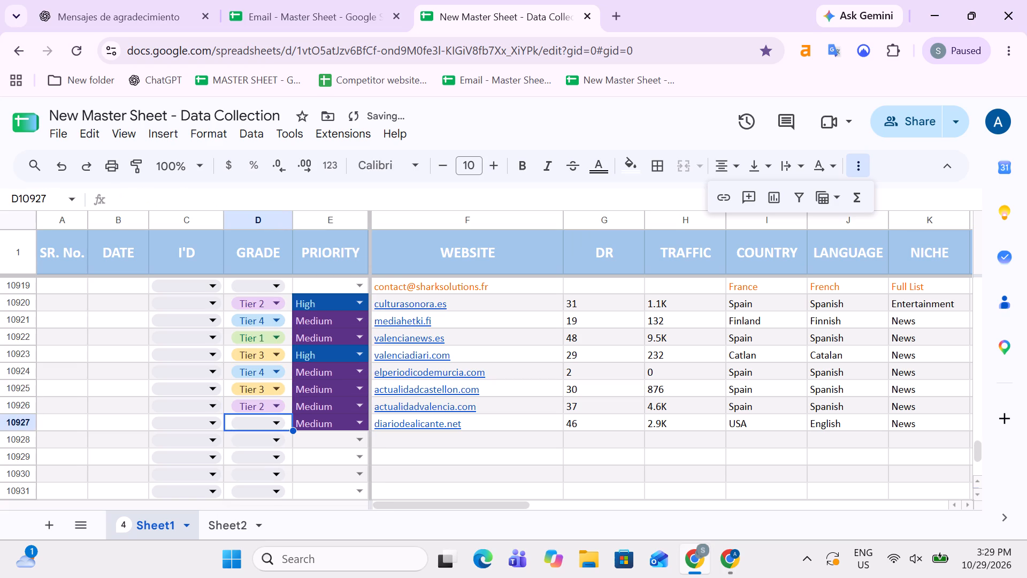
# Set the grade of diariodealicante.net in row 10927 to Tier 1.
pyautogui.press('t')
pyautogui.press('Up')
pyautogui.press('Up')
pyautogui.press('Up')
pyautogui.press('Up')
pyautogui.press('Return')
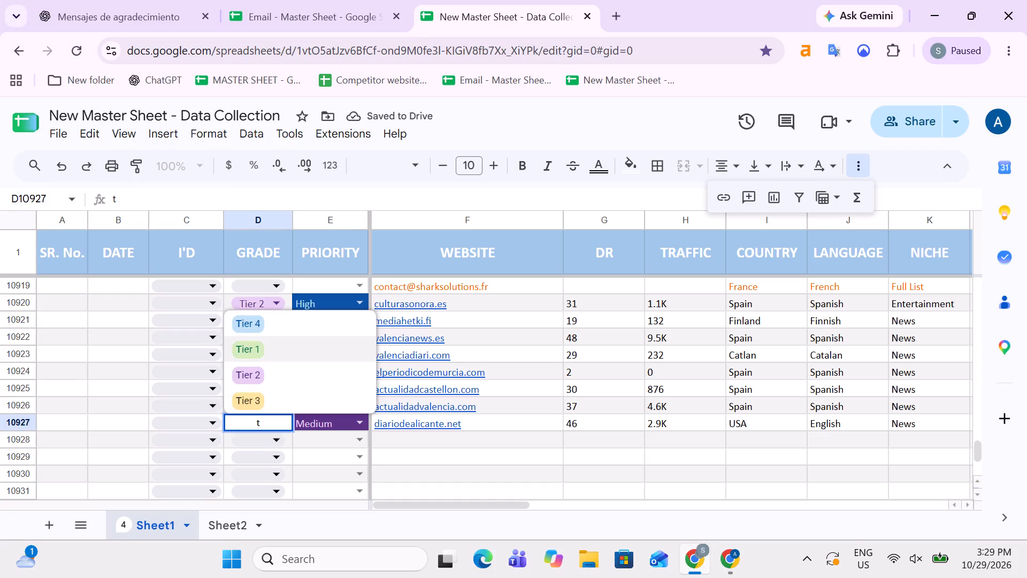
# Review the entries for diariodealicante.net across row 10927, from grade and website metrics to contact details.
pyautogui.press('Up')
pyautogui.press('Right')
pyautogui.press('Right')
pyautogui.press('Right')
pyautogui.press('Right')
pyautogui.press('Right')
pyautogui.press('Right')
pyautogui.press('Right')
pyautogui.press('Right')
pyautogui.press('Right')
pyautogui.press('Right')
pyautogui.press('Right')
pyautogui.press('Right')
pyautogui.press('Right')
pyautogui.press('Right')
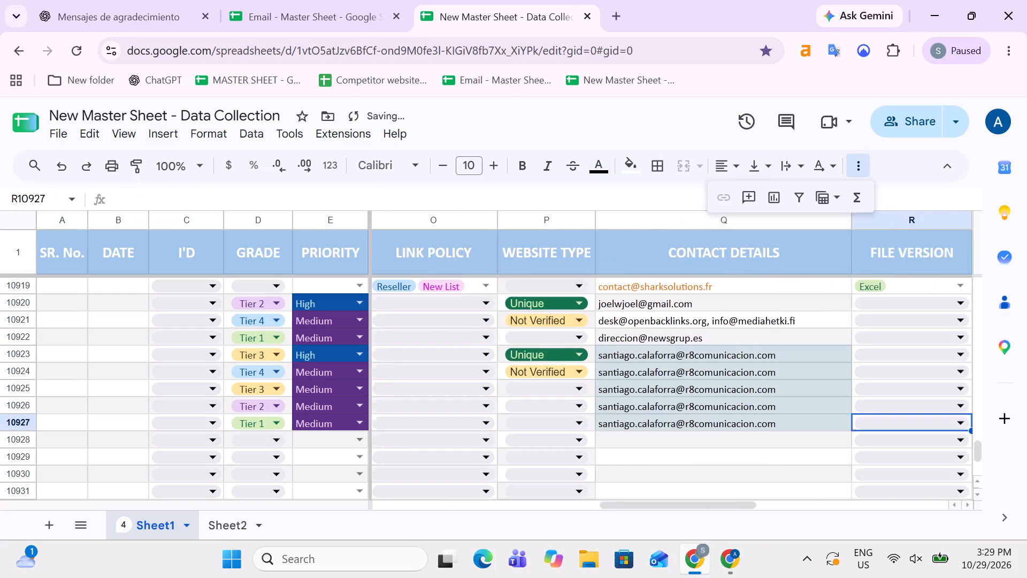
pyautogui.press('Right')
pyautogui.press('Left')
pyautogui.press('Left')
pyautogui.press('Left')
pyautogui.press('Left')
pyautogui.press('Left')
pyautogui.press('Left')
pyautogui.press('Left')
pyautogui.press('Left')
pyautogui.press('Left')
pyautogui.press('Left')
pyautogui.press('Left')
pyautogui.press('Left')
pyautogui.press('Left')
pyautogui.press('Left')
pyautogui.press('Left')
pyautogui.press('Left')
pyautogui.press('Left')
pyautogui.press('Left')
pyautogui.press('Left')
pyautogui.press('Left')
pyautogui.press('Right')
pyautogui.press('Right')
pyautogui.press('Right')
pyautogui.press('Right')
pyautogui.press('Right')
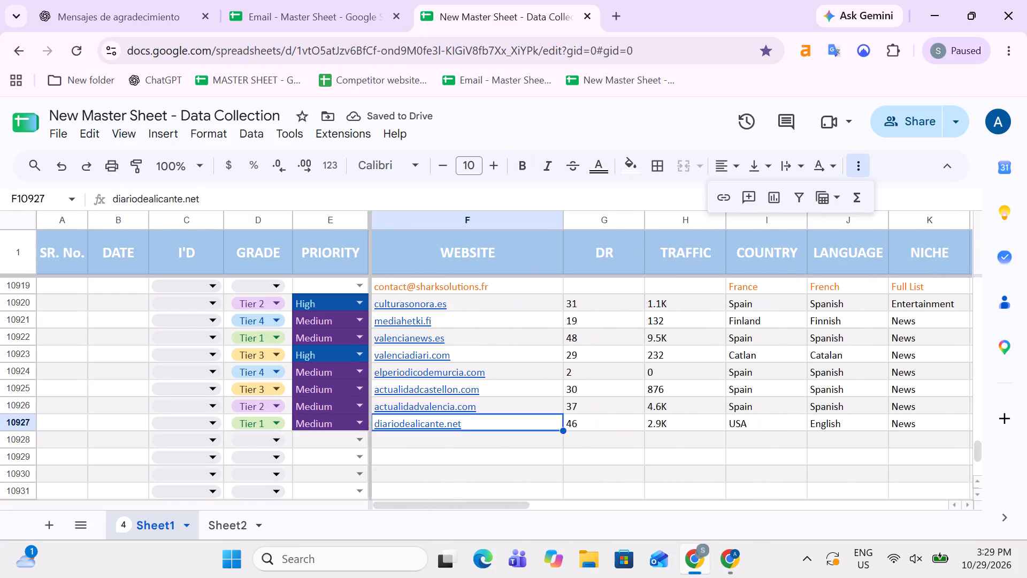
pyautogui.press('Right')
pyautogui.press('Left')
pyautogui.hotkey('alt', 'Tab')
pyautogui.scroll(-13, 732, 328)
pyautogui.scroll(2, 688, 362)
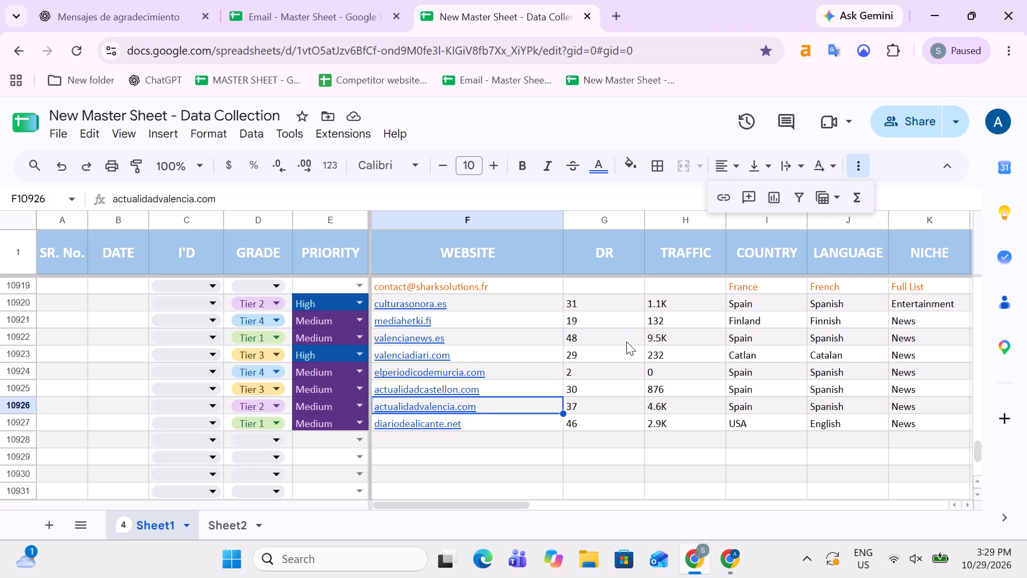
pyautogui.press('Up')
pyautogui.press('Up')
pyautogui.press('Up')
pyautogui.press('Right')
pyautogui.press('Right')
pyautogui.press('Right')
pyautogui.press('Right')
pyautogui.press('Right')
pyautogui.press('Right')
pyautogui.press('Right')
pyautogui.press('Right')
pyautogui.press('Right')
pyautogui.press('Right')
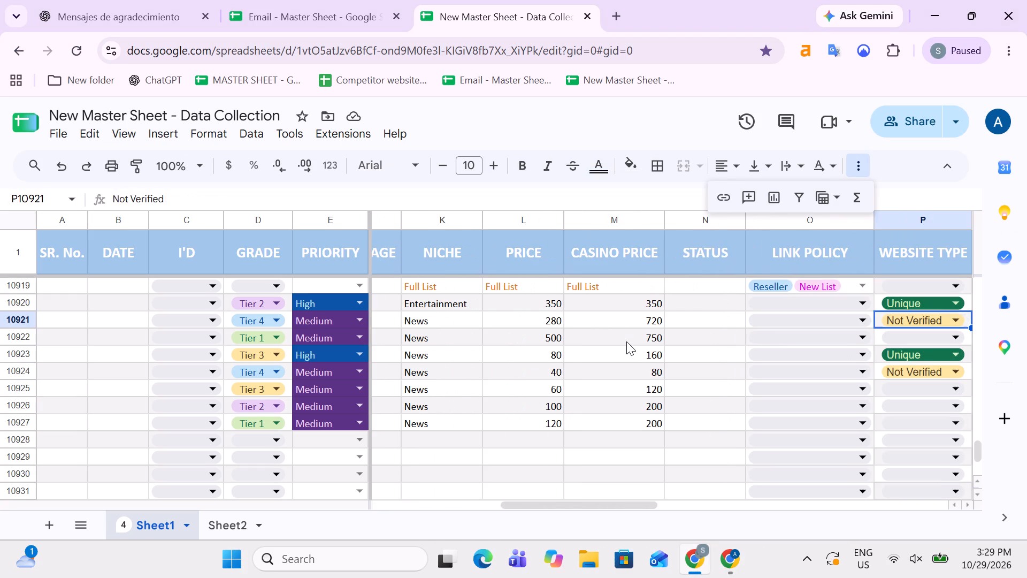
pyautogui.press('Down')
pyautogui.press('Left')
pyautogui.press('Left')
pyautogui.press('Left')
pyautogui.press('Left')
pyautogui.press('Left')
pyautogui.press('Left')
pyautogui.press('Left')
pyautogui.press('Right')
pyautogui.press('Right')
pyautogui.press('Left')
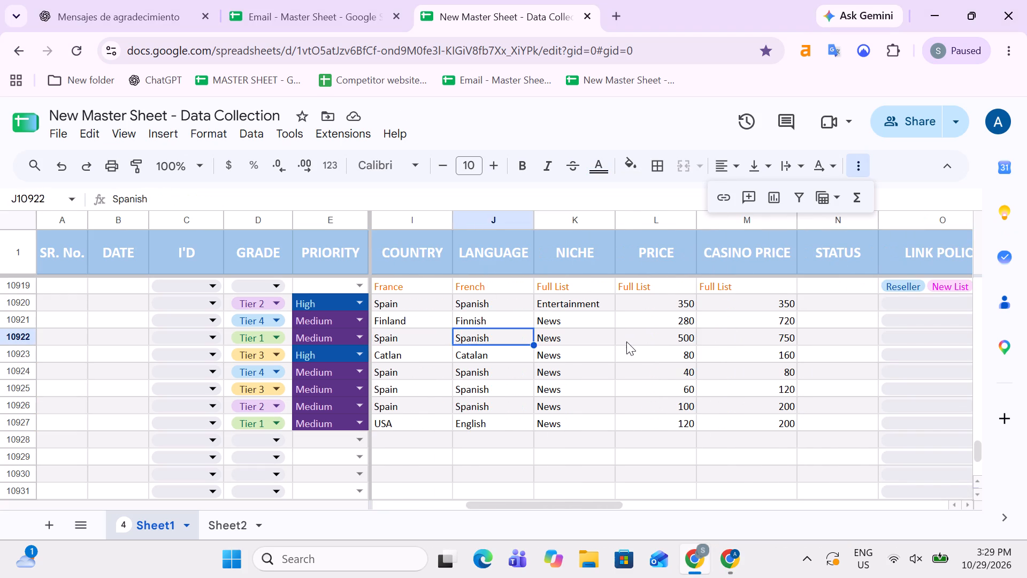
pyautogui.press('Left')
pyautogui.press('Left')
# Review the entries for valenciadiari.com across row 10923, including metrics, language, prices, website type and contact details.
pyautogui.press('Down')
pyautogui.press('Right')
pyautogui.press('Right')
pyautogui.press('Right')
pyautogui.press('Left')
pyautogui.press('Left')
pyautogui.press('Left')
pyautogui.press('Left')
pyautogui.press('Left')
pyautogui.press('Left')
pyautogui.press('Left')
pyautogui.press('Left')
pyautogui.press('Left')
pyautogui.press('Left')
pyautogui.press('Left')
pyautogui.press('Left')
pyautogui.press('Left')
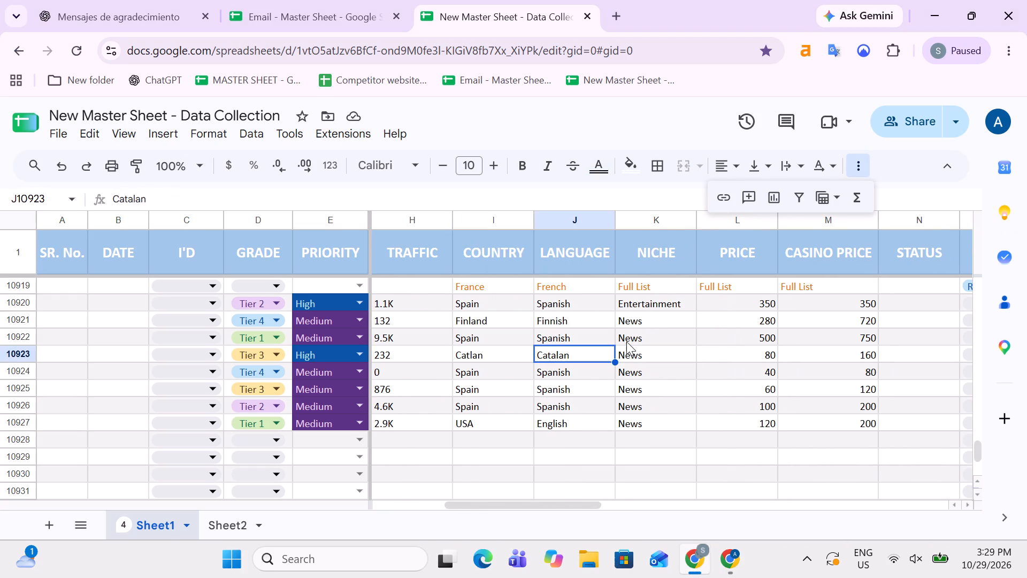
pyautogui.press('Right')
pyautogui.press('Right')
pyautogui.press('Right')
pyautogui.press('Right')
pyautogui.press('Right')
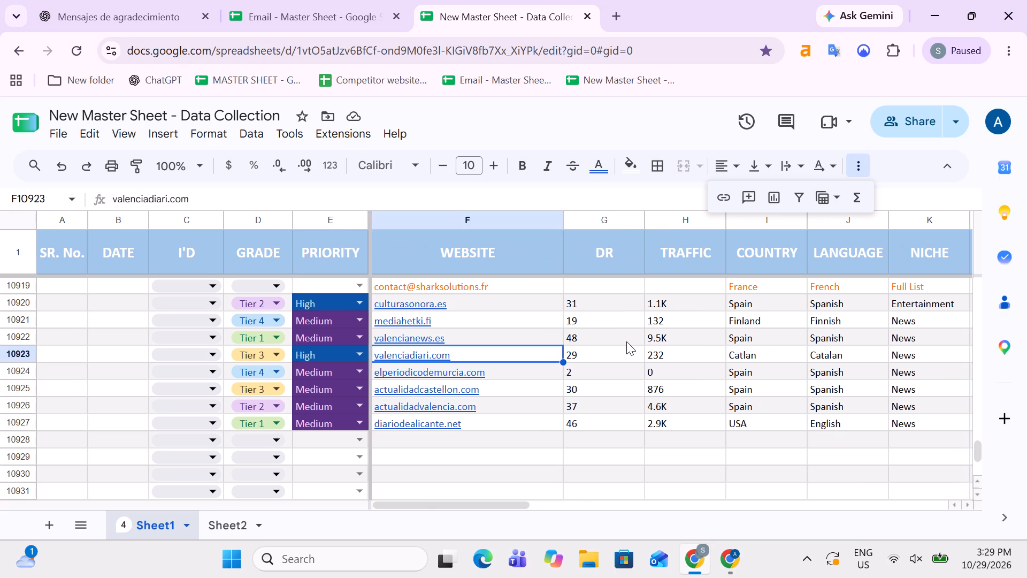
pyautogui.press('Right')
pyautogui.press('Right')
pyautogui.press('Right')
pyautogui.press('Right')
pyautogui.press('Right')
pyautogui.press('Right')
pyautogui.press('Right')
pyautogui.press('Right')
pyautogui.press('Right')
pyautogui.press('Right')
pyautogui.press('Right')
pyautogui.press('Left')
pyautogui.press('Left')
pyautogui.press('Left')
pyautogui.press('Left')
pyautogui.press('Left')
pyautogui.press('Left')
pyautogui.press('Left')
pyautogui.press('Left')
pyautogui.press('Left')
pyautogui.press('Left')
pyautogui.press('Left')
pyautogui.press('Left')
pyautogui.press('Left')
pyautogui.press('Left')
pyautogui.press('Left')
pyautogui.press('Left')
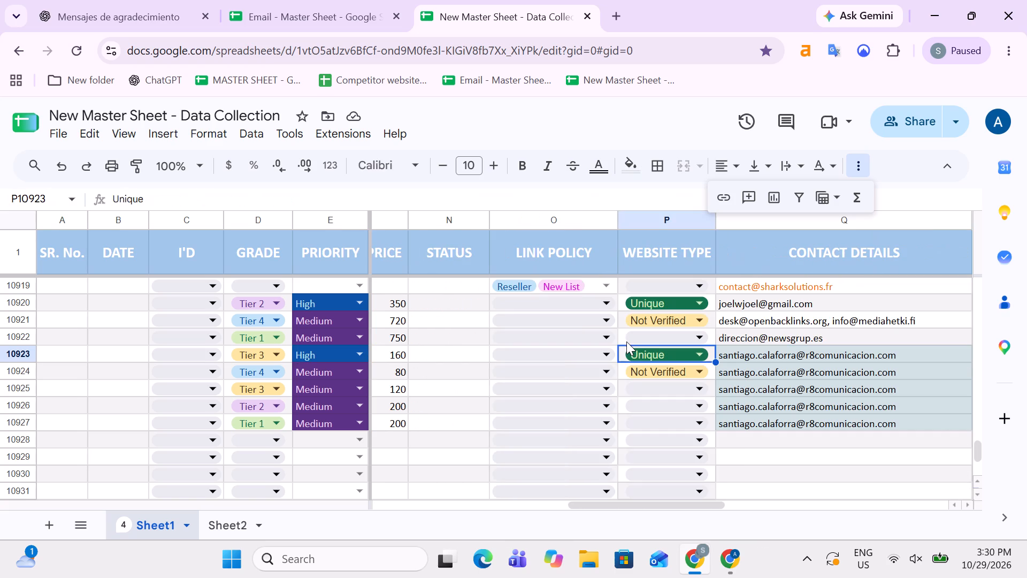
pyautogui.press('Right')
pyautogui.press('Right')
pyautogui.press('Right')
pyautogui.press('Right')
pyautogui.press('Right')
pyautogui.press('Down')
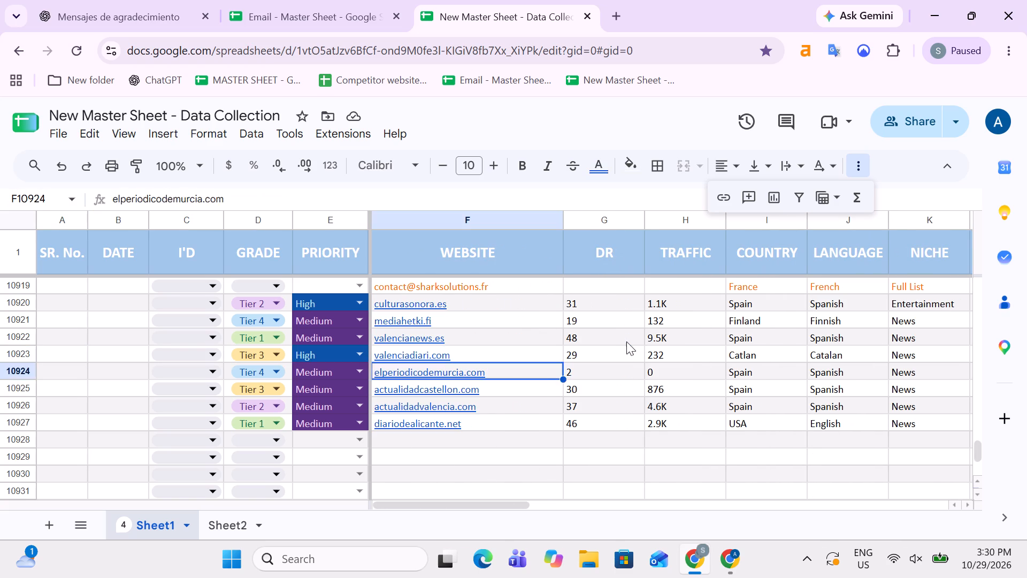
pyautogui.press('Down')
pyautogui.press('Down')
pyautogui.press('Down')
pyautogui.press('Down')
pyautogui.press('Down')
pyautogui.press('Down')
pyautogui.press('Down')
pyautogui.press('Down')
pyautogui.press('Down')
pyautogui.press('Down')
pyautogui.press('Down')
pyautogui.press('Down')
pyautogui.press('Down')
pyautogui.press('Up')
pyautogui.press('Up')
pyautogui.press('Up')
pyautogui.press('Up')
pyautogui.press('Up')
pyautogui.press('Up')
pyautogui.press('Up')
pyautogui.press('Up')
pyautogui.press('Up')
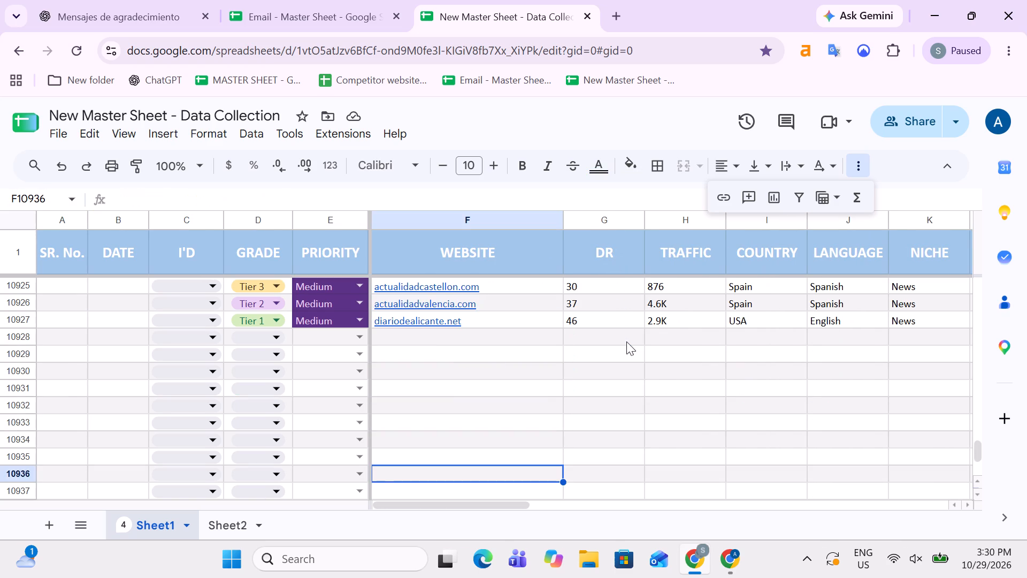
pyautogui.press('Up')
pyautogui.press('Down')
pyautogui.hotkey('alt', 'Tab')
pyautogui.scroll(-6, 671, 368)
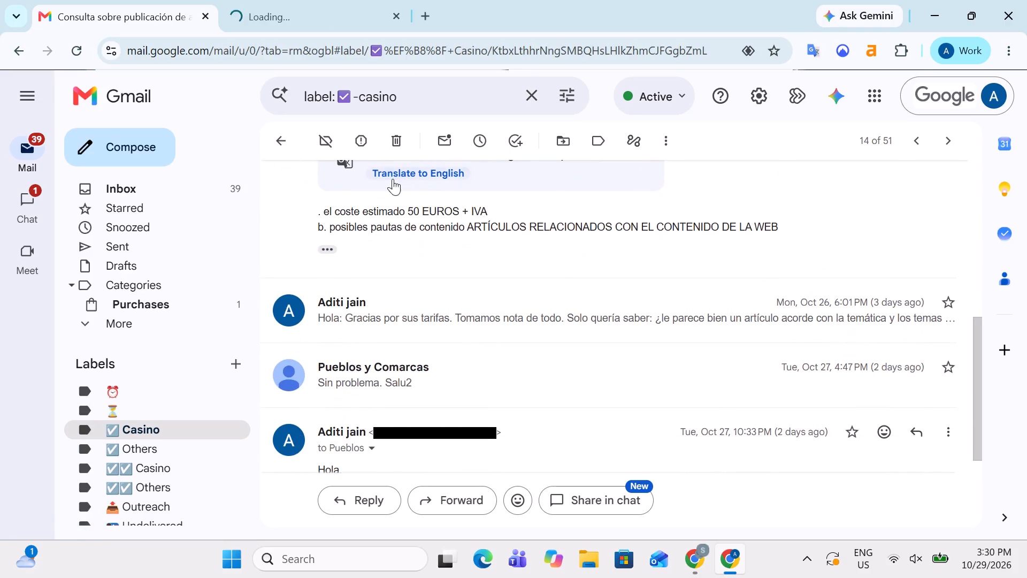
pyautogui.click(393, 176)
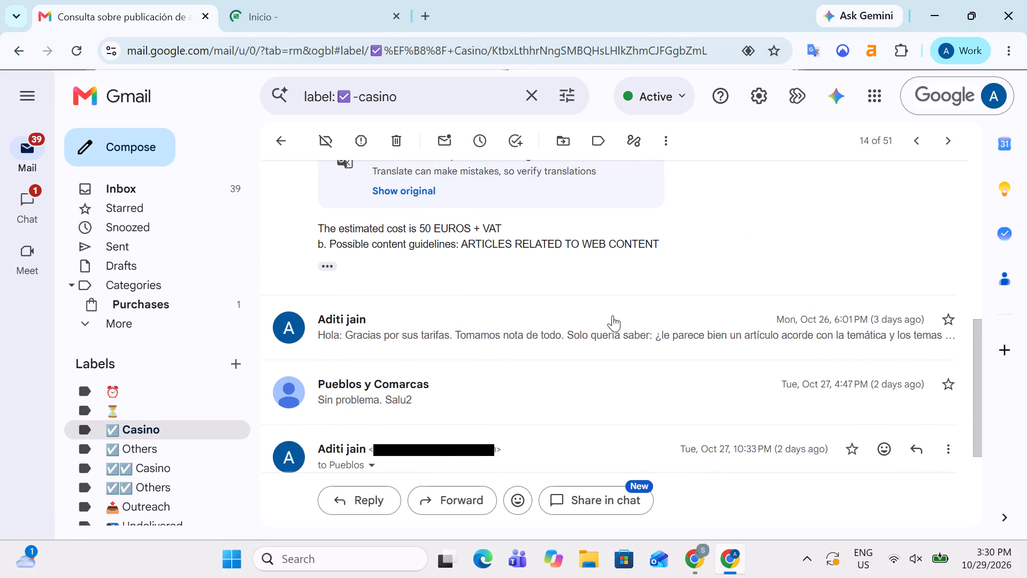
pyautogui.click(390, 346)
pyautogui.scroll(-2, 448, 305)
pyautogui.scroll(-1, 434, 378)
pyautogui.click(392, 315)
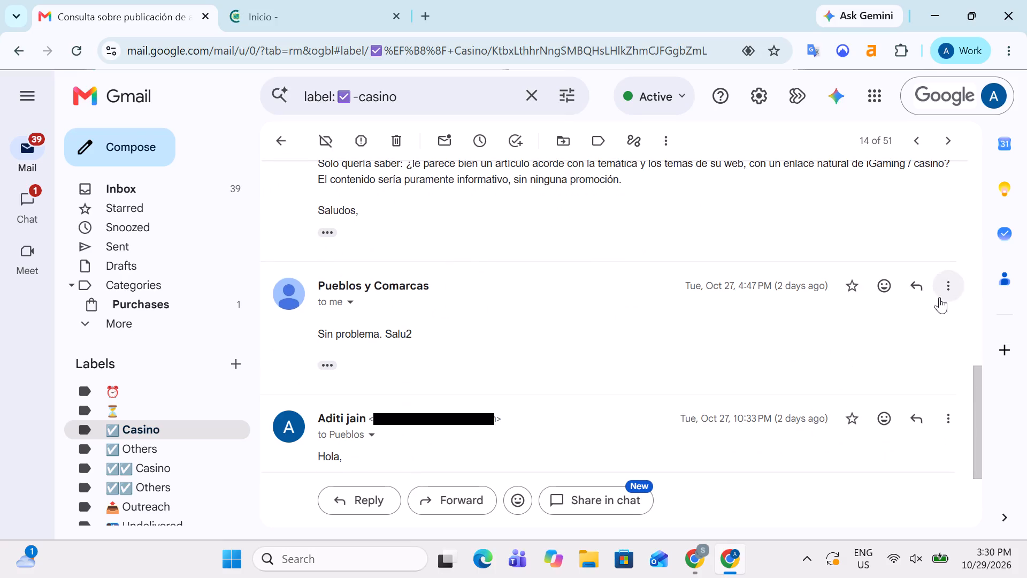
pyautogui.click(939, 297)
pyautogui.scroll(-4, 850, 394)
pyautogui.click(821, 380)
pyautogui.scroll(-1, 658, 358)
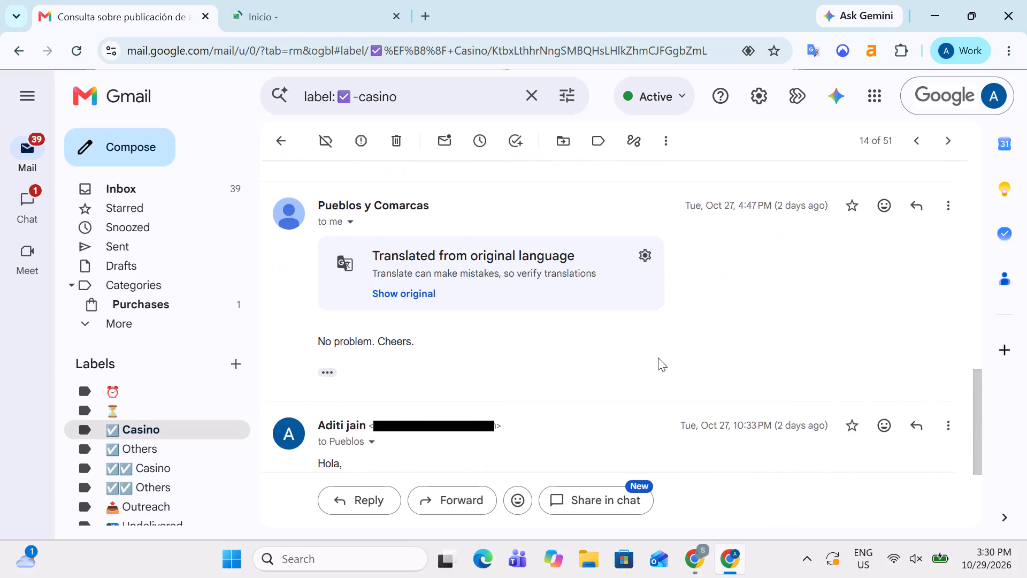
pyautogui.scroll(-2, 530, 369)
pyautogui.scroll(5, 501, 371)
# Copy the pueblosycomarcas.com address from the site and return to the New Master Sheet at the empty website cell in row 10928.
pyautogui.click(283, 0)
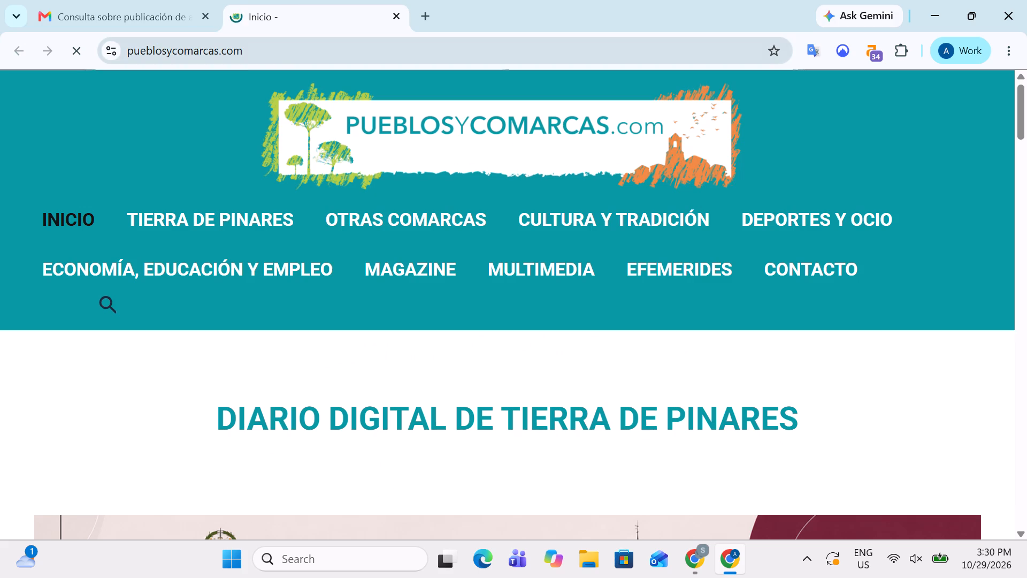
pyautogui.click(304, 41)
pyautogui.moveTo(304, 41); pyautogui.dragTo(264, 49)
pyautogui.click(264, 49)
pyautogui.click(315, 43)
pyautogui.moveTo(315, 43); pyautogui.dragTo(282, 48)
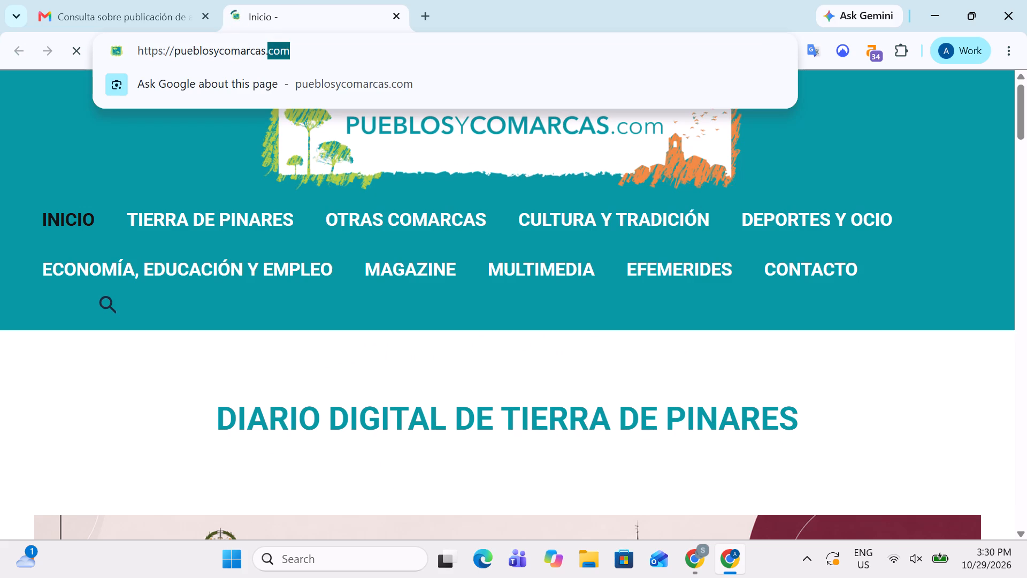
pyautogui.moveTo(282, 48); pyautogui.dragTo(259, 47)
pyautogui.hotkey('ctrl', 'c')
pyautogui.hotkey('ctrl', 'c')
pyautogui.hotkey('ctrl', 'c')
pyautogui.hotkey('alt', 'Tab')
pyautogui.press('Down')
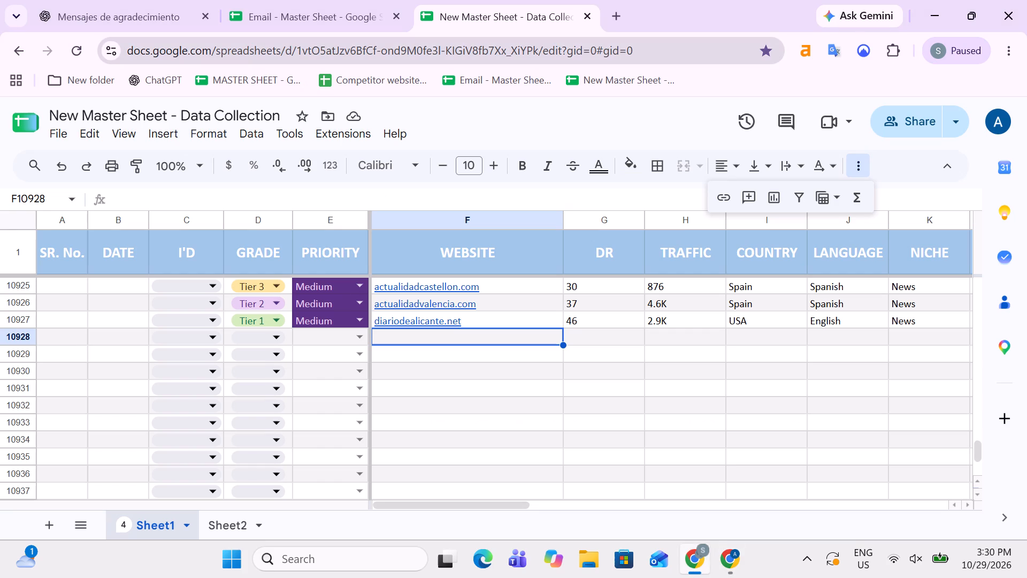
# Paste pueblosycomarcas.com as the website in row 10928.
pyautogui.press('Up')
pyautogui.press('Return')
pyautogui.hotkey('ctrl', 'v')
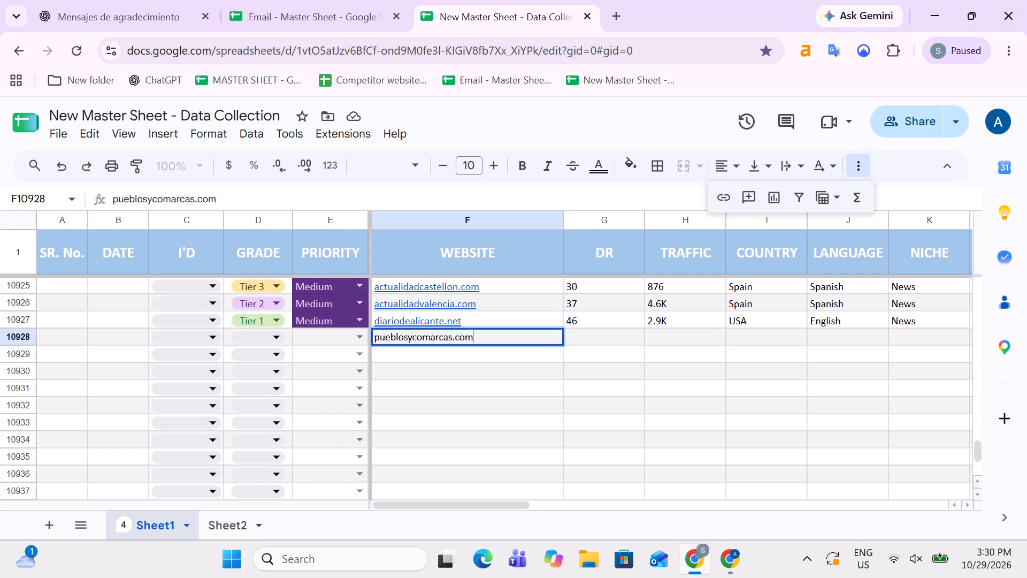
pyautogui.press('Tab')
# Check pueblosycomarcas.com's homepage and site metrics, and record DR 34 and traffic 1.9K in row 10928.
pyautogui.hotkey('alt', 'Tab')
pyautogui.scroll(-6, 361, 204)
pyautogui.scroll(-8, 679, 354)
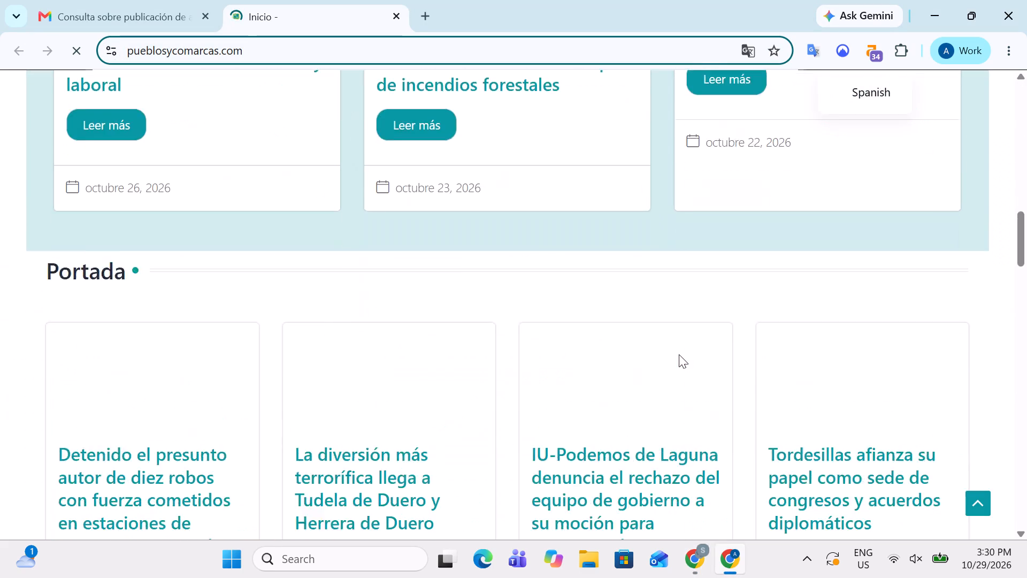
pyautogui.scroll(20, 679, 354)
pyautogui.scroll(5, 679, 354)
pyautogui.click(880, 48)
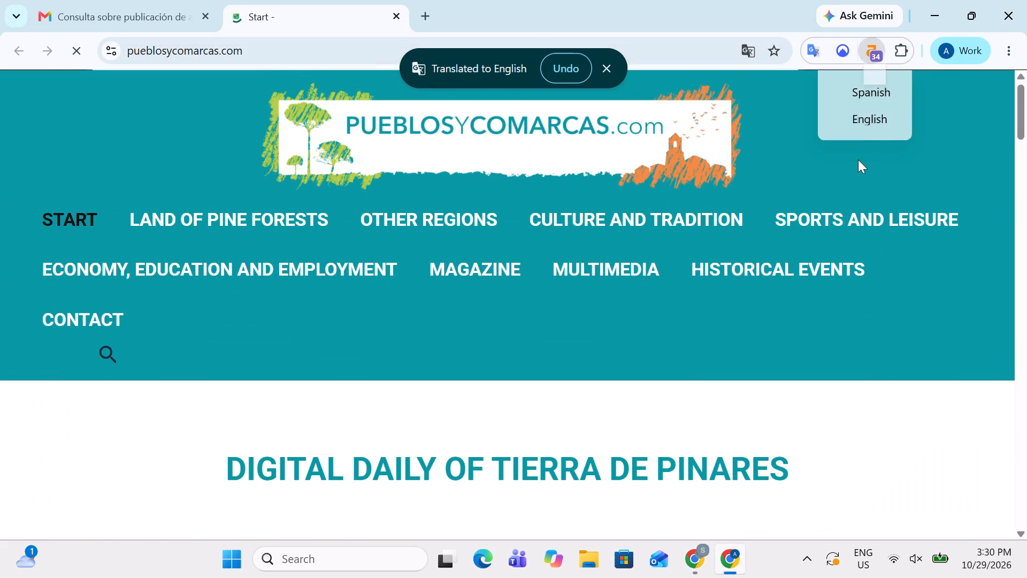
pyautogui.hotkey('alt', 'Tab')
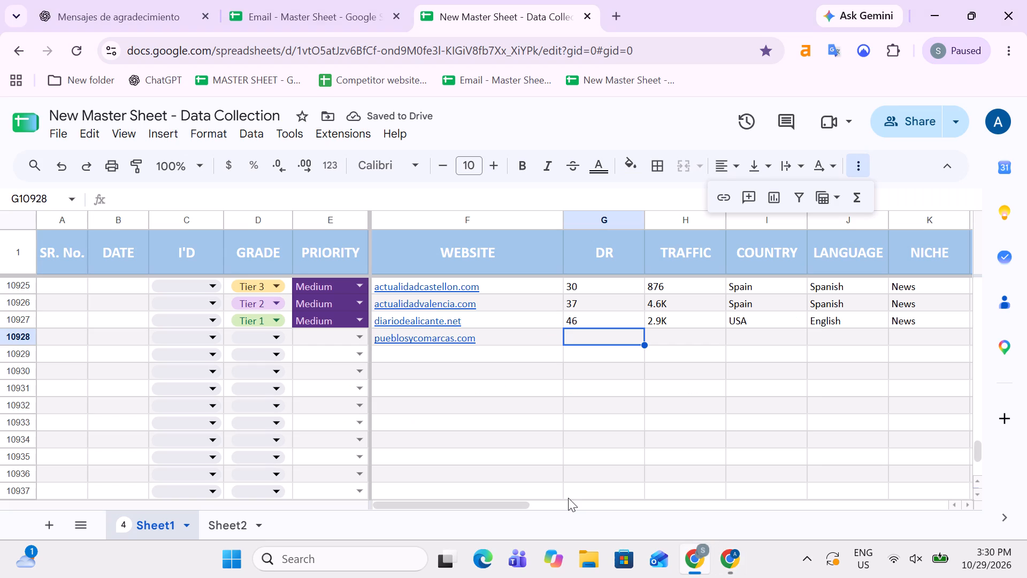
pyautogui.write('34')
pyautogui.press('Right')
pyautogui.write('1.9K')
pyautogui.press('Right')
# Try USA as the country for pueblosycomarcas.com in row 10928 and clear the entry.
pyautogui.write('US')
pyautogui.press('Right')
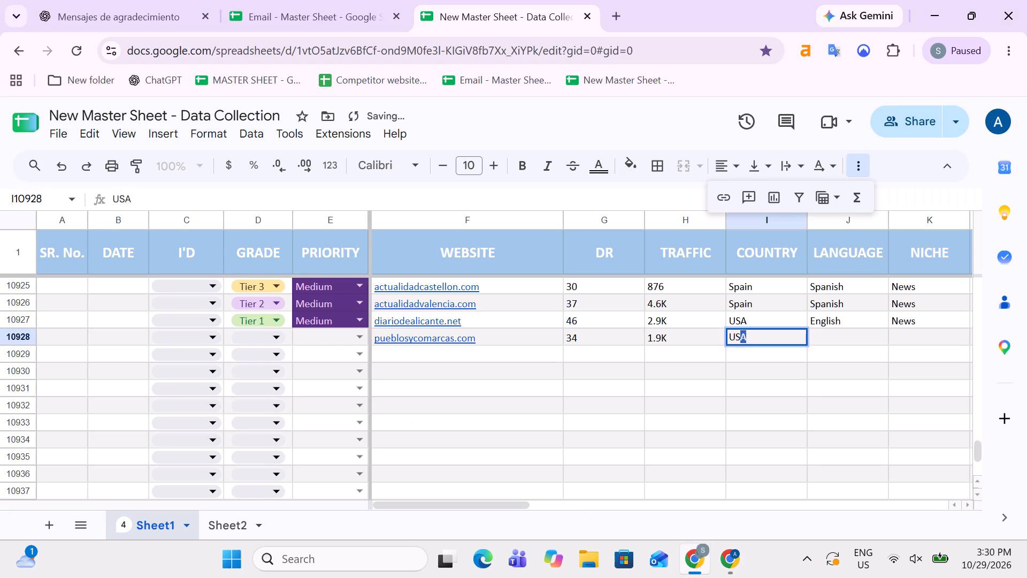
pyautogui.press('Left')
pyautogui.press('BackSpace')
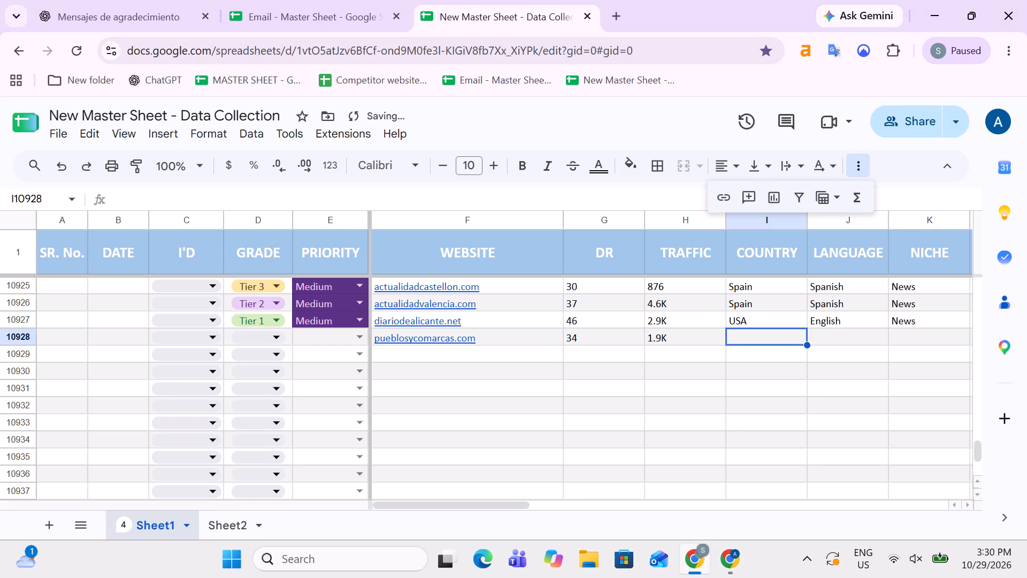
# Change the country of diariodealicante.net in row 10927 to Spain.
pyautogui.press('Right')
pyautogui.press('Left')
pyautogui.press('Up')
pyautogui.write('Sp')
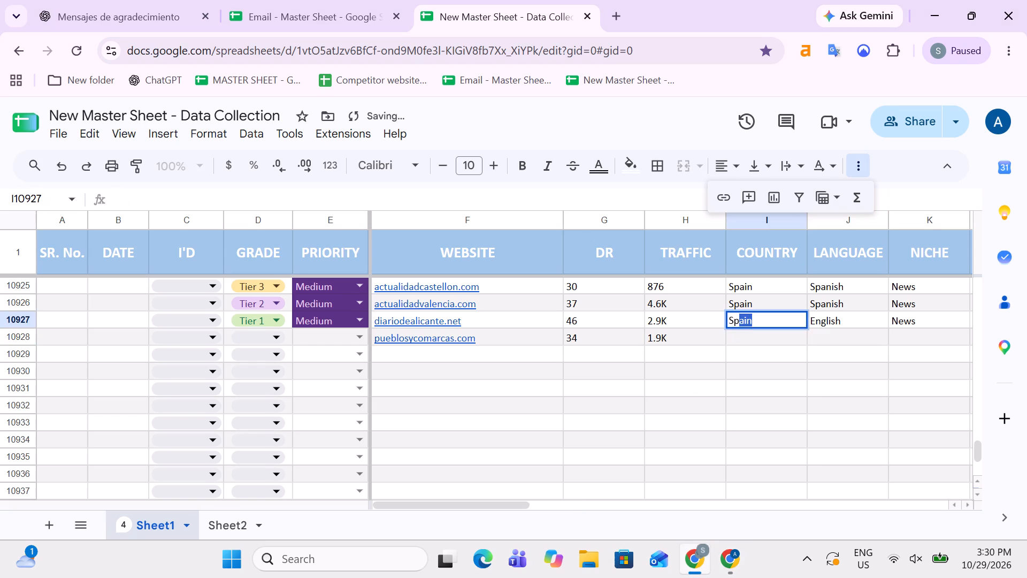
pyautogui.press('Right')
pyautogui.press('Left')
pyautogui.press('Down')
pyautogui.press('Right')
pyautogui.press('Left')
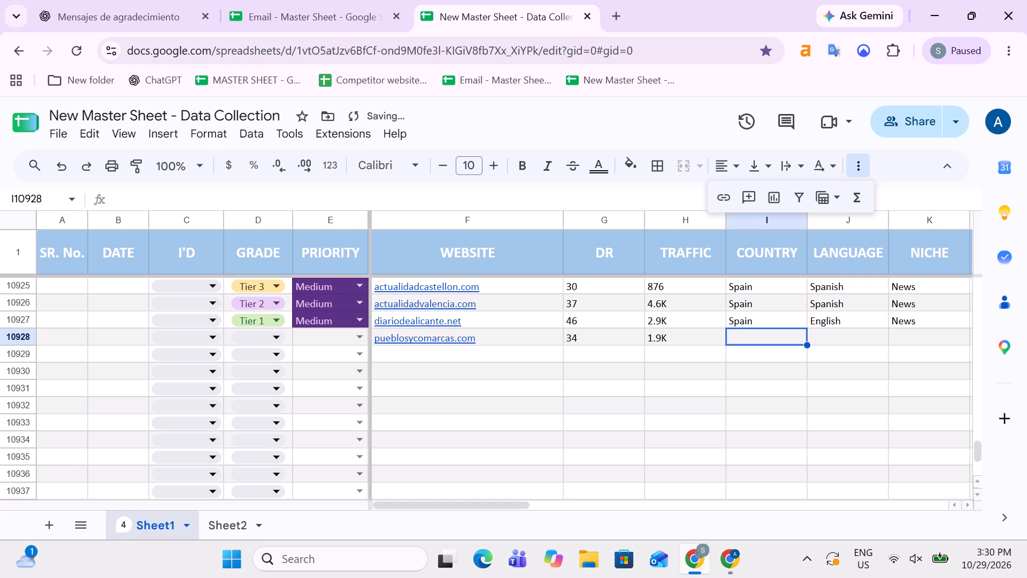
# Look over pueblosycomarcas.com's homepage and search the site for Casino777.
pyautogui.hotkey('alt', 'Tab')
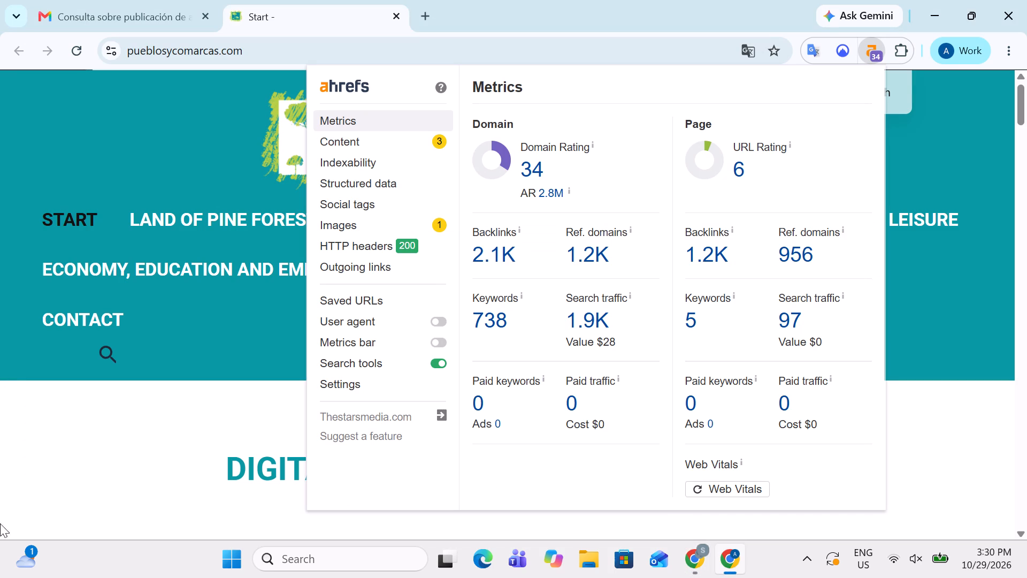
pyautogui.click(0, 451)
pyautogui.scroll(-7, 462, 308)
pyautogui.scroll(6, 301, 377)
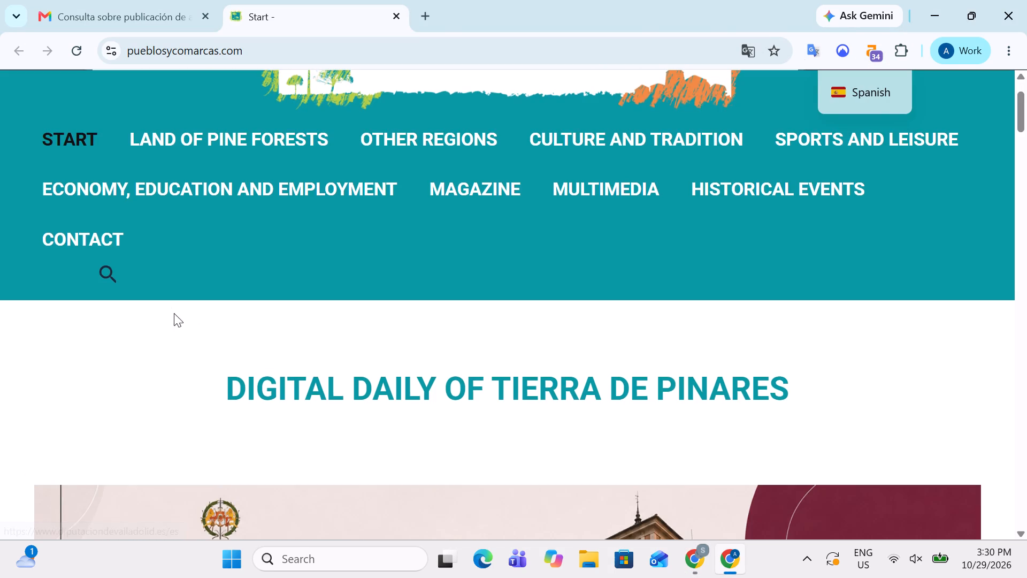
pyautogui.scroll(-14, 259, 366)
pyautogui.scroll(10, 276, 426)
pyautogui.scroll(4, 131, 363)
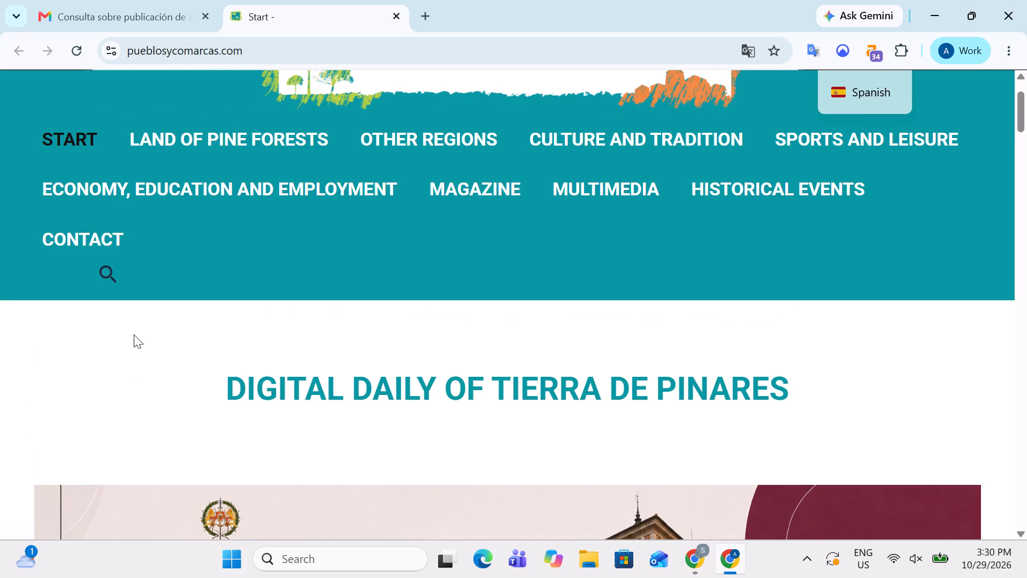
pyautogui.click(111, 270)
pyautogui.write('Casino777')
pyautogui.press('Return')
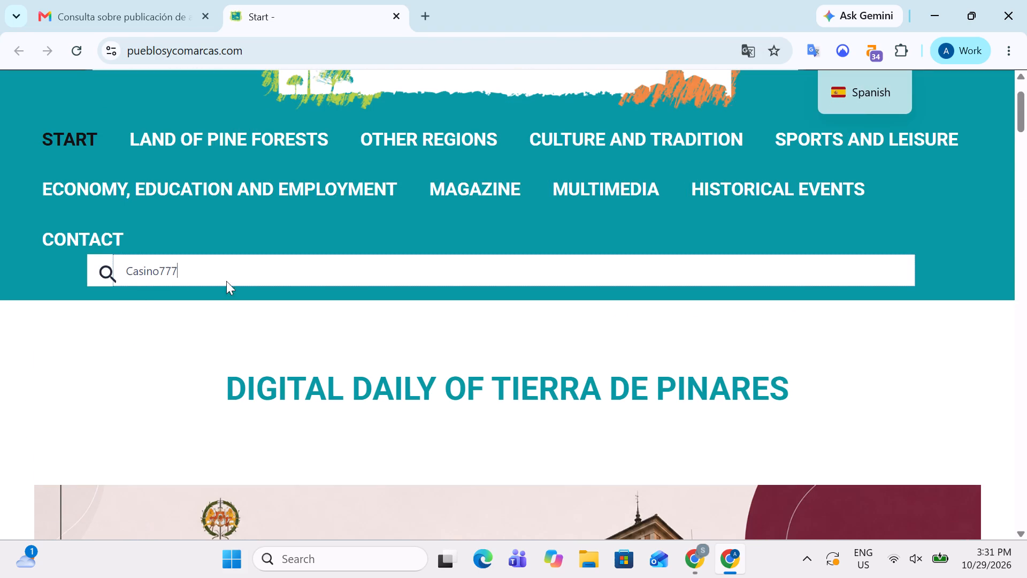
# Enter Spain as the country and Spanish as the language for pueblosycomarcas.com in row 10928.
pyautogui.hotkey('alt', 'Tab')
pyautogui.press('Right')
pyautogui.press('Left')
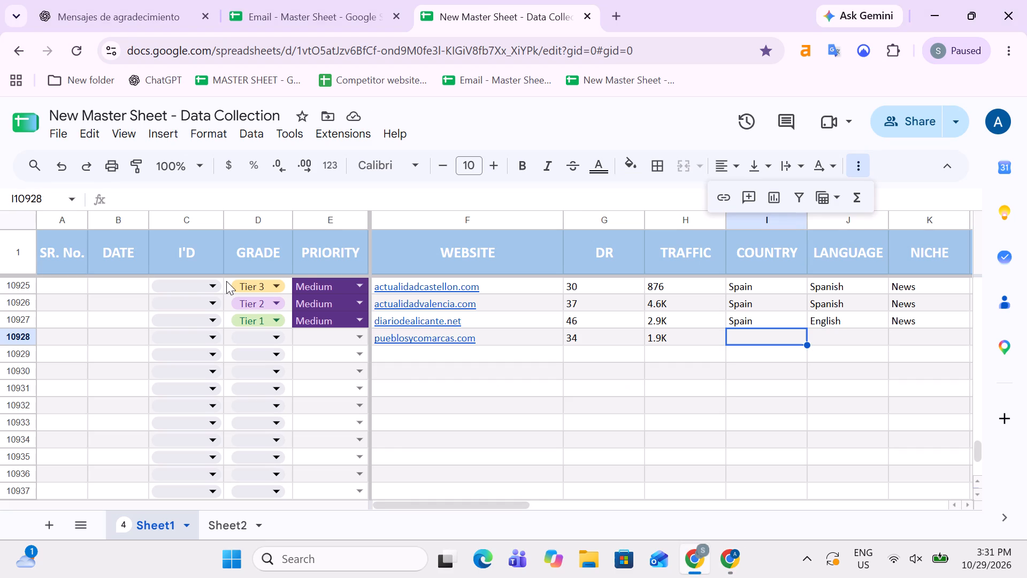
pyautogui.hotkey('shift', 's')
pyautogui.press('Right')
pyautogui.write('Sp')
pyautogui.press('Right')
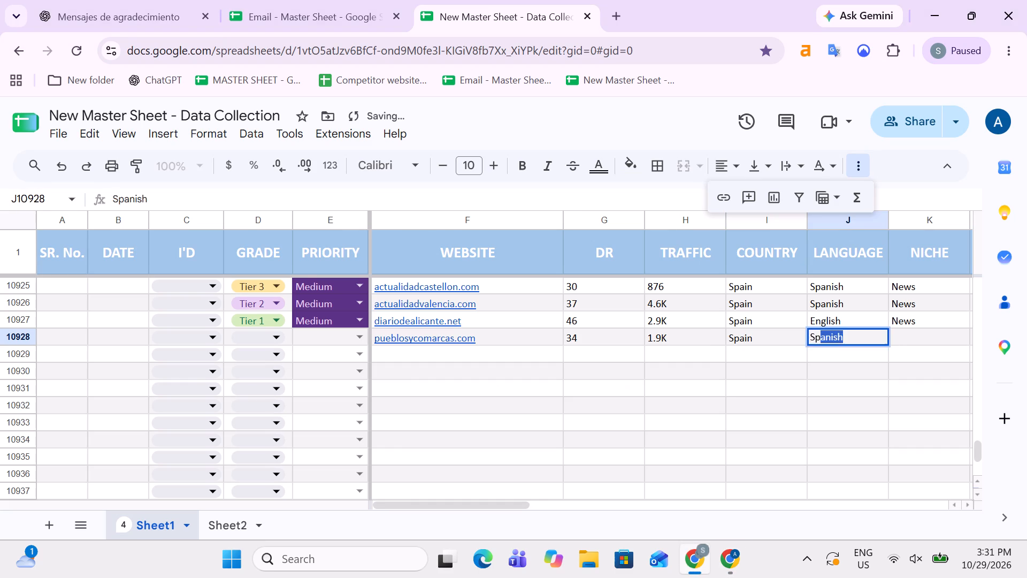
# Return to the Casino777 search results on pueblosycomarcas.com and bring up the page translation.
pyautogui.hotkey('alt', 'Tab')
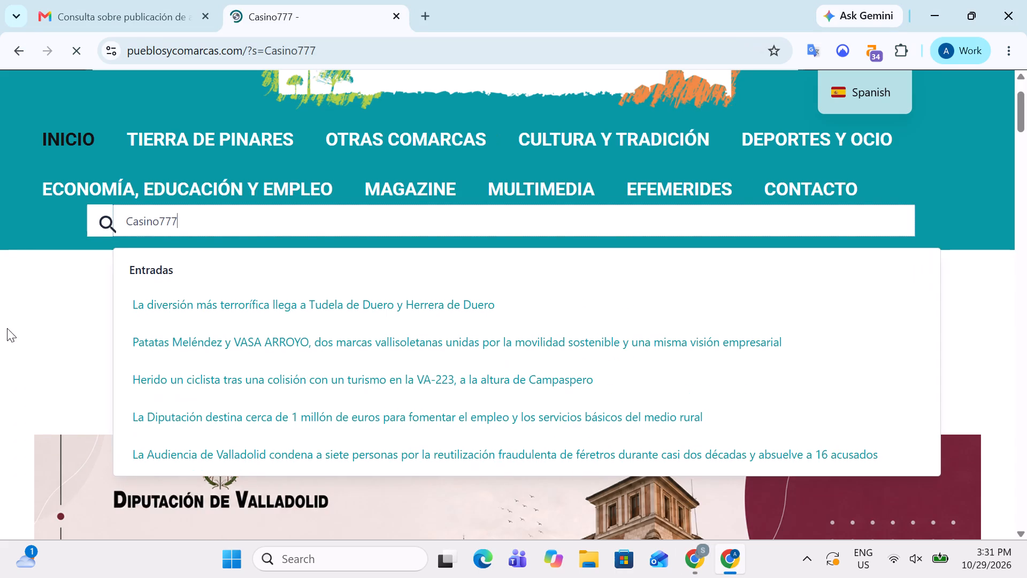
pyautogui.click(746, 50)
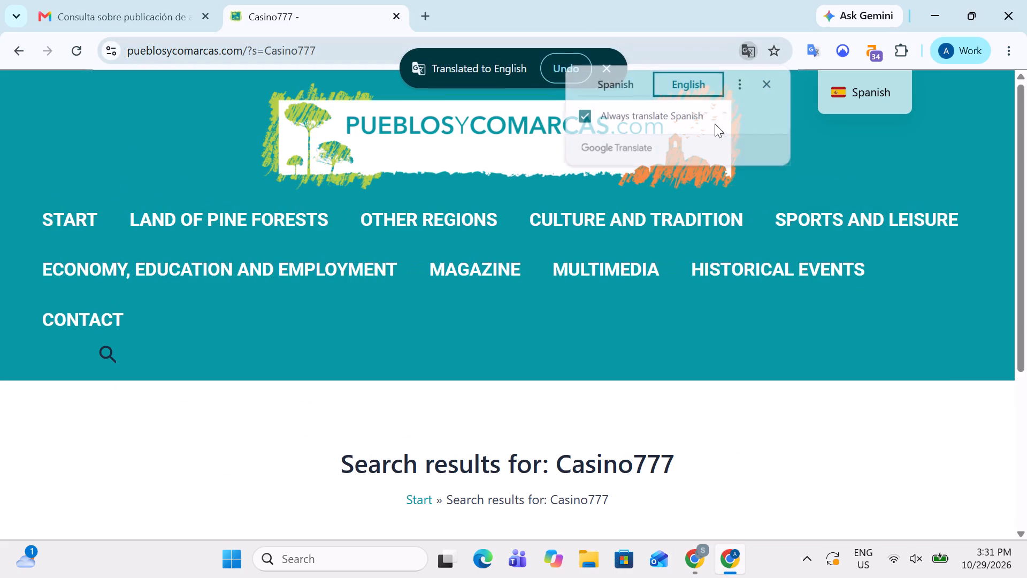
# Check the Casino777 search results and enter Cultural as the niche for pueblosycomarcas.com in row 10928.
pyautogui.scroll(-4, 0, 314)
pyautogui.scroll(-3, 390, 289)
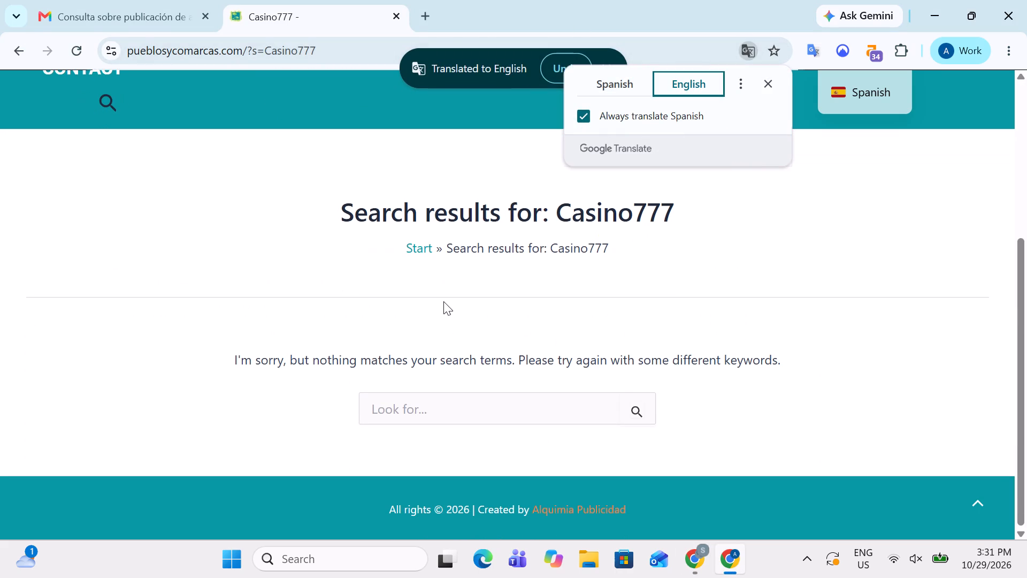
pyautogui.hotkey('alt', 'Tab')
pyautogui.press('Right')
pyautogui.press('Left')
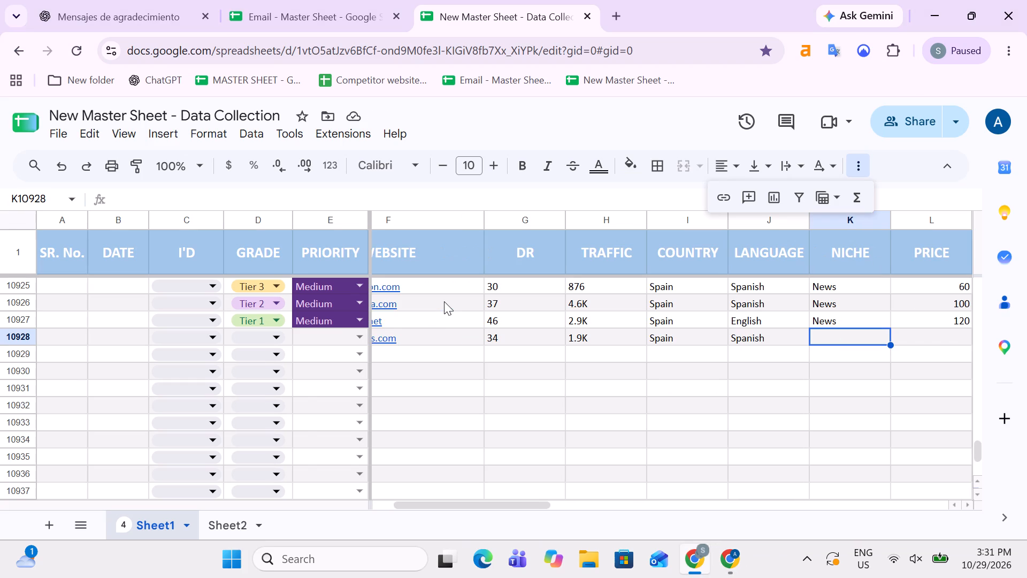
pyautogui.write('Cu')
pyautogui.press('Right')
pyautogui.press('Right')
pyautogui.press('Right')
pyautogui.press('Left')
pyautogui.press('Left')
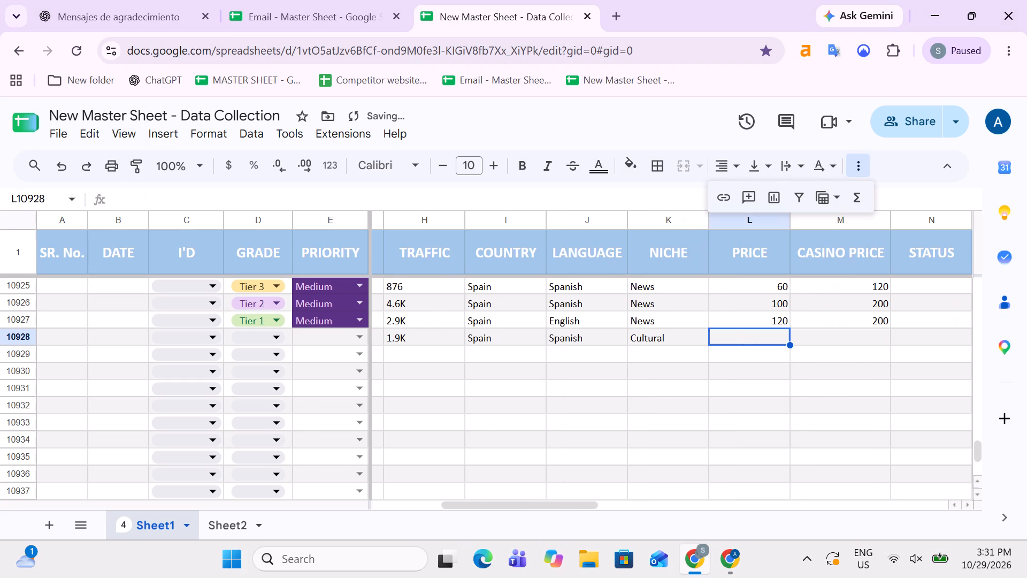
# Close the pueblosycomarcas.com page, check the publisher's email for rates, and enter 50 as both price and casino price in row 10928.
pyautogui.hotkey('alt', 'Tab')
pyautogui.click(565, 265)
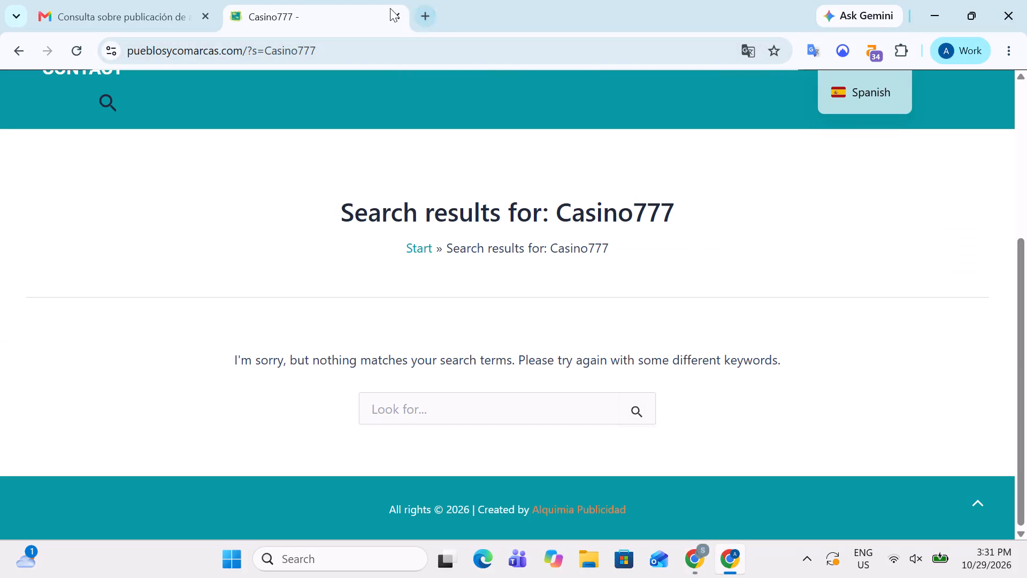
pyautogui.click(393, 18)
pyautogui.scroll(-3, 555, 253)
pyautogui.scroll(-3, 564, 301)
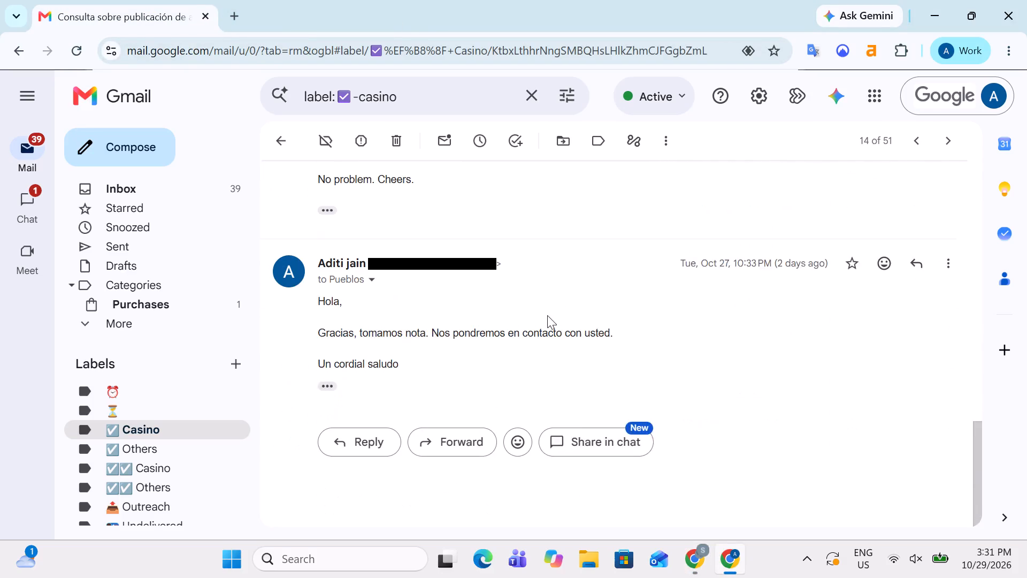
pyautogui.scroll(6, 547, 315)
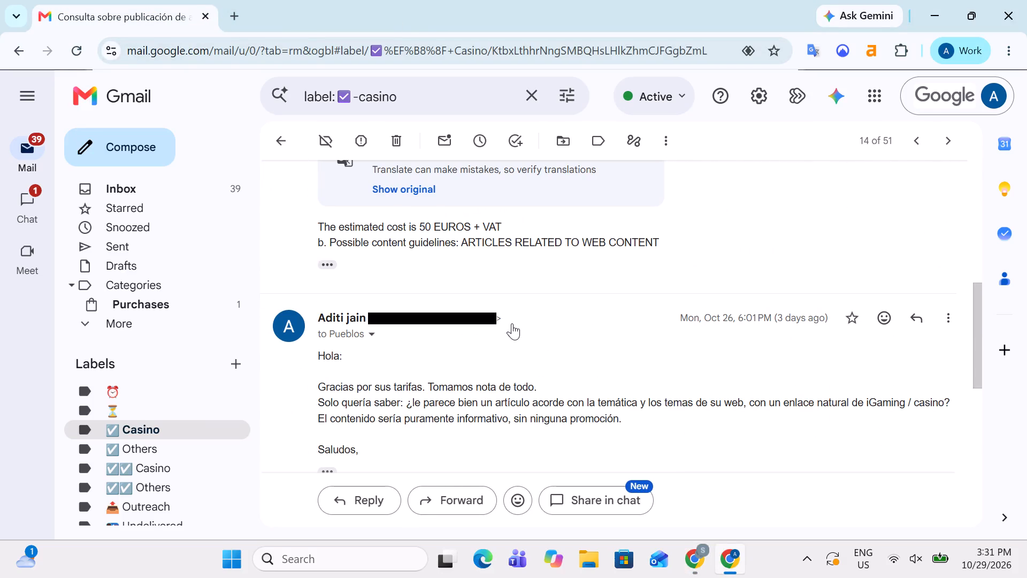
pyautogui.hotkey('alt', 'Tab')
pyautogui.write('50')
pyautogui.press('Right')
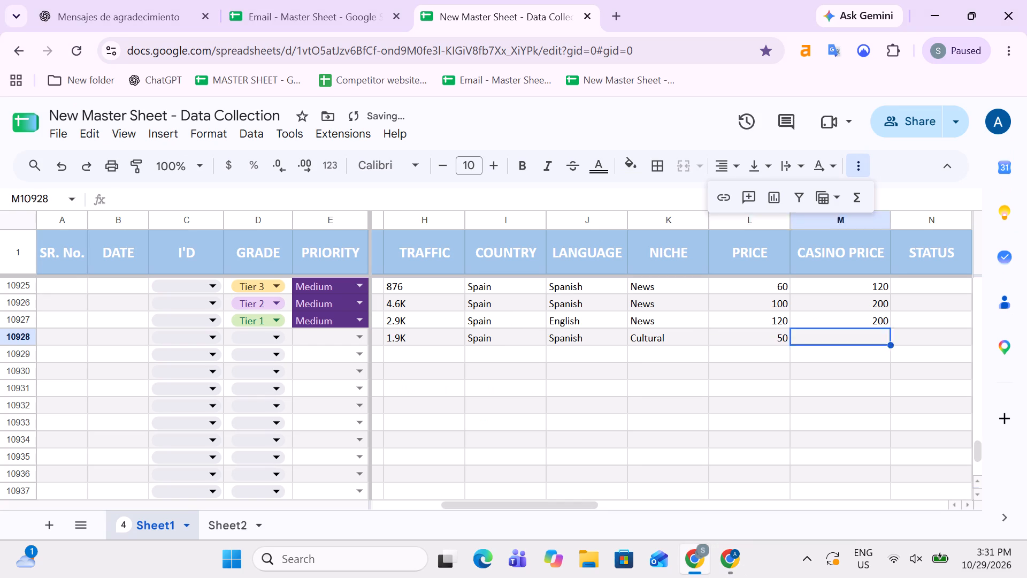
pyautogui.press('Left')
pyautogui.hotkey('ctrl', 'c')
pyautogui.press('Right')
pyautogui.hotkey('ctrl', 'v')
# Set the website type of pueblosycomarcas.com in row 10928 to Unique.
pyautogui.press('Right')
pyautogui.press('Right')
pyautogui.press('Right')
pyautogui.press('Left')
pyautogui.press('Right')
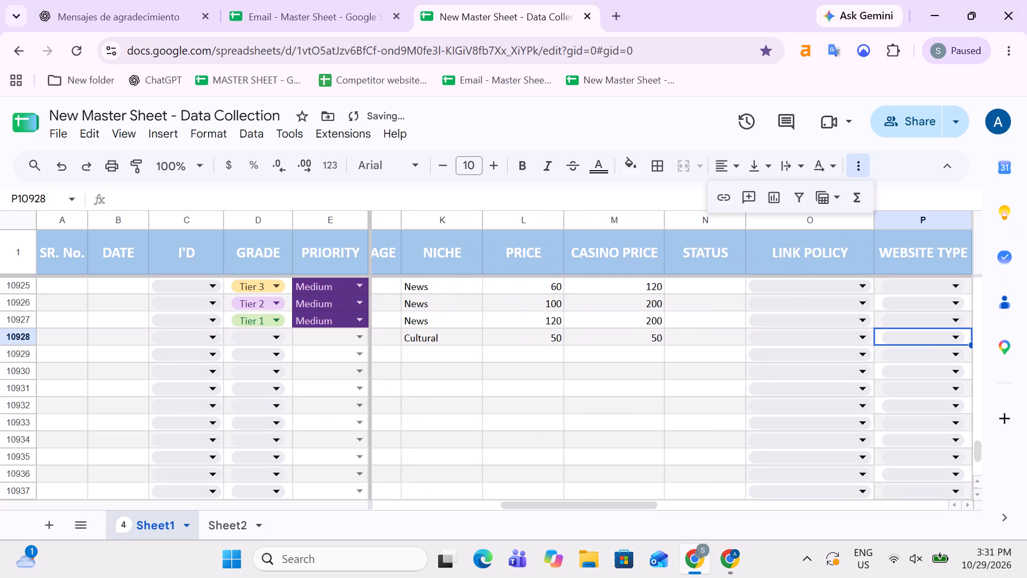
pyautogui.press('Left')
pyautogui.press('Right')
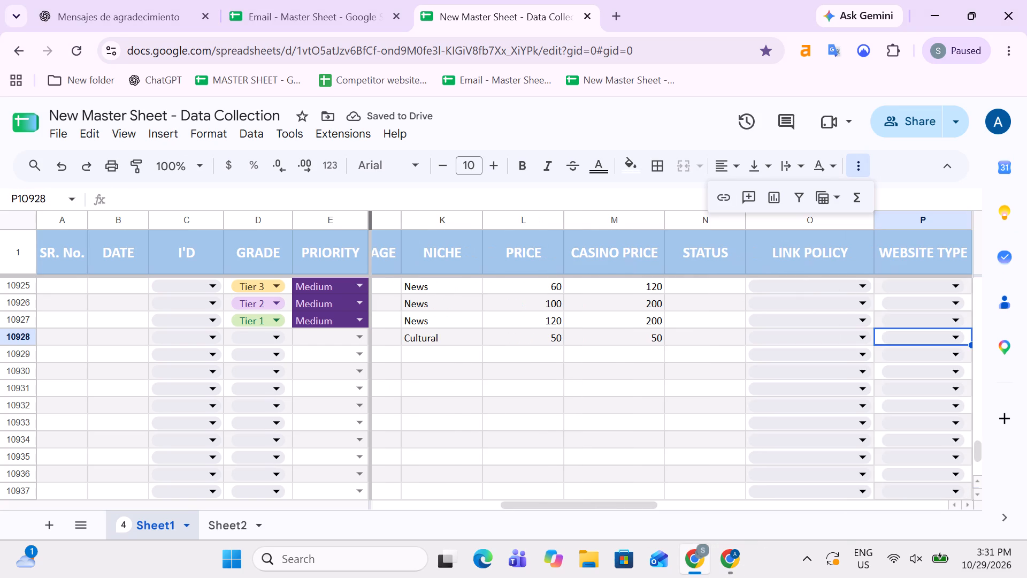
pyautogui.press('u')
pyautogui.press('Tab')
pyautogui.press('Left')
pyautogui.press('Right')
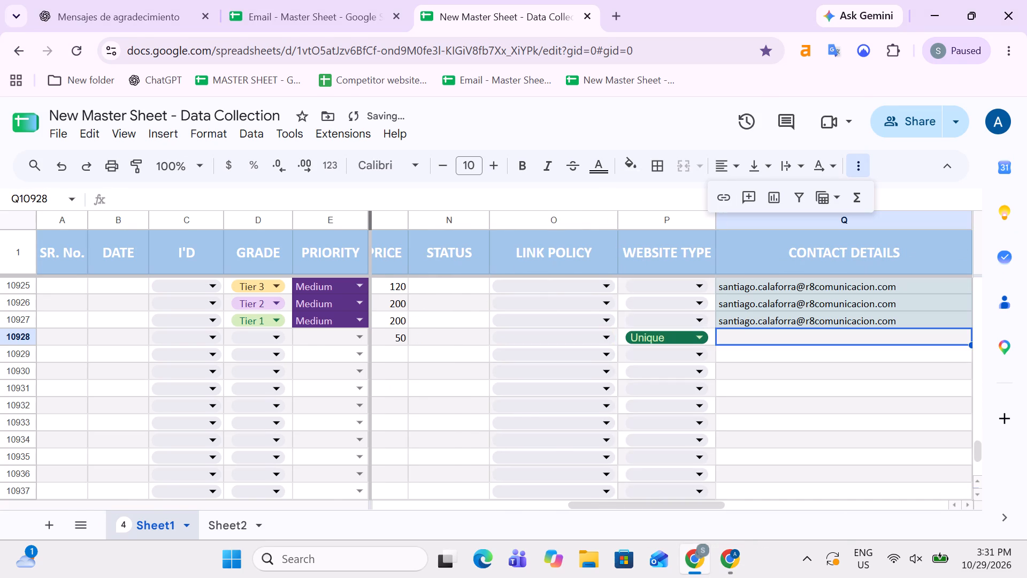
# Copy the Pueblos y Comarcas sender's email address from the thread into the contact details of row 10928.
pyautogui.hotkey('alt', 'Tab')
pyautogui.scroll(2, 346, 312)
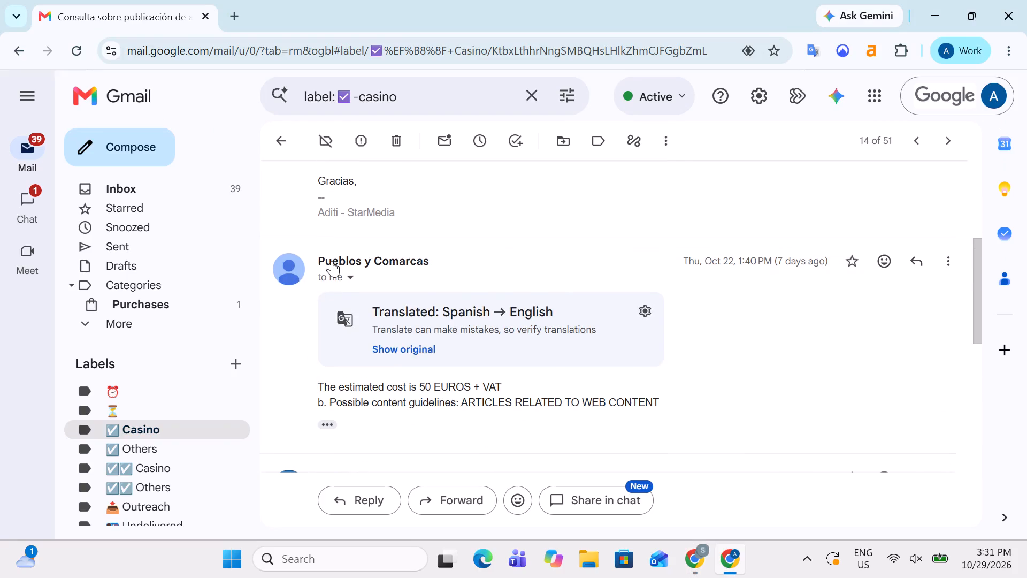
pyautogui.click(571, 334)
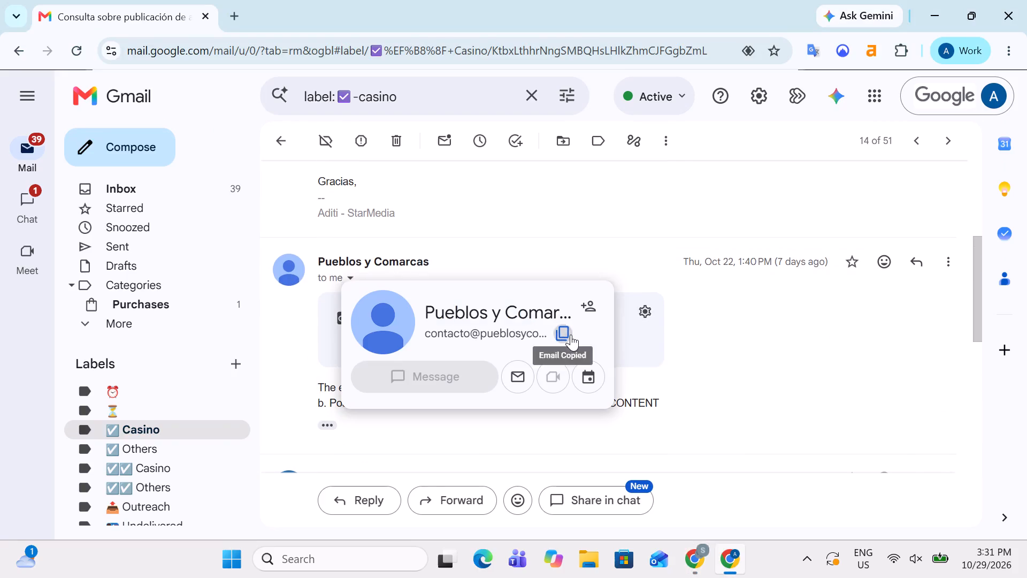
pyautogui.hotkey('alt', 'Tab')
pyautogui.hotkey('ctrl', 'v')
# Review the pueblosycomarcas.com entries across the columns of row 10928.
pyautogui.press('Left')
pyautogui.press('Left')
pyautogui.press('Left')
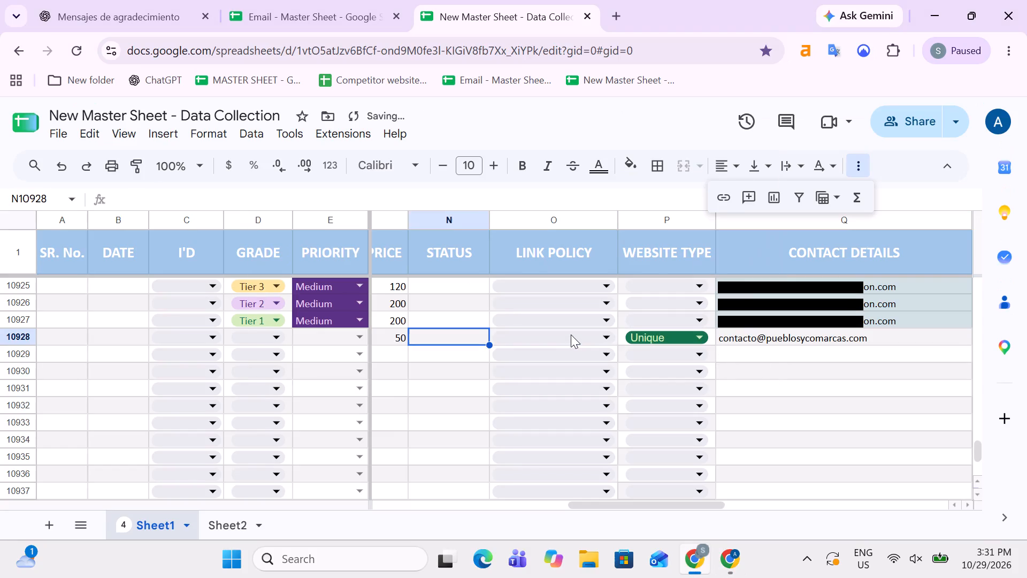
pyautogui.press('Right')
pyautogui.press('Right')
pyautogui.press('Left')
pyautogui.press('Left')
pyautogui.press('Right')
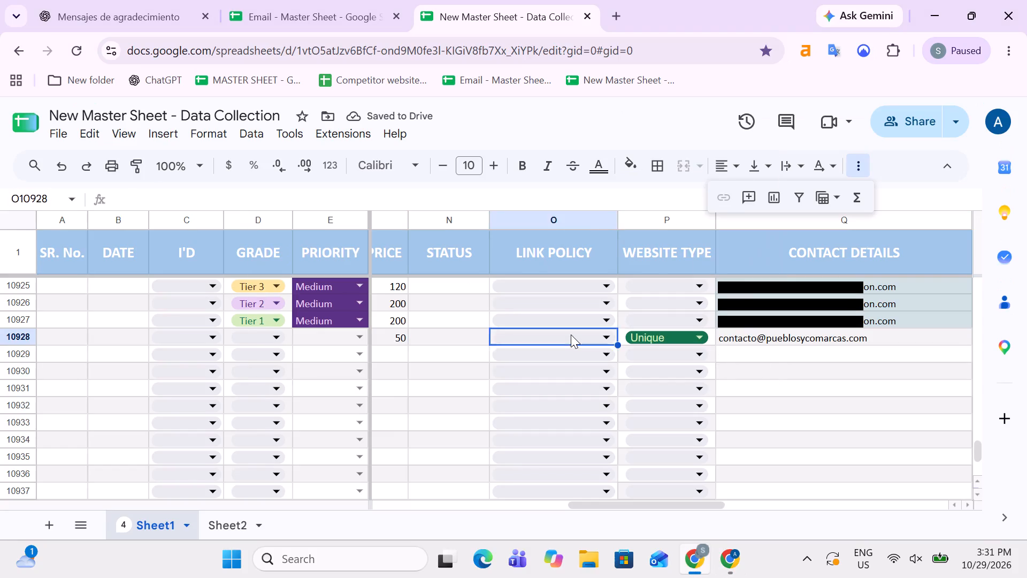
pyautogui.press('Right')
pyautogui.press('Right')
pyautogui.press('Left')
pyautogui.press('Left')
pyautogui.press('Left')
pyautogui.press('Left')
pyautogui.press('Left')
pyautogui.press('Left')
pyautogui.press('Left')
pyautogui.press('Left')
pyautogui.press('Left')
pyautogui.press('Left')
pyautogui.press('Left')
pyautogui.press('Left')
pyautogui.press('Left')
pyautogui.press('Left')
pyautogui.press('Left')
pyautogui.press('Right')
pyautogui.press('Right')
pyautogui.press('Right')
pyautogui.press('Right')
pyautogui.press('Left')
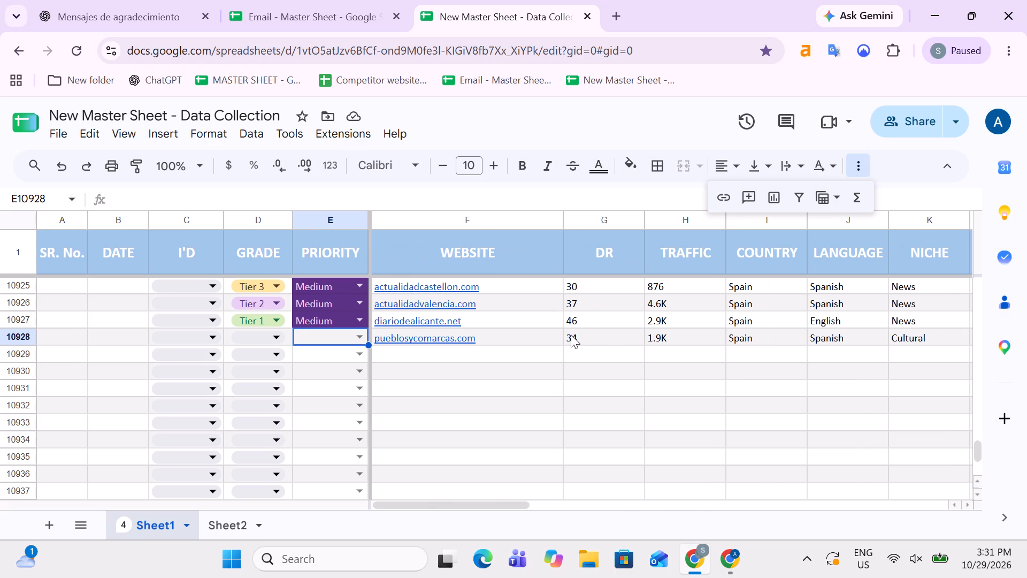
pyautogui.press('Right')
pyautogui.press('Right')
pyautogui.press('Right')
pyautogui.press('Right')
pyautogui.press('Right')
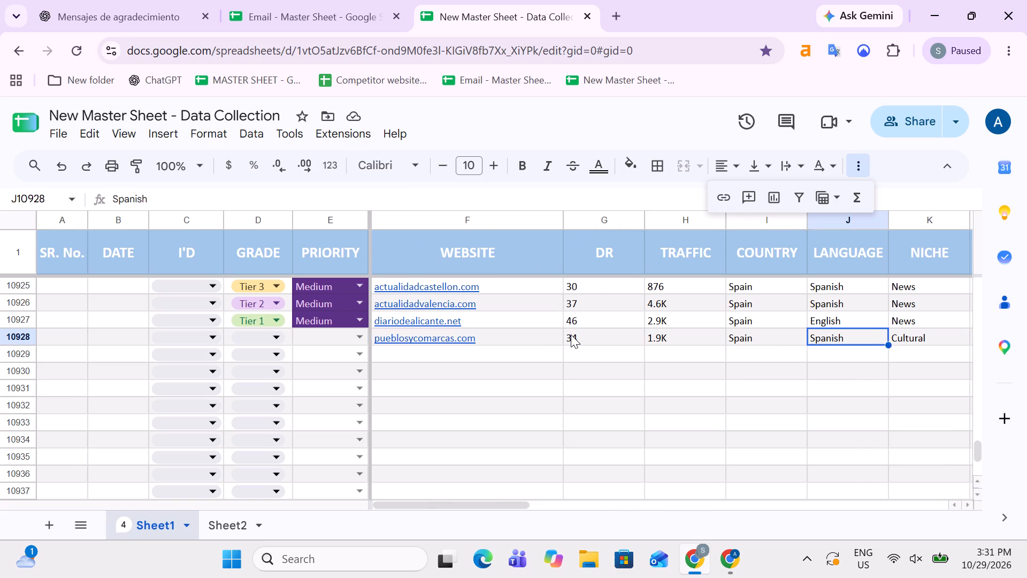
pyautogui.press('Right')
pyautogui.press('Right')
pyautogui.press('Right')
pyautogui.press('Right')
pyautogui.press('Right')
pyautogui.press('Right')
# Set the priority of pueblosycomarcas.com in row 10928 to High.
pyautogui.press('Left')
pyautogui.press('Left')
pyautogui.press('Left')
pyautogui.press('Left')
pyautogui.press('Left')
pyautogui.press('Left')
pyautogui.press('Left')
pyautogui.press('Left')
pyautogui.press('Left')
pyautogui.press('Left')
pyautogui.press('Left')
pyautogui.press('Left')
pyautogui.press('Left')
pyautogui.press('Left')
pyautogui.press('Left')
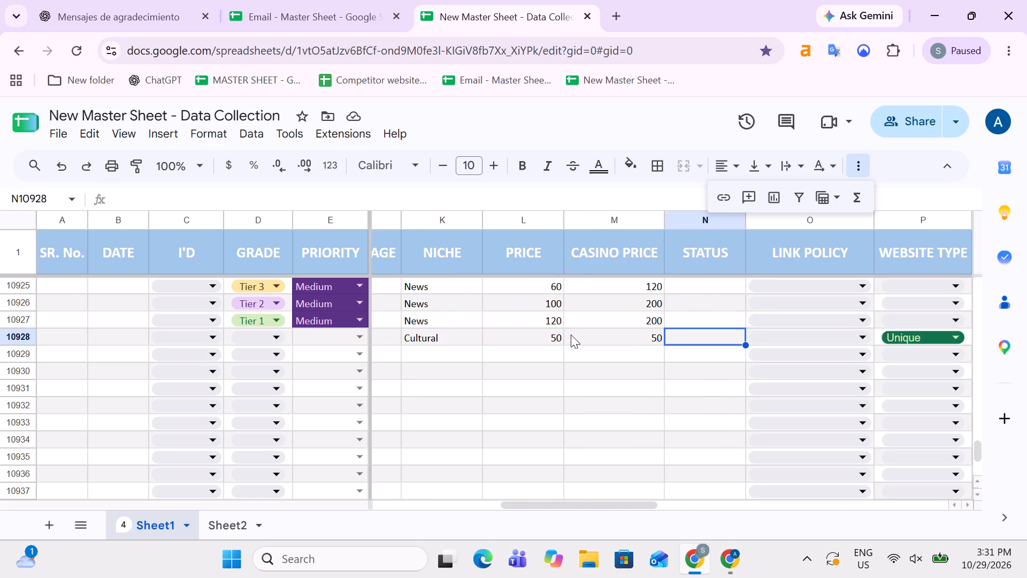
pyautogui.press('Right')
pyautogui.press('Right')
pyautogui.press('Right')
pyautogui.press('Right')
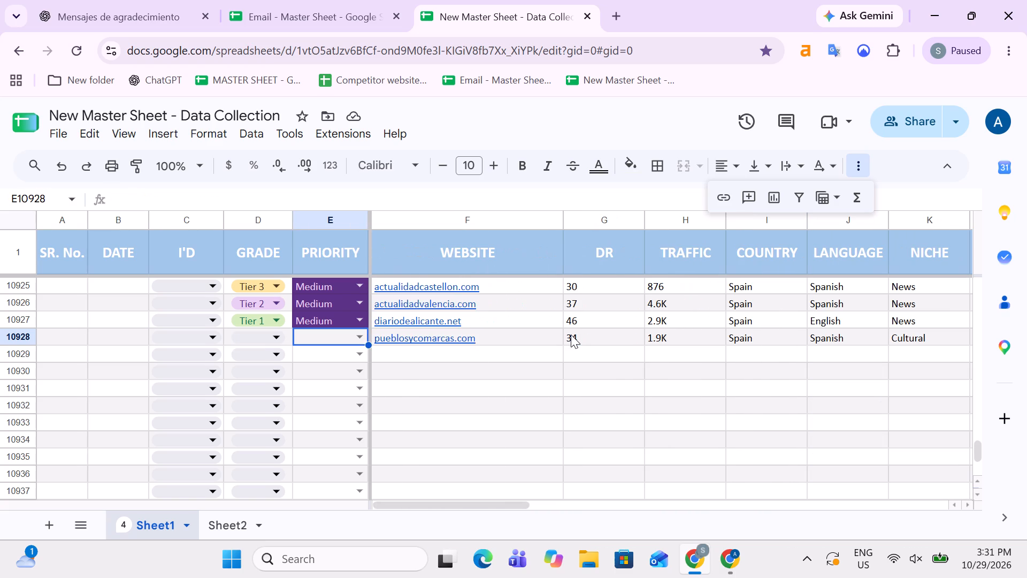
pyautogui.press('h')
pyautogui.press('Down')
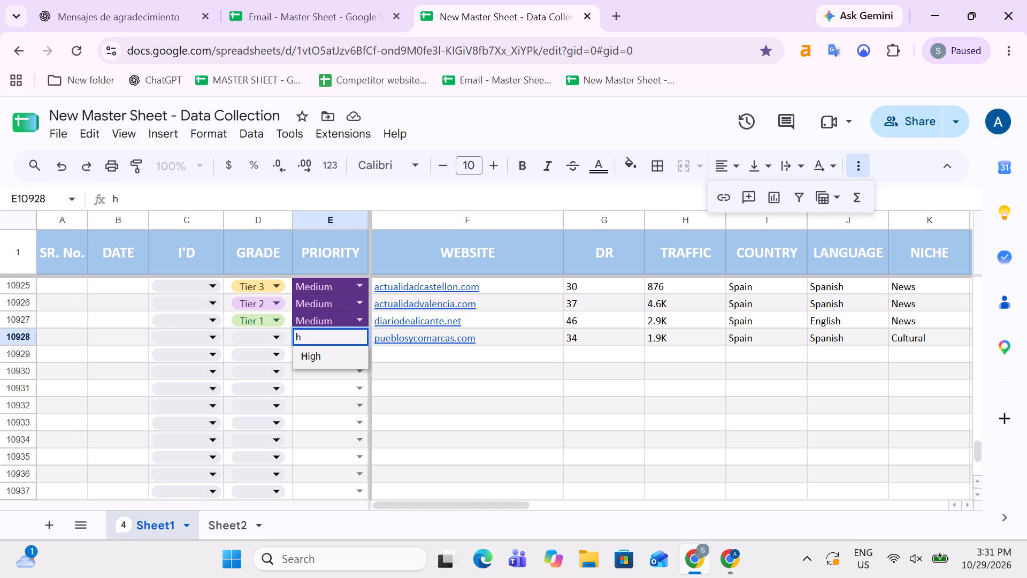
pyautogui.press('Return')
pyautogui.press('Up')
# Set the grade of pueblosycomarcas.com in row 10928 to Tier 2.
pyautogui.press('Right')
pyautogui.press('Left')
pyautogui.press('Left')
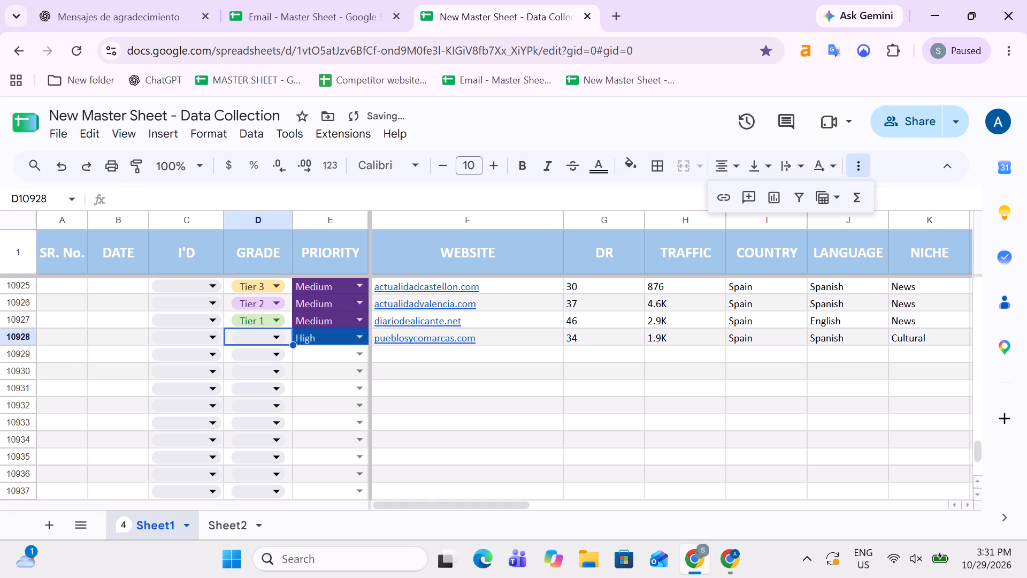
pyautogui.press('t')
pyautogui.press('Up')
pyautogui.press('Up')
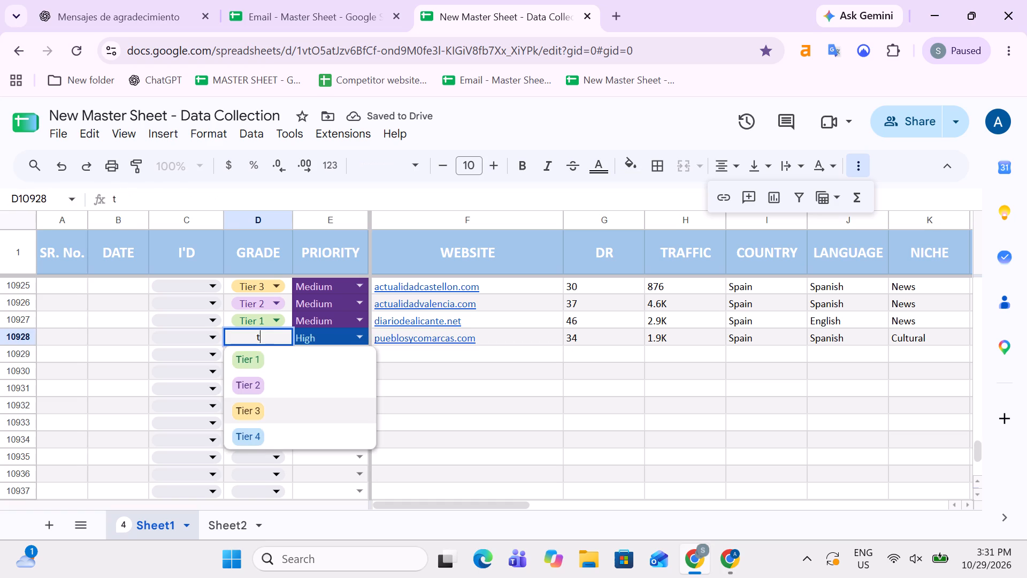
pyautogui.press('Up')
pyautogui.press('Up')
pyautogui.press('Up')
pyautogui.press('Up')
pyautogui.press('Up')
pyautogui.press('Return')
pyautogui.press('Up')
# Check the whole of row 10928 for completeness, from priority through to the important notes column.
pyautogui.press('Right')
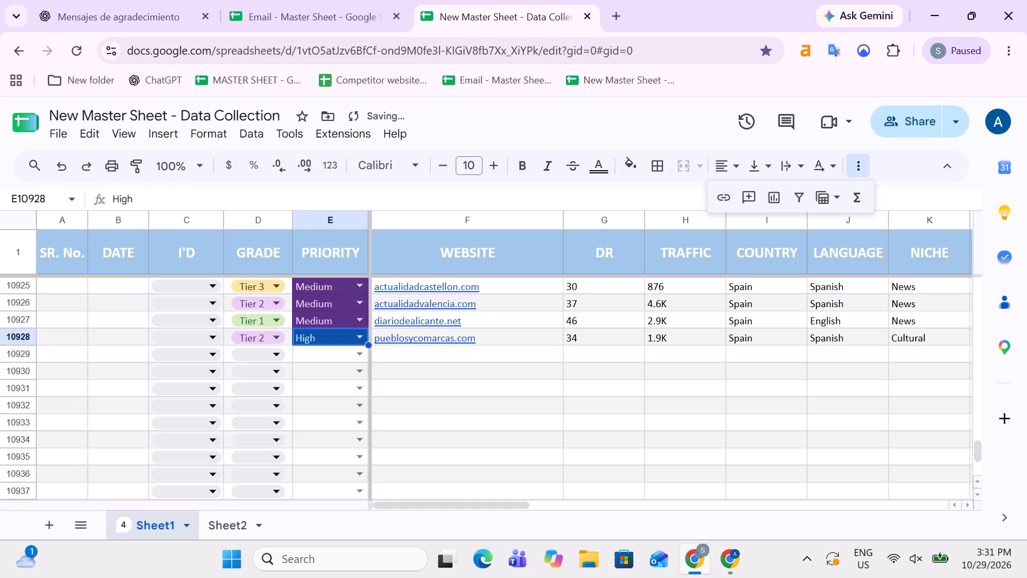
pyautogui.press('Right')
pyautogui.press('Right')
pyautogui.press('Right')
pyautogui.press('Right')
pyautogui.press('Right')
pyautogui.press('Right')
pyautogui.press('Right')
pyautogui.press('Right')
pyautogui.press('Right')
pyautogui.press('Right')
pyautogui.press('Right')
pyautogui.press('Right')
pyautogui.press('Right')
pyautogui.press('Right')
pyautogui.press('Left')
pyautogui.press('Left')
pyautogui.press('Left')
pyautogui.press('Left')
pyautogui.press('Left')
pyautogui.press('Left')
pyautogui.press('Left')
pyautogui.press('Left')
pyautogui.press('Left')
pyautogui.press('Left')
pyautogui.press('Left')
pyautogui.press('Left')
pyautogui.press('Left')
pyautogui.press('Left')
pyautogui.press('Left')
pyautogui.press('Left')
pyautogui.press('Left')
pyautogui.press('Left')
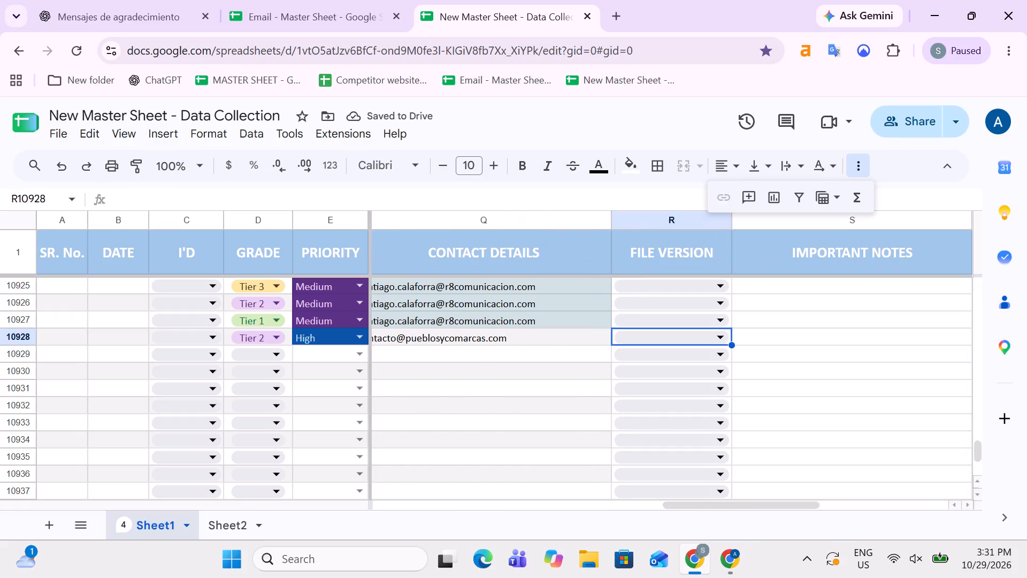
pyautogui.press('Right')
pyautogui.press('Right')
pyautogui.press('Right')
pyautogui.press('Right')
pyautogui.press('Right')
pyautogui.hotkey('alt', 'Tab')
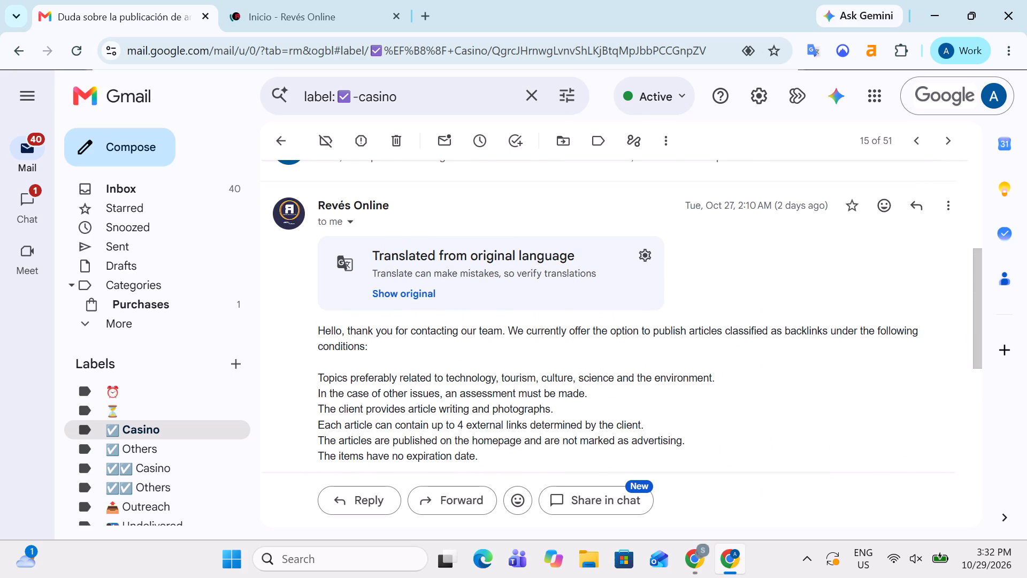
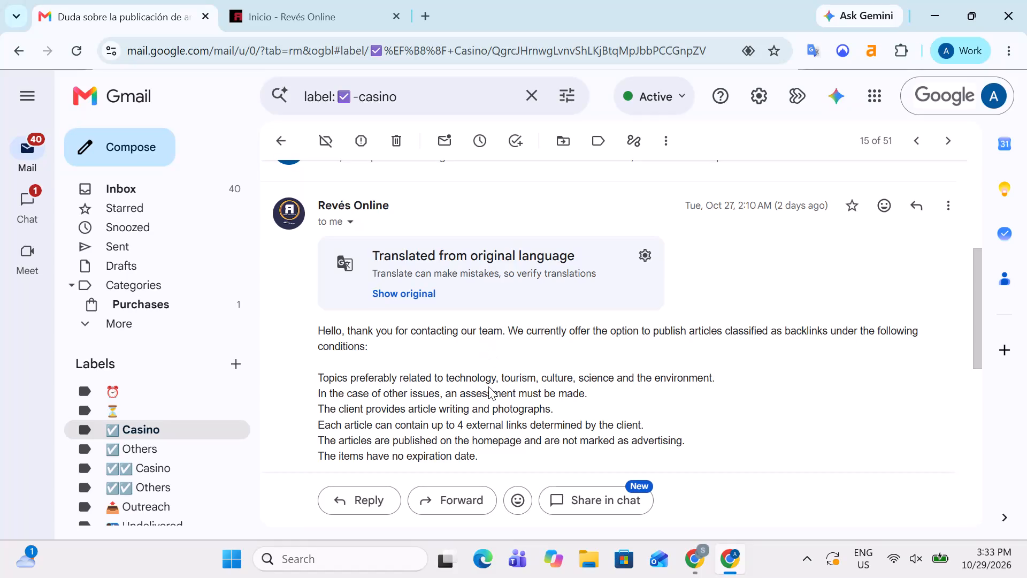
# Read the Revés Online email thread for sponsored-article conditions, price and casino-link acceptance, translating the publisher's latest reply into English.
pyautogui.scroll(-1, 533, 371)
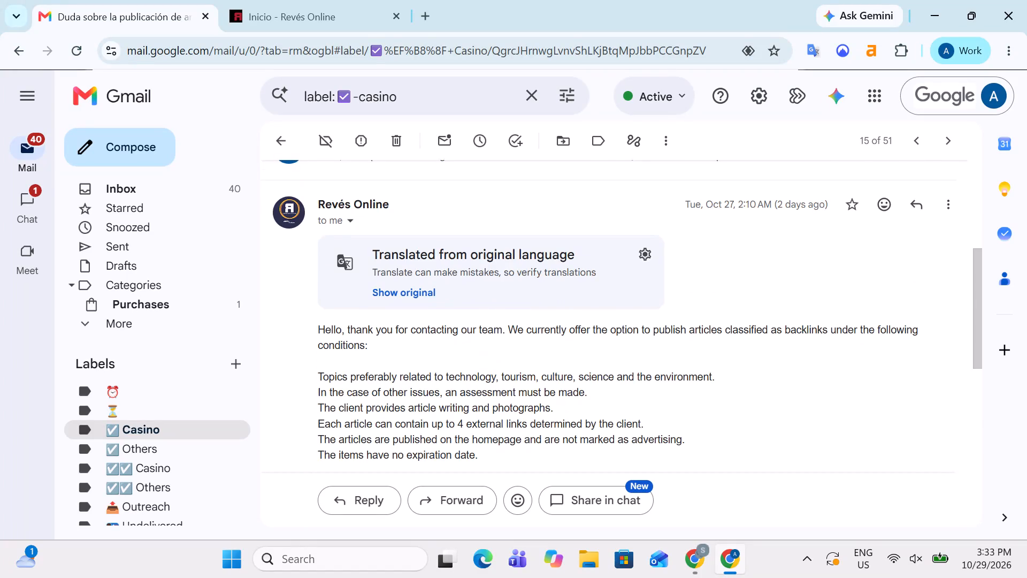
pyautogui.scroll(-1, 533, 371)
pyautogui.scroll(2, 490, 332)
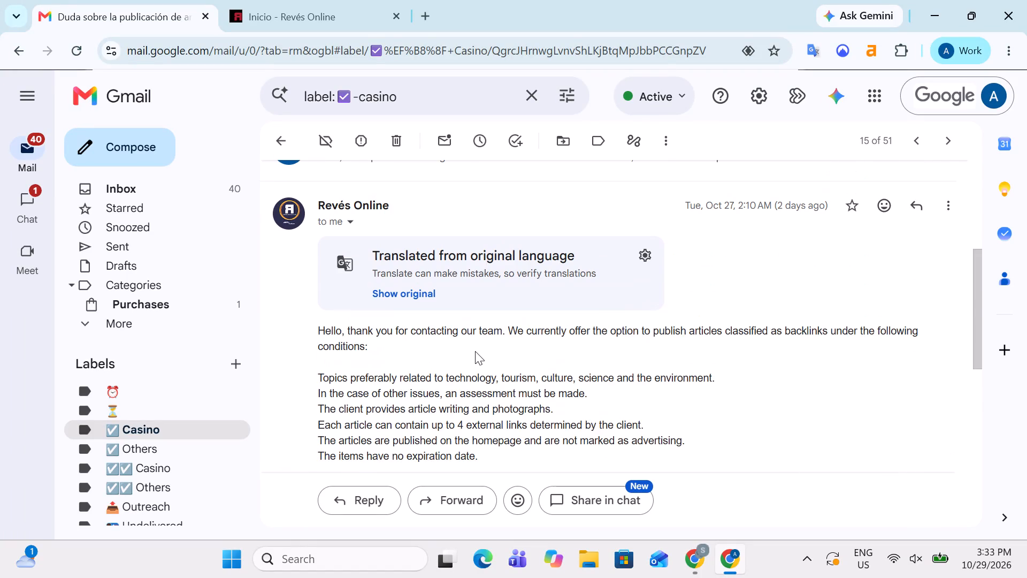
pyautogui.scroll(-2, 405, 63)
pyautogui.scroll(-1, 573, 220)
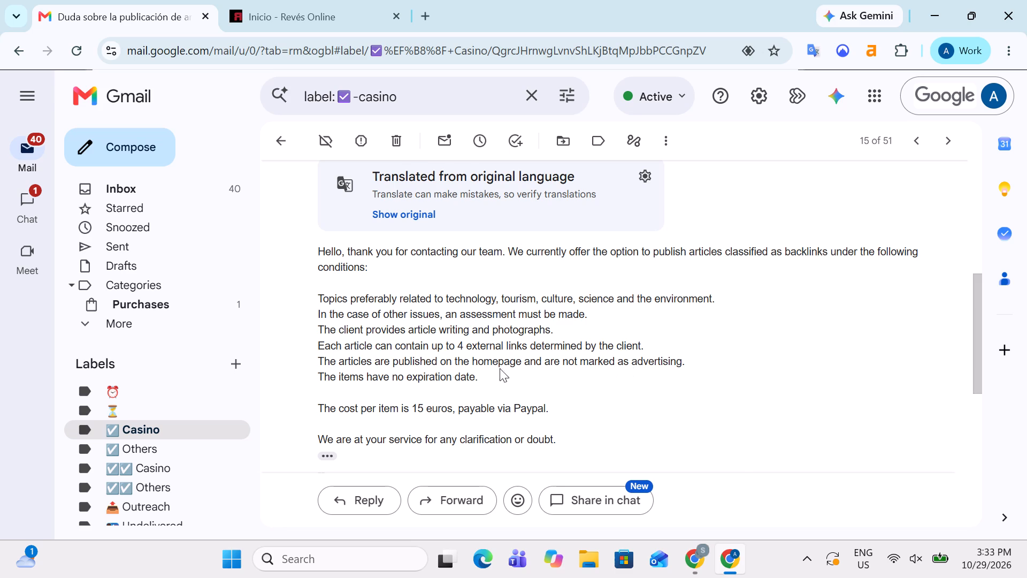
pyautogui.scroll(-1, 413, 376)
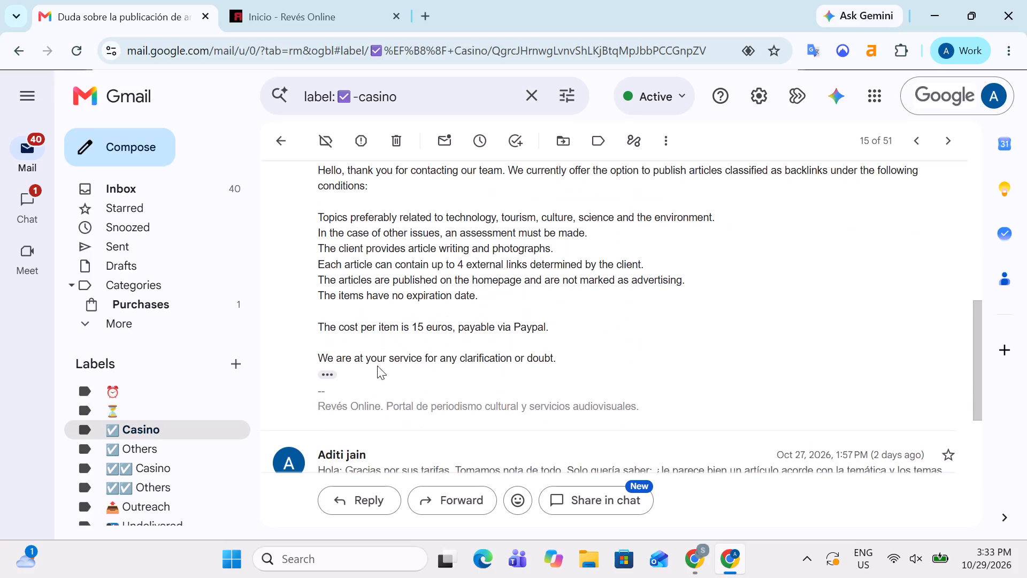
pyautogui.scroll(-1, 506, 370)
pyautogui.scroll(-2, 393, 371)
pyautogui.click(466, 232)
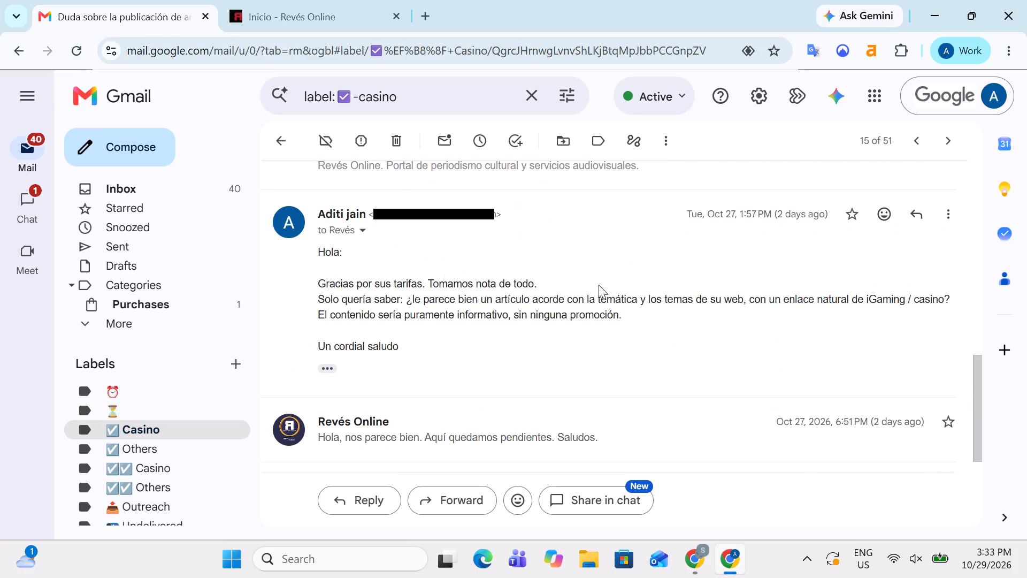
pyautogui.scroll(-2, 671, 293)
pyautogui.click(451, 283)
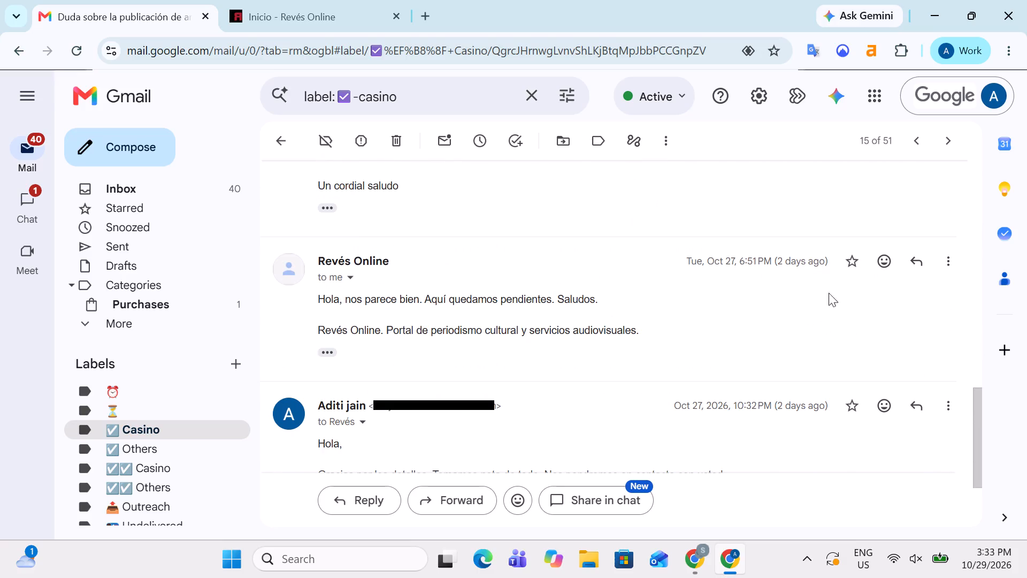
pyautogui.click(946, 255)
pyautogui.scroll(-4, 844, 329)
pyautogui.click(817, 380)
pyautogui.scroll(-2, 668, 370)
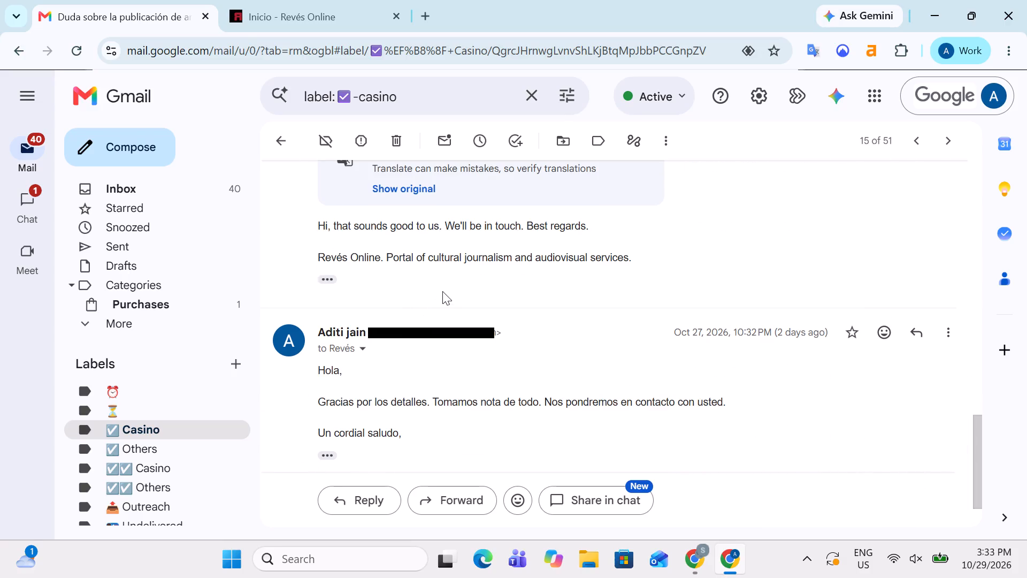
# Copy the domain revesonline.com from its open site into the website column of row 10929 in the New Master Sheet.
pyautogui.click(271, 0)
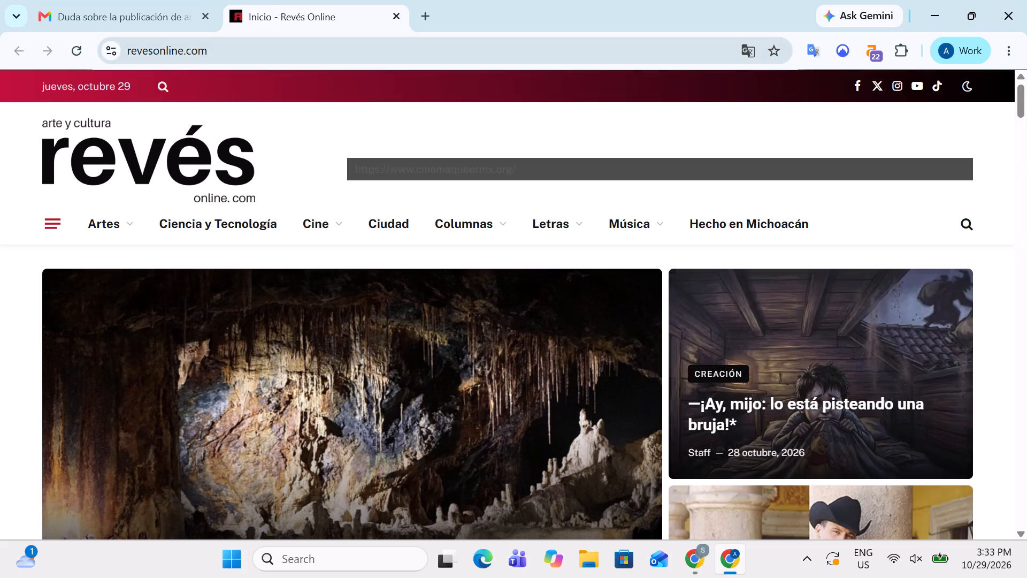
pyautogui.click(260, 46)
pyautogui.moveTo(260, 46); pyautogui.dragTo(201, 50)
pyautogui.hotkey('ctrl', 'c')
pyautogui.hotkey('ctrl', 'c')
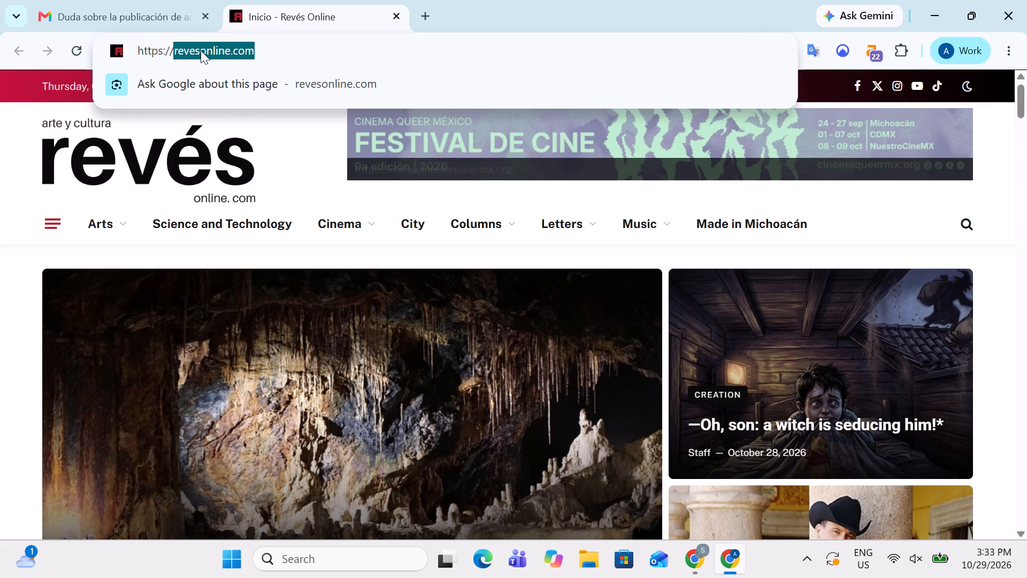
pyautogui.hotkey('alt', 'Tab')
pyautogui.press('Down')
pyautogui.press('Return')
pyautogui.hotkey('ctrl', 'v')
pyautogui.press('Tab')
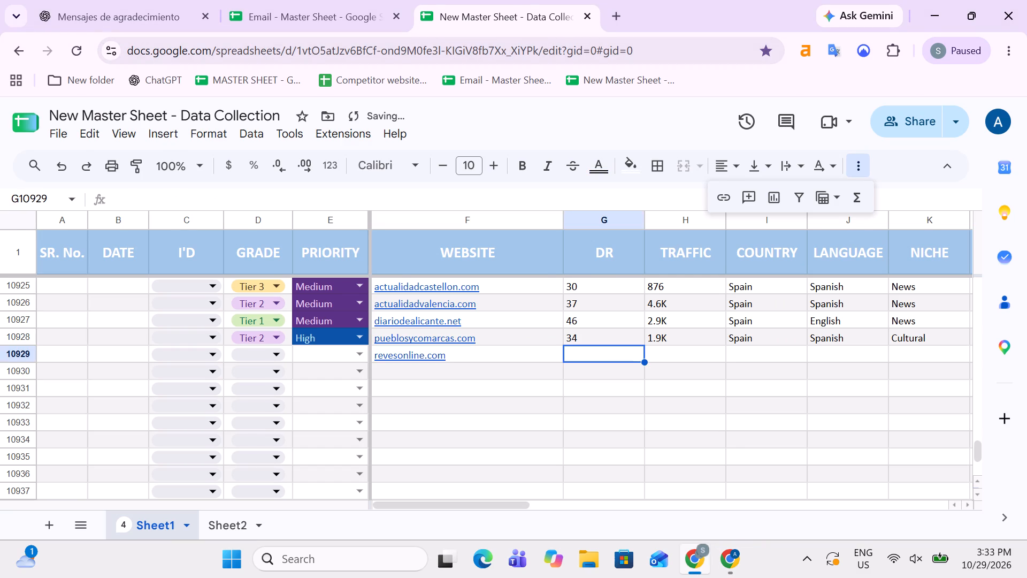
# Return to revesonline.com and look over the articles on its homepage.
pyautogui.hotkey('alt', 'Tab')
pyautogui.scroll(-7, 374, 229)
pyautogui.scroll(-7, 570, 378)
pyautogui.scroll(18, 563, 381)
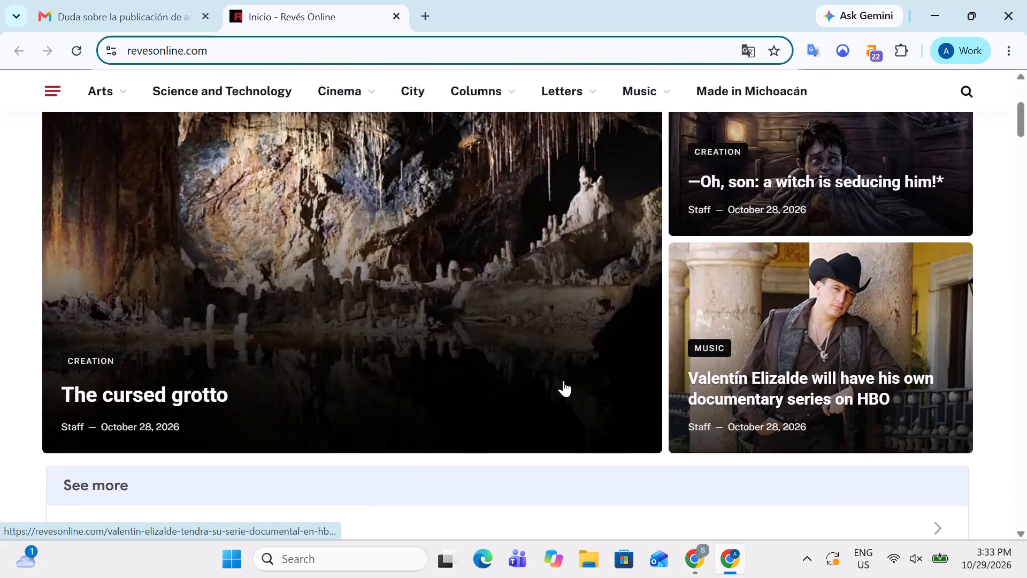
# Check revesonline.com's Ahrefs metrics and fill row 10929 with DR 22, traffic 93, country Spain, language Spanish and niche News.
pyautogui.click(877, 51)
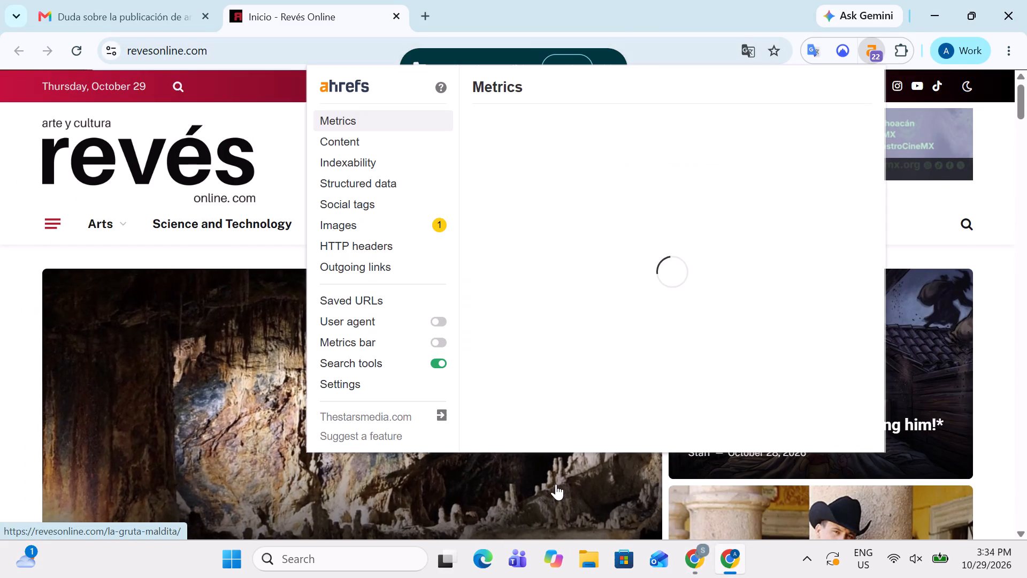
pyautogui.hotkey('alt', 'Tab')
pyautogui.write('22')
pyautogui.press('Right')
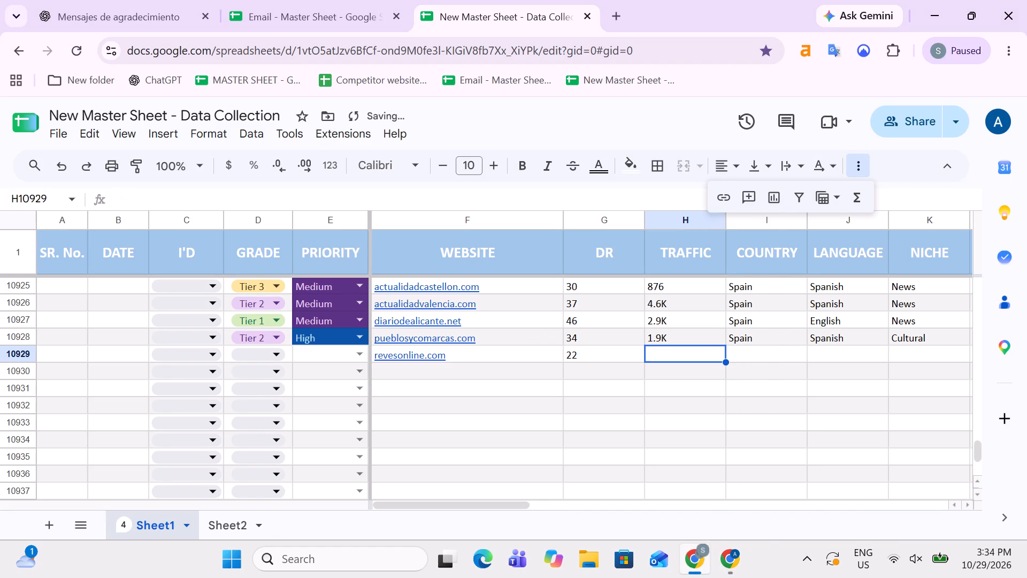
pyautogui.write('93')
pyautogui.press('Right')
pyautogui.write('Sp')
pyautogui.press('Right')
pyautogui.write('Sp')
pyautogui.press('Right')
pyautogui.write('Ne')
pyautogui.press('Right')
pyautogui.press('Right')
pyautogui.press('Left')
# Search revesonline.com for Casino777, look over the results and close the site.
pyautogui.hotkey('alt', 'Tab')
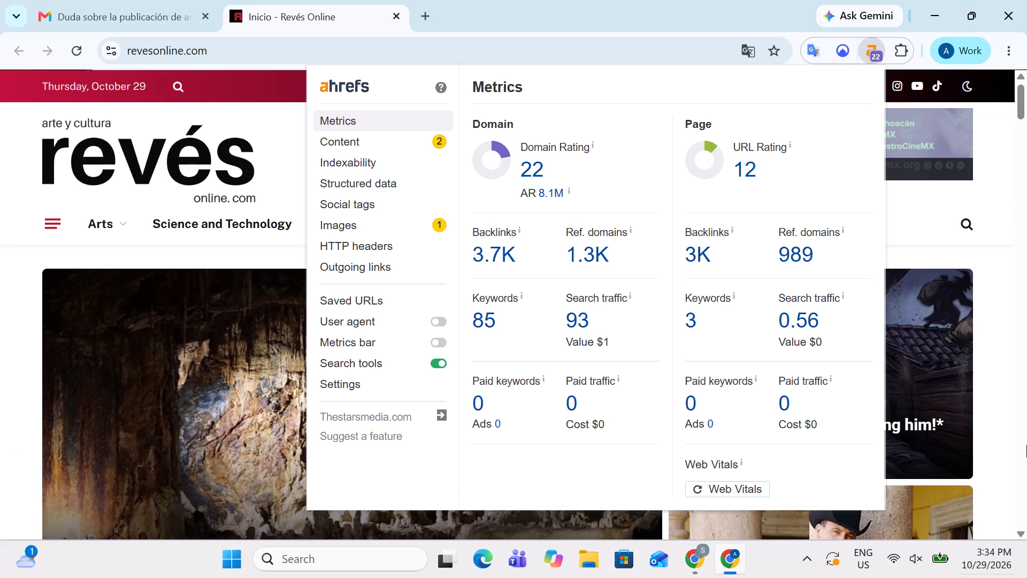
pyautogui.click(964, 215)
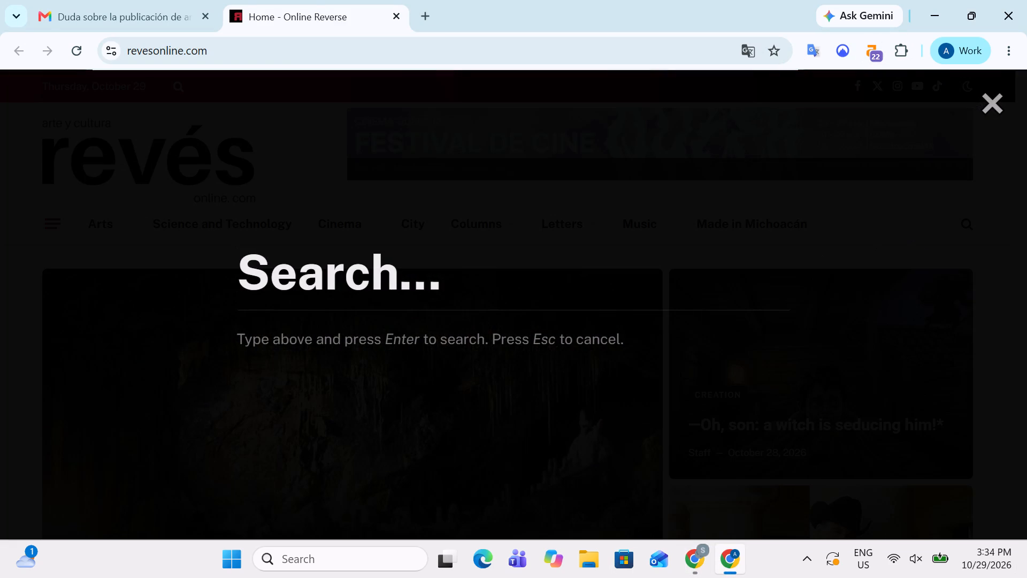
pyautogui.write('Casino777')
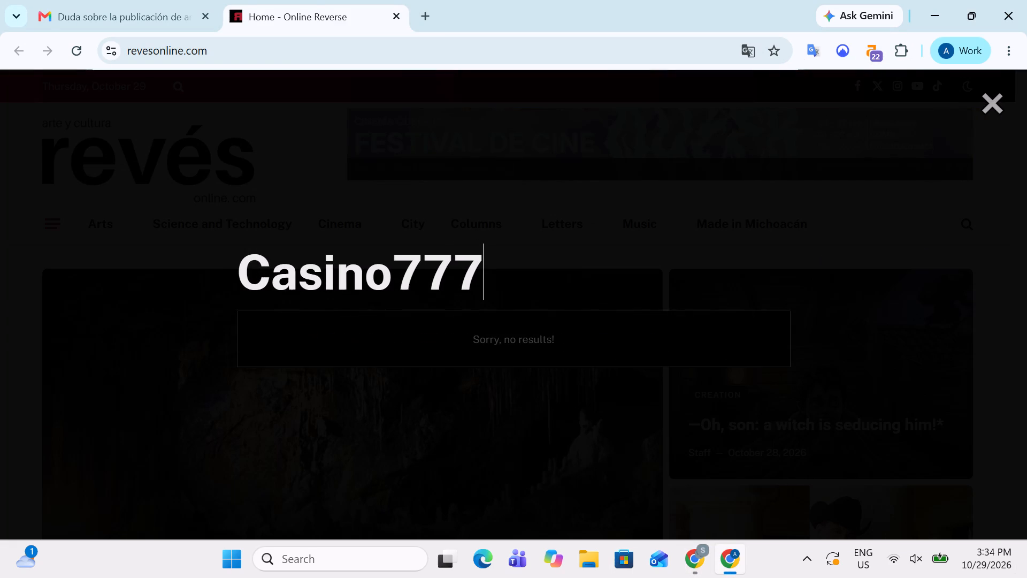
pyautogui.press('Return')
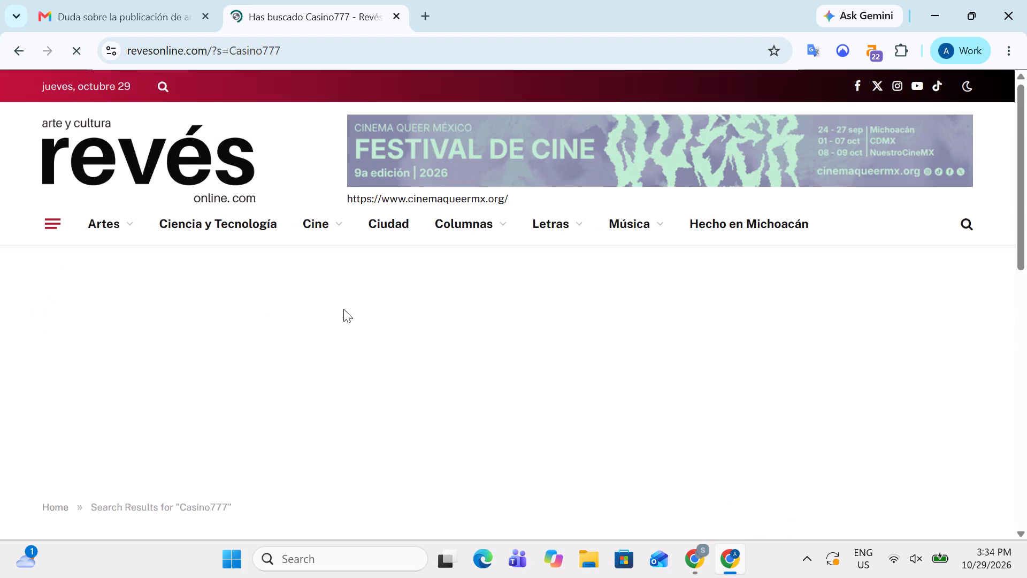
pyautogui.scroll(-4, 344, 322)
pyautogui.click(402, 12)
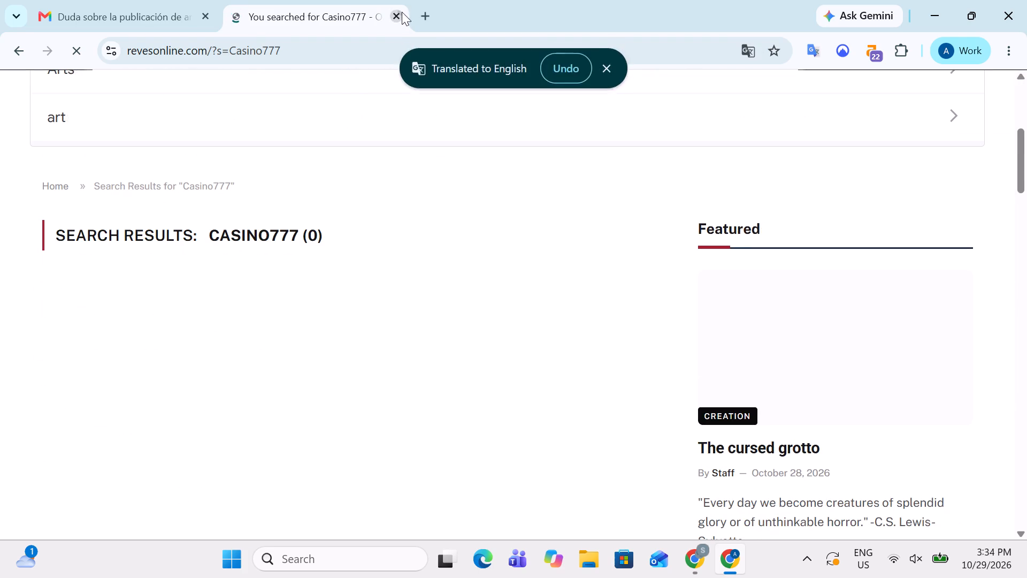
# Find the article cost in the Revés Online thread and enter 15 as both price and casino price in row 10929.
pyautogui.scroll(1, 496, 383)
pyautogui.scroll(3, 449, 416)
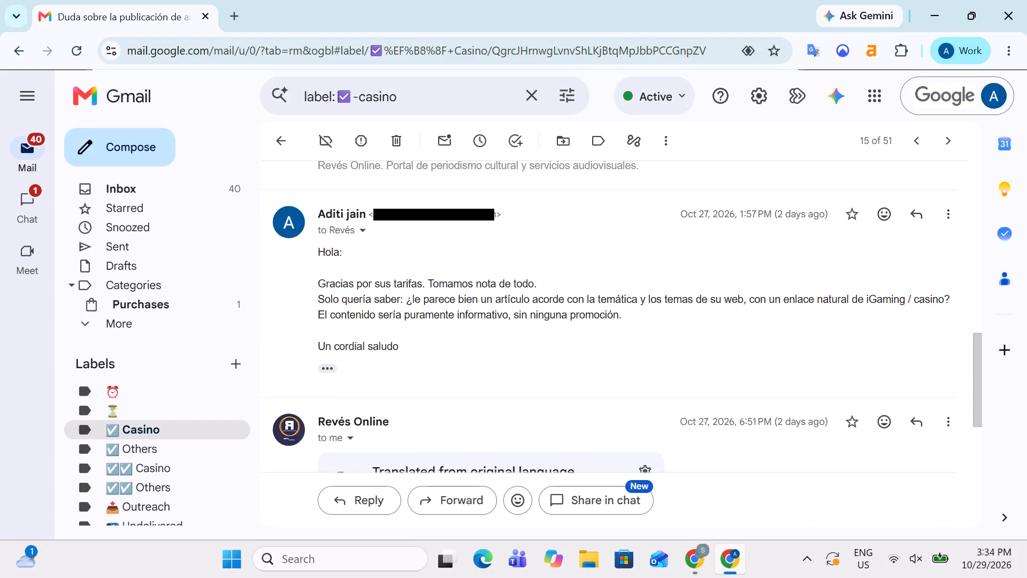
pyautogui.scroll(4, 449, 416)
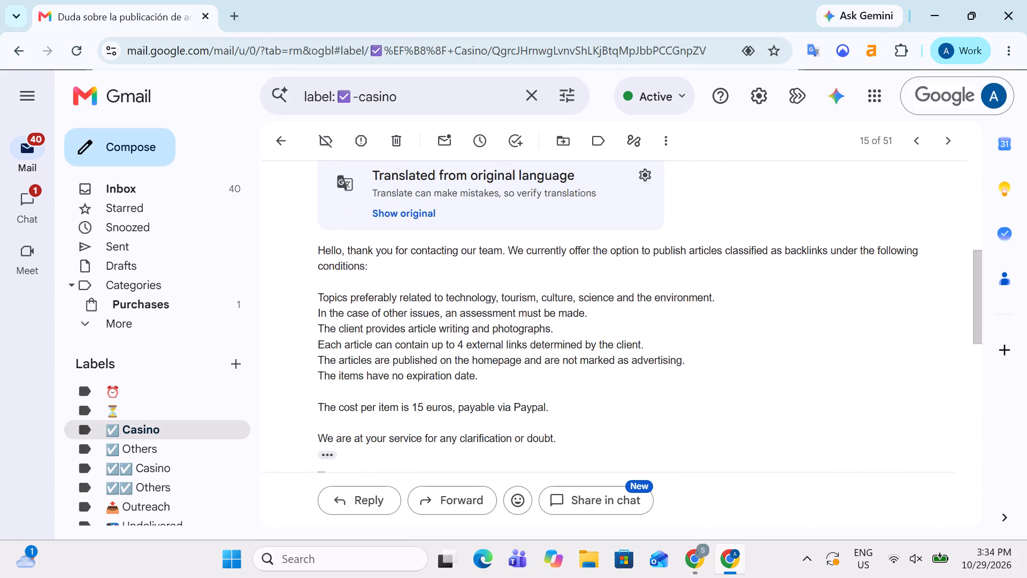
pyautogui.hotkey('alt', 'Tab')
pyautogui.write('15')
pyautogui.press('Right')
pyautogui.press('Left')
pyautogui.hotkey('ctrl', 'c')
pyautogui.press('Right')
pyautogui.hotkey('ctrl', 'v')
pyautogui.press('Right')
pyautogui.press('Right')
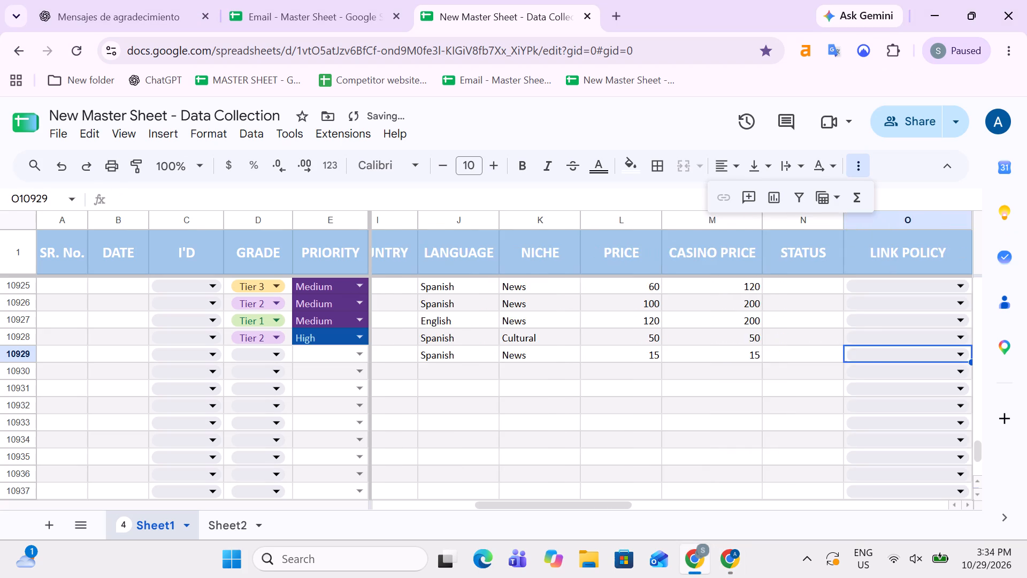
# Set the website type of row 10929 to Unique.
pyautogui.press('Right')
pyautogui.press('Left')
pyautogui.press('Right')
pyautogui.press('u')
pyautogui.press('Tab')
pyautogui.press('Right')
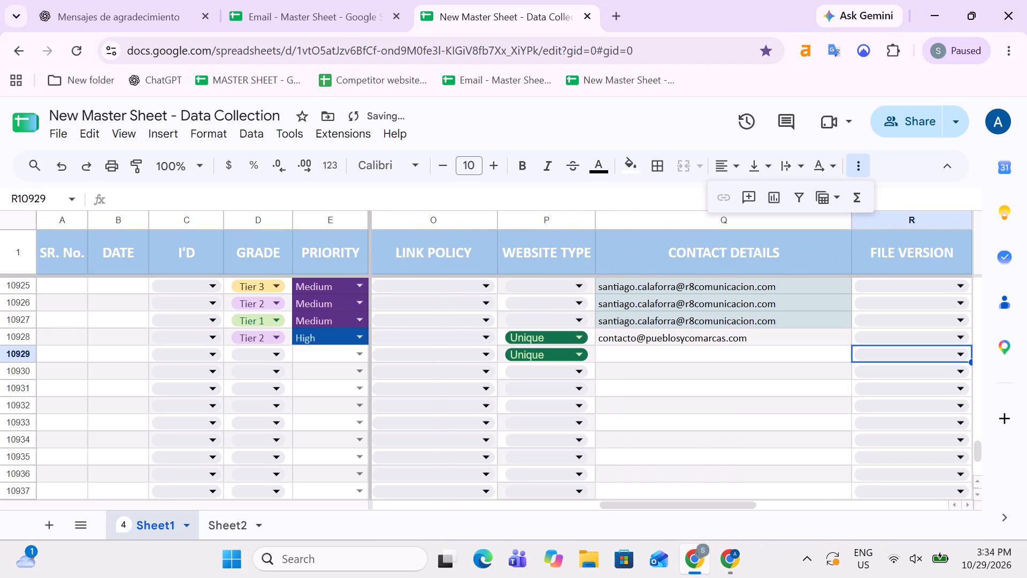
# Copy the publisher's email address from the Revés Online thread into the contact details of row 10929.
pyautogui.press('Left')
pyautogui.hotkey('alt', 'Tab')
pyautogui.scroll(2, 437, 330)
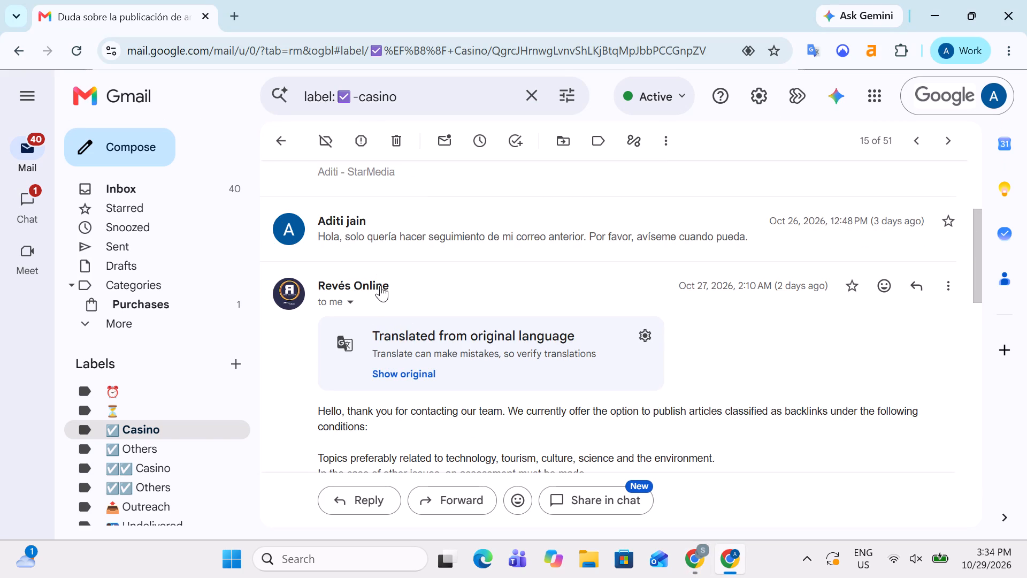
pyautogui.click(601, 341)
pyautogui.hotkey('alt', 'Tab')
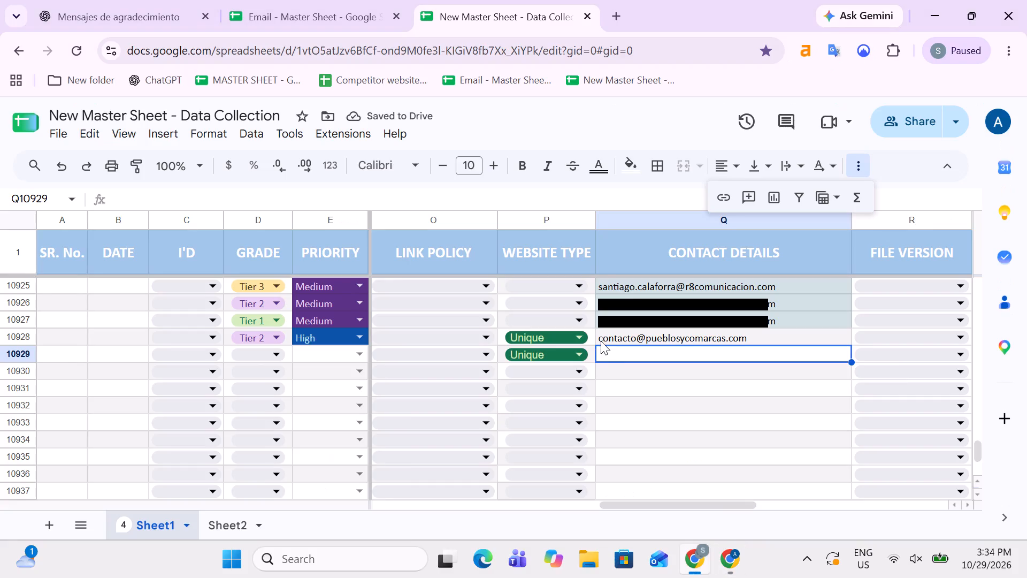
pyautogui.hotkey('ctrl', 'v')
# Set the priority of row 10929 to High.
pyautogui.press('Left')
pyautogui.press('Left')
pyautogui.press('Left')
pyautogui.press('Left')
pyautogui.press('Left')
pyautogui.press('Left')
pyautogui.press('Left')
pyautogui.press('Left')
pyautogui.press('Left')
pyautogui.press('Left')
pyautogui.press('Left')
pyautogui.press('Left')
pyautogui.press('Left')
pyautogui.press('Left')
pyautogui.press('Left')
pyautogui.press('Left')
pyautogui.press('Left')
pyautogui.press('Left')
pyautogui.press('Left')
pyautogui.press('Right')
pyautogui.press('Right')
pyautogui.press('Right')
pyautogui.press('Right')
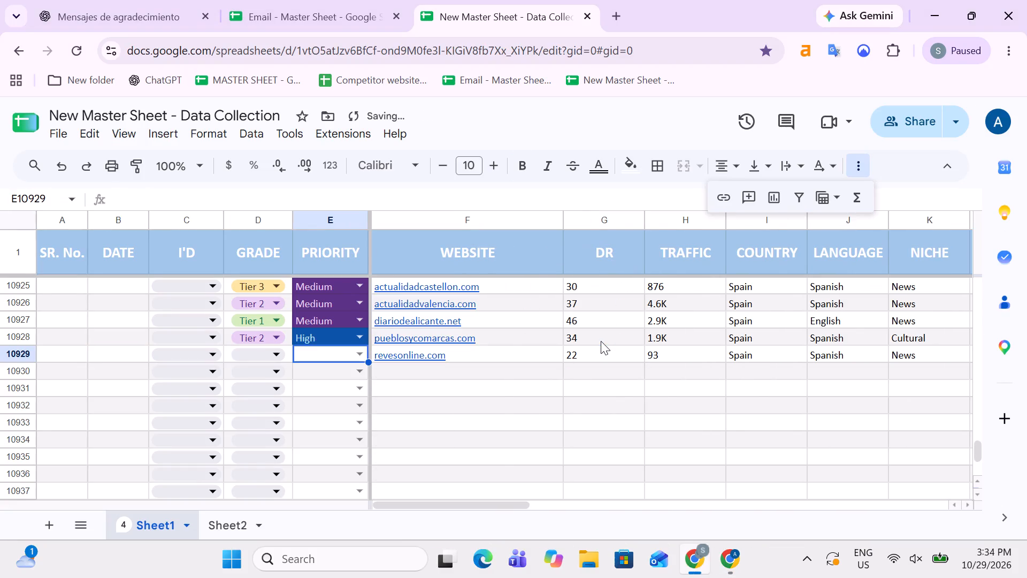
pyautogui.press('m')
pyautogui.press('BackSpace')
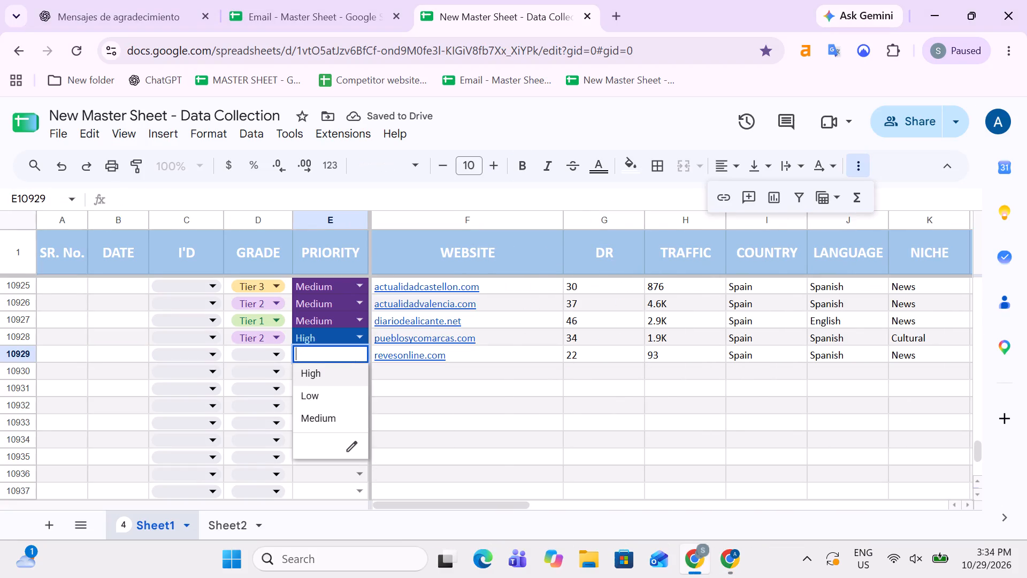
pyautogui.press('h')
pyautogui.press('Down')
pyautogui.press('Return')
pyautogui.press('Up')
# Set the grade of row 10929 to Tier 4.
pyautogui.press('Left')
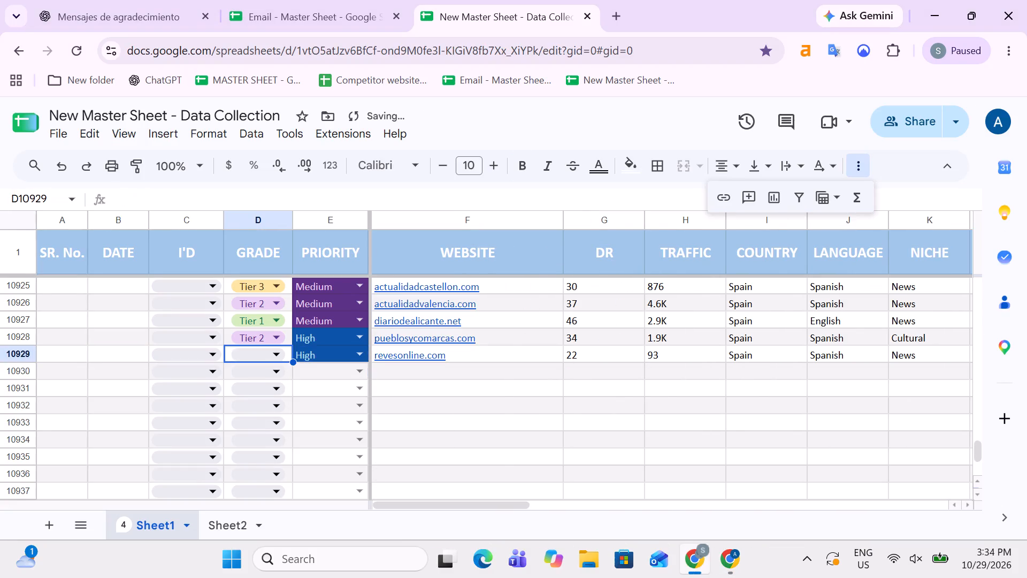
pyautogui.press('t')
pyautogui.press('Up')
pyautogui.press('Return')
pyautogui.press('Up')
pyautogui.press('Right')
pyautogui.press('Right')
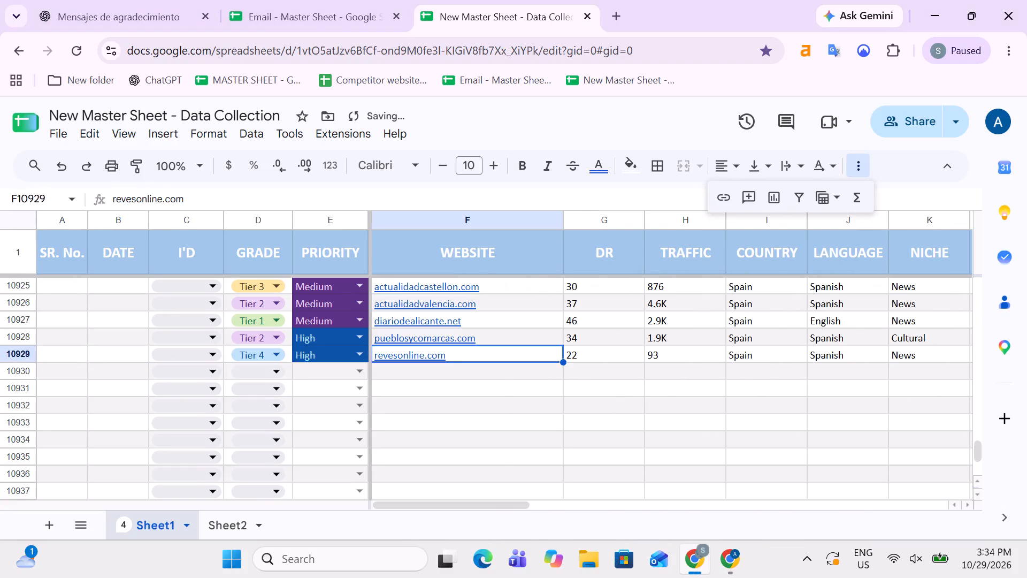
pyautogui.hotkey('alt', 'Tab')
pyautogui.scroll(-19, 772, 300)
pyautogui.scroll(7, 539, 343)
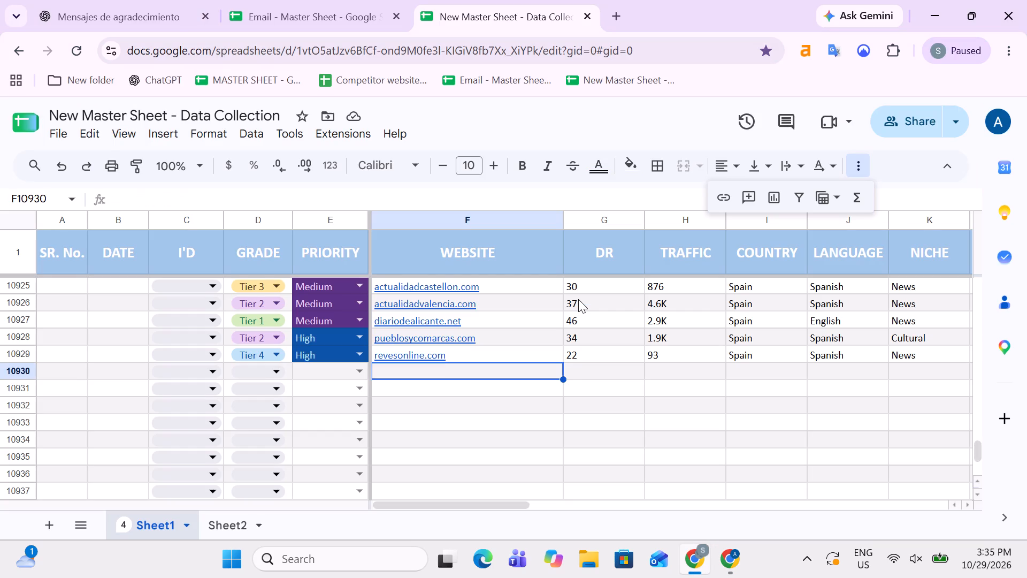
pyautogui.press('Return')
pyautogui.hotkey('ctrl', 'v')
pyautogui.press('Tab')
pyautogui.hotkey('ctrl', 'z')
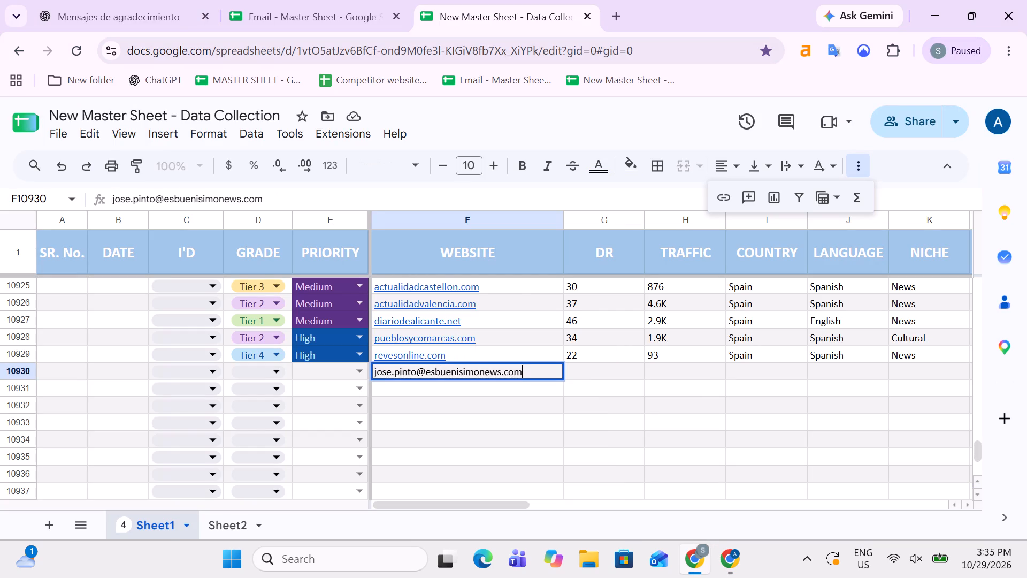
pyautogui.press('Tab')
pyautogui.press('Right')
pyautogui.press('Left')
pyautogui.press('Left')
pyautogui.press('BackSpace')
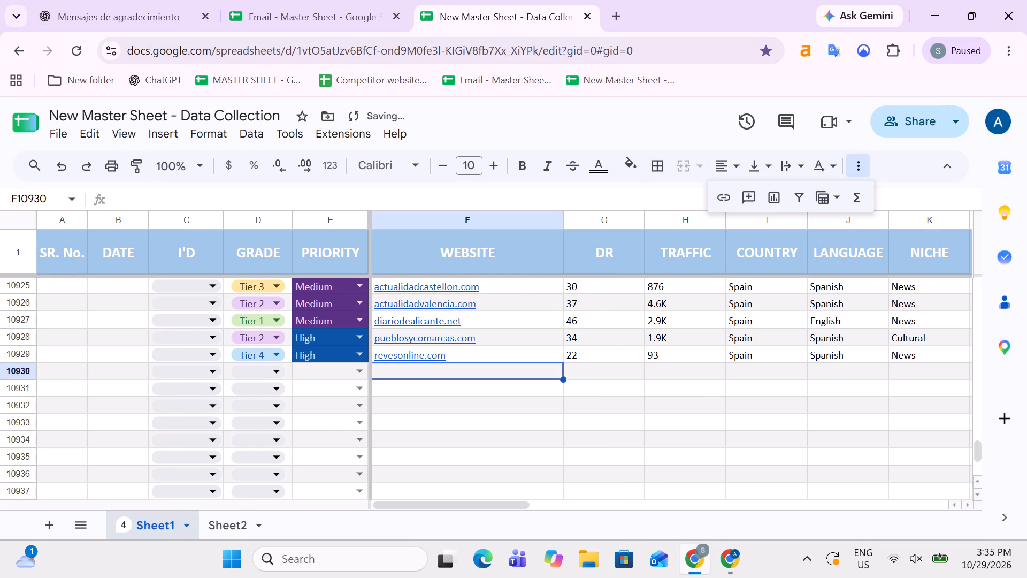
# Search the New Master Sheet for the sender's email address and examine the matching row's link policy and contact details.
pyautogui.hotkey('ctrl', 'f')
pyautogui.hotkey('ctrl', 'v')
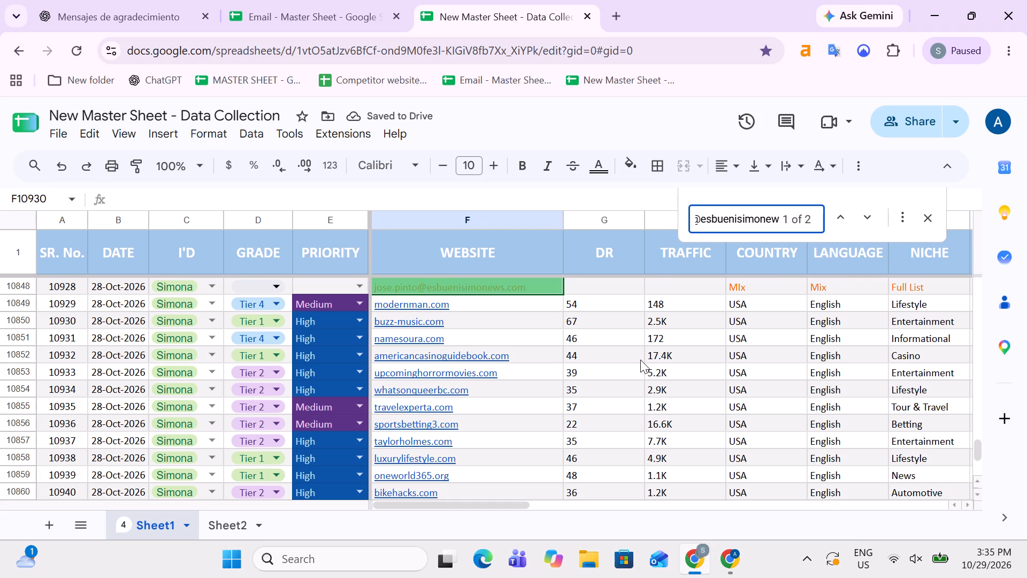
pyautogui.scroll(1, 640, 360)
pyautogui.click(587, 365)
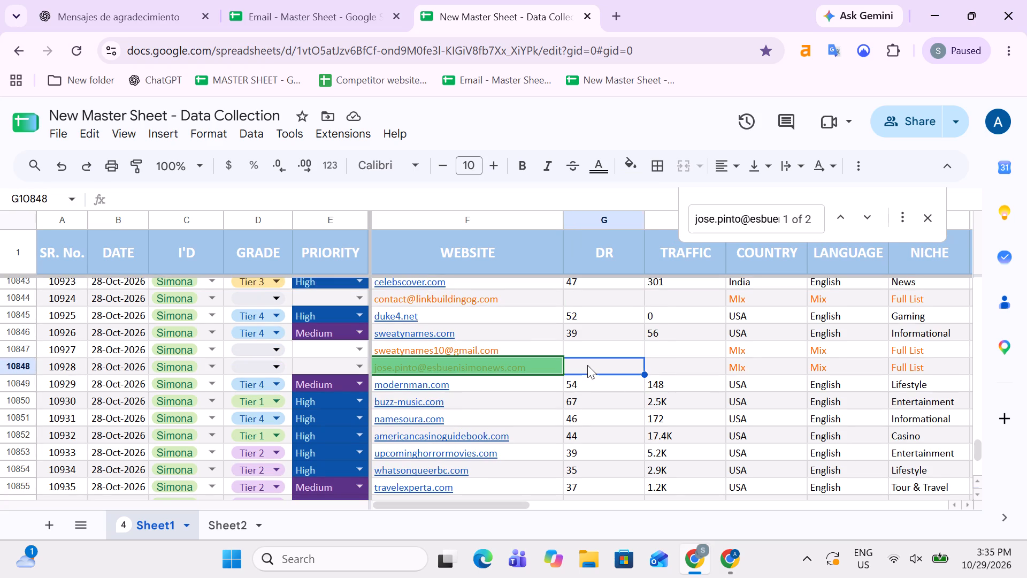
pyautogui.press('Right')
pyautogui.press('Right')
pyautogui.press('Right')
pyautogui.press('Right')
pyautogui.press('Right')
pyautogui.press('Right')
pyautogui.press('Right')
pyautogui.press('Right')
pyautogui.press('Right')
pyautogui.press('Right')
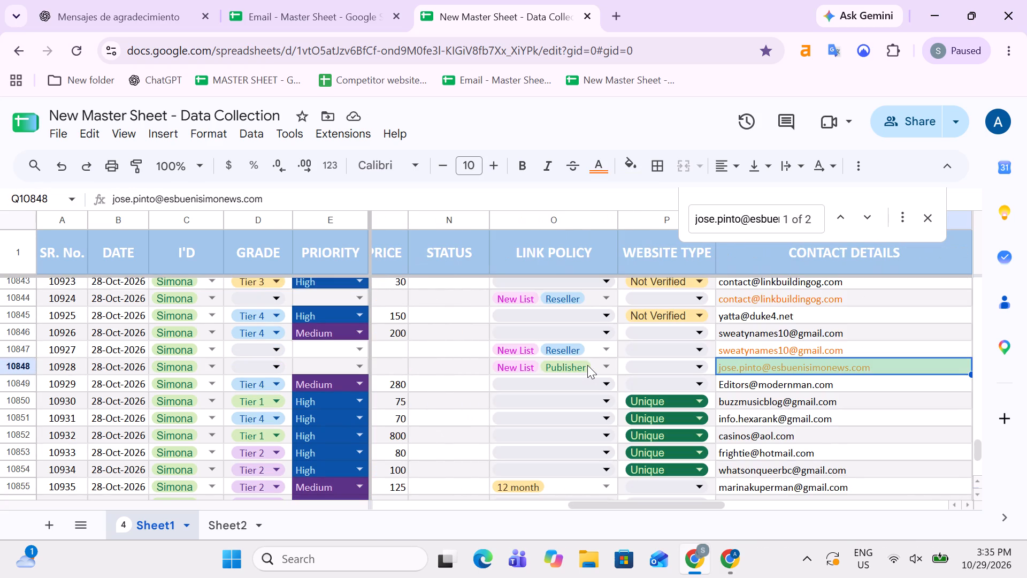
pyautogui.click(925, 206)
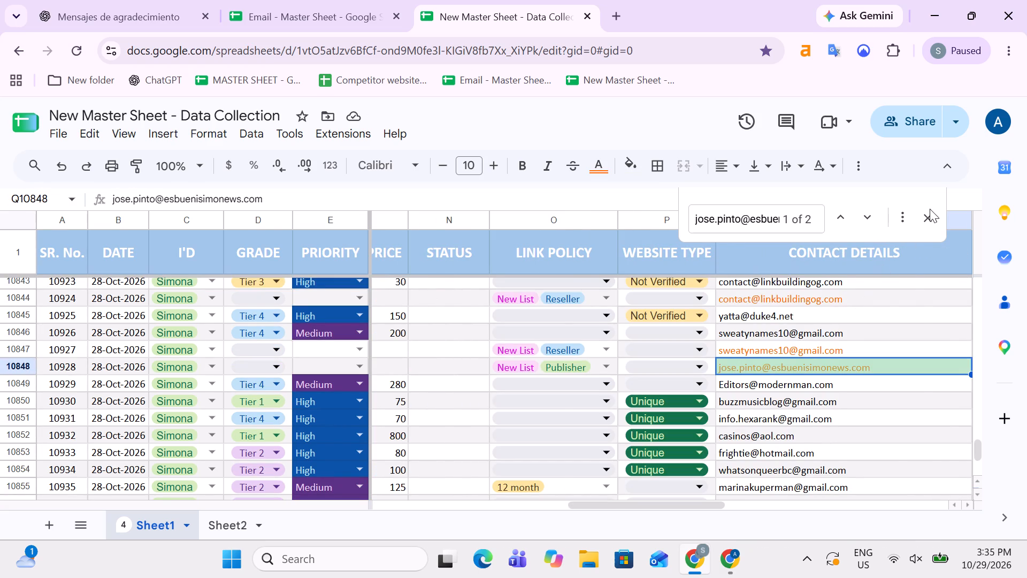
pyautogui.click(927, 211)
# Return to the first empty cell below the entries in the website column.
pyautogui.press('Left')
pyautogui.hotkey('ctrl', 'Right')
pyautogui.press('Right')
pyautogui.press('Left')
pyautogui.hotkey('ctrl', 'Down')
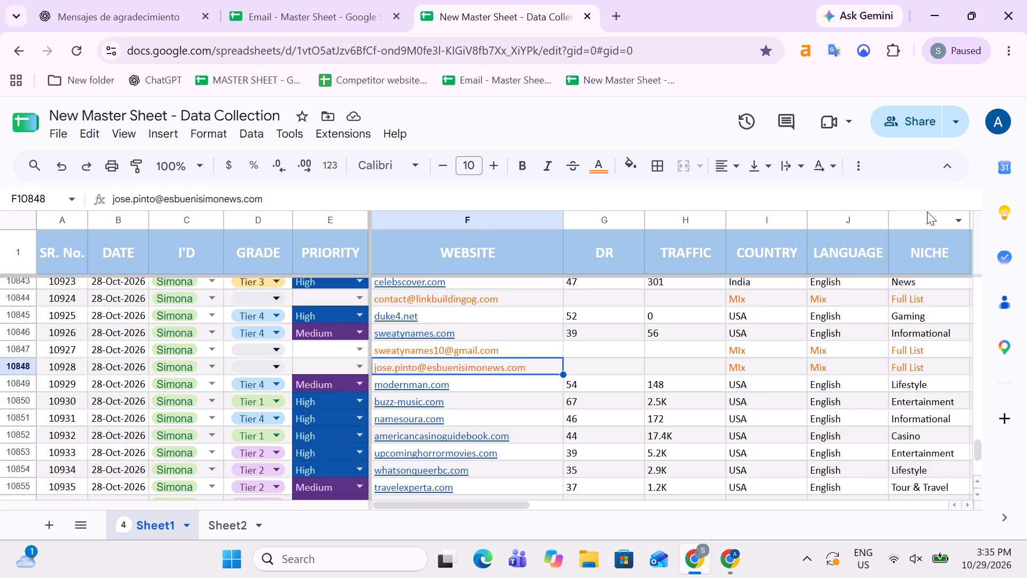